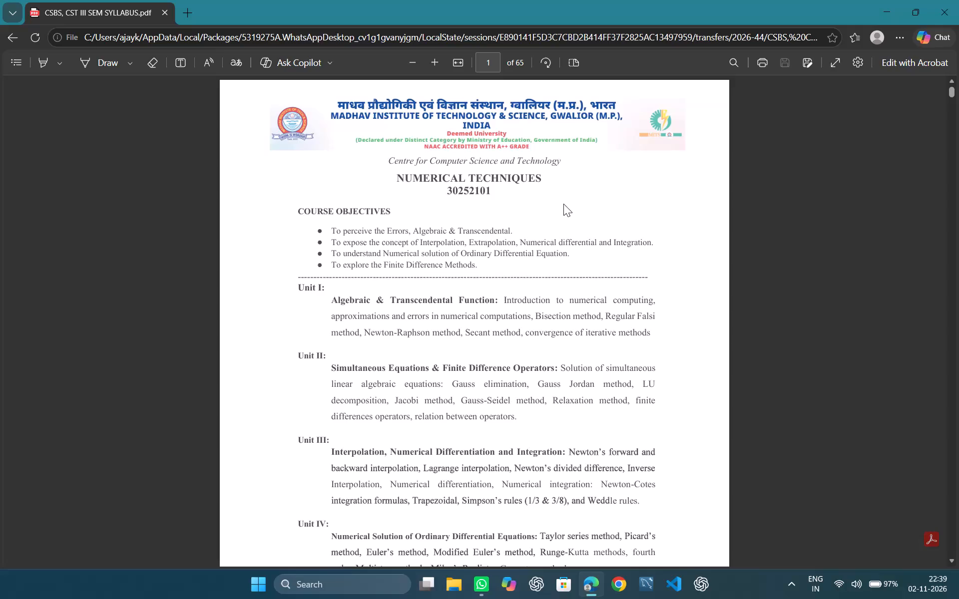
# Capture a rectangular screenshot of the Numerical Techniques syllabus covering Unit I through Unit V on page 1.
pyautogui.scroll(-2, 563, 204)
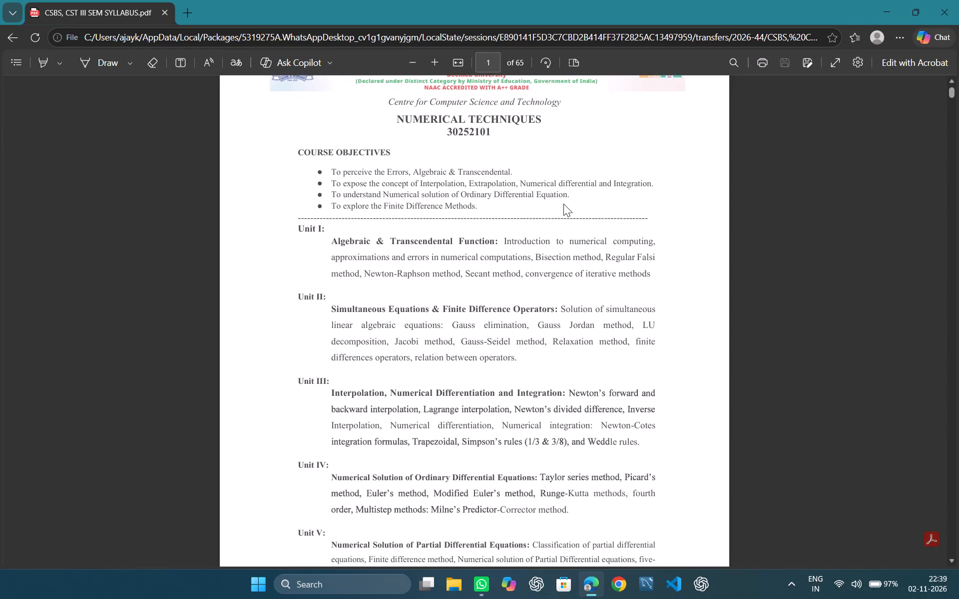
pyautogui.scroll(-1, 563, 204)
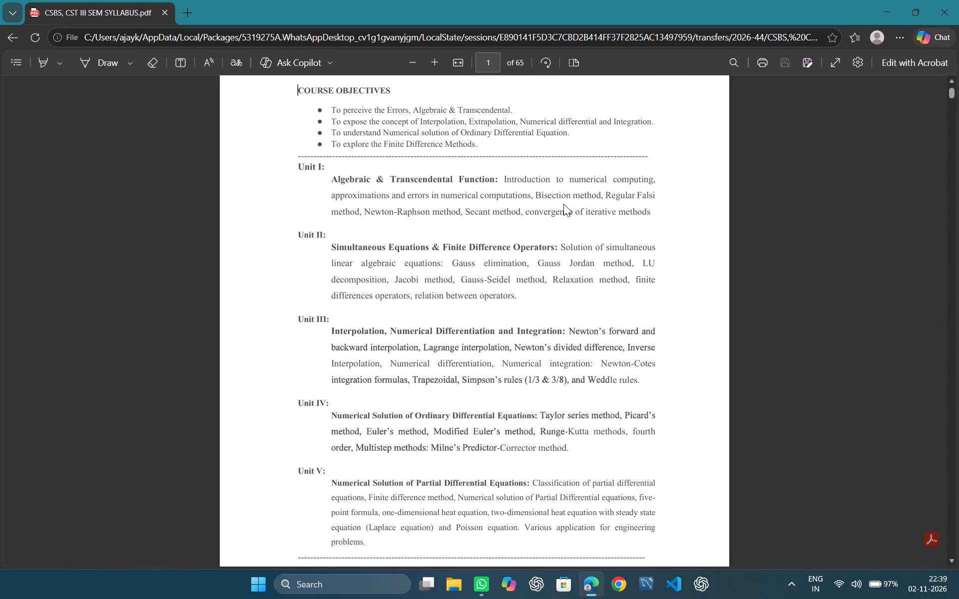
pyautogui.scroll(-1, 563, 204)
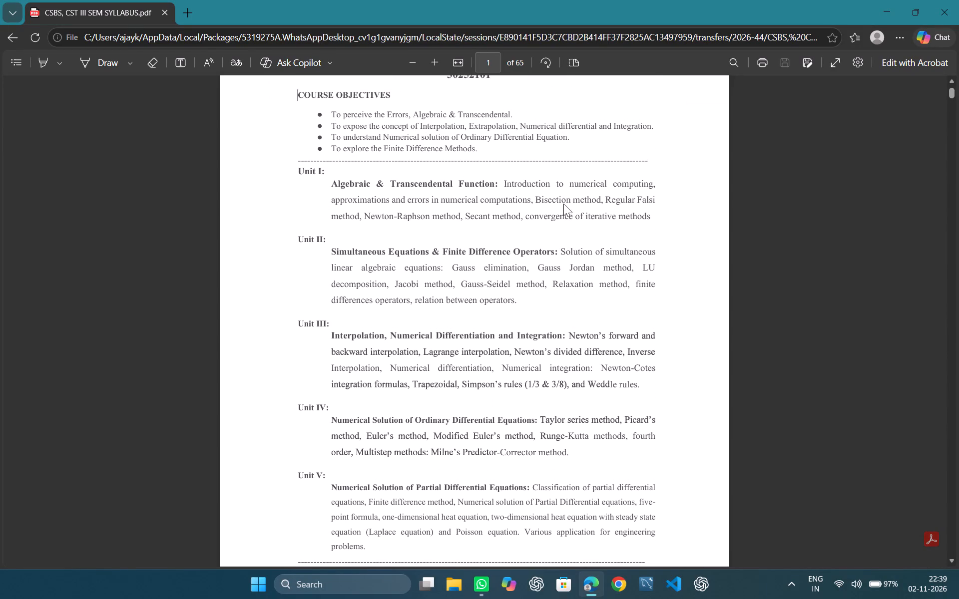
pyautogui.scroll(-1, 563, 204)
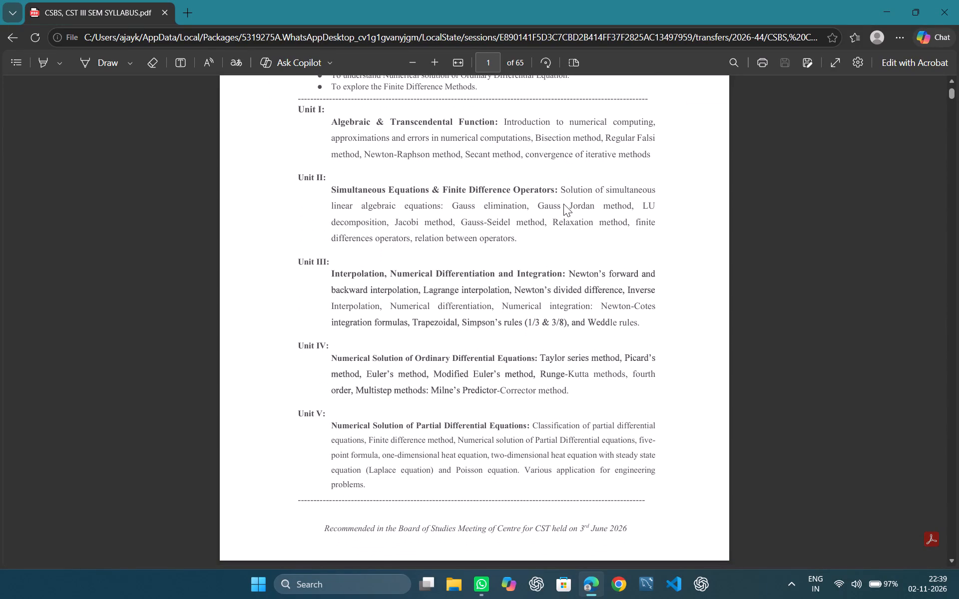
pyautogui.press('Print')
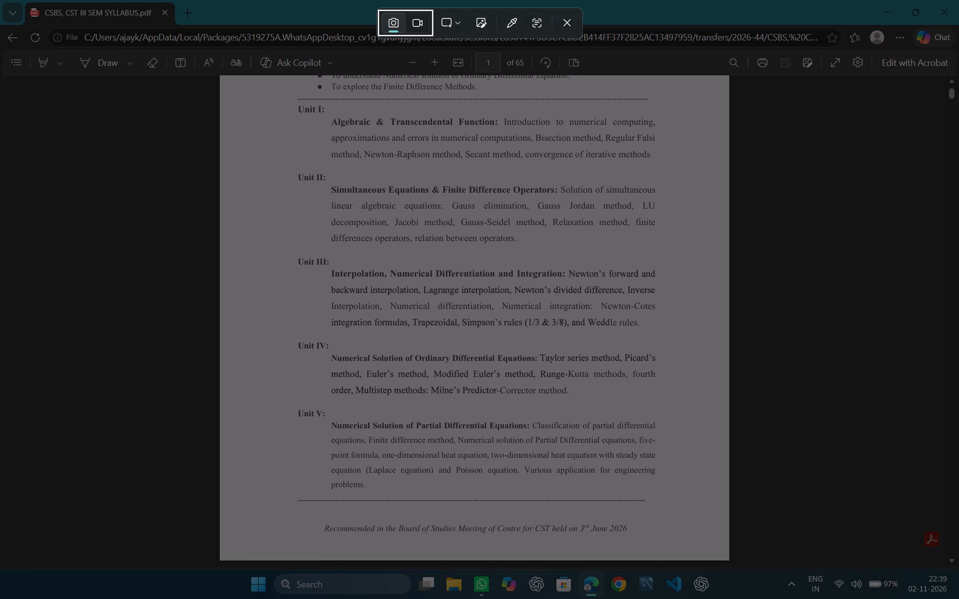
pyautogui.moveTo(253, 94); pyautogui.dragTo(694, 513)
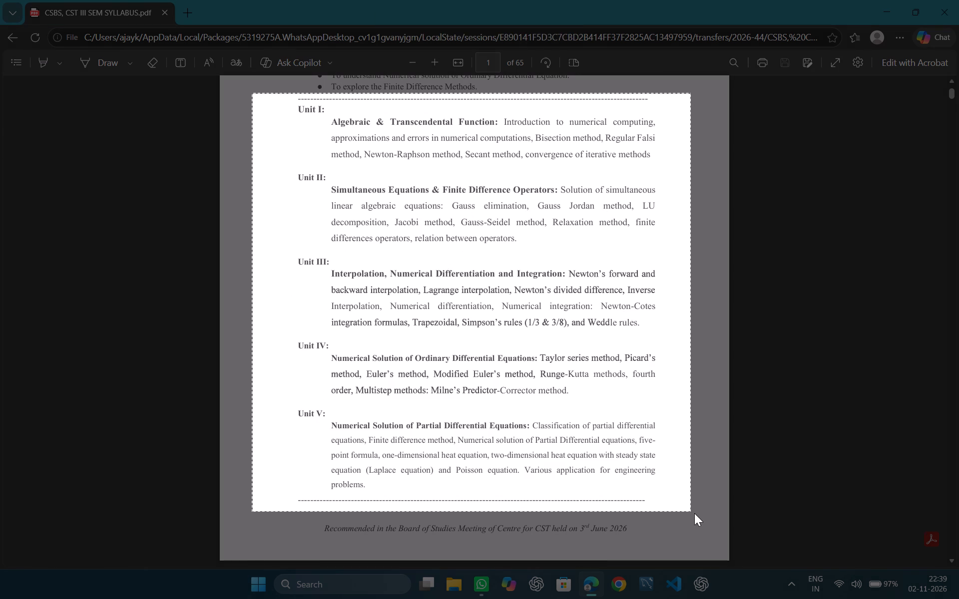
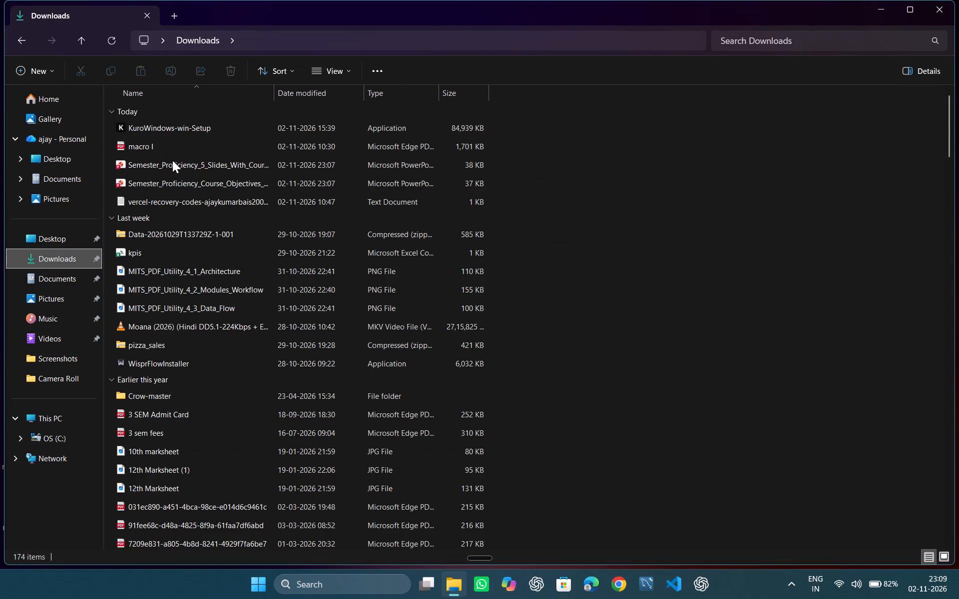
pyautogui.doubleClick(172, 160)
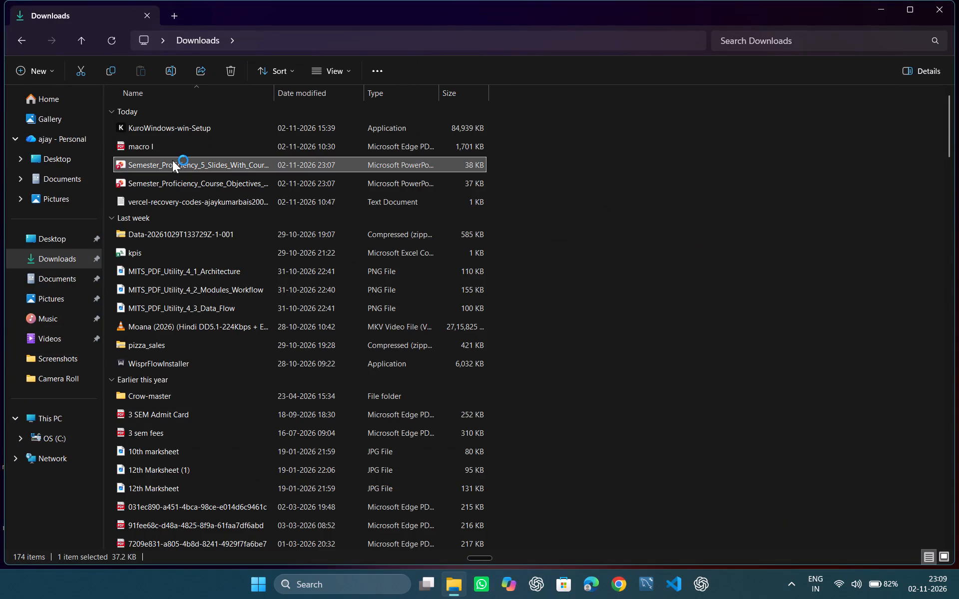
pyautogui.doubleClick(184, 177)
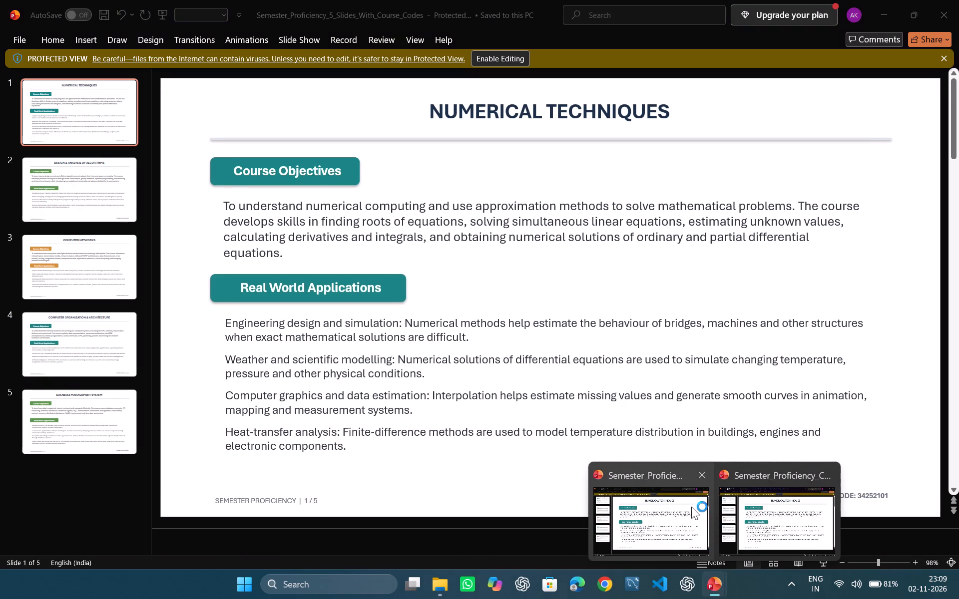
# Enable editing in both downloaded presentations and arrange them side by side, with the Course Codes version on the right half.
pyautogui.click(688, 509)
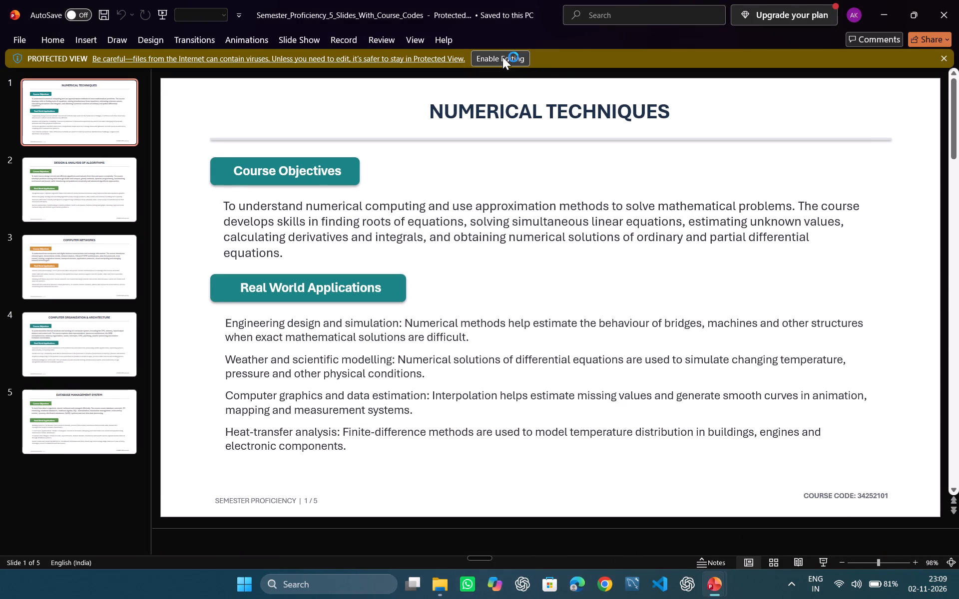
pyautogui.click(502, 57)
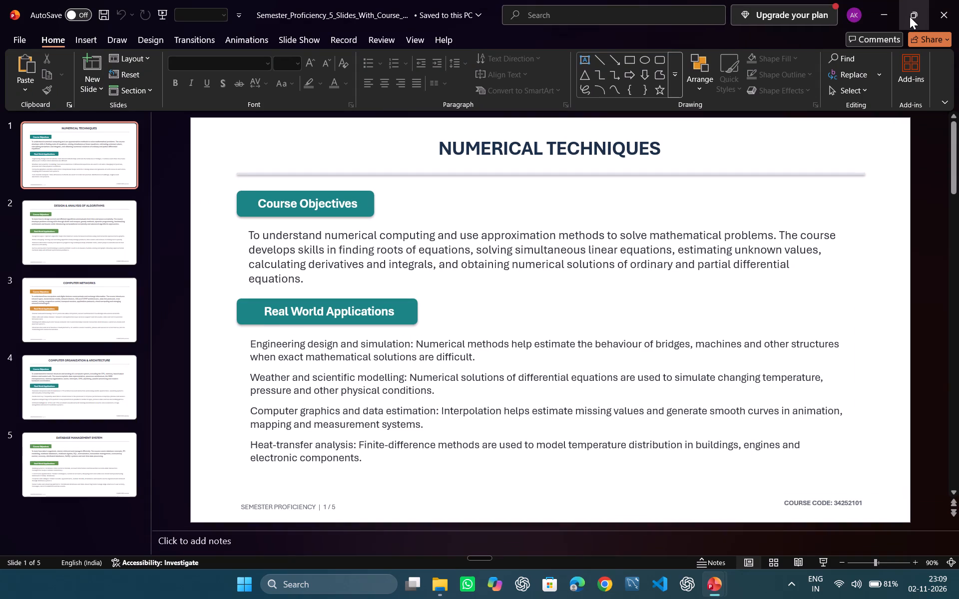
pyautogui.click(848, 55)
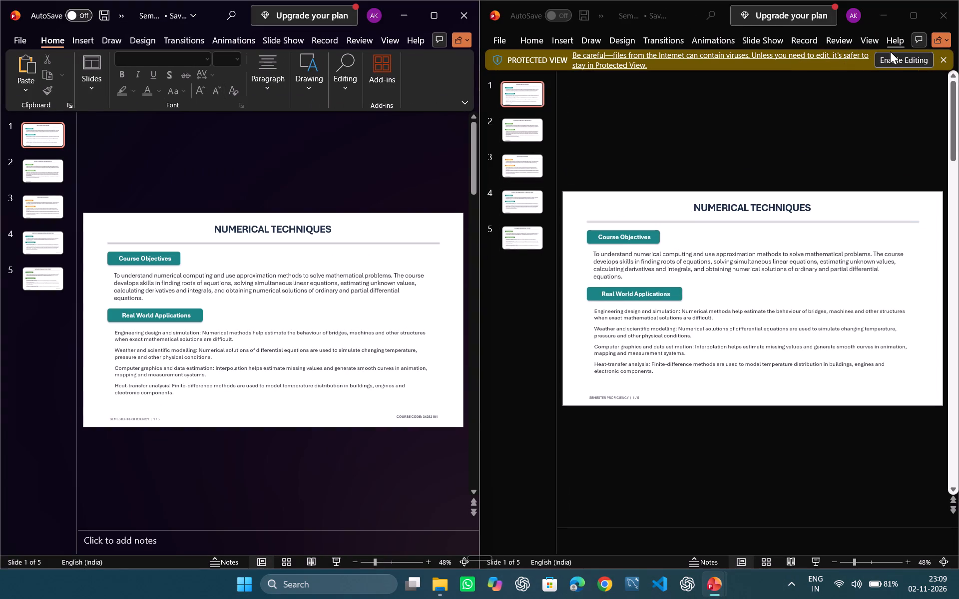
pyautogui.click(895, 58)
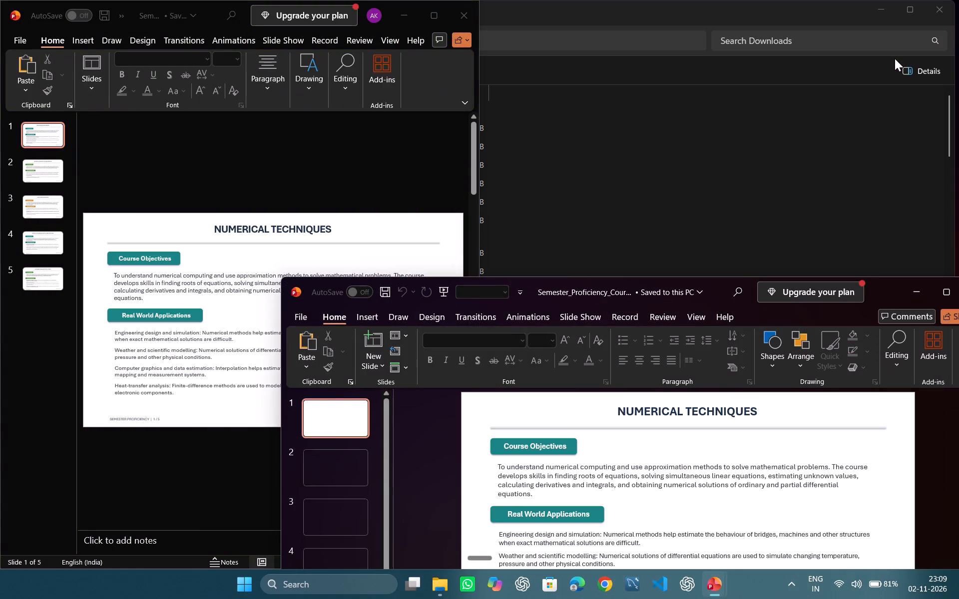
pyautogui.click(951, 293)
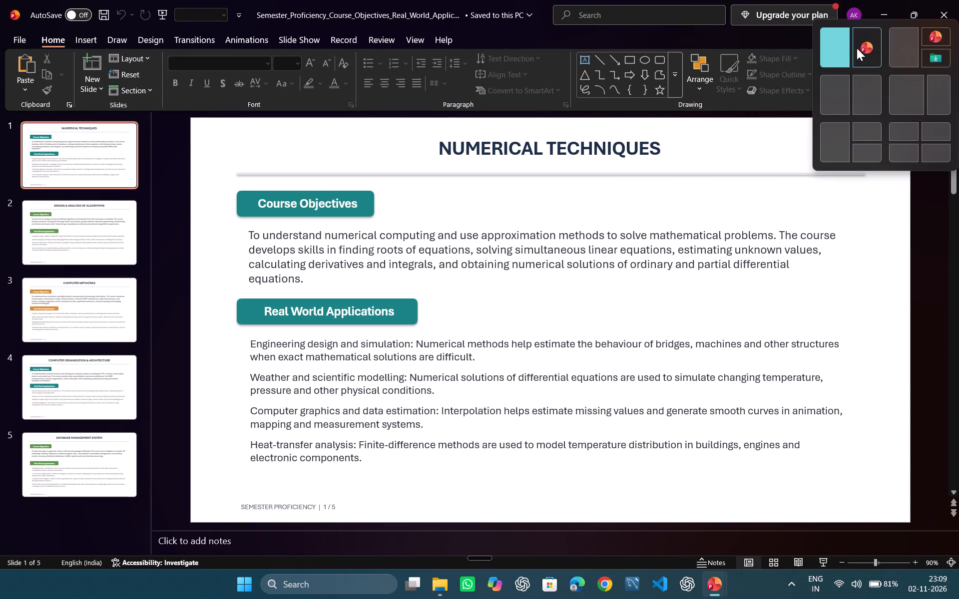
pyautogui.click(851, 50)
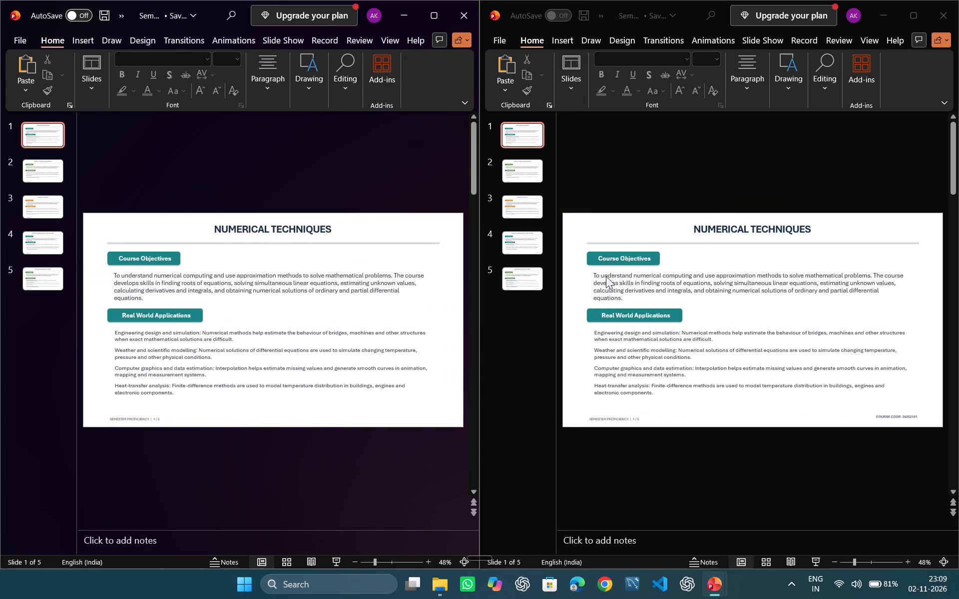
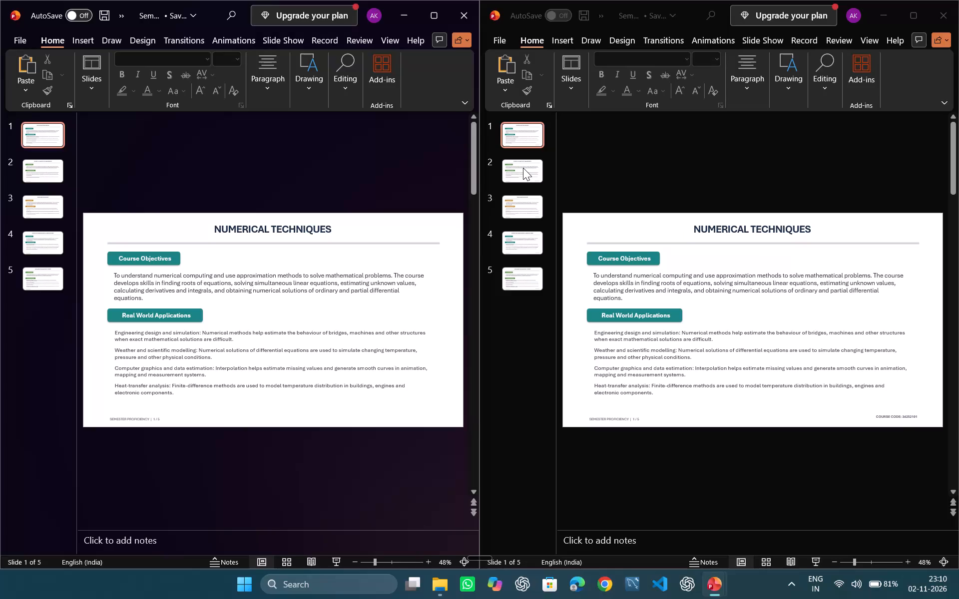
# Compare slides 2 to 5 of the two presentations side by side, subject by subject, including the course-code footers.
pyautogui.click(523, 168)
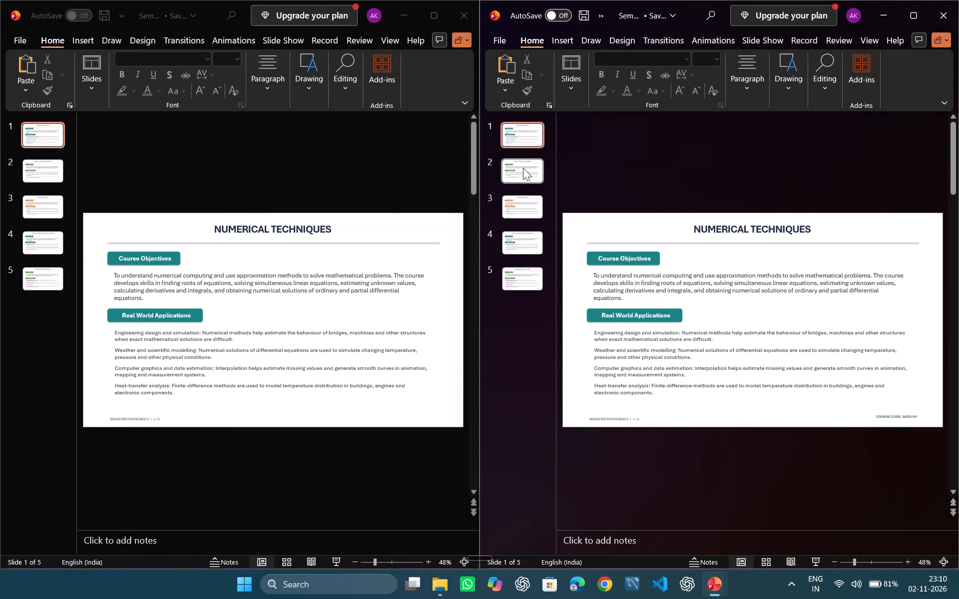
pyautogui.click(523, 168)
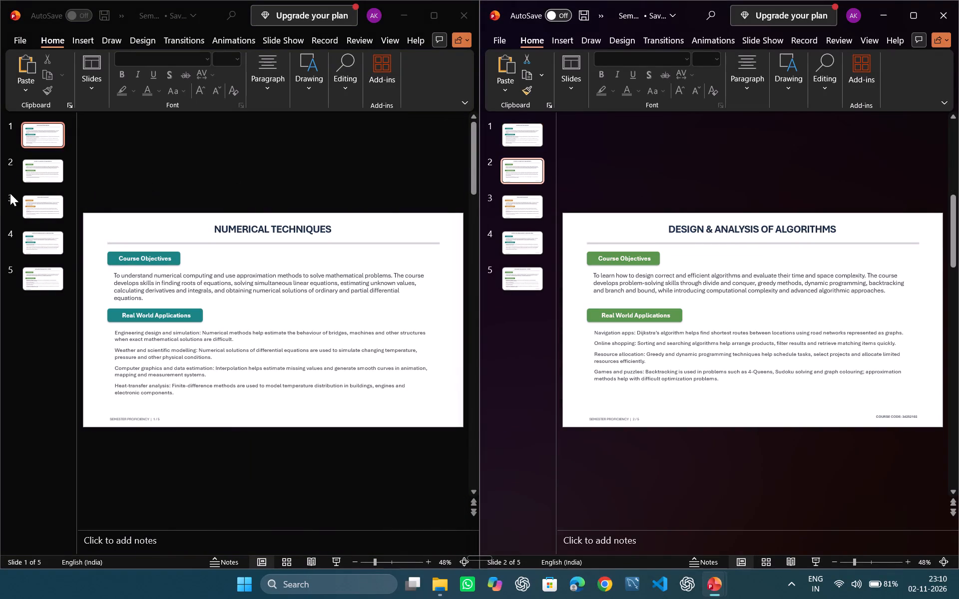
pyautogui.click(34, 168)
pyautogui.click(34, 168)
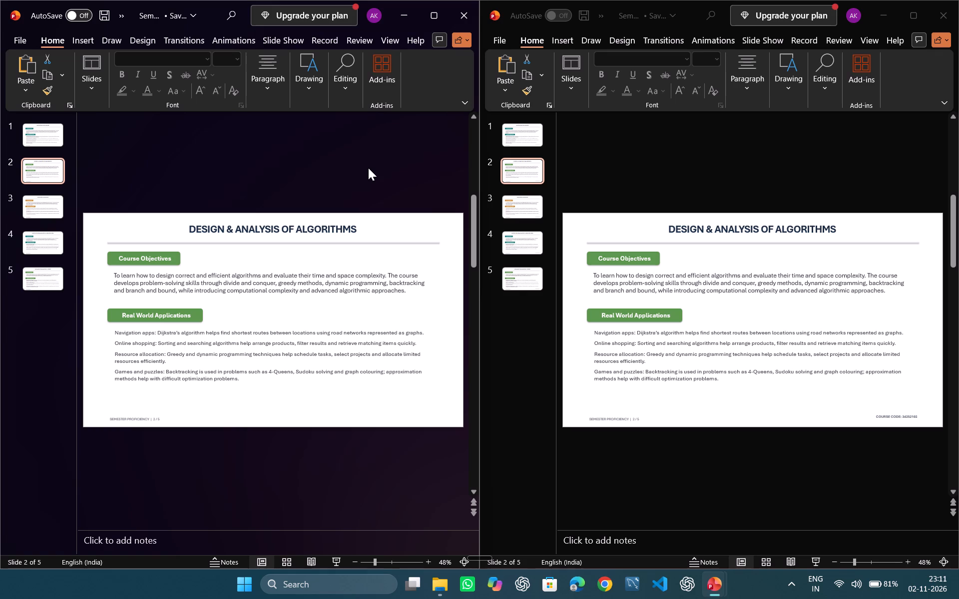
pyautogui.click(44, 208)
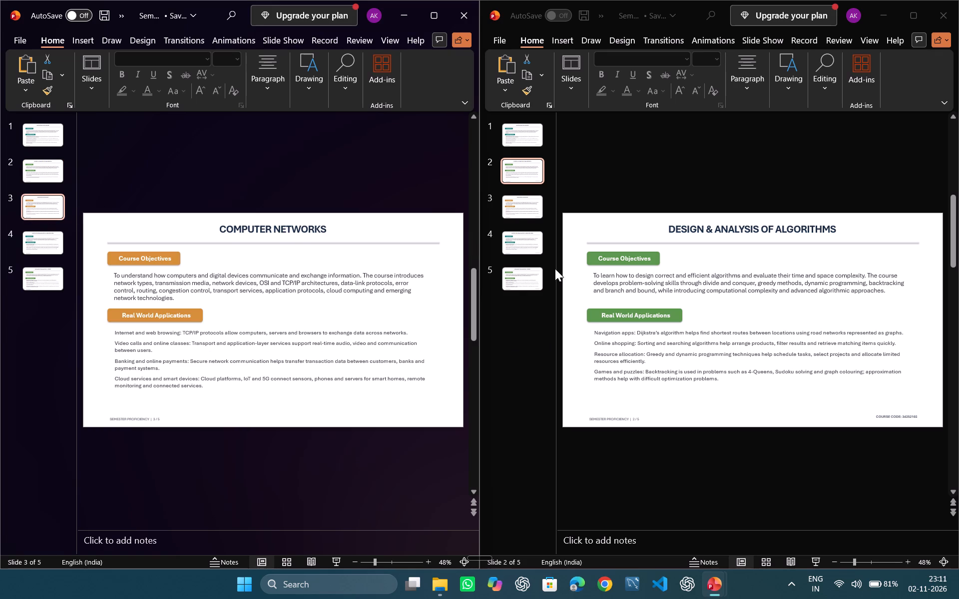
pyautogui.click(511, 208)
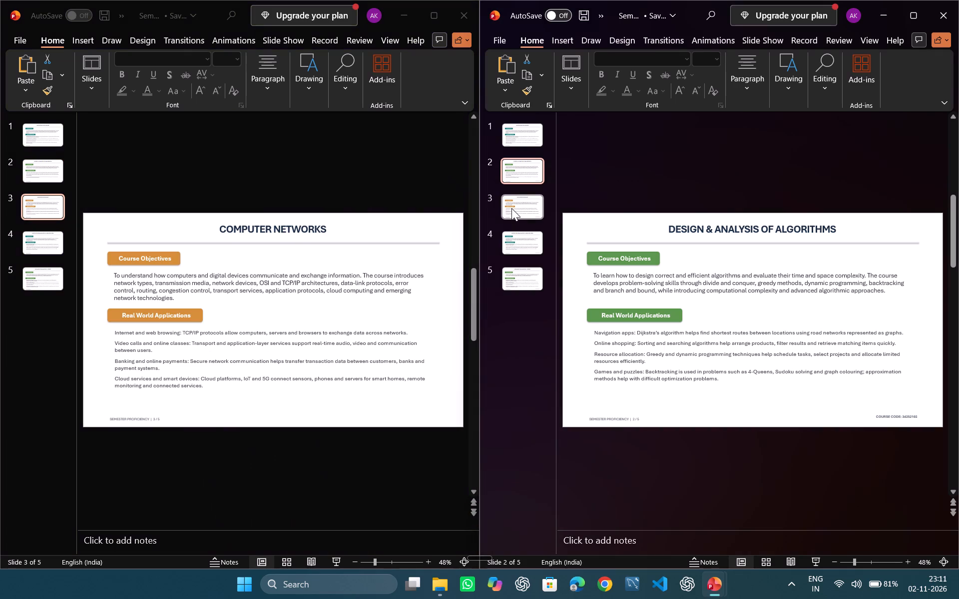
pyautogui.click(511, 208)
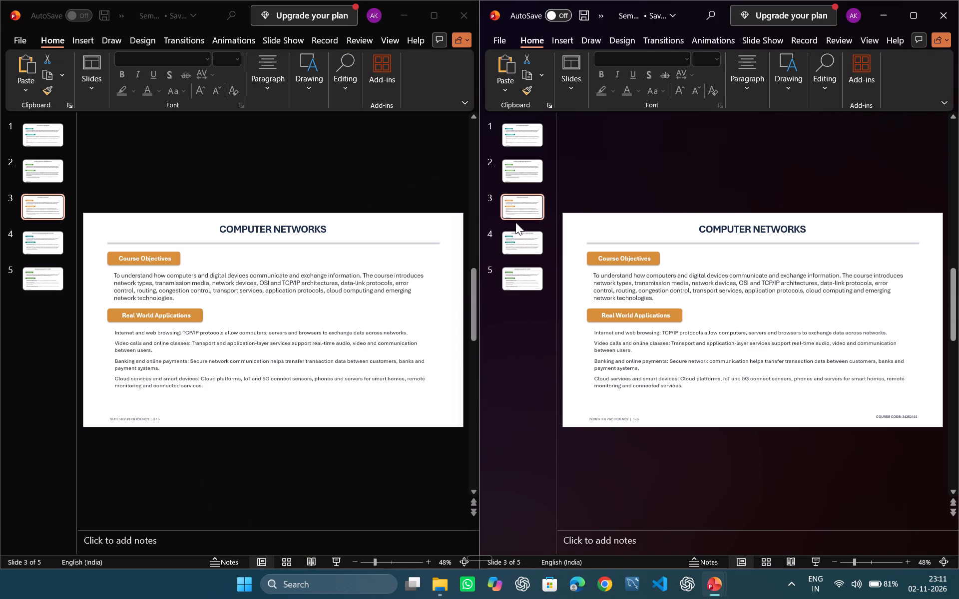
pyautogui.click(520, 237)
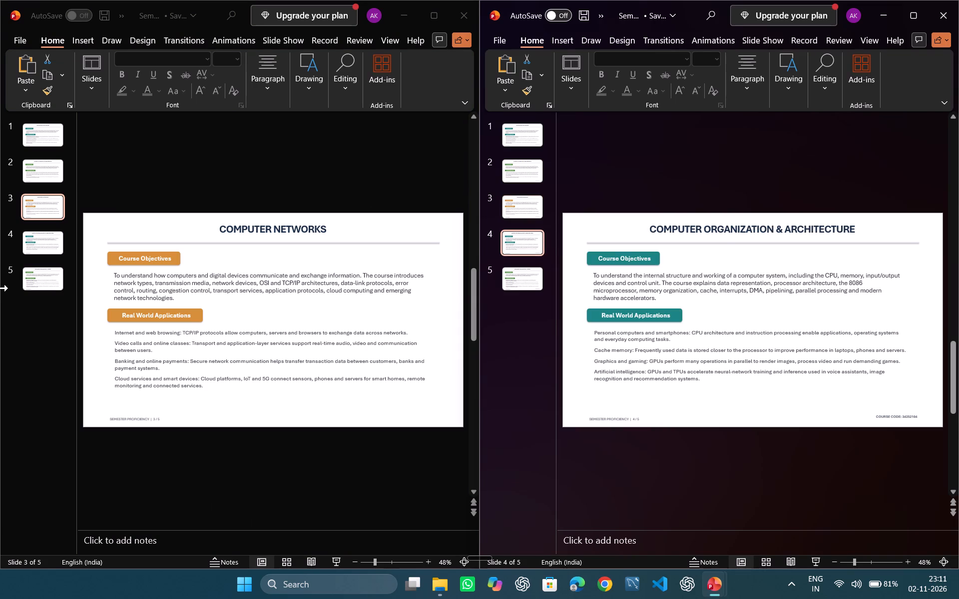
pyautogui.click(29, 246)
pyautogui.click(29, 246)
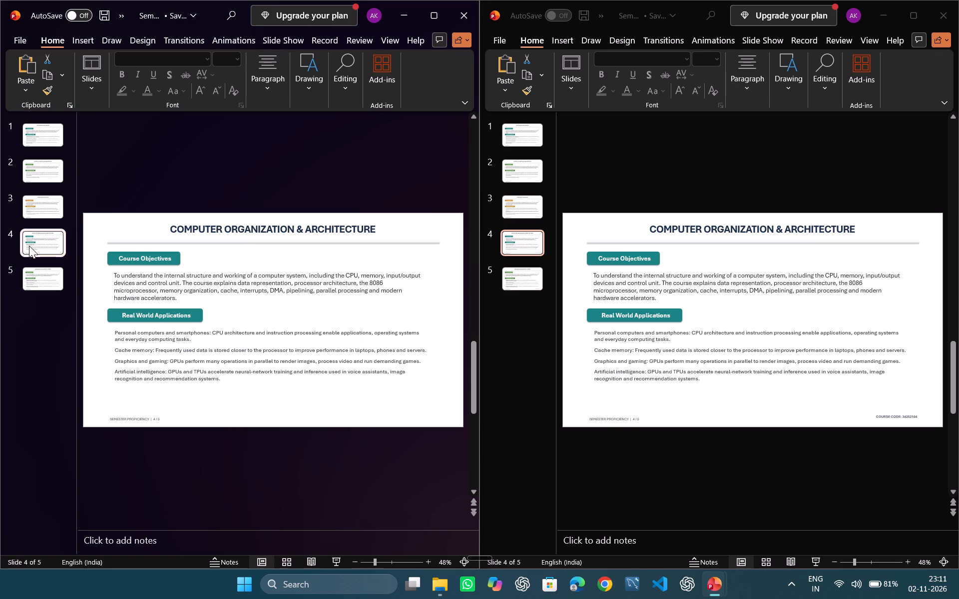
pyautogui.click(40, 273)
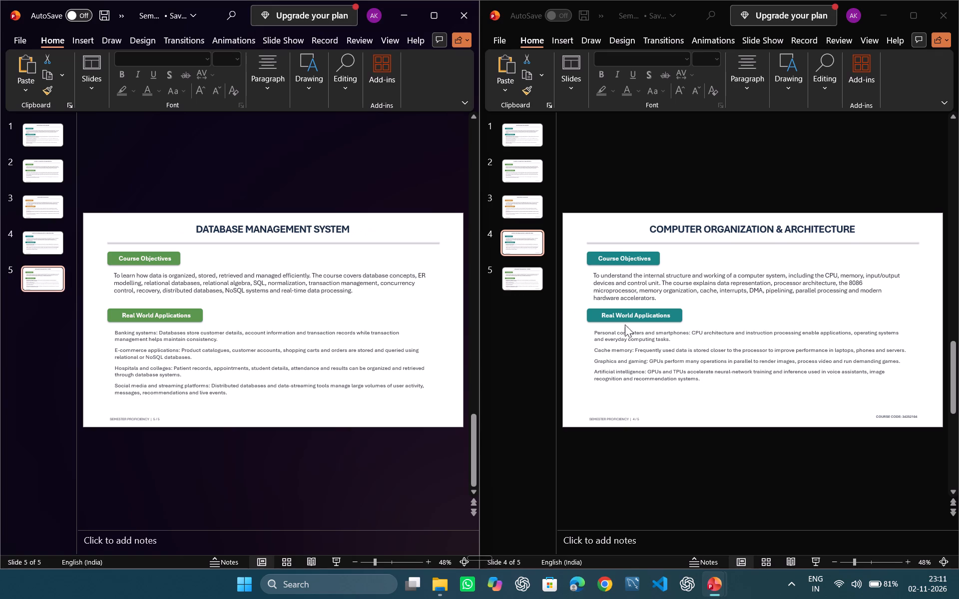
pyautogui.click(524, 278)
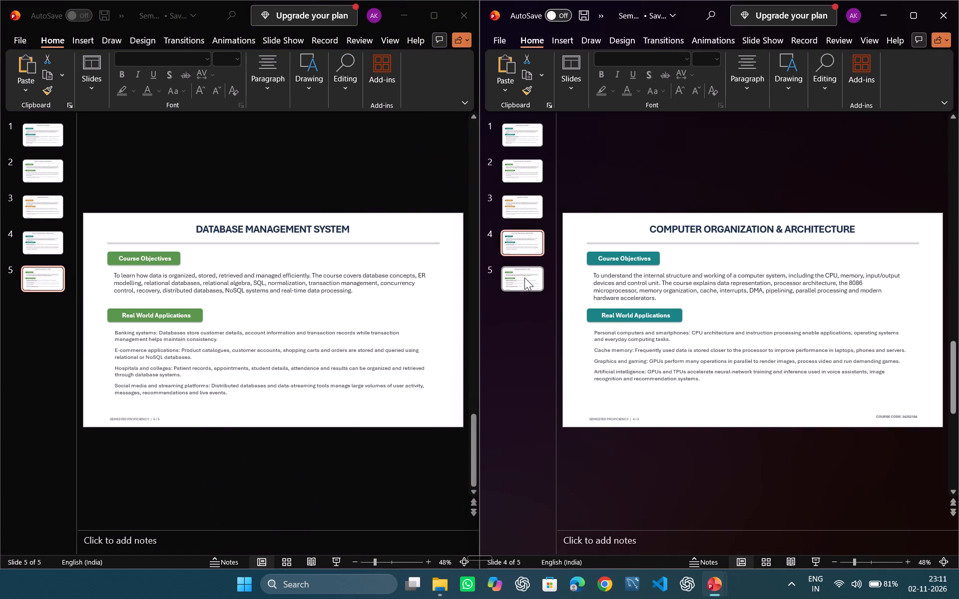
pyautogui.click(524, 278)
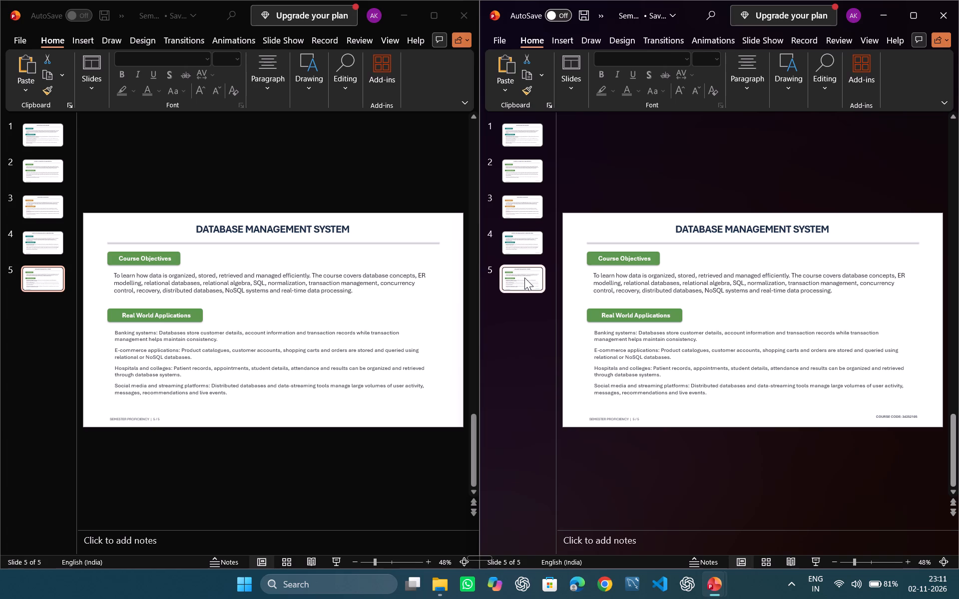
# Close both semester proficiency presentations.
pyautogui.click(466, 15)
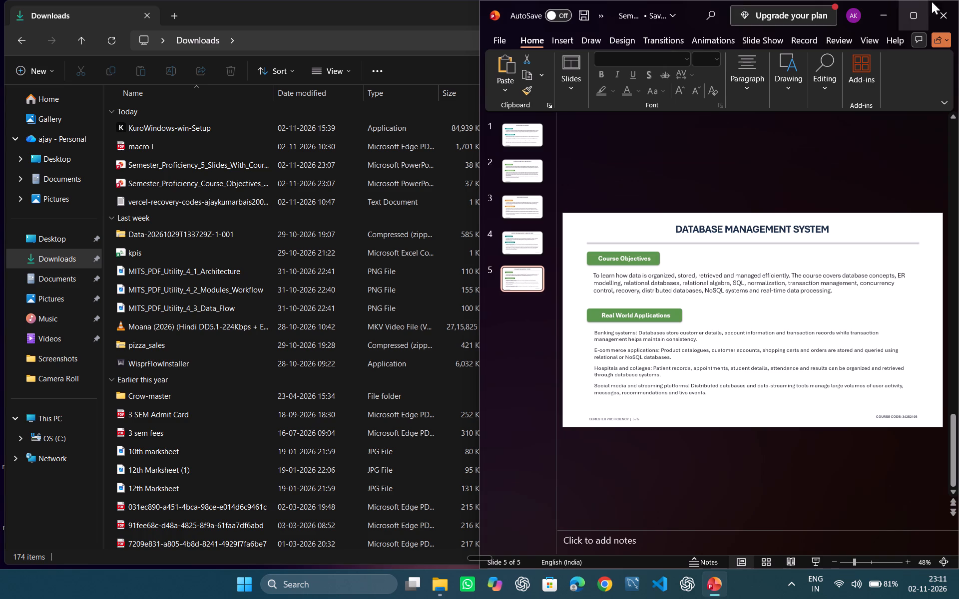
pyautogui.click(938, 0)
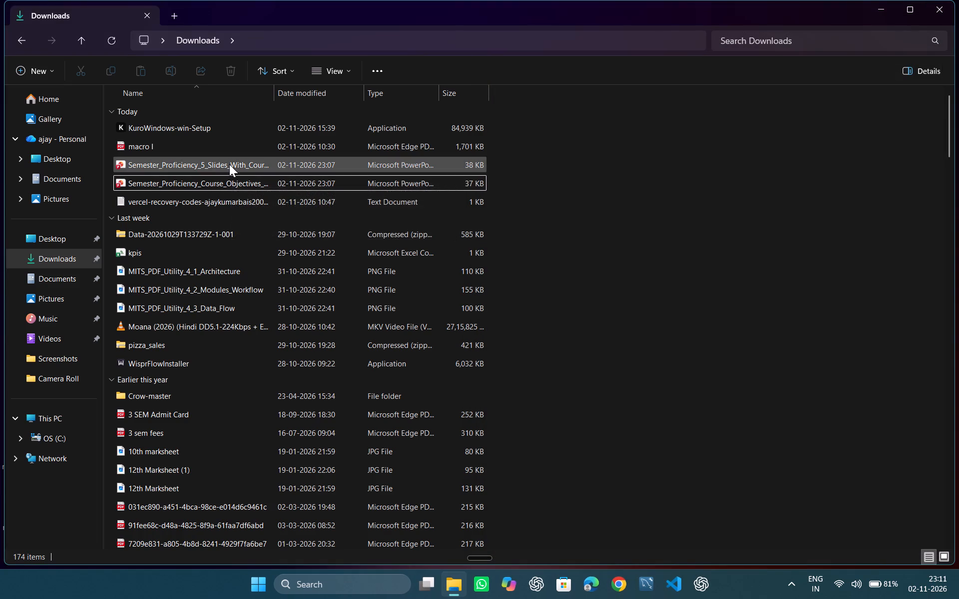
# Delete the Semester_Proficiency_Course_Objectives_Real_World_Applications presentation from the Downloads folder.
pyautogui.click(228, 184)
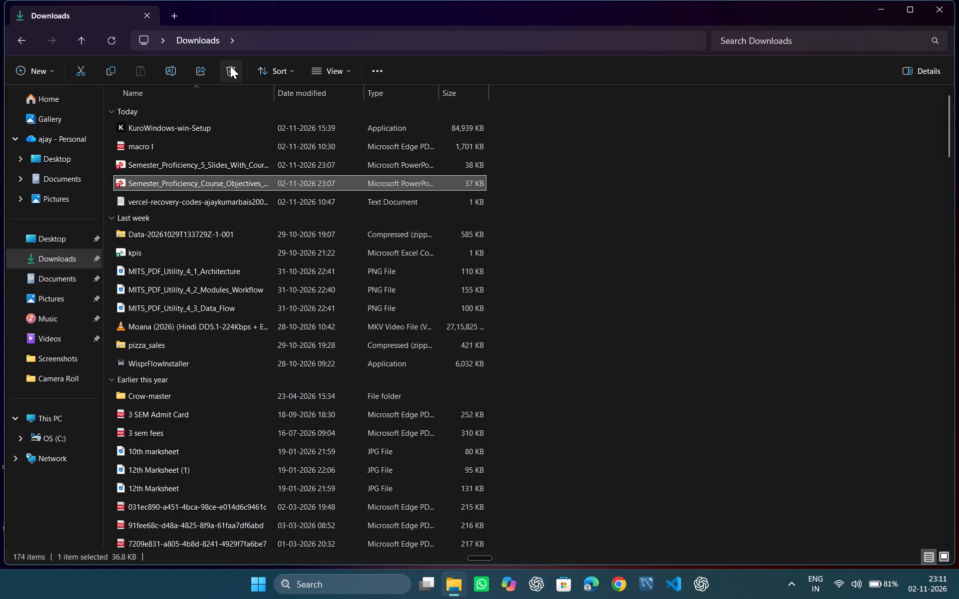
pyautogui.click(230, 66)
# Open Semester_Proficiency_5_Slides_With_Course_Codes from Downloads for a quick check and close it again.
pyautogui.doubleClick(223, 166)
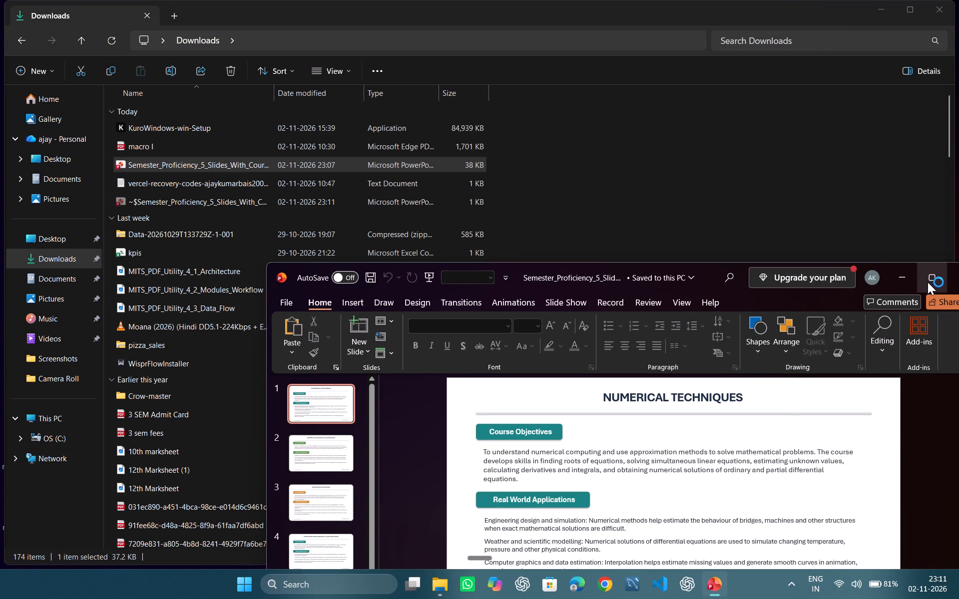
pyautogui.click(950, 277)
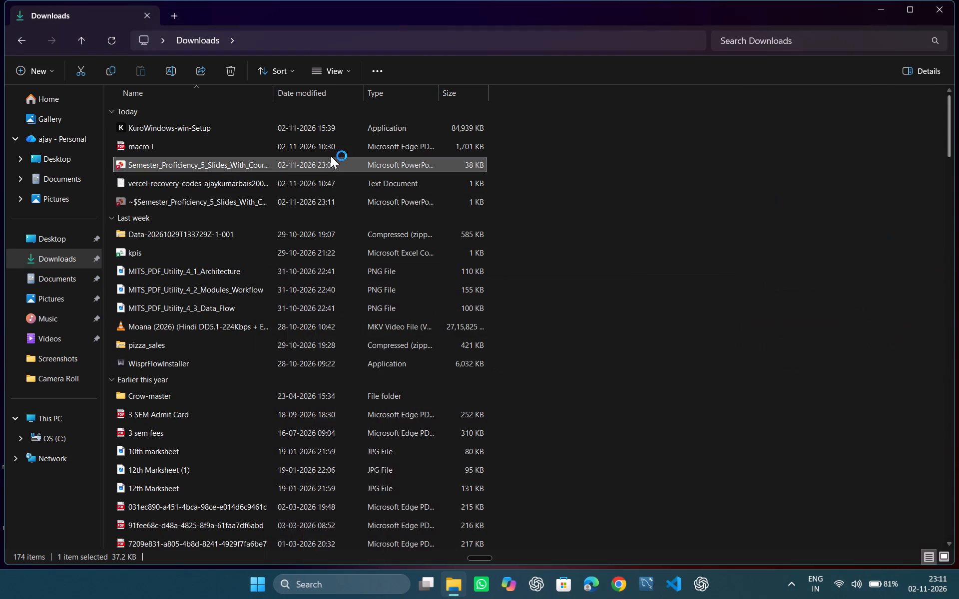
# Rename the Semester_Proficiency_5_Slides_With_Course_Codes file as Semester Proficiency III SEM.
pyautogui.rightClick(247, 164)
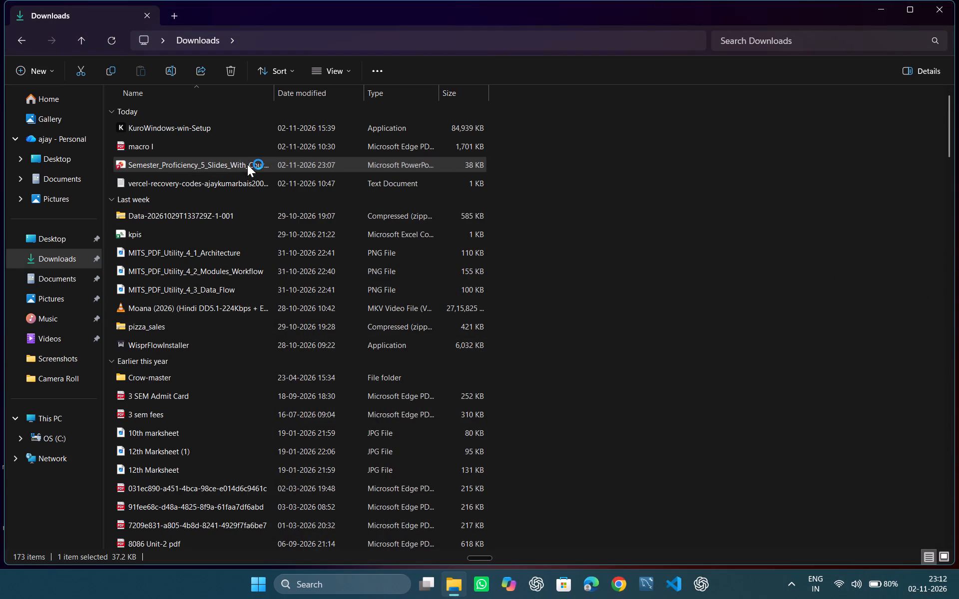
pyautogui.click(350, 164)
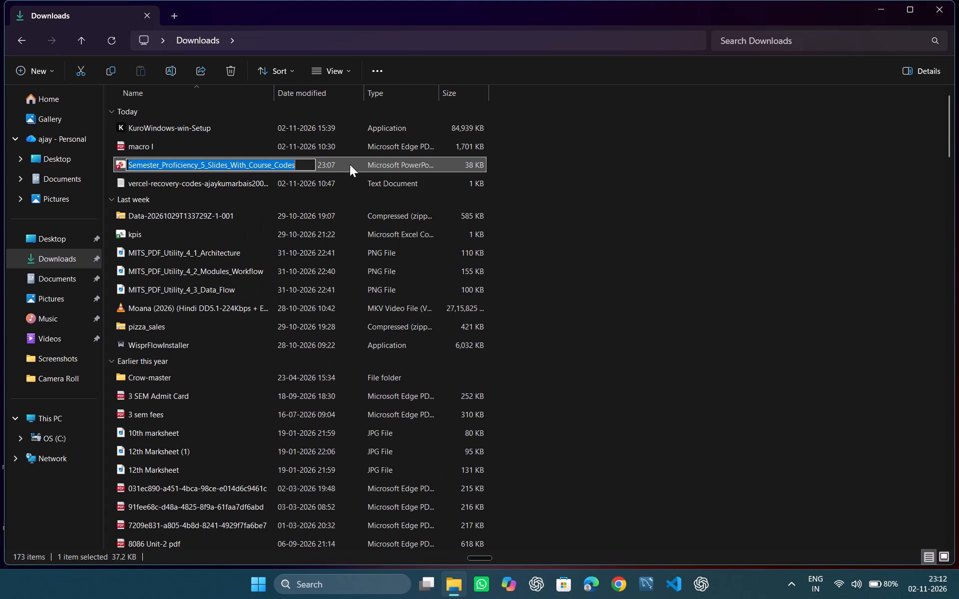
pyautogui.click(305, 158)
pyautogui.rightClick(258, 160)
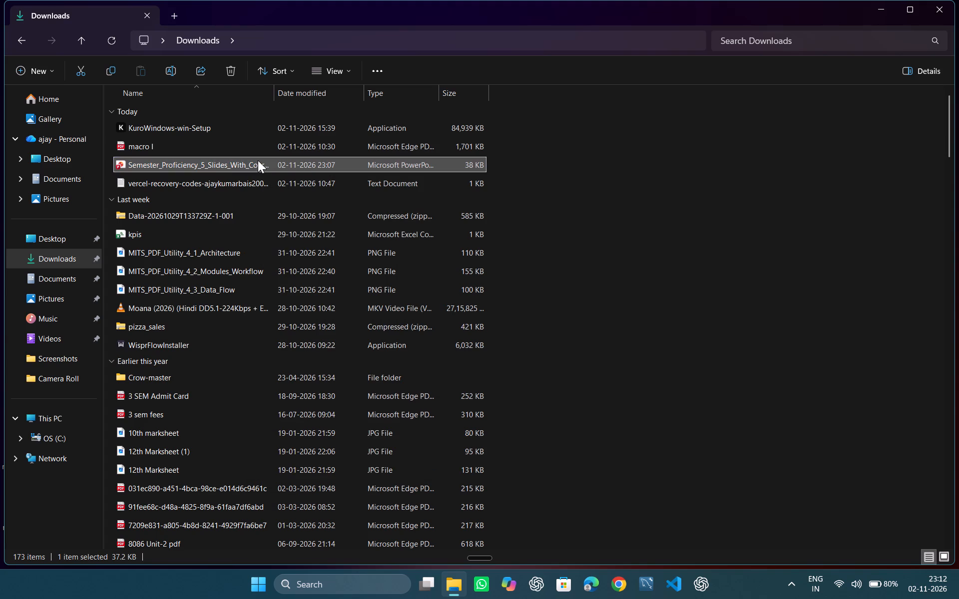
pyautogui.click(366, 161)
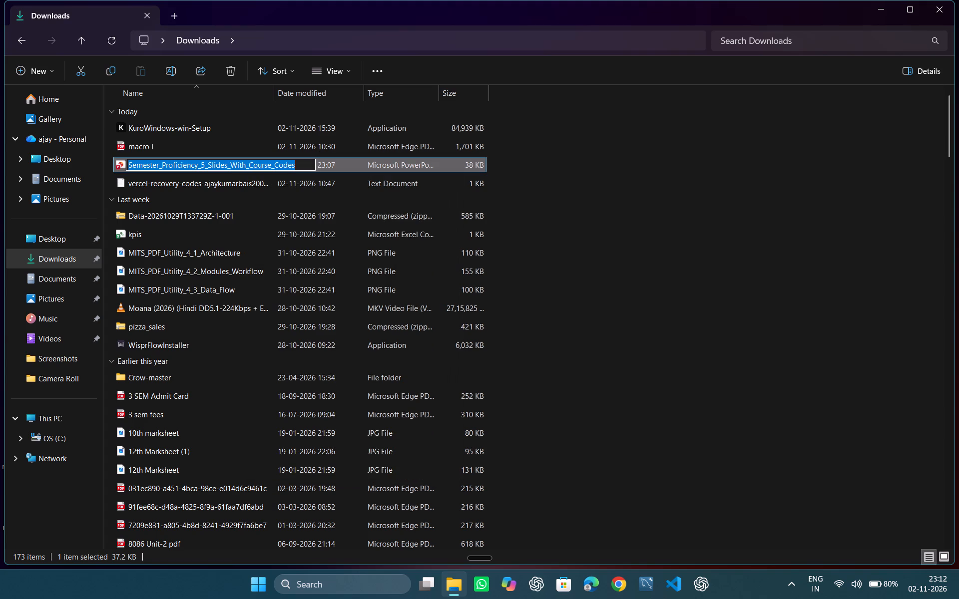
pyautogui.click(294, 165)
pyautogui.press('BackSpace')
pyautogui.press('BackSpace')
pyautogui.press('BackSpace')
pyautogui.press('BackSpace')
pyautogui.press('BackSpace')
pyautogui.press('BackSpace')
pyautogui.press('BackSpace')
pyautogui.press('BackSpace')
pyautogui.press('BackSpace')
pyautogui.press('BackSpace')
pyautogui.press('BackSpace')
pyautogui.press('BackSpace')
pyautogui.press('BackSpace')
pyautogui.press('BackSpace')
pyautogui.press('BackSpace')
pyautogui.press('BackSpace')
pyautogui.press('BackSpace')
pyautogui.press('BackSpace')
pyautogui.press('BackSpace')
pyautogui.press('BackSpace')
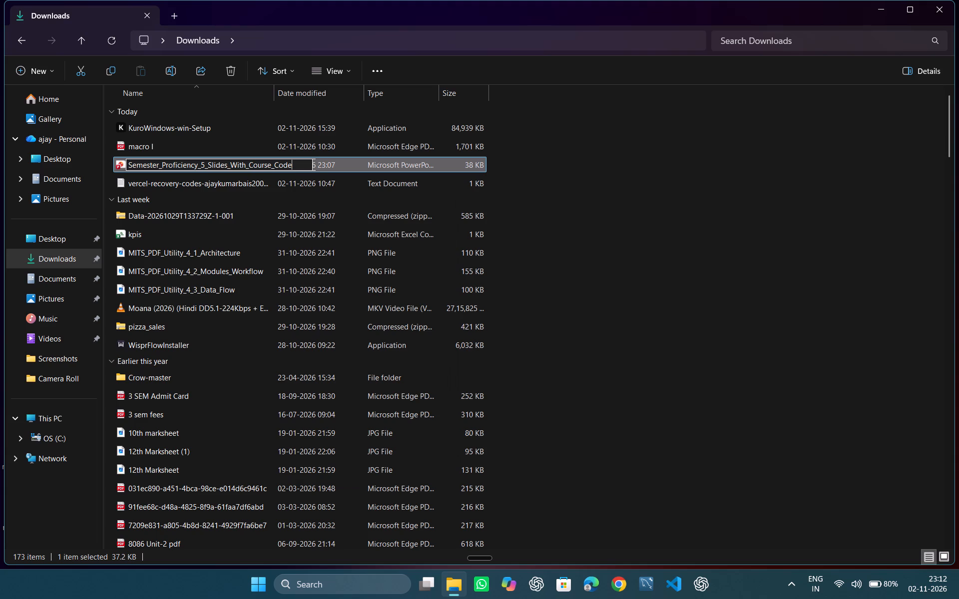
pyautogui.press('BackSpace')
pyautogui.press('BackSpace')
pyautogui.press('BackSpace')
pyautogui.press('BackSpace')
pyautogui.press('BackSpace')
pyautogui.press('BackSpace')
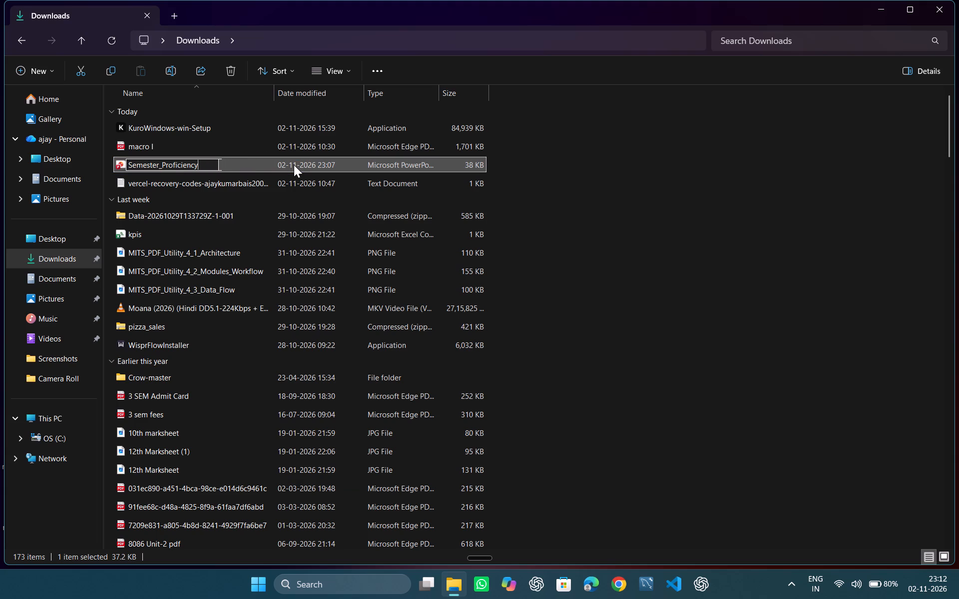
pyautogui.press('Left')
pyautogui.press('Left')
pyautogui.press('Left')
pyautogui.press('Left')
pyautogui.press('Left')
pyautogui.press('Left')
pyautogui.press('Left')
pyautogui.press('Left')
pyautogui.press('Left')
pyautogui.press('Left')
pyautogui.press('Left')
pyautogui.press('Left')
pyautogui.press('Right')
pyautogui.press('BackSpace')
pyautogui.press('space')
pyautogui.press('Right')
pyautogui.press('Right')
pyautogui.press('Right')
pyautogui.press('Right')
pyautogui.press('Right')
pyautogui.press('Right')
pyautogui.press('Right')
pyautogui.press('Right')
pyautogui.press('Right')
pyautogui.press('Right')
pyautogui.press('Right')
pyautogui.press('Right')
pyautogui.press('Right')
pyautogui.press('Right')
pyautogui.press('Right')
pyautogui.press('Right')
pyautogui.press('Right')
pyautogui.press('Right')
pyautogui.press('Right')
pyautogui.press('Right')
pyautogui.press('space')
pyautogui.write('III SE')
pyautogui.hotkey('shift', 'm')
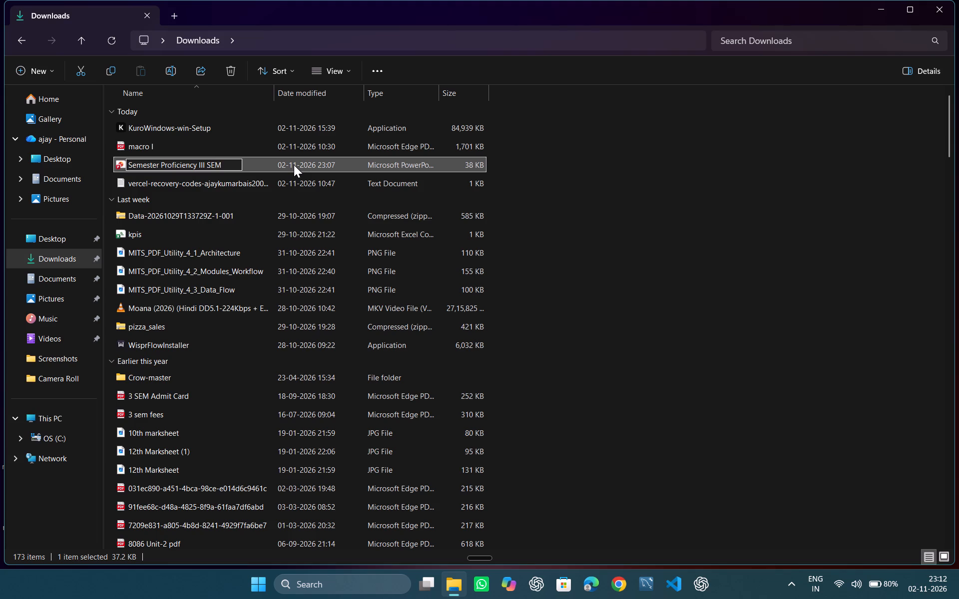
pyautogui.press('Return')
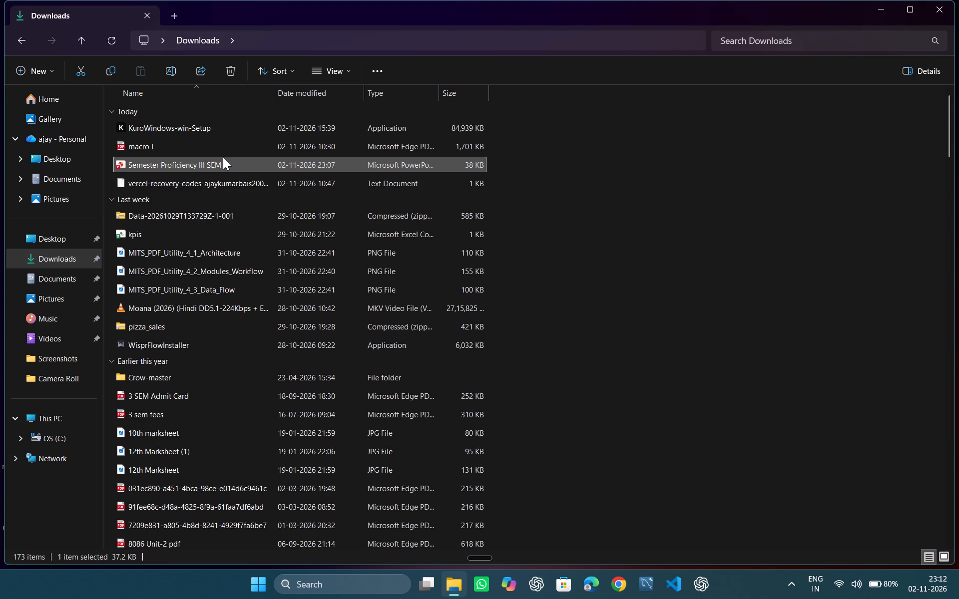
# Move Semester Proficiency III SEM from Downloads to the Desktop and close the Downloads window.
pyautogui.moveTo(221, 160); pyautogui.dragTo(82, 235)
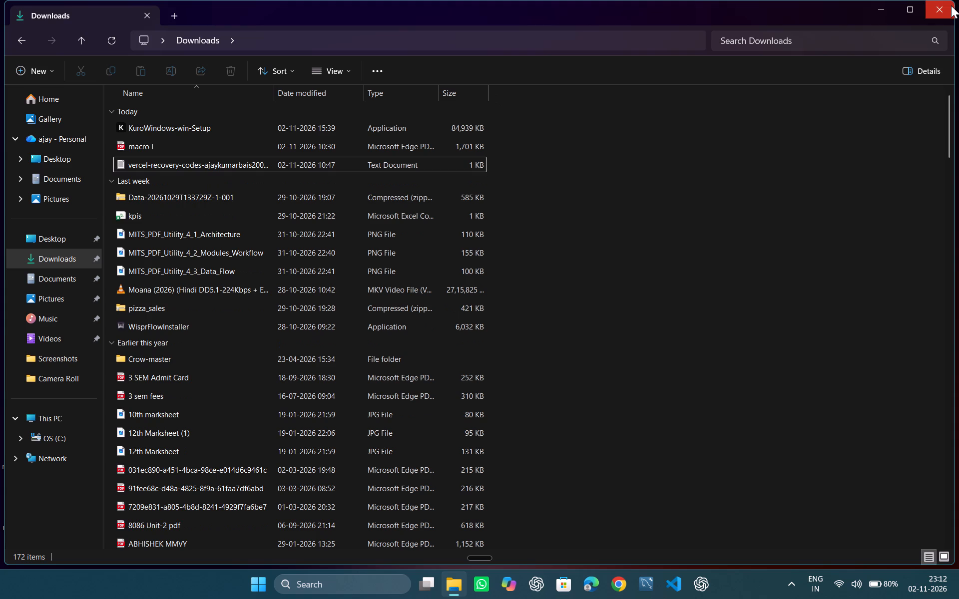
pyautogui.click(951, 5)
# Place the Semester Proficiency III SEM file directly below the MineguardAI folder on the desktop and refresh the desktop.
pyautogui.rightClick(556, 90)
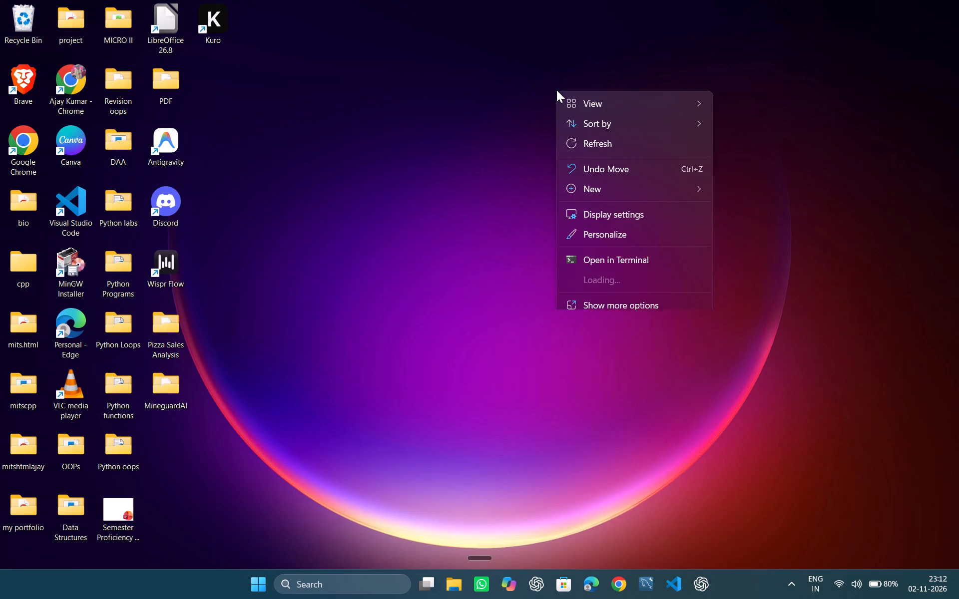
pyautogui.click(589, 141)
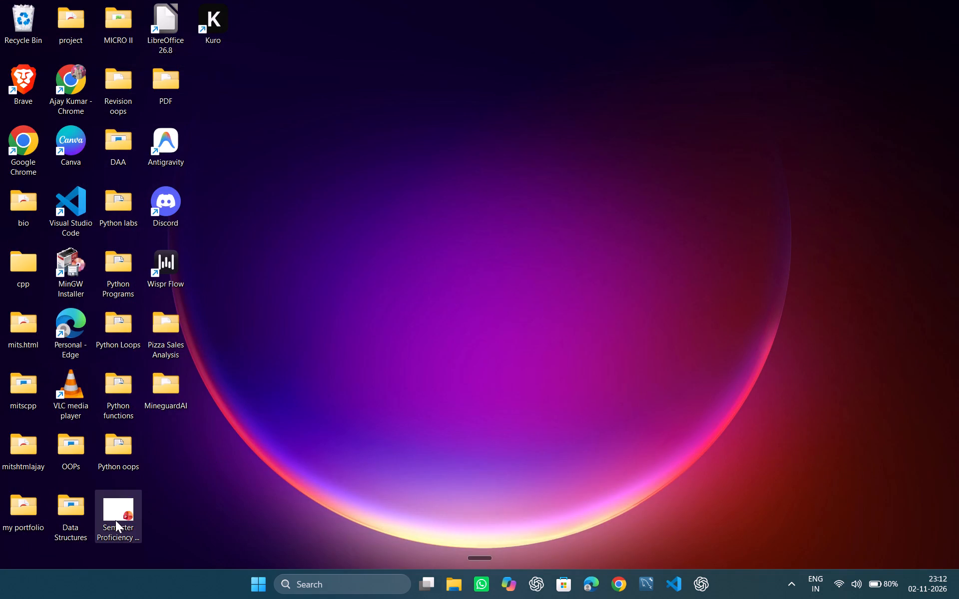
pyautogui.moveTo(115, 520); pyautogui.dragTo(184, 439)
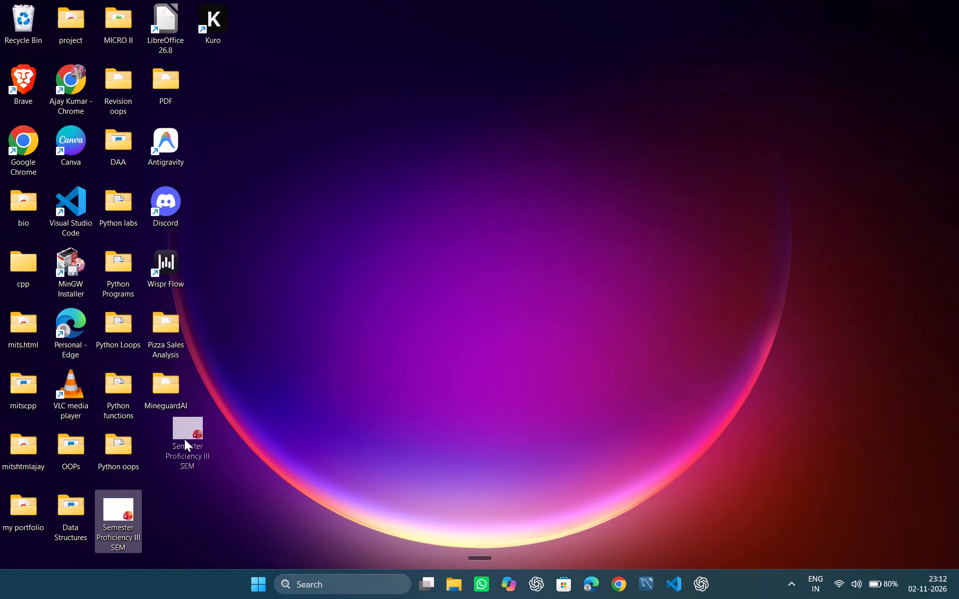
pyautogui.moveTo(184, 439); pyautogui.dragTo(176, 442)
pyautogui.rightClick(470, 143)
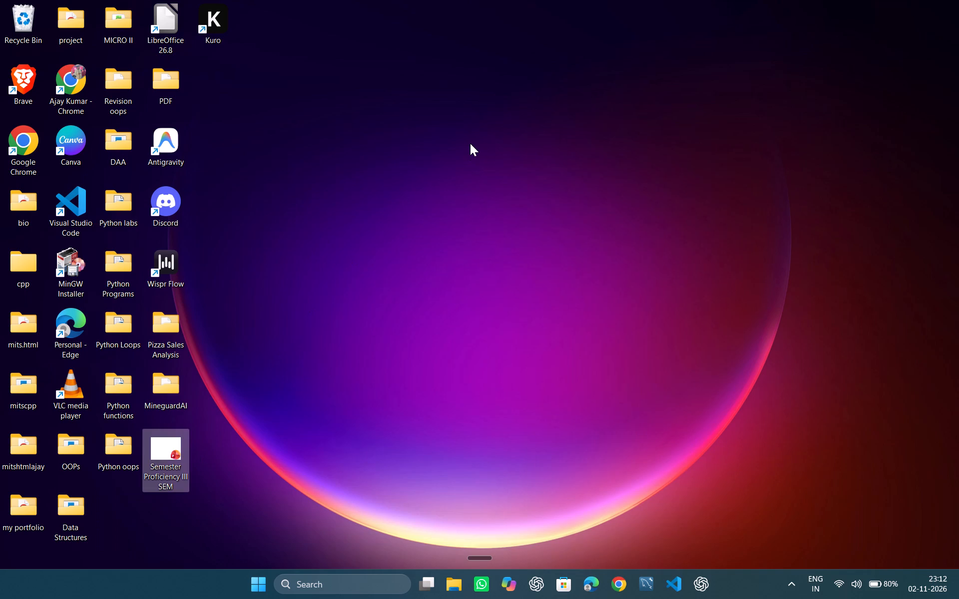
pyautogui.click(497, 199)
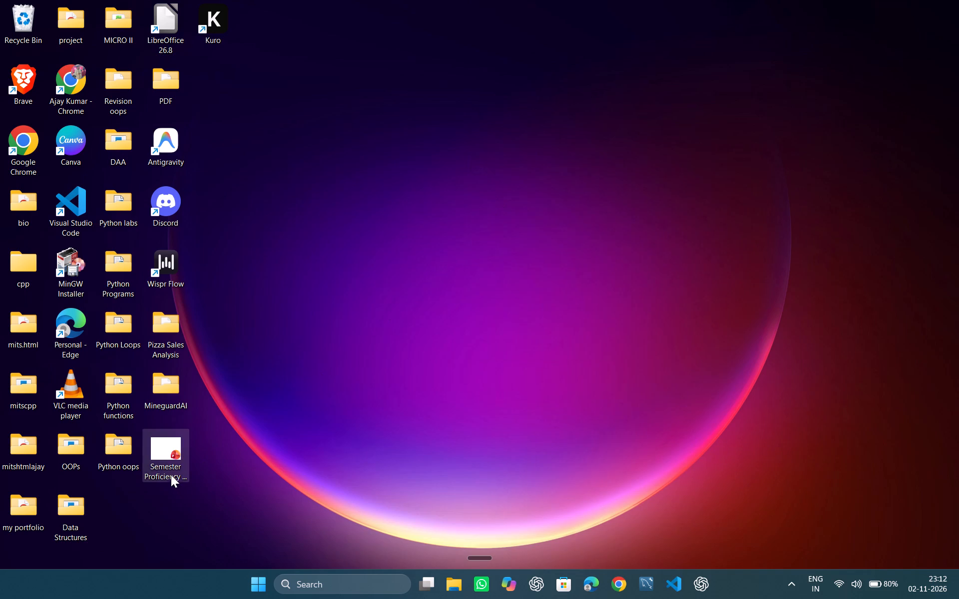
# Open the Semester Proficiency III SEM presentation from the desktop and maximize its window.
pyautogui.doubleClick(169, 468)
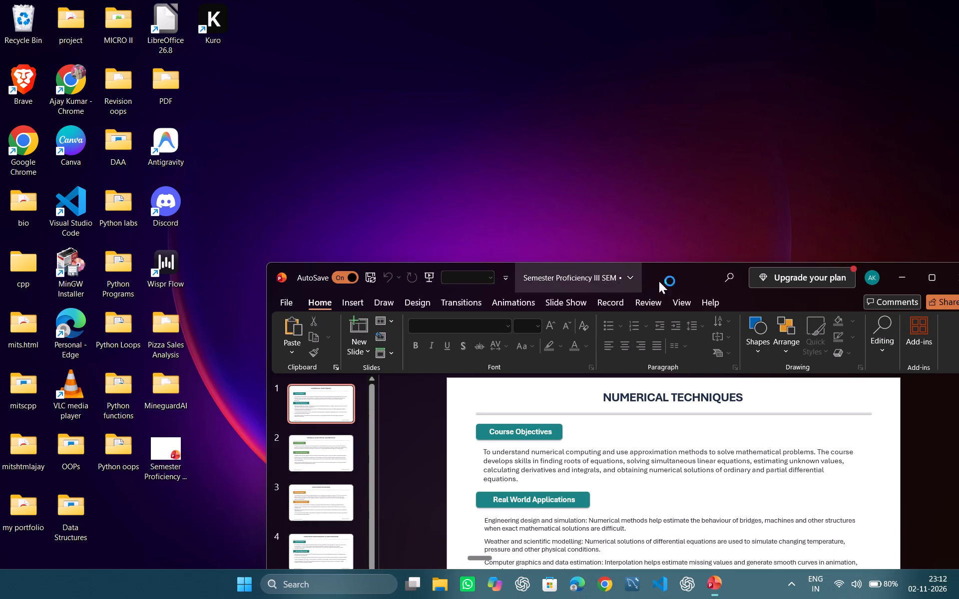
pyautogui.click(932, 267)
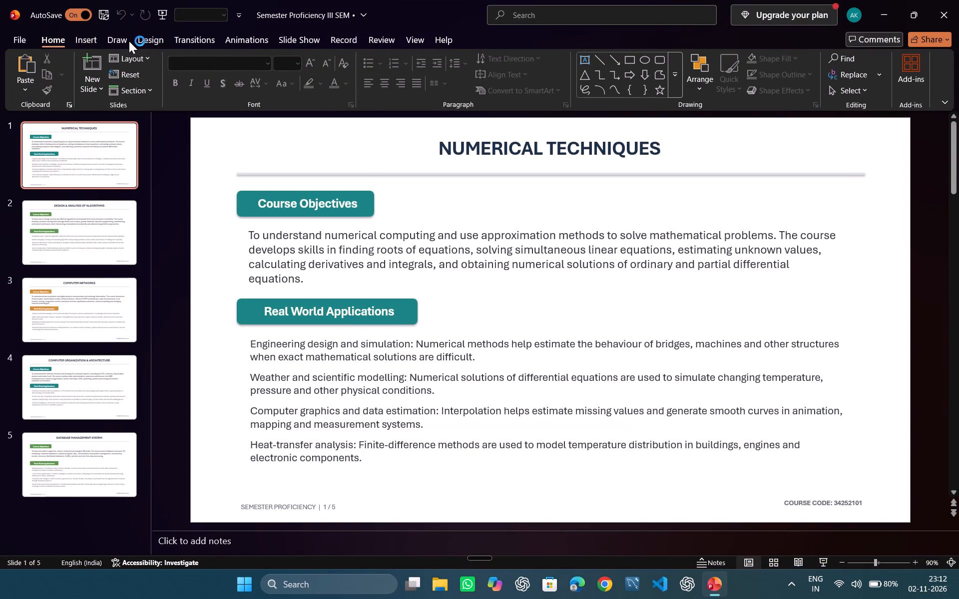
# Try several built-in design themes on the presentation and settle on the Editorial theme.
pyautogui.click(161, 40)
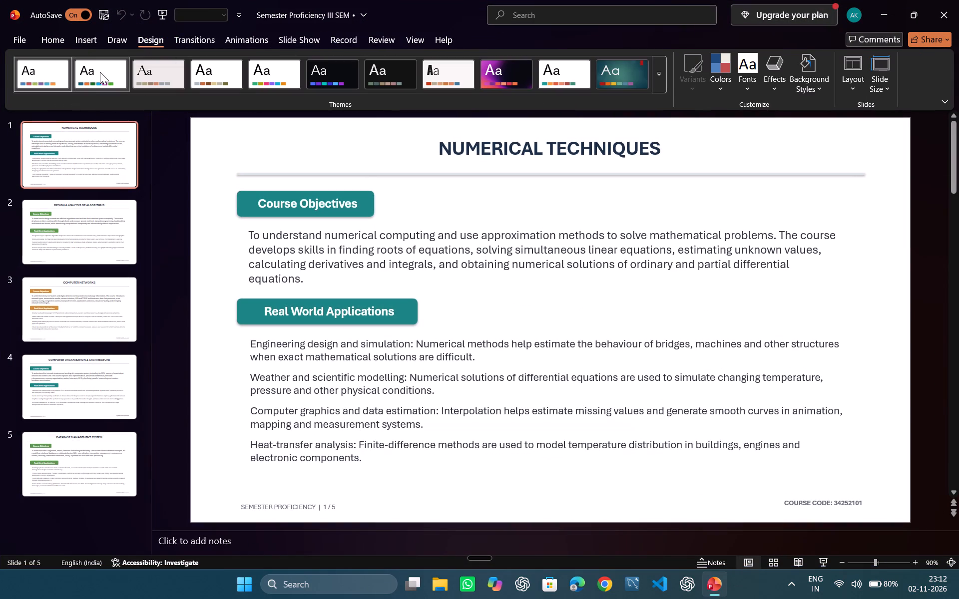
pyautogui.click(87, 78)
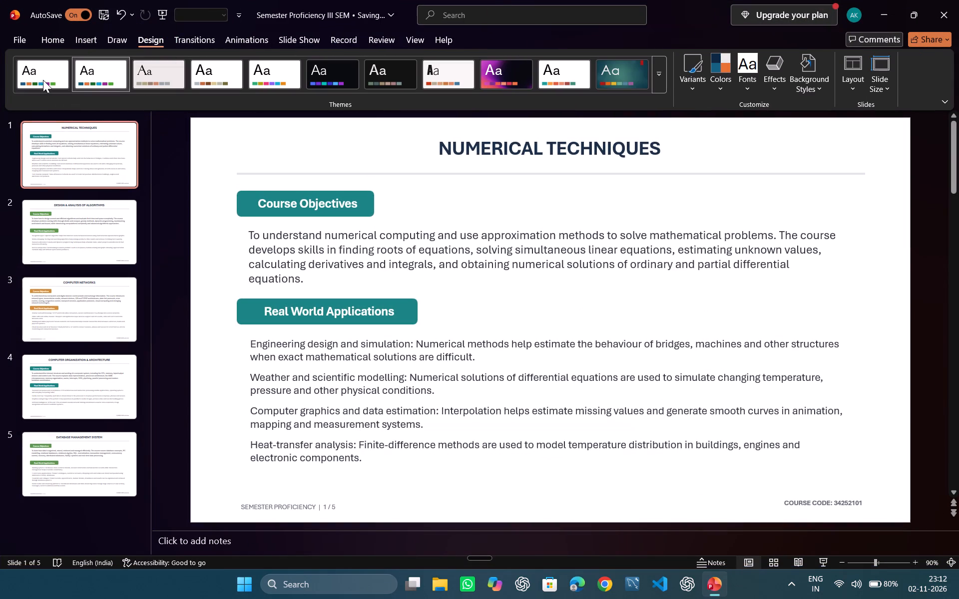
pyautogui.click(36, 80)
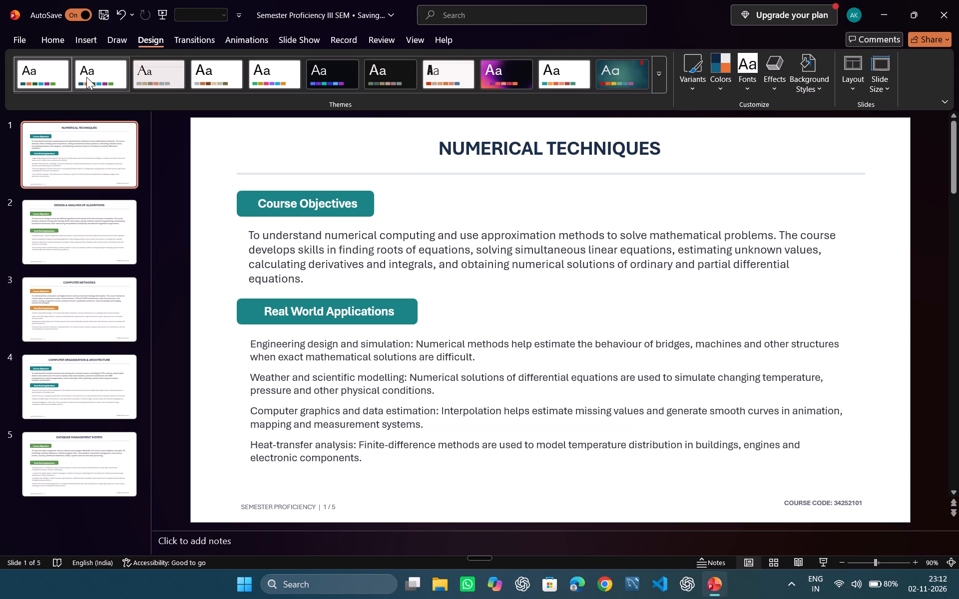
pyautogui.click(86, 77)
pyautogui.click(152, 76)
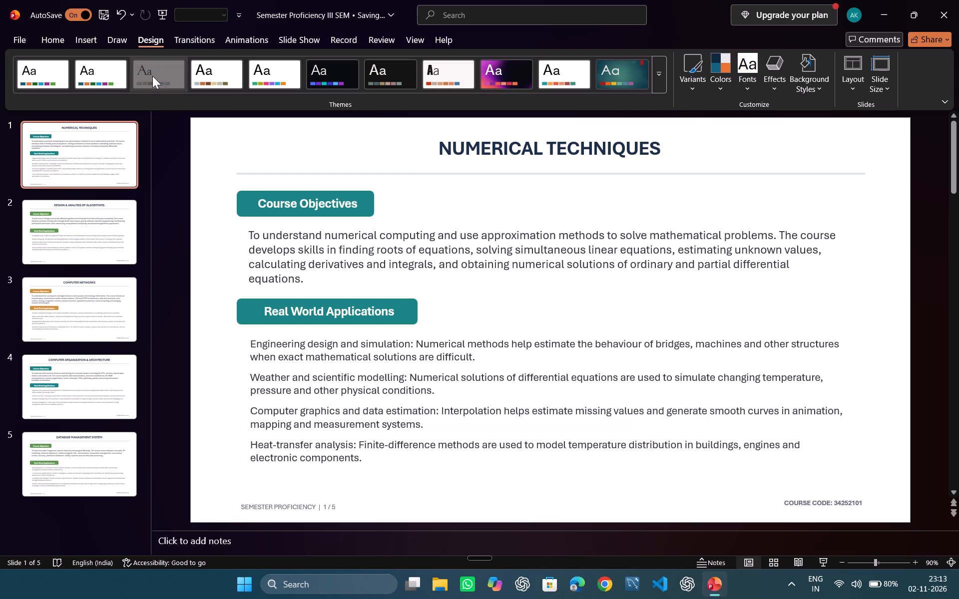
pyautogui.click(222, 76)
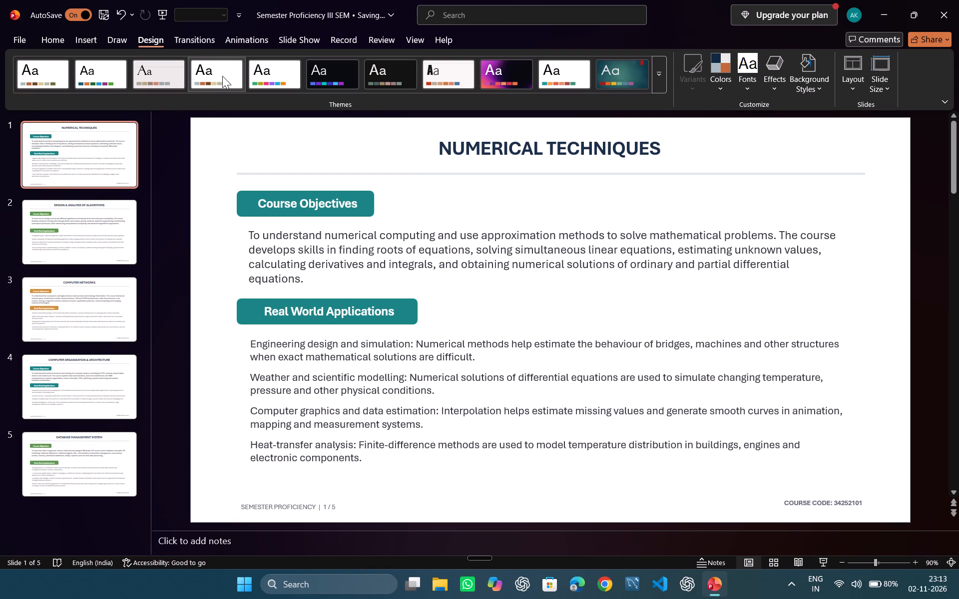
pyautogui.click(272, 76)
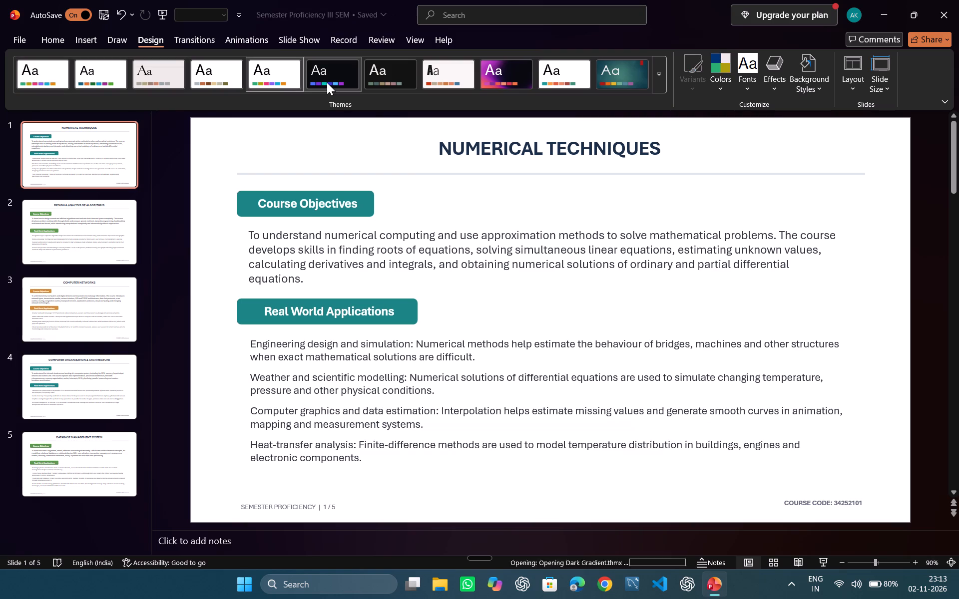
pyautogui.click(327, 82)
pyautogui.click(370, 80)
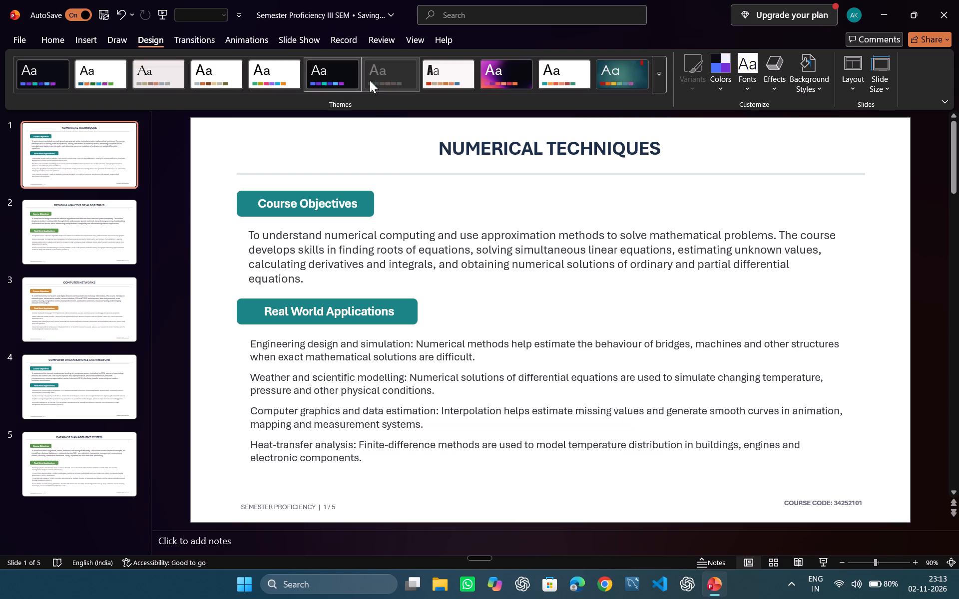
pyautogui.click(441, 77)
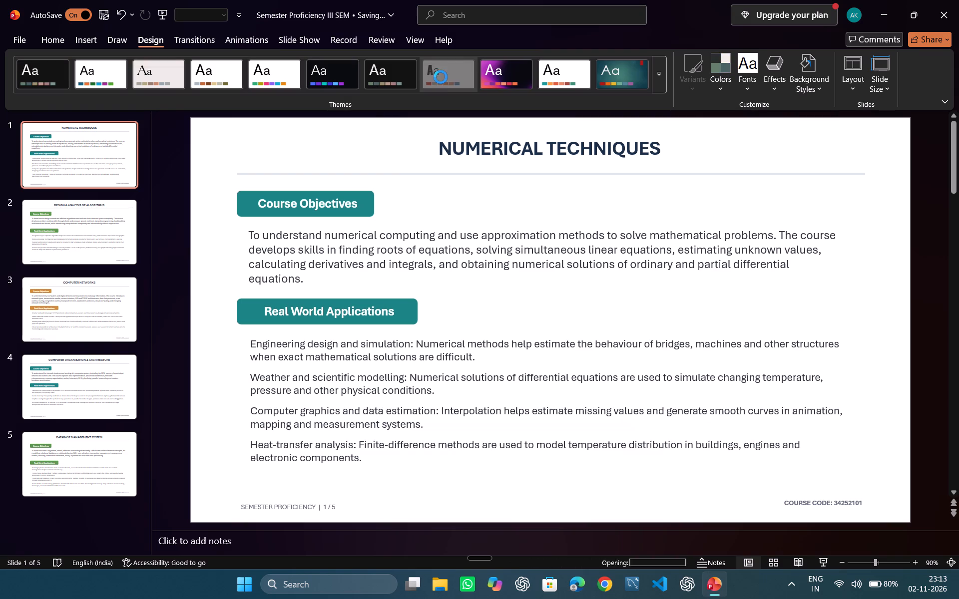
pyautogui.click(662, 77)
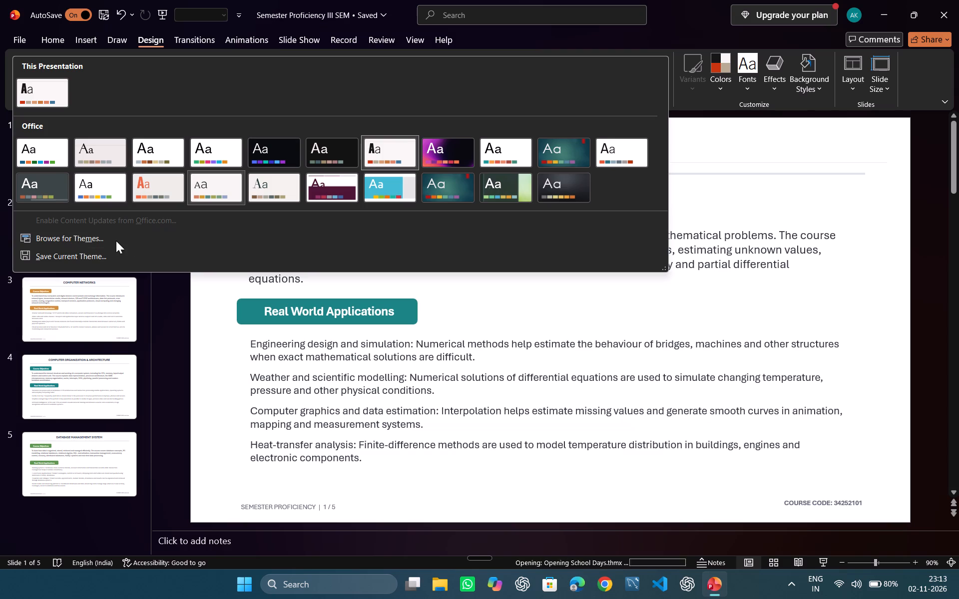
pyautogui.click(166, 356)
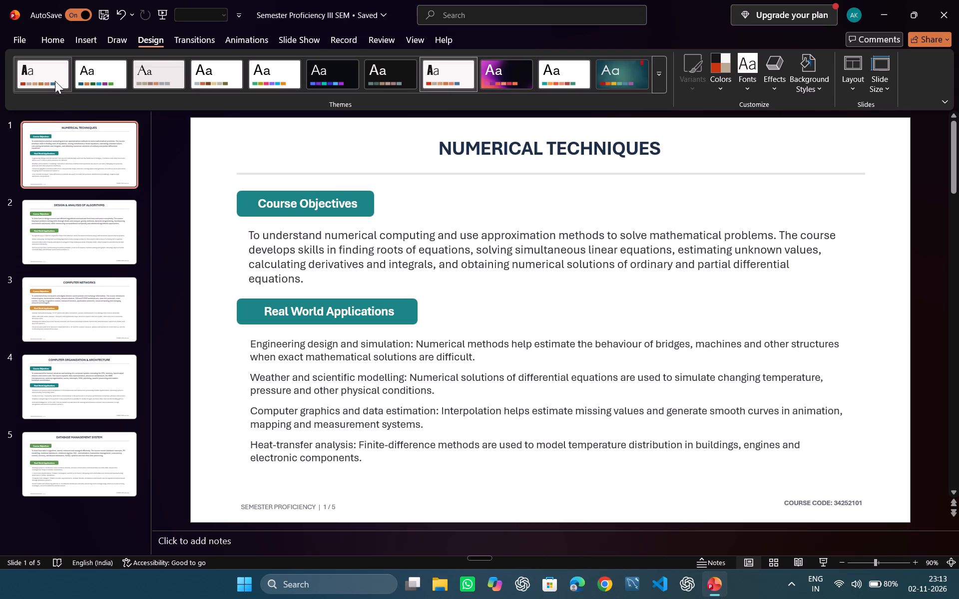
pyautogui.click(53, 78)
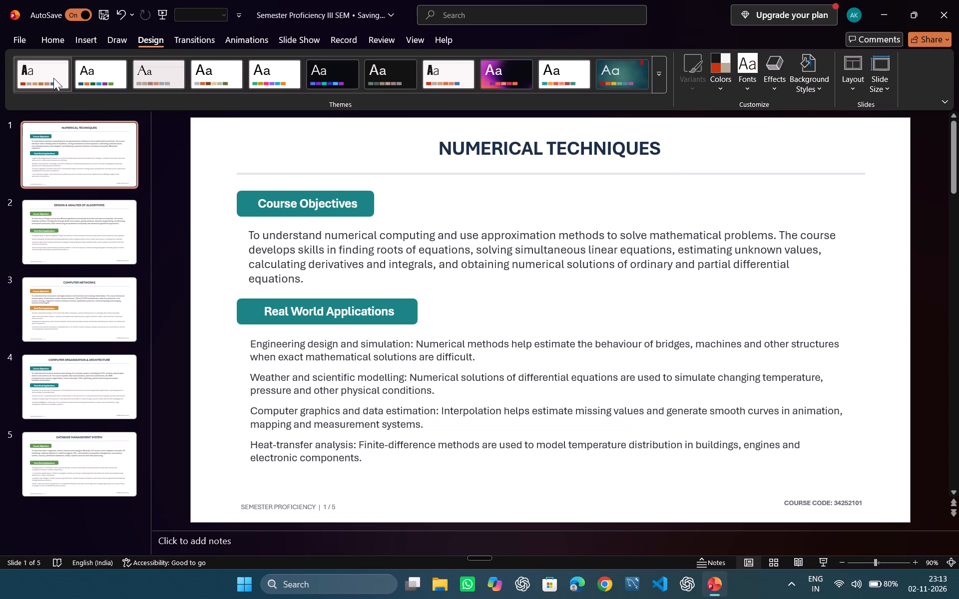
pyautogui.tripleClick(53, 78)
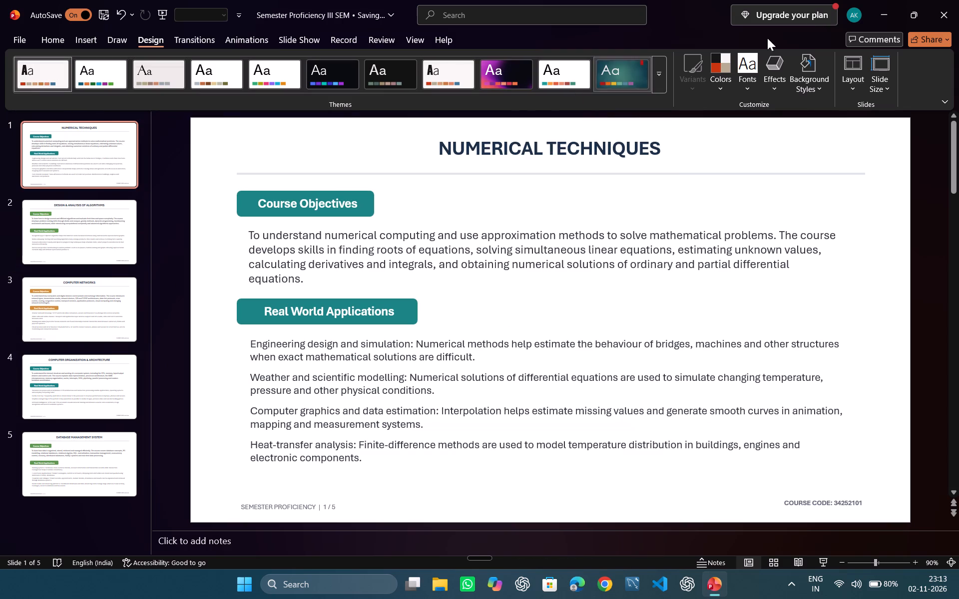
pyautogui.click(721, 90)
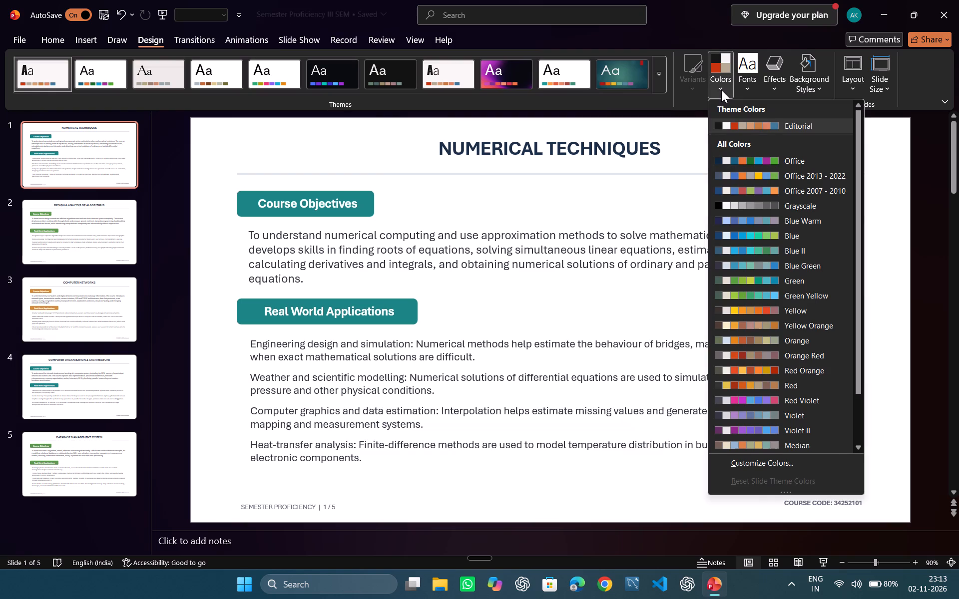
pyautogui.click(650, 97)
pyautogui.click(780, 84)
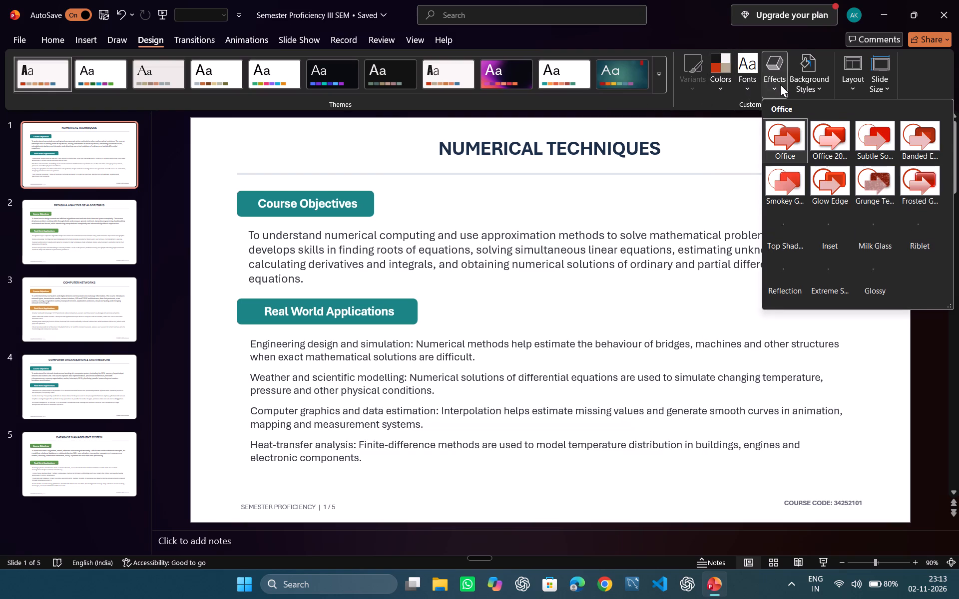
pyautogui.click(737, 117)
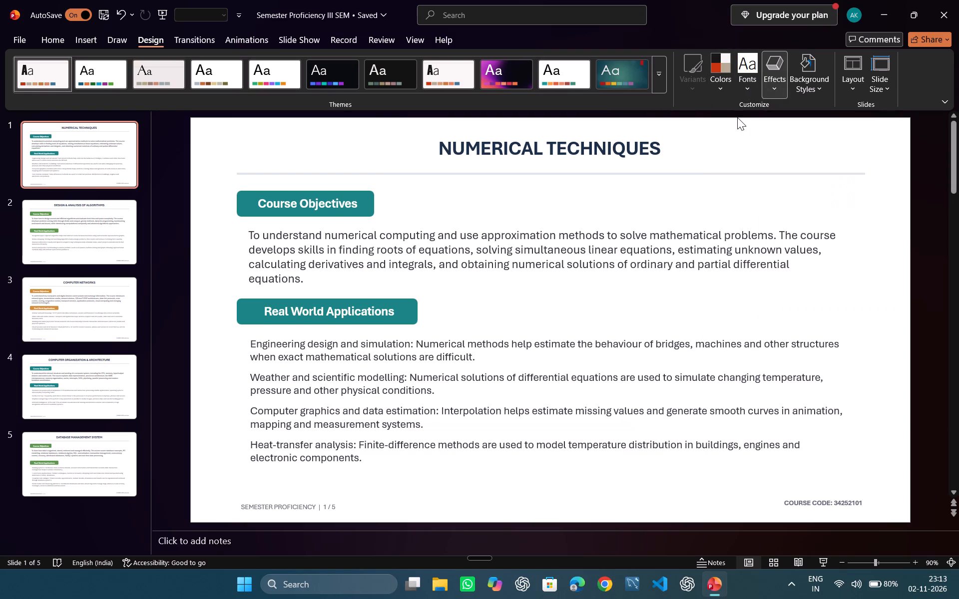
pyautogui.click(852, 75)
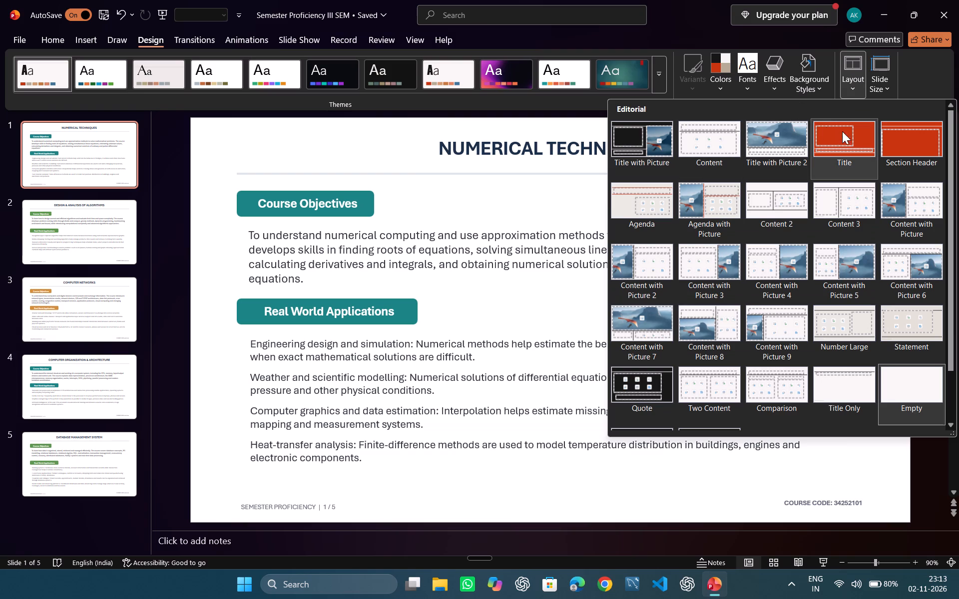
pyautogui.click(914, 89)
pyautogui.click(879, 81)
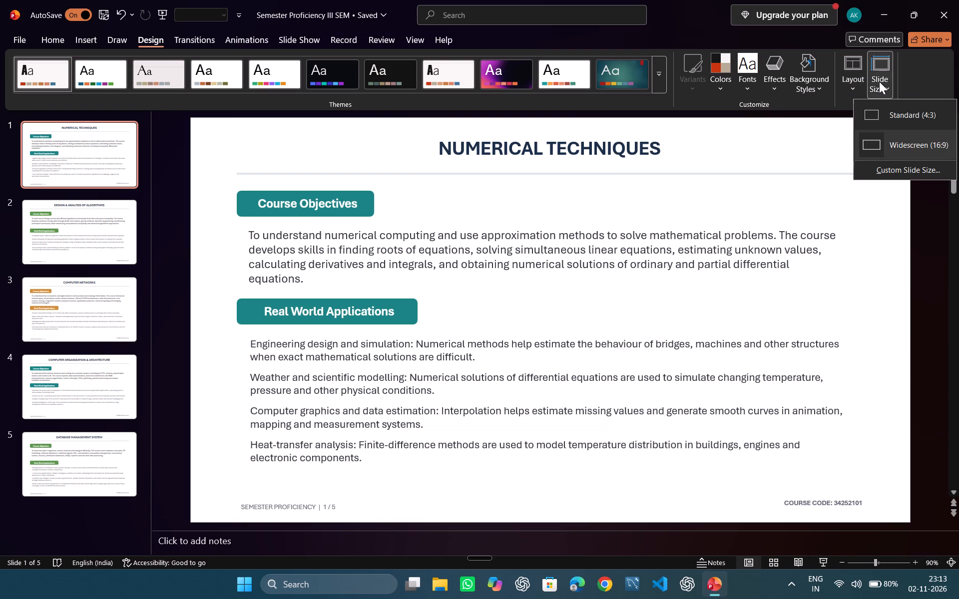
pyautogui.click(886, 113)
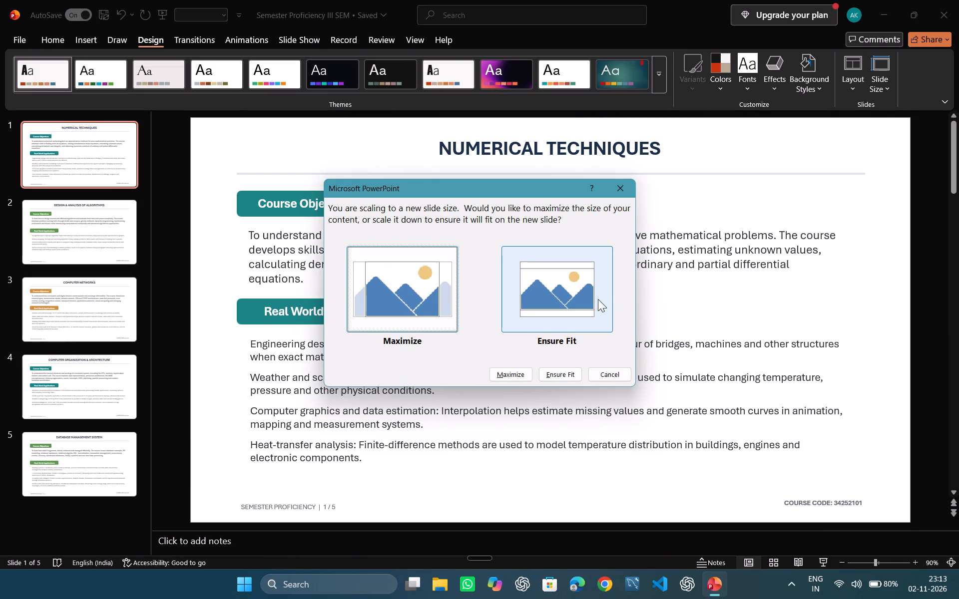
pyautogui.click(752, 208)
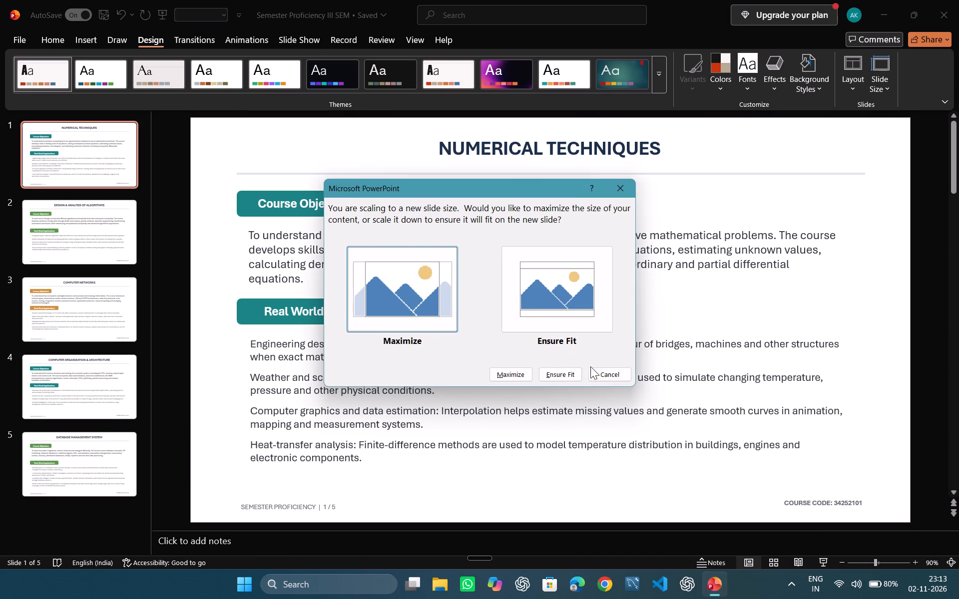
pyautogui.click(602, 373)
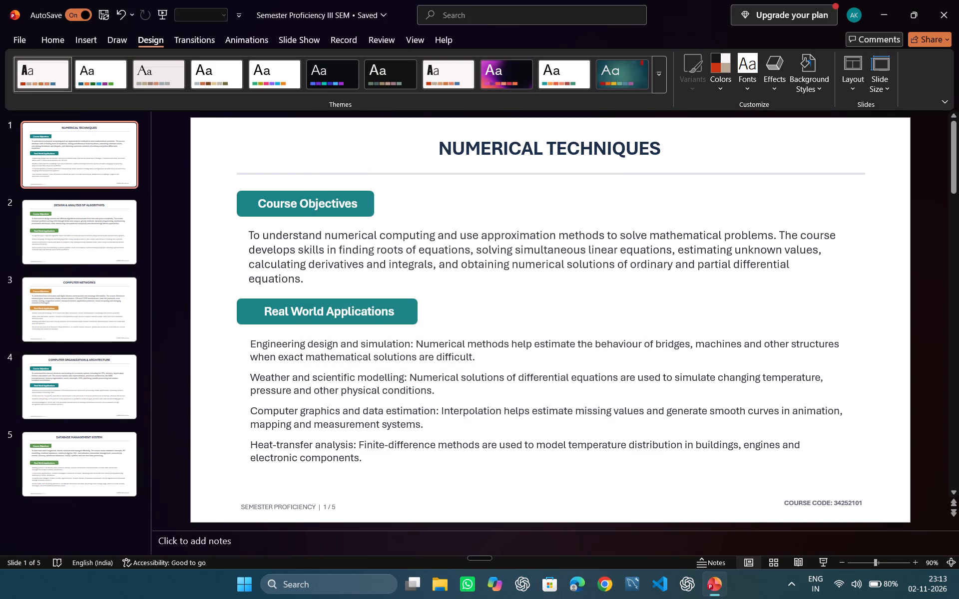
# Review all five slides from Numerical Techniques through Database Management System and return to the first slide.
pyautogui.press('Down')
pyautogui.press('Up')
pyautogui.press('Up')
pyautogui.press('Down')
pyautogui.press('Down')
pyautogui.press('Down')
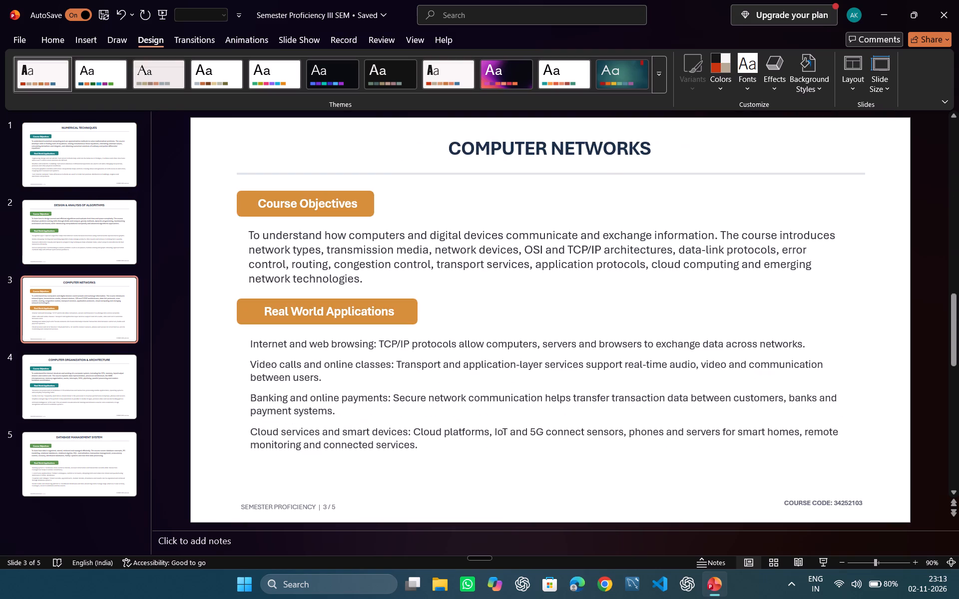
pyautogui.press('Down')
pyautogui.press('Down')
pyautogui.press('Down')
pyautogui.press('Down')
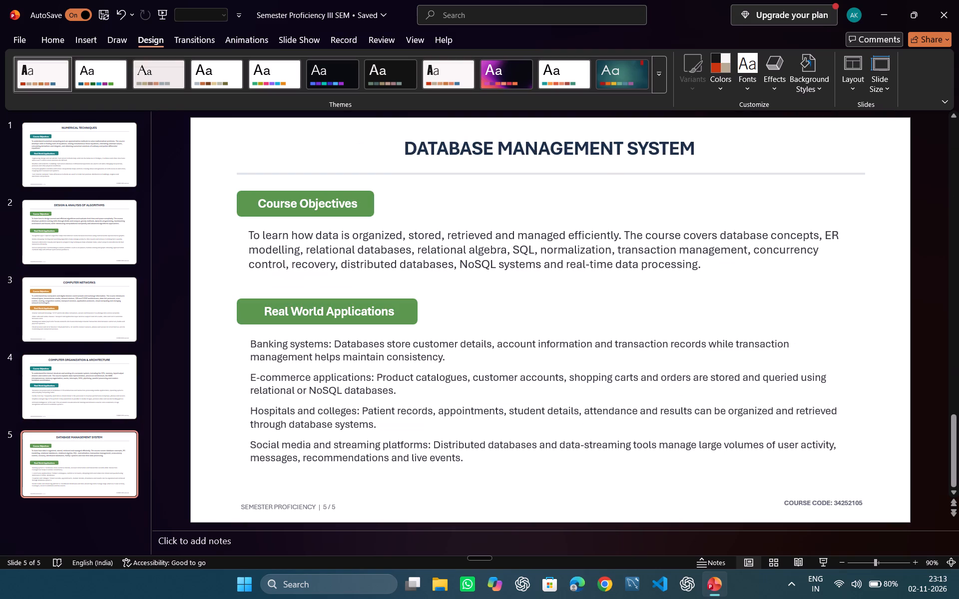
pyautogui.press('Up')
pyautogui.press('Down')
pyautogui.press('Down')
pyautogui.press('Down')
pyautogui.press('Up')
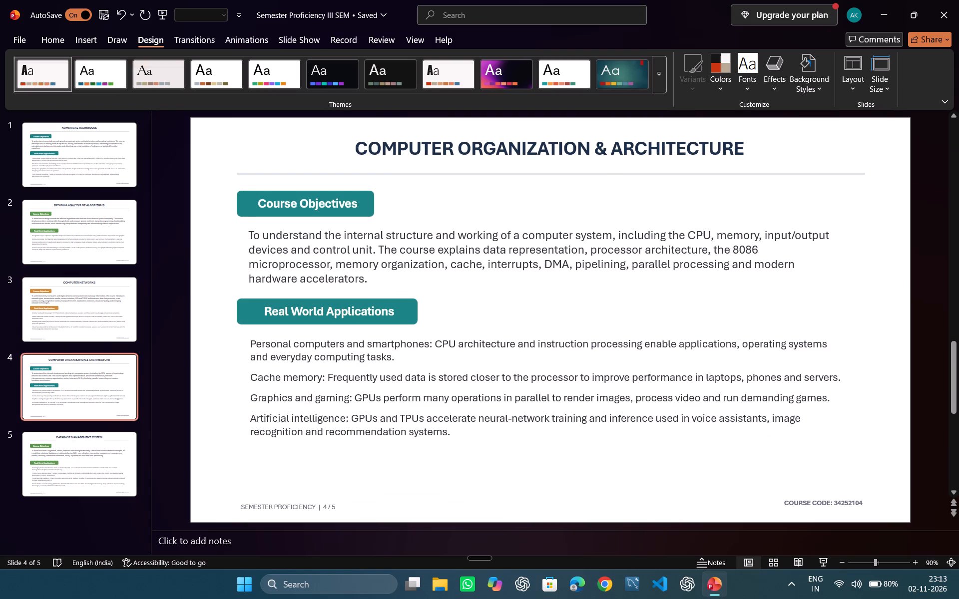
pyautogui.press('Up')
pyautogui.press('Up')
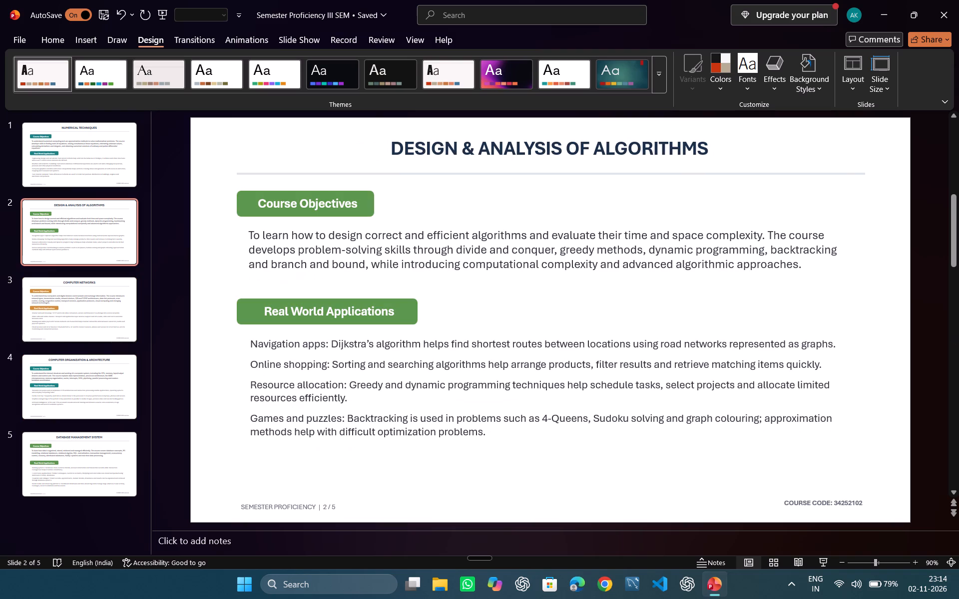
pyautogui.press('Up')
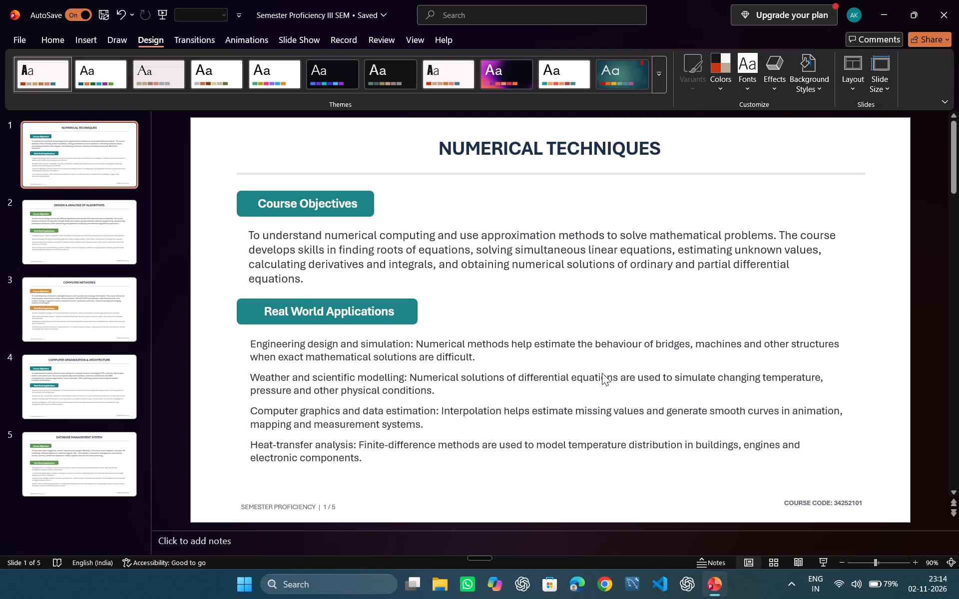
# Go through the five slides a second time, checking their content and course codes, and return to Numerical Techniques.
pyautogui.press('Down')
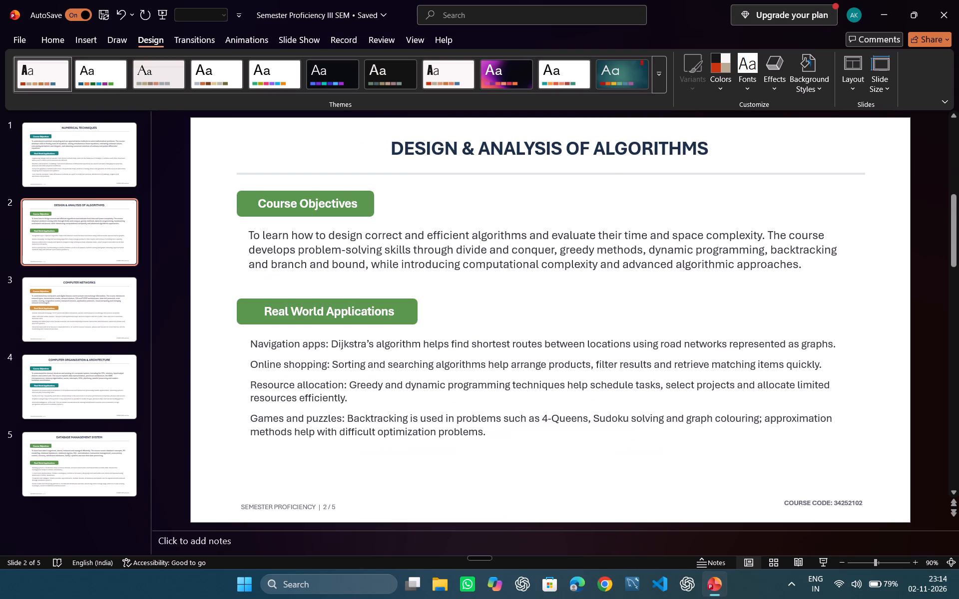
pyautogui.press('Down')
pyautogui.press('Down')
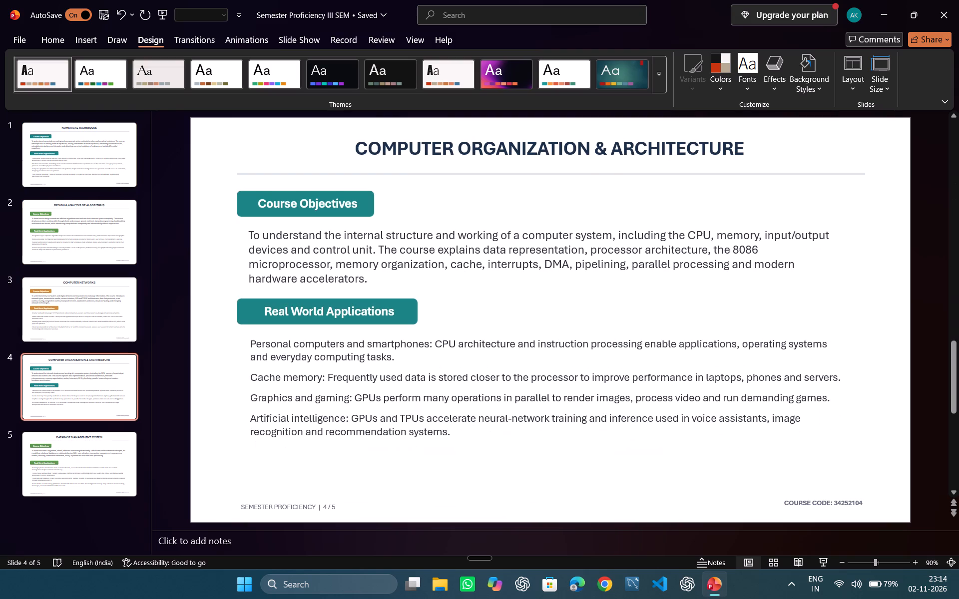
pyautogui.press('Down')
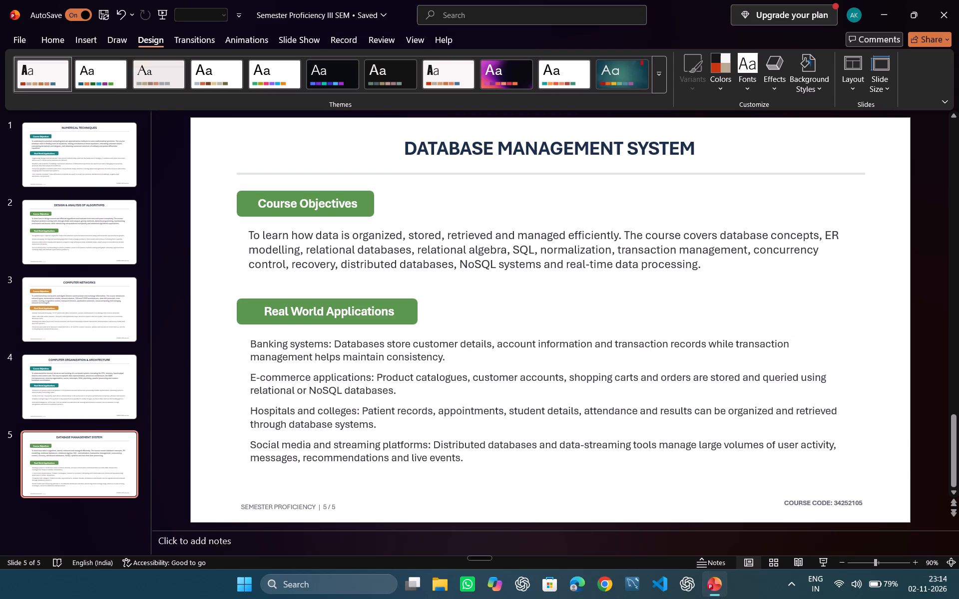
pyautogui.press('Down')
pyautogui.press('Up')
pyautogui.press('Up')
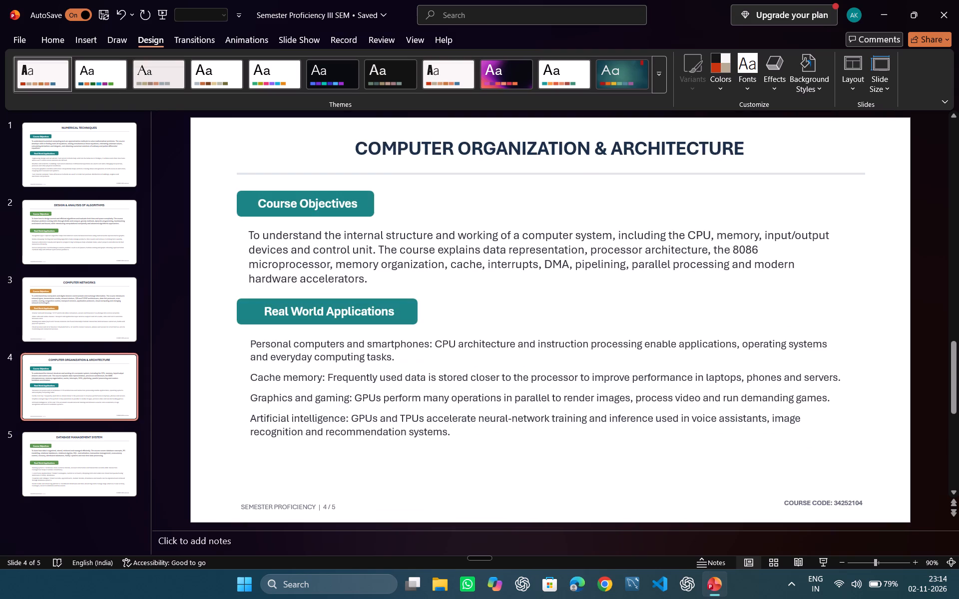
pyautogui.press('Up')
pyautogui.press('Up')
pyautogui.press('Up')
pyautogui.press('Up')
pyautogui.press('Up')
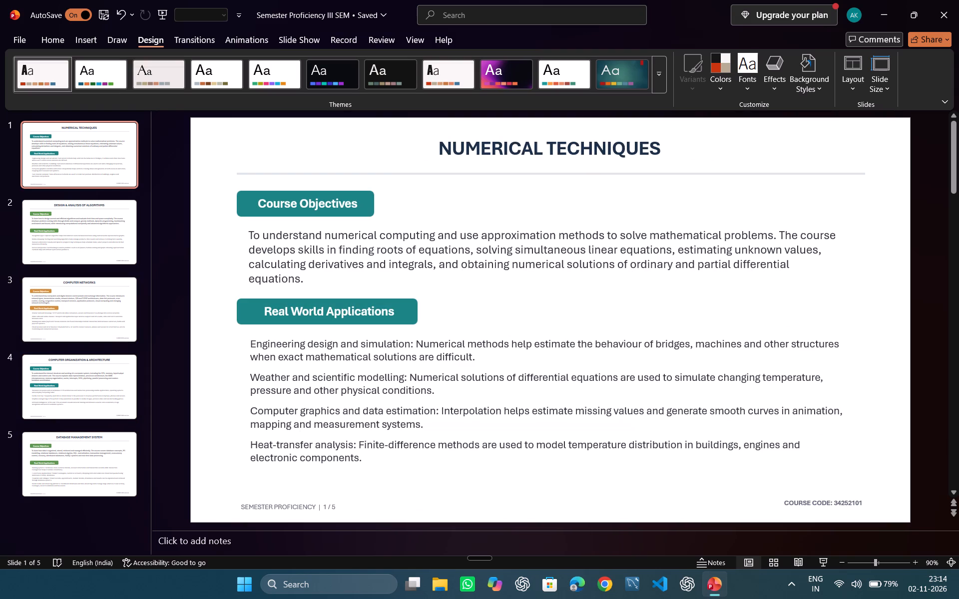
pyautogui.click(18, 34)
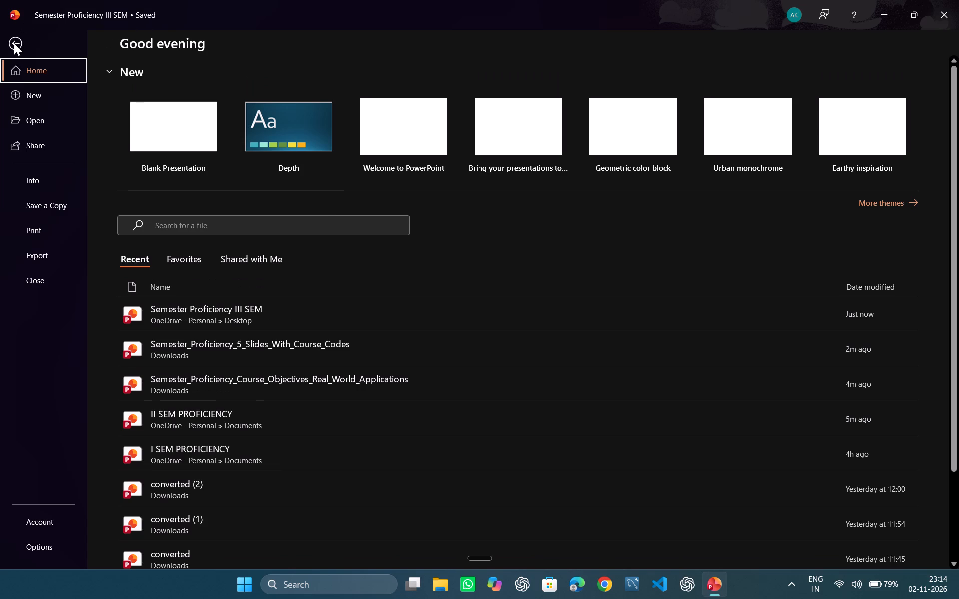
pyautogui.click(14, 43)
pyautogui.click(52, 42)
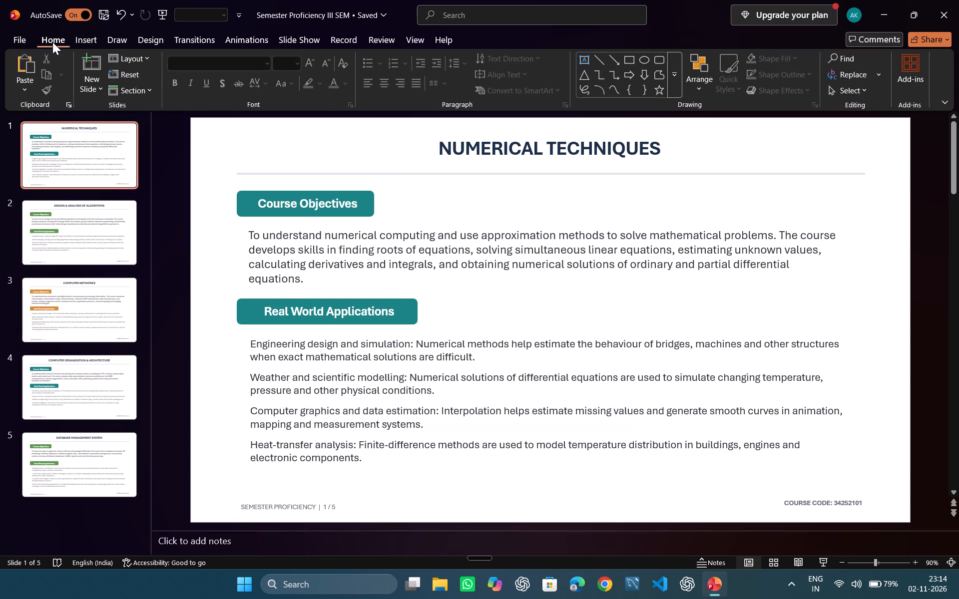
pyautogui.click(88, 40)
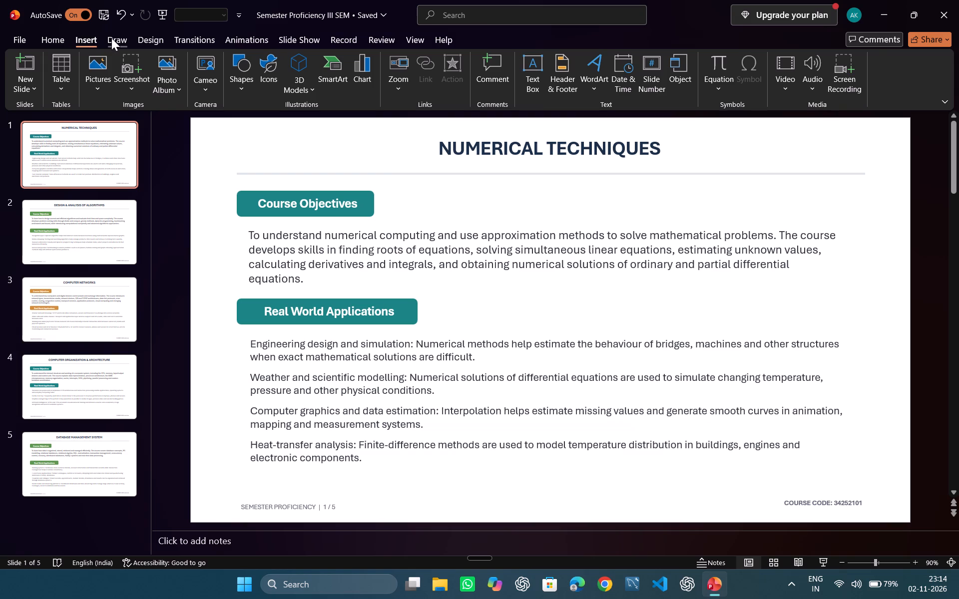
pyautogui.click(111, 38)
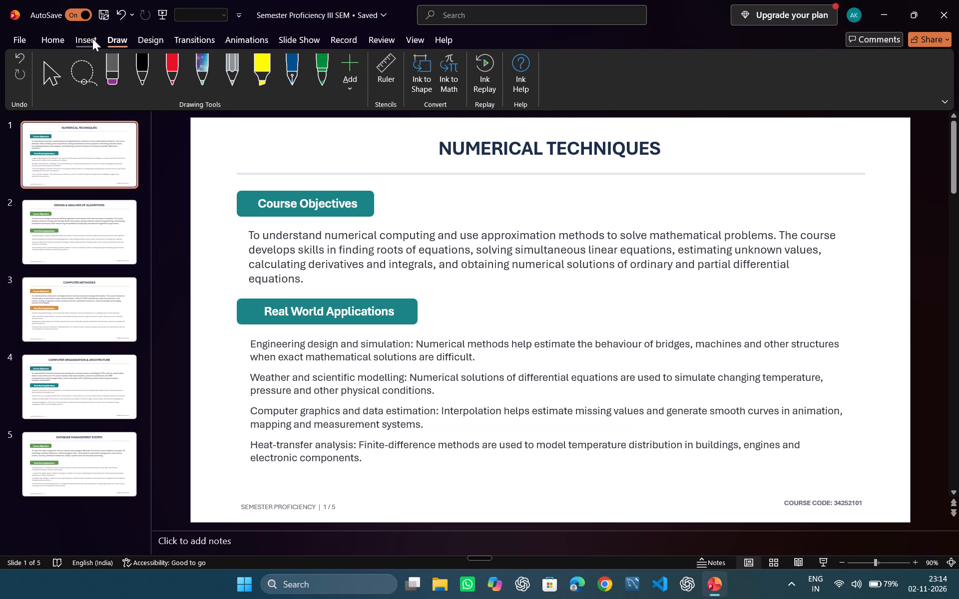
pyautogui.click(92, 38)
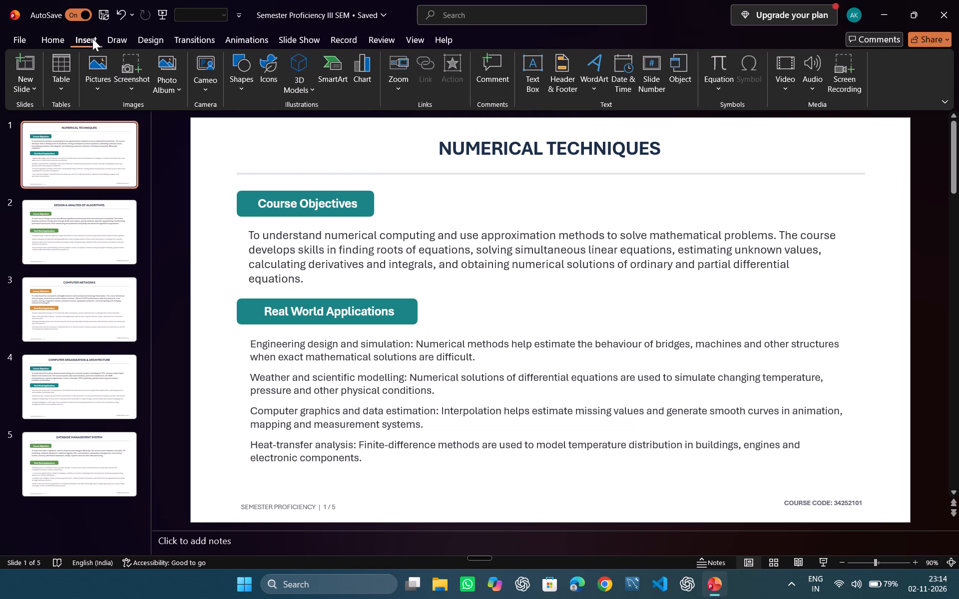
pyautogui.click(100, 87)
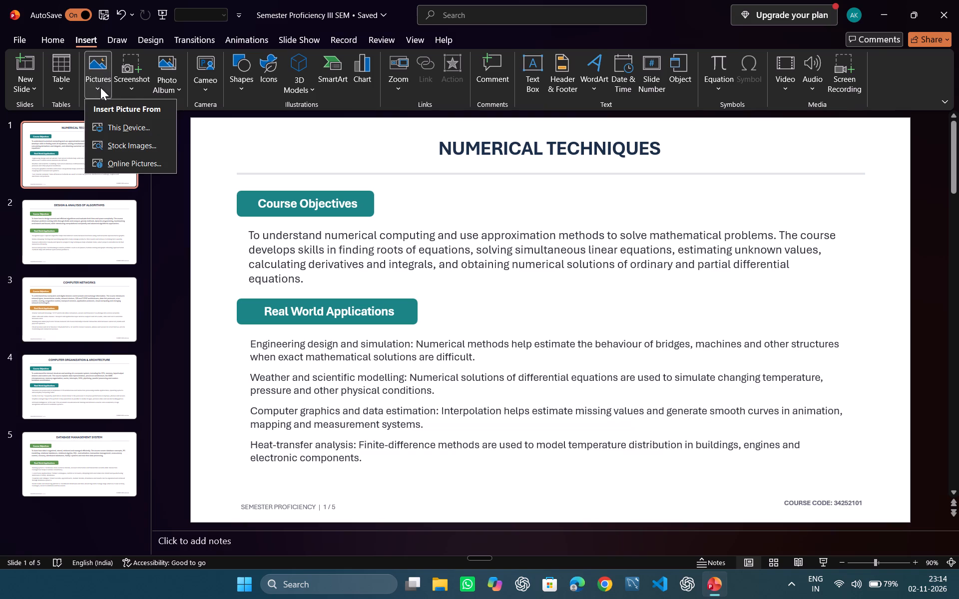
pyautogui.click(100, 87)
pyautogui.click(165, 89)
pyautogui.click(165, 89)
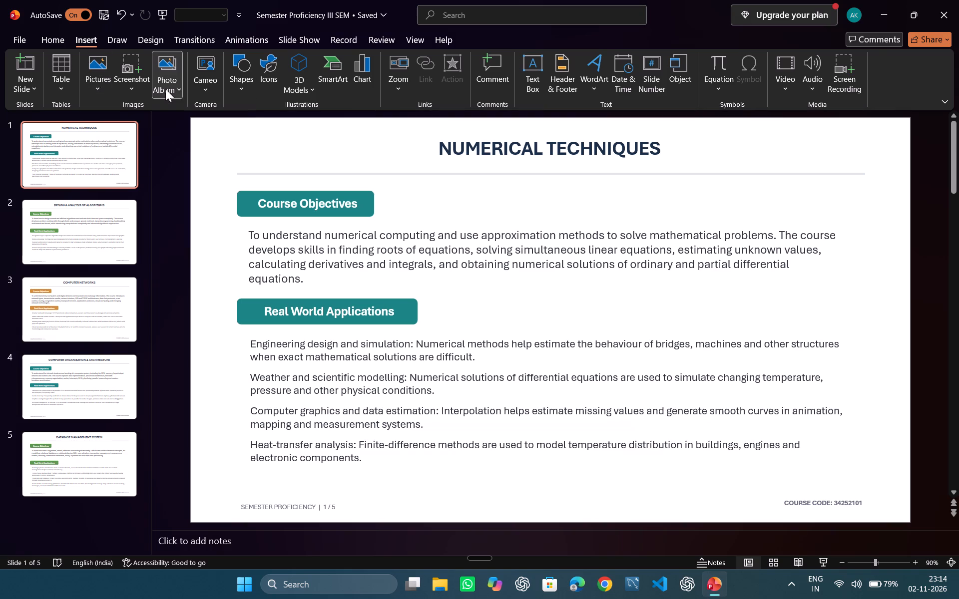
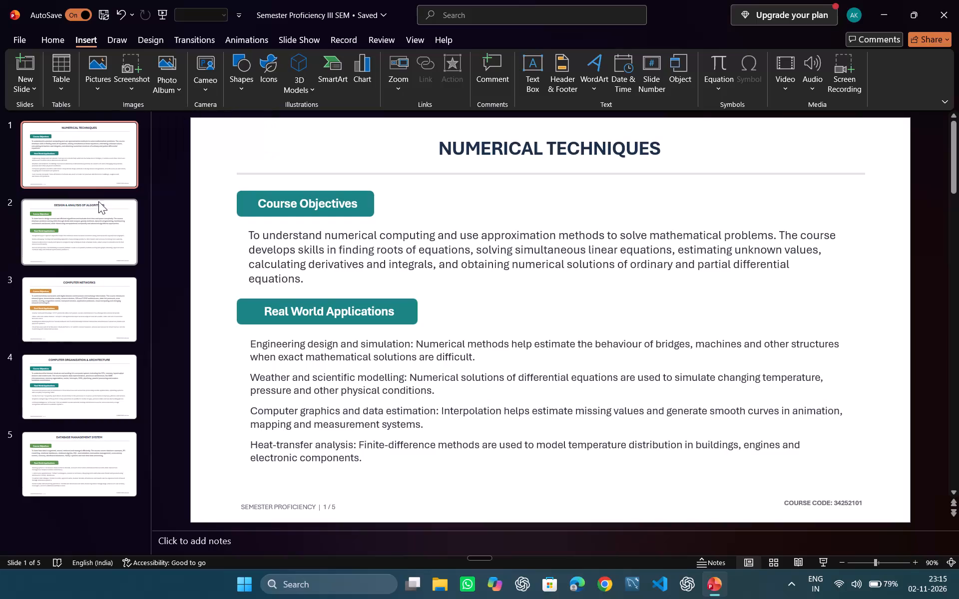
# Look through the five slides again from Numerical Techniques to Database Management System and return to the first slide.
pyautogui.click(95, 179)
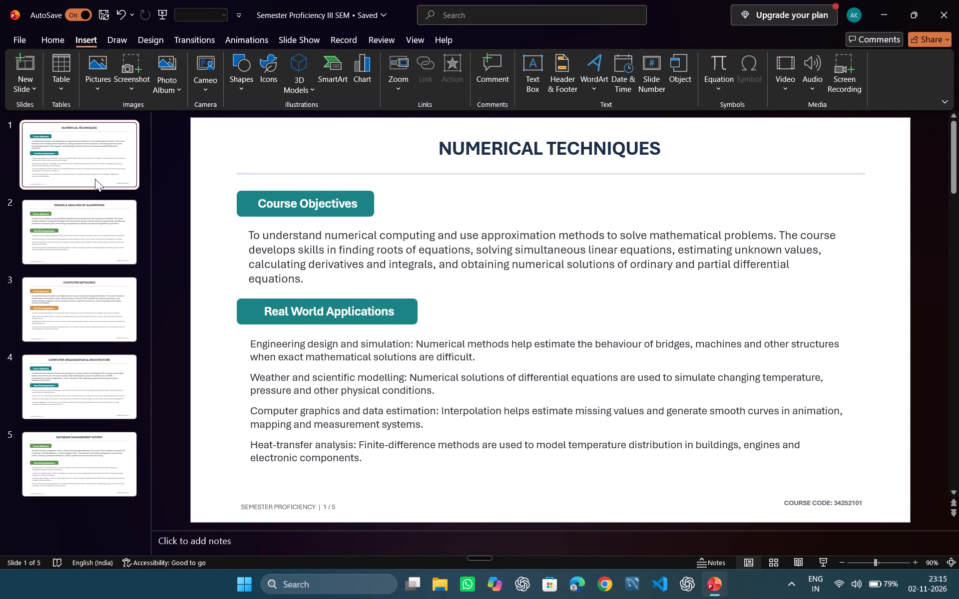
pyautogui.press('Down')
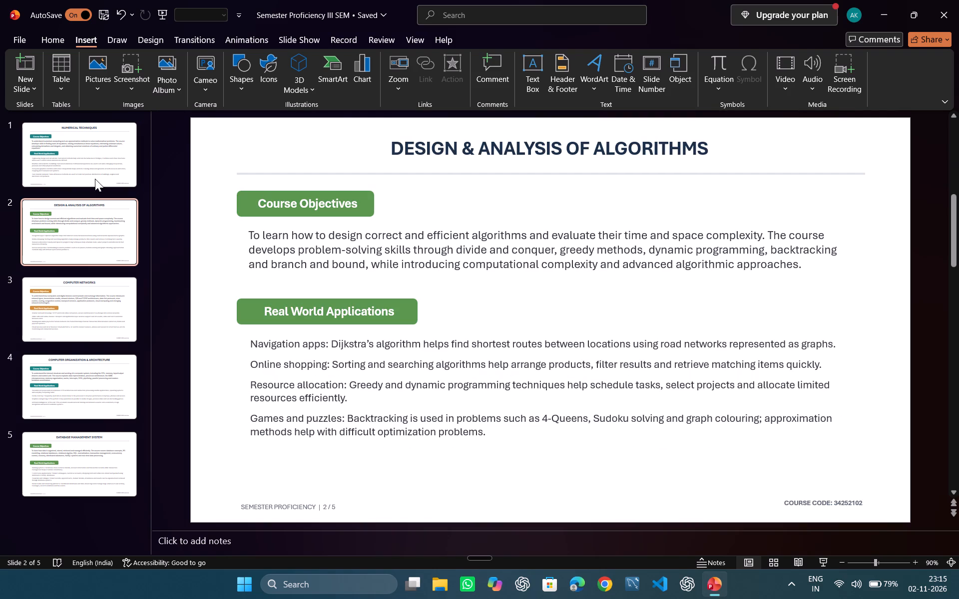
pyautogui.press('Down')
pyautogui.press('Down')
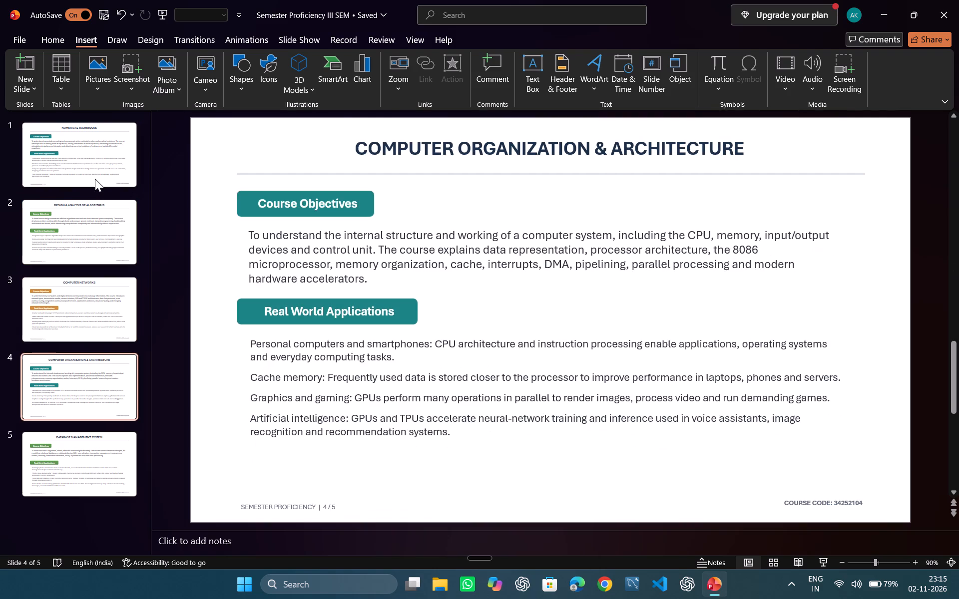
pyautogui.press('Down')
pyautogui.press('Down')
pyautogui.press('Down')
pyautogui.press('Down')
pyautogui.press('Down')
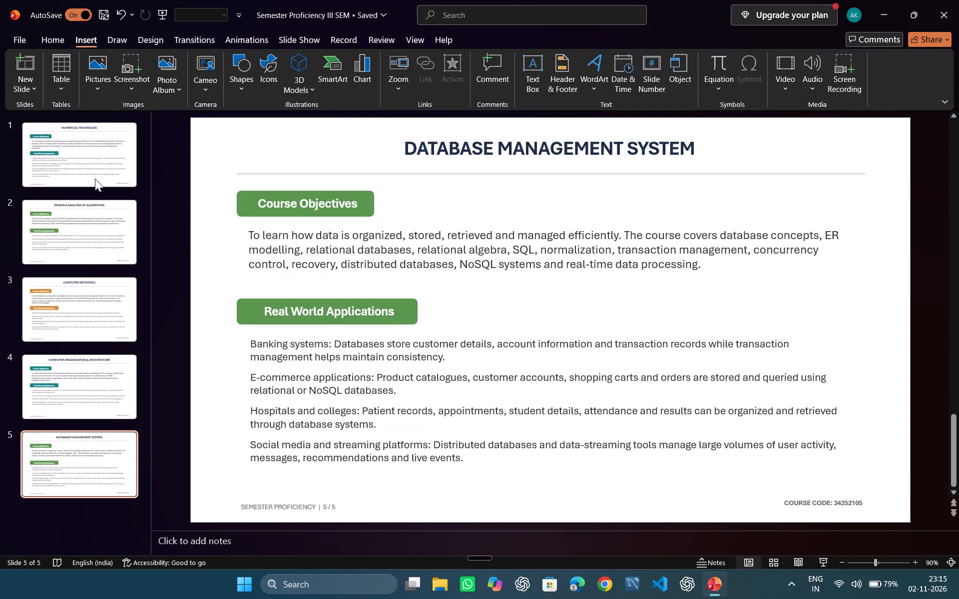
pyautogui.press('Up')
pyautogui.press('Up')
pyautogui.press('Up')
pyautogui.press('Up')
pyautogui.press('Up')
pyautogui.press('Up')
pyautogui.press('Up')
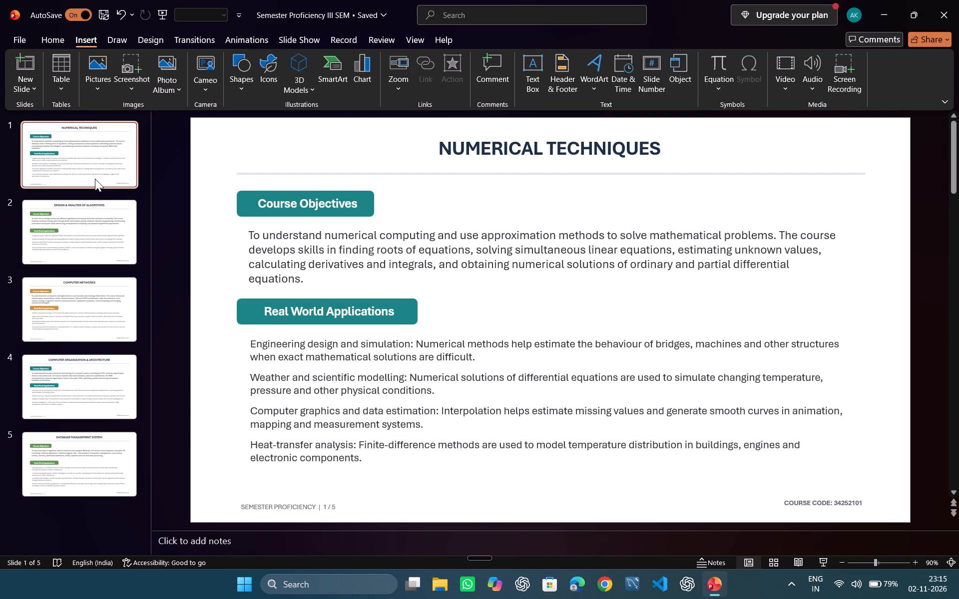
pyautogui.press('Up')
pyautogui.press('Up')
pyautogui.press('Up')
pyautogui.press('Up')
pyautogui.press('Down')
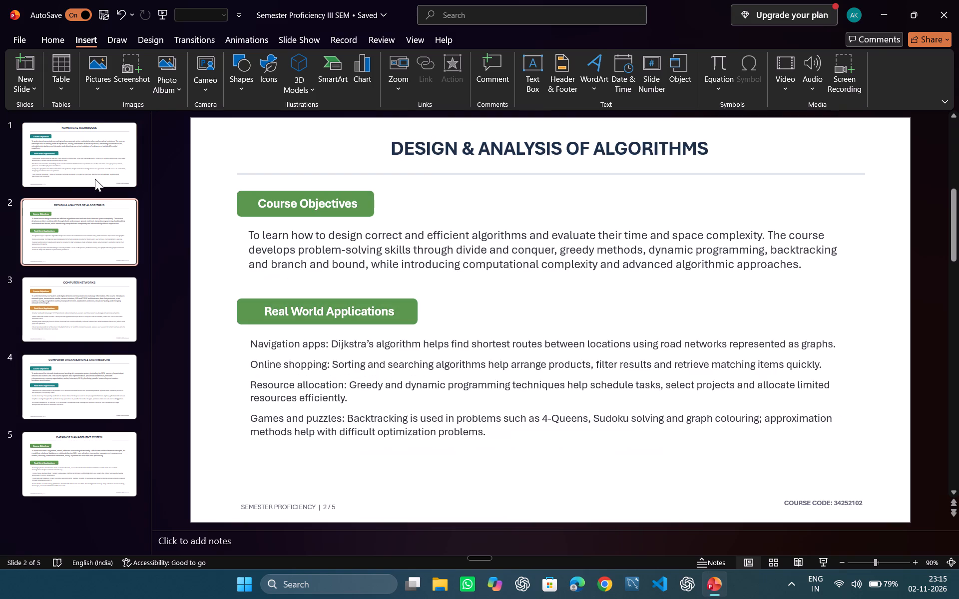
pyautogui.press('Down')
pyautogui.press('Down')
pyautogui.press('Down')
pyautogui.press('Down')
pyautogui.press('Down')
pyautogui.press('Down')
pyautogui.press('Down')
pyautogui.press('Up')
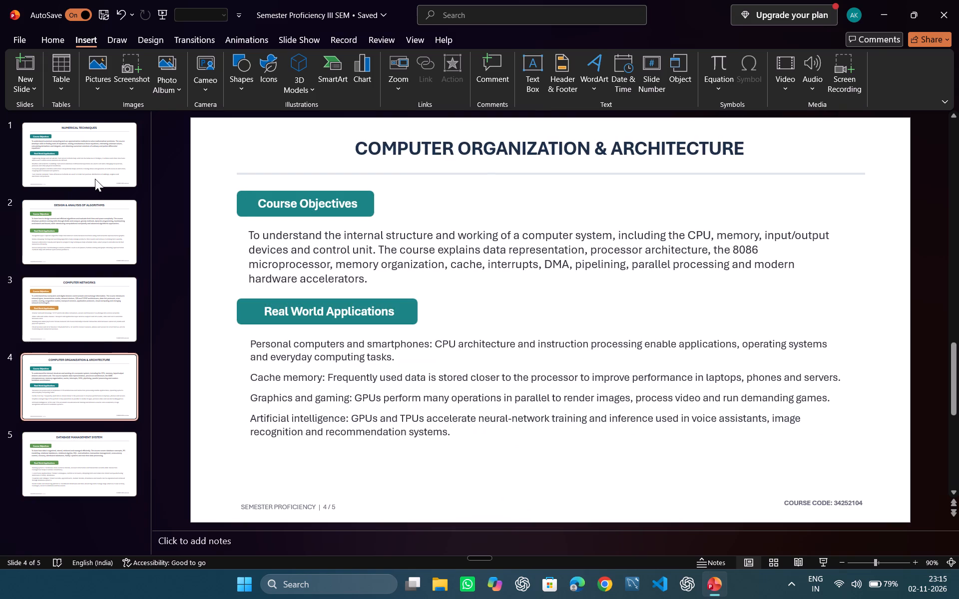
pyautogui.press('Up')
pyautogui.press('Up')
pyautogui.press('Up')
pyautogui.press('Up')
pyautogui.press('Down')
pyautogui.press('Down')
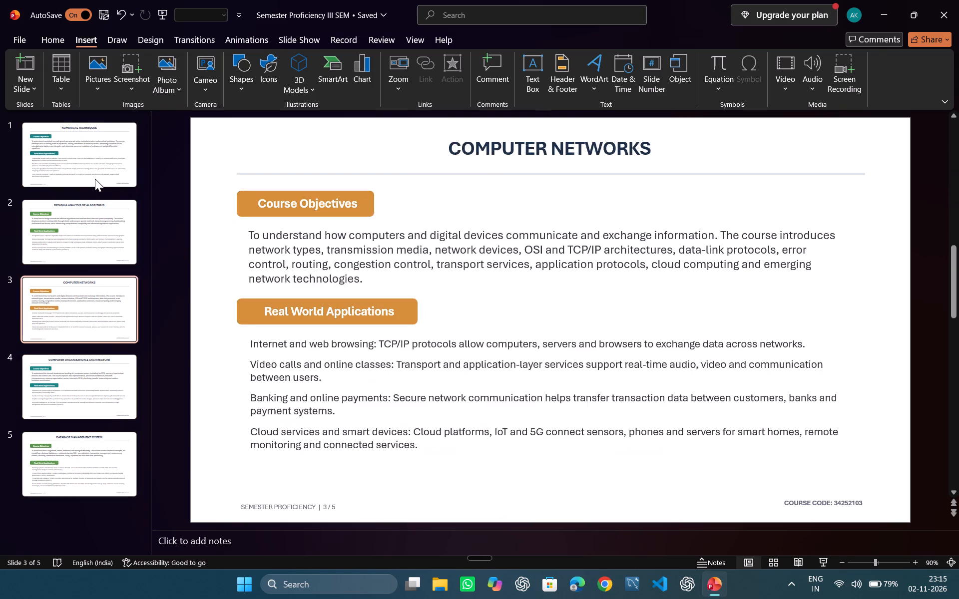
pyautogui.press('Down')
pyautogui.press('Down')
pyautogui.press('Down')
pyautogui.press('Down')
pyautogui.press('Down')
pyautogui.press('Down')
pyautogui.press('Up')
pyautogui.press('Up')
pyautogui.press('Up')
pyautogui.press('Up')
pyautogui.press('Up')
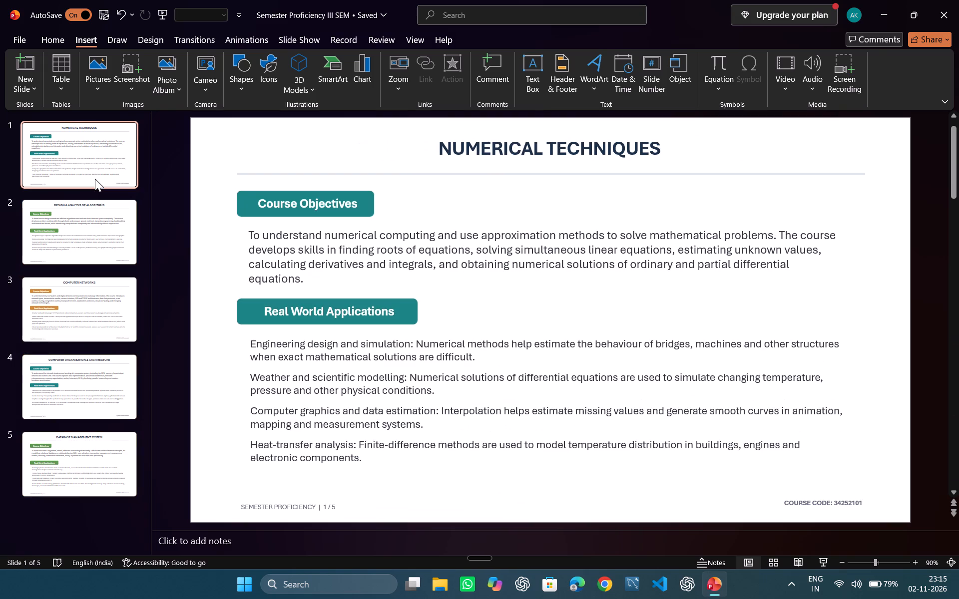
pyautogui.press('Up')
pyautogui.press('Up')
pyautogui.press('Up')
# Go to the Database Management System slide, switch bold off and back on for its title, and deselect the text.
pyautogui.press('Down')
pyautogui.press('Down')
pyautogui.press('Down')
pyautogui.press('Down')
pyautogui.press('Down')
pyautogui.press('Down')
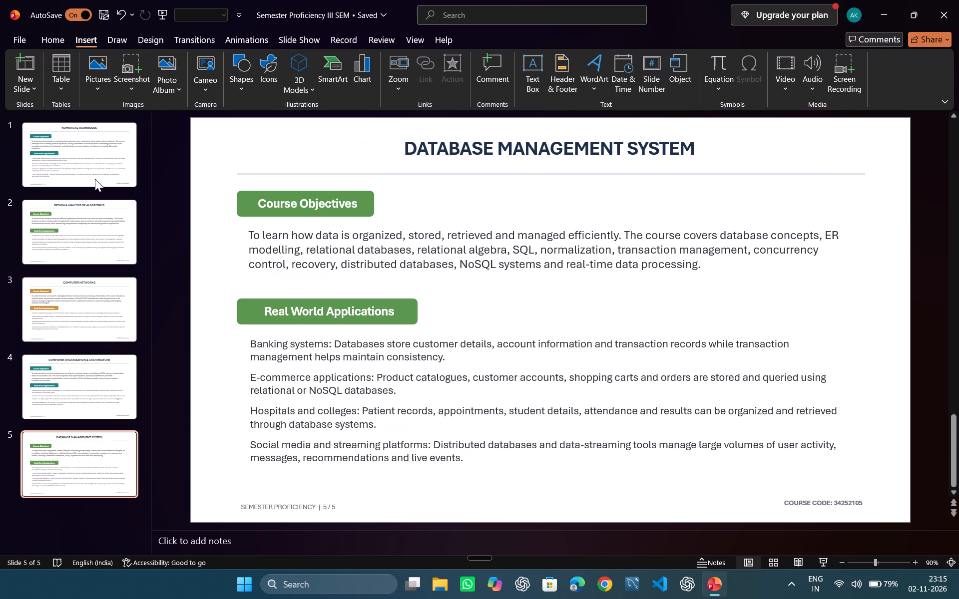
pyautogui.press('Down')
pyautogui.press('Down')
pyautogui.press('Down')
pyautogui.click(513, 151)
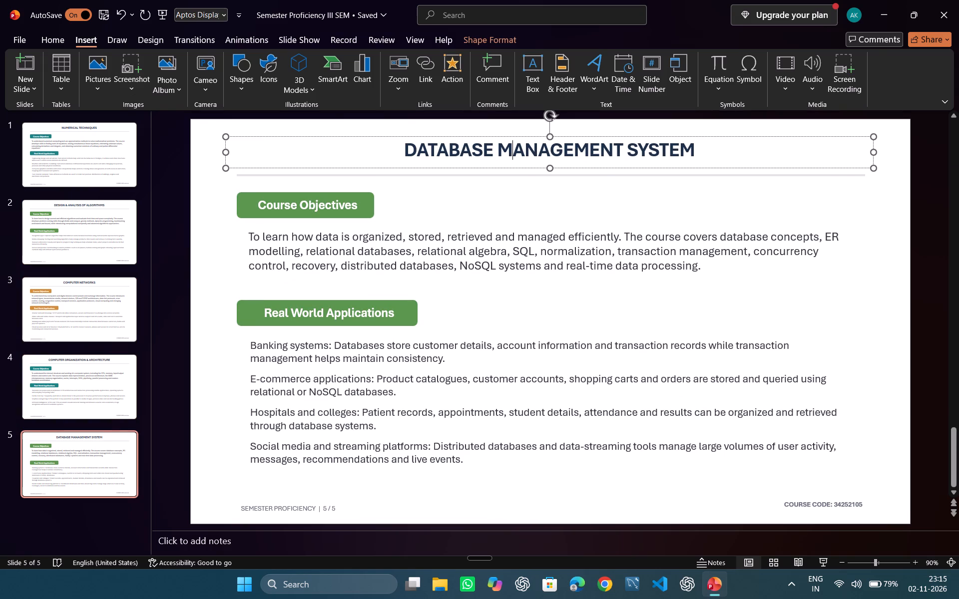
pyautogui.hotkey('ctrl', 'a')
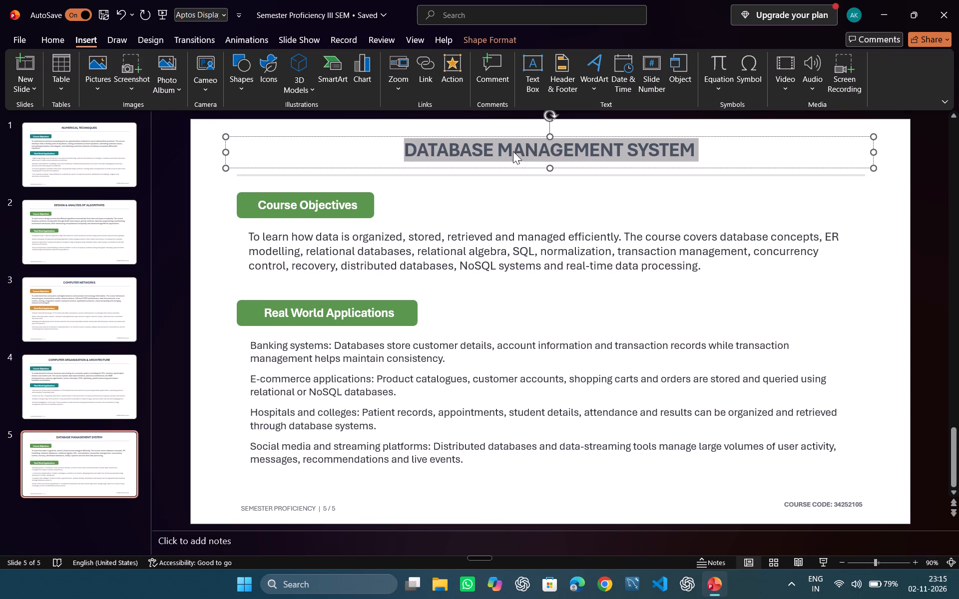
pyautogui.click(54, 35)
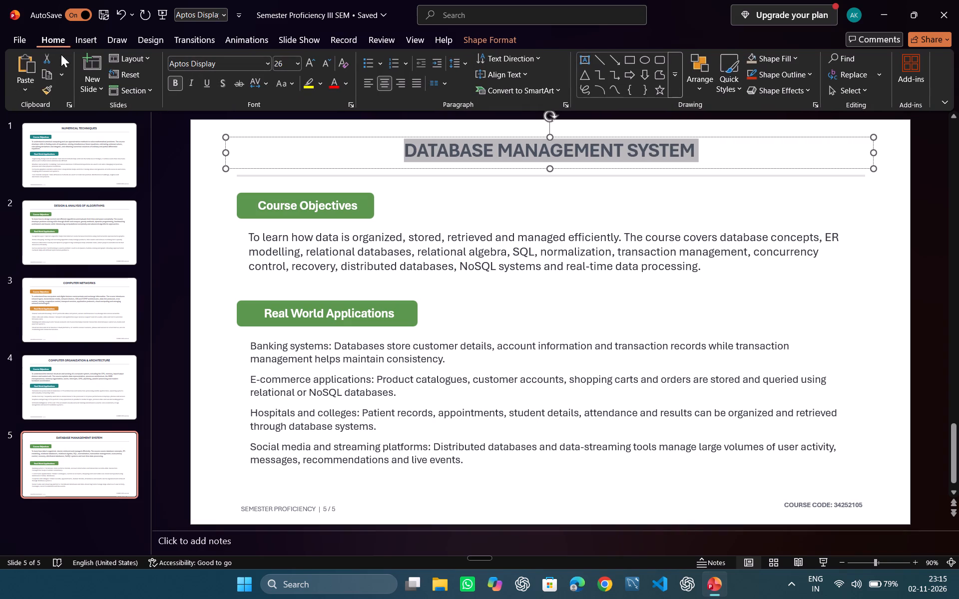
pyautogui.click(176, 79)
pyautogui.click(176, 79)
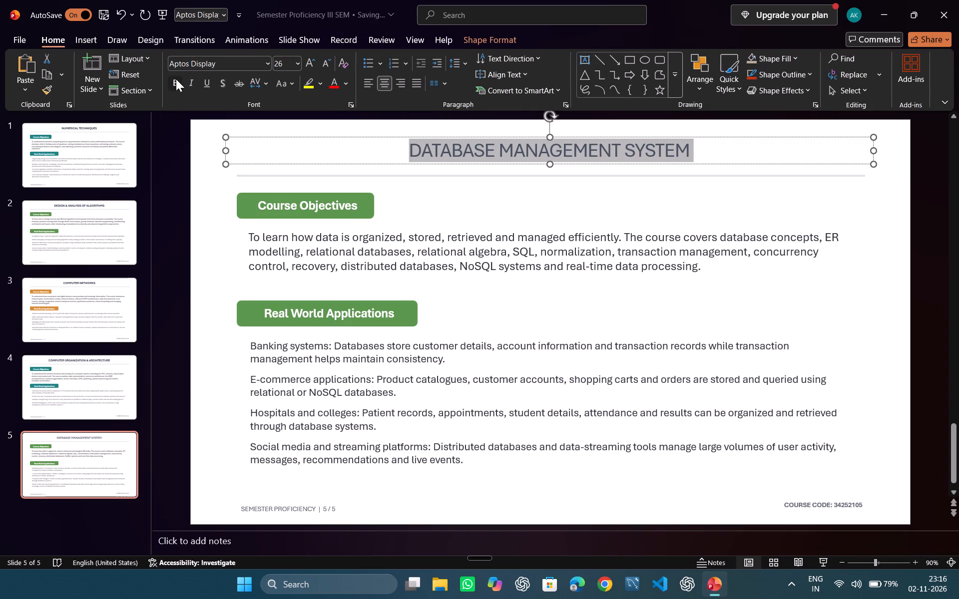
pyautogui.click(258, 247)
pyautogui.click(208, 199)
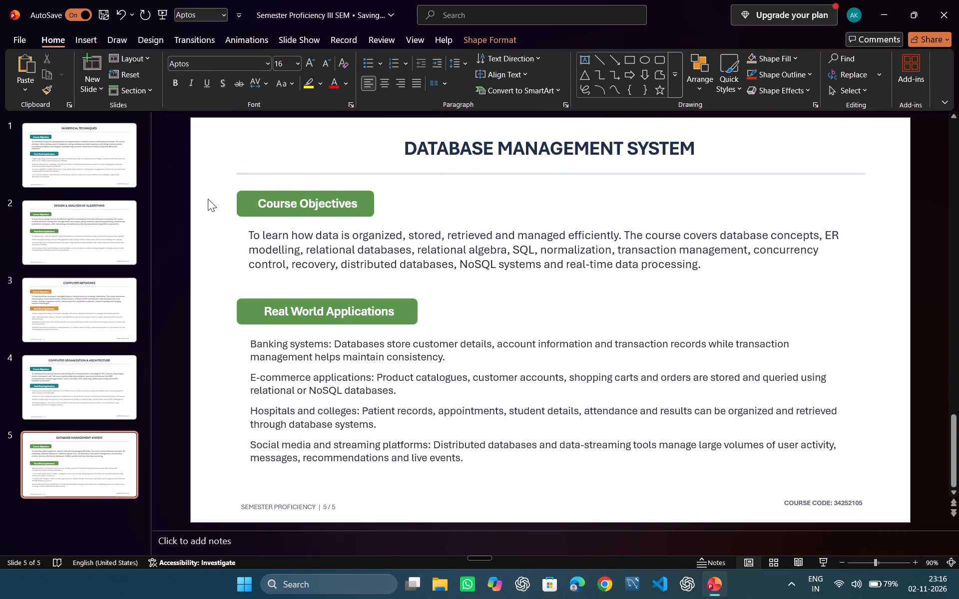
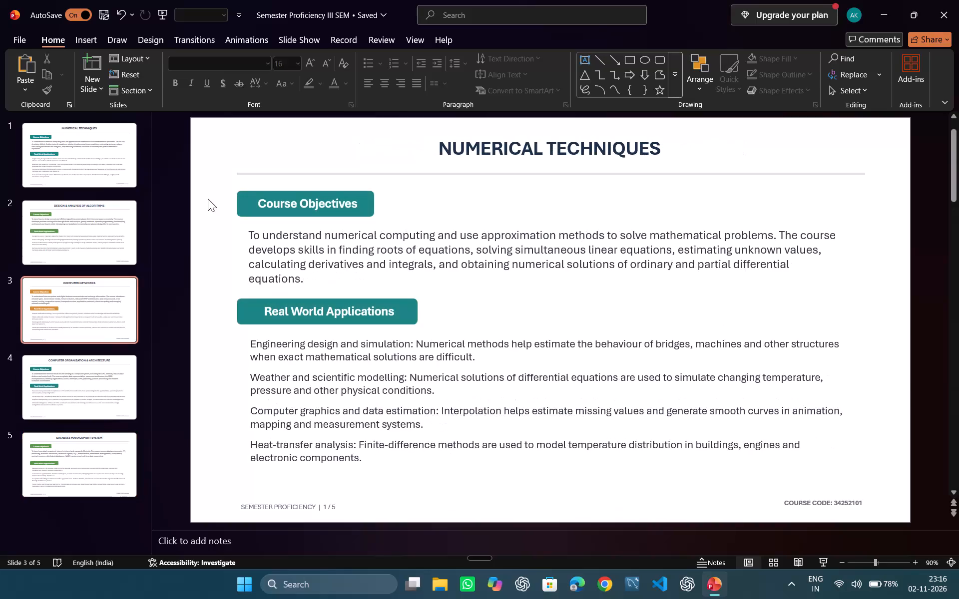
# Look through the slides again and check the text formatting of the Numerical Techniques objectives paragraph, Course Objectives heading and title.
pyautogui.scroll(5, 208, 199)
pyautogui.scroll(-5, 208, 199)
pyautogui.scroll(6, 208, 199)
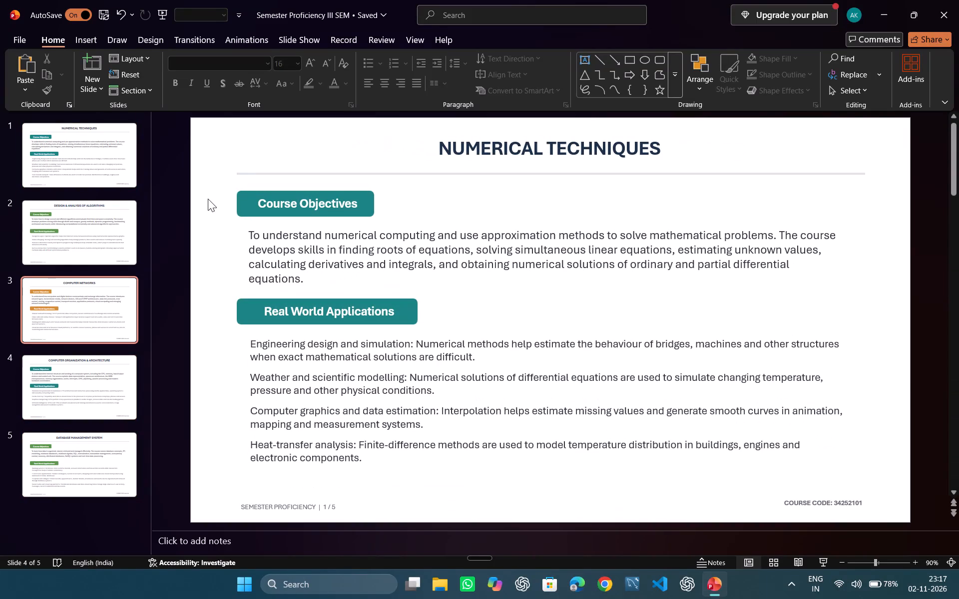
pyautogui.scroll(5, 208, 199)
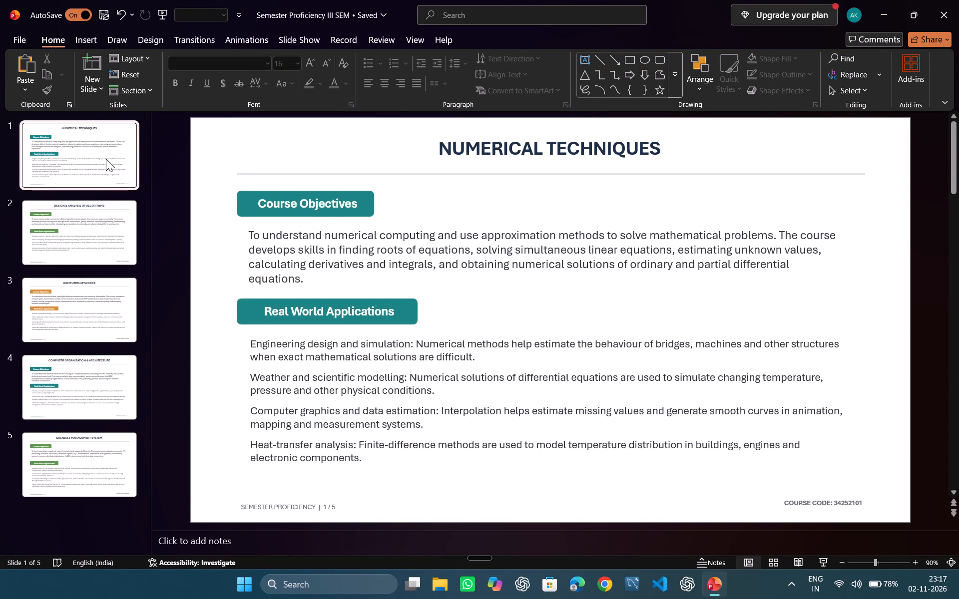
pyautogui.click(93, 222)
pyautogui.click(89, 312)
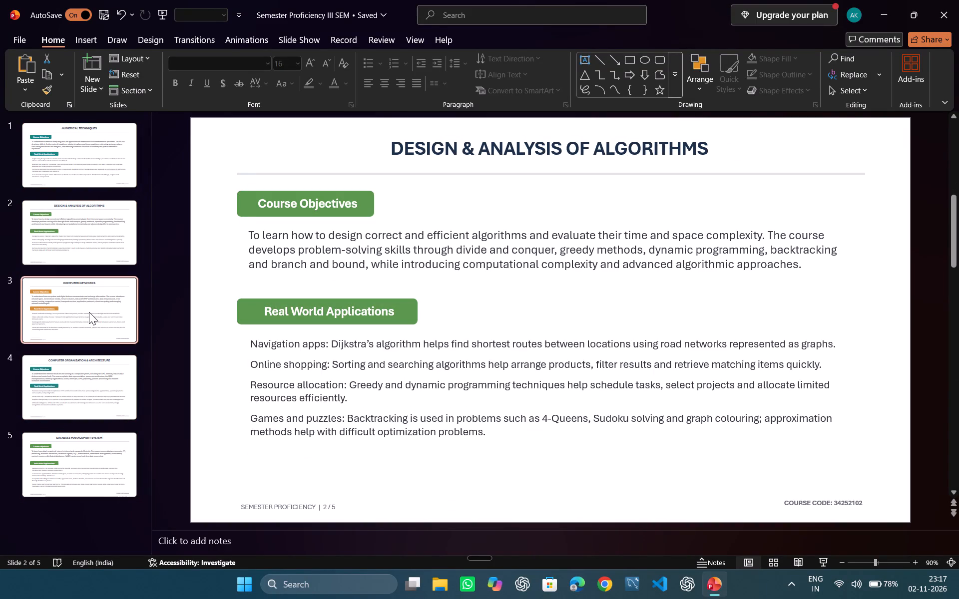
pyautogui.click(93, 401)
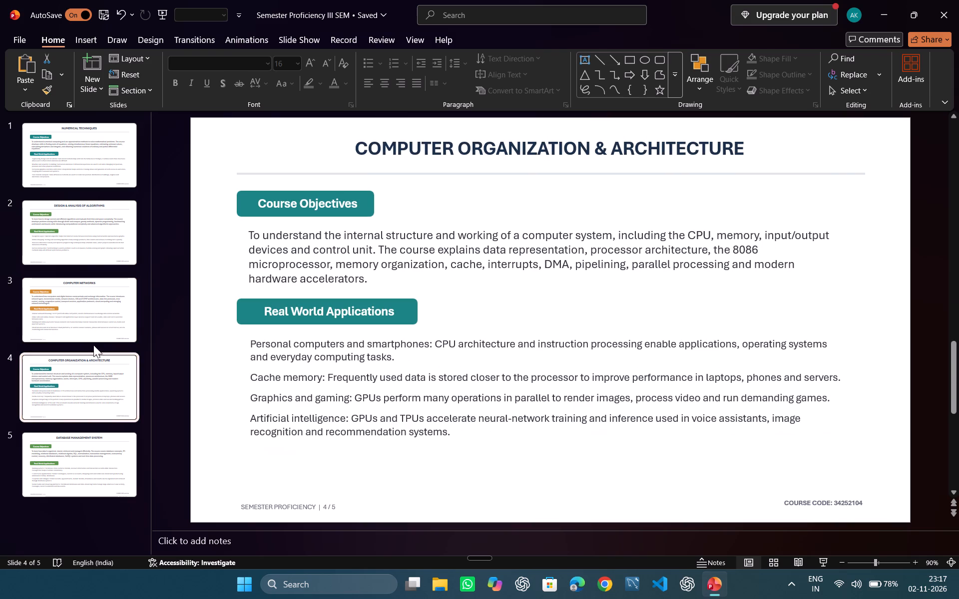
pyautogui.click(85, 160)
pyautogui.click(366, 248)
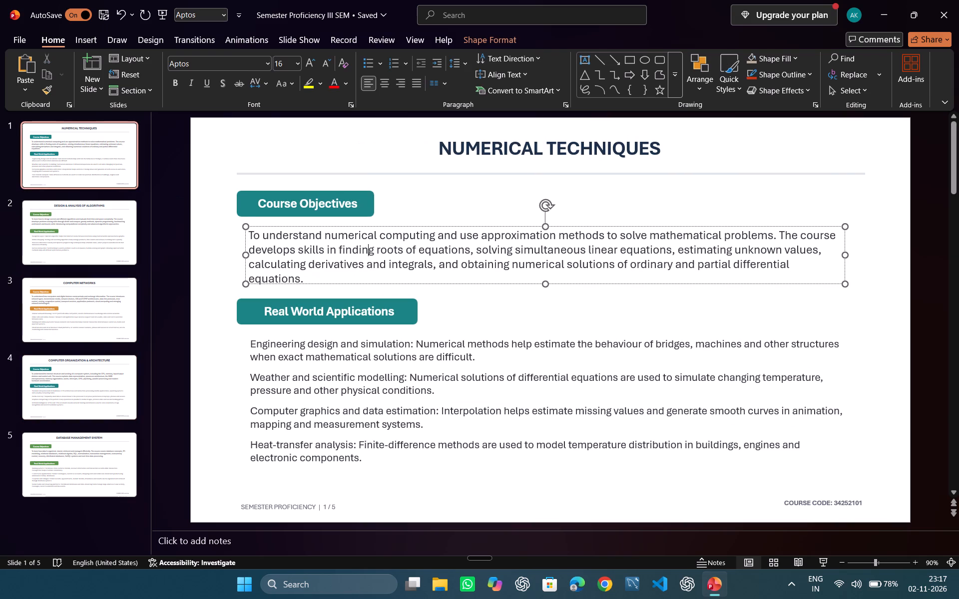
pyautogui.click(328, 202)
pyautogui.click(467, 153)
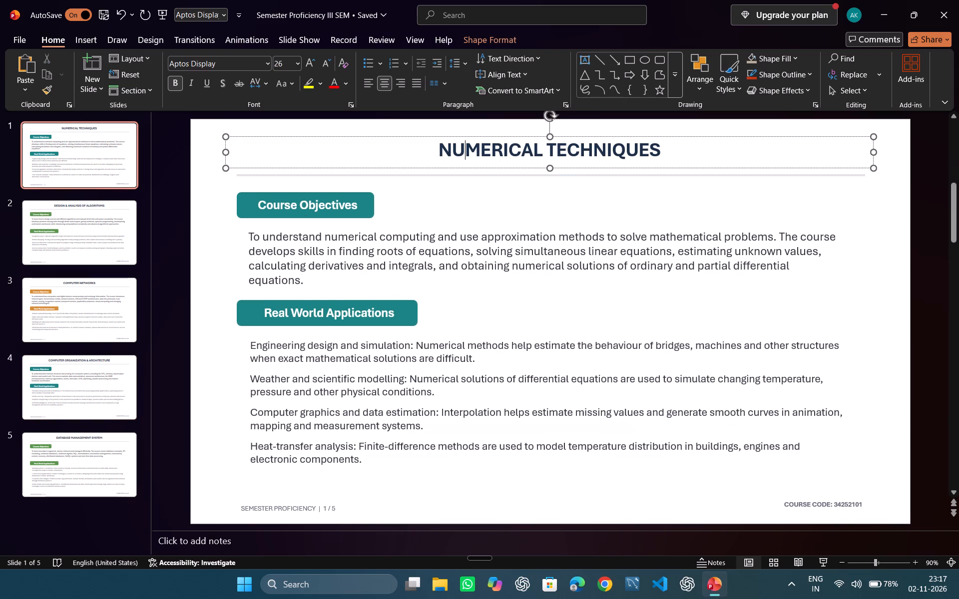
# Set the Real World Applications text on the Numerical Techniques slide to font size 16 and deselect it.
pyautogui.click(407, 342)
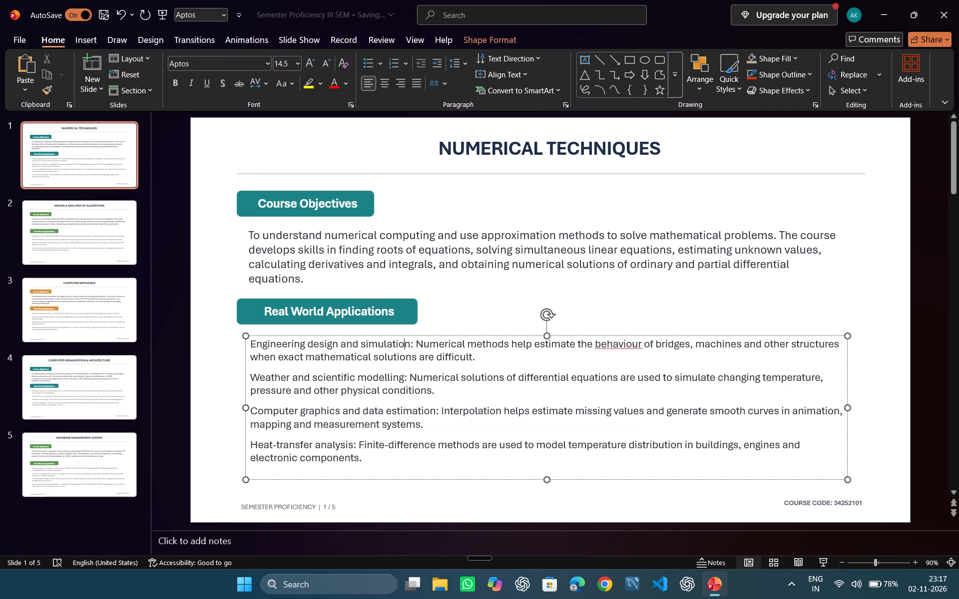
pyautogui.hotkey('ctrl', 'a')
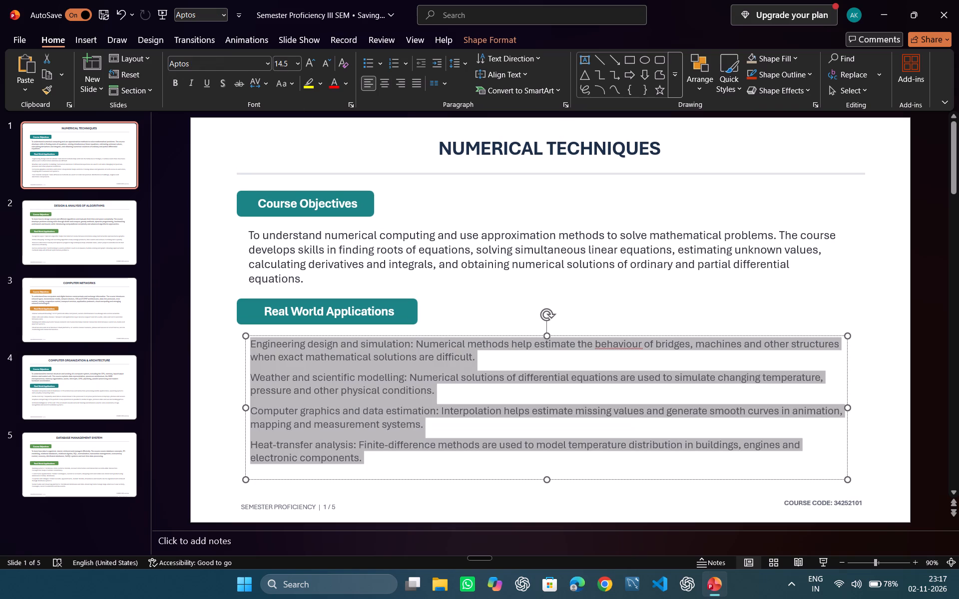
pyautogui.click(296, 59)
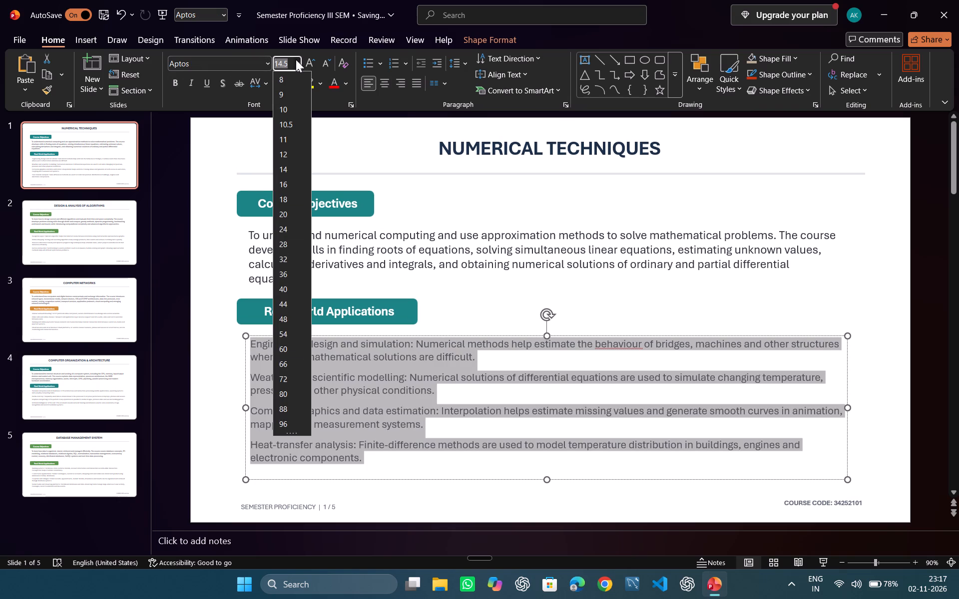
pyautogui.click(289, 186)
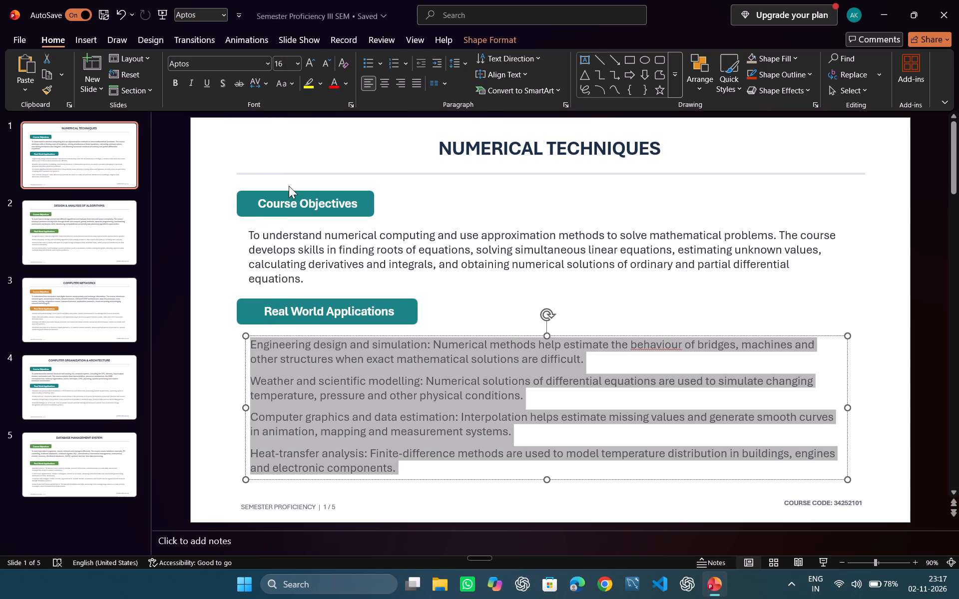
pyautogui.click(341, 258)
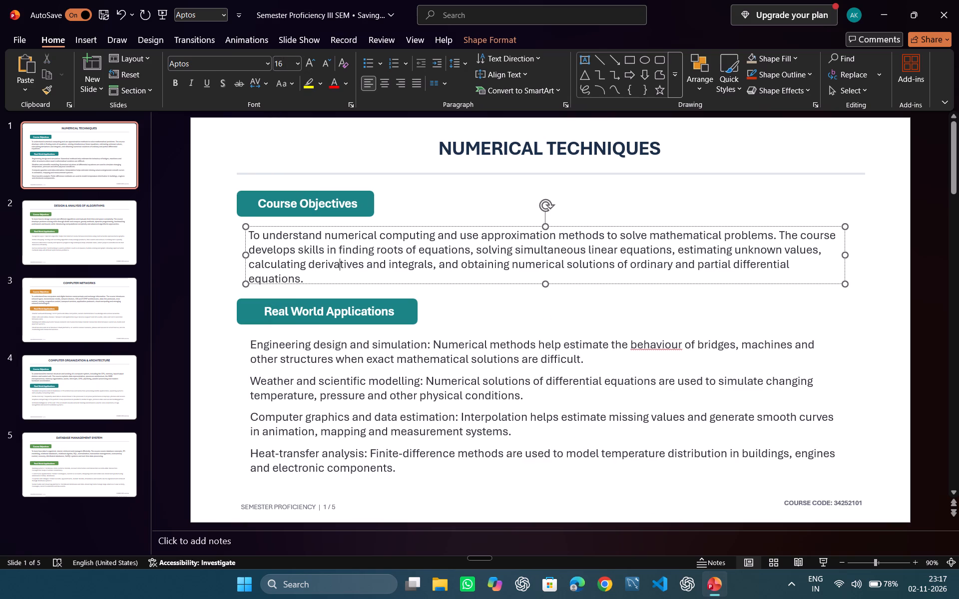
# Set all the Real World Applications text on the Design & Analysis of Algorithms slide to font size 15.5 and deselect it.
pyautogui.click(113, 230)
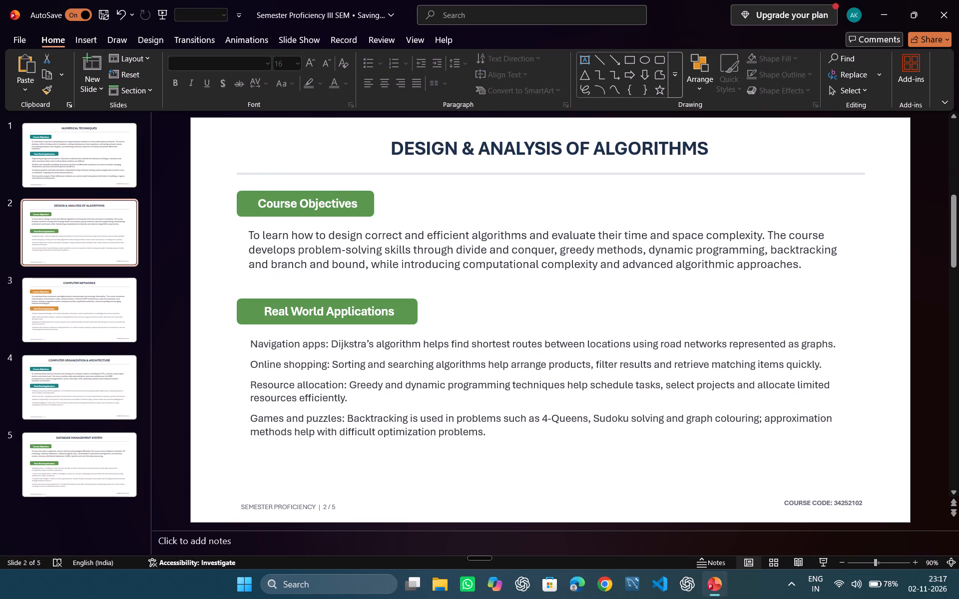
pyautogui.click(388, 397)
pyautogui.hotkey('ctrl', 'a')
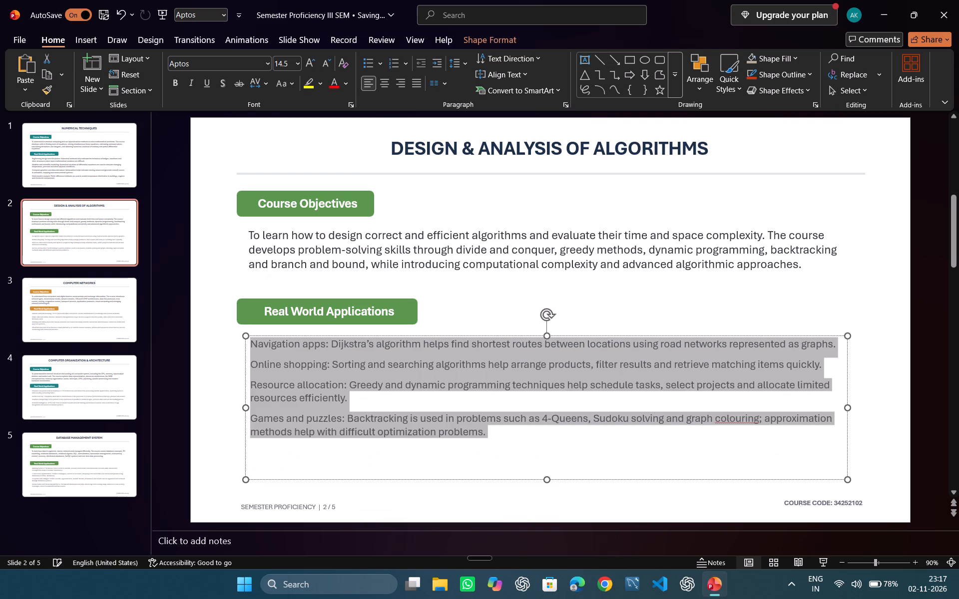
pyautogui.click(289, 60)
pyautogui.press('BackSpace')
pyautogui.write('15')
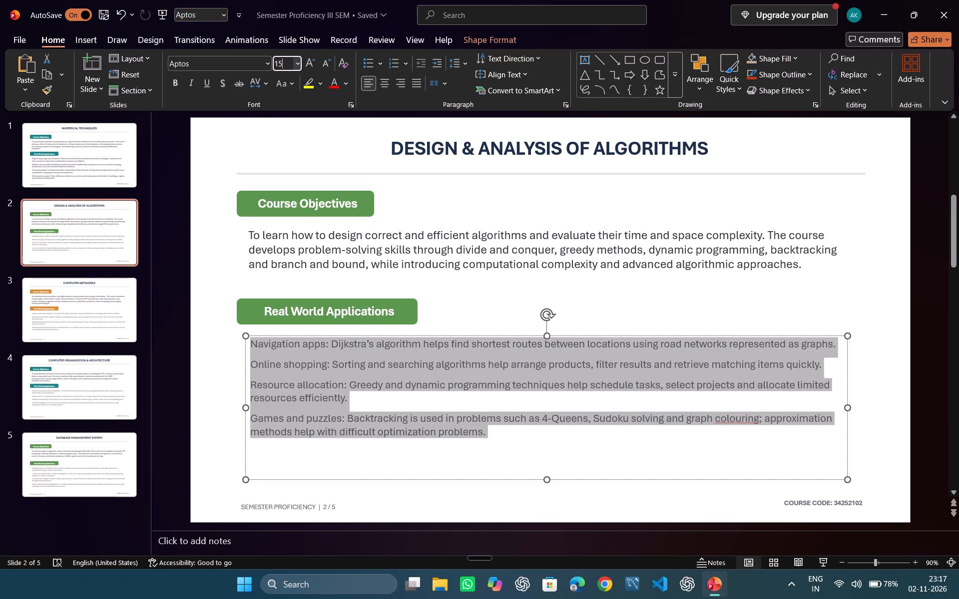
pyautogui.write('.5')
pyautogui.press('Return')
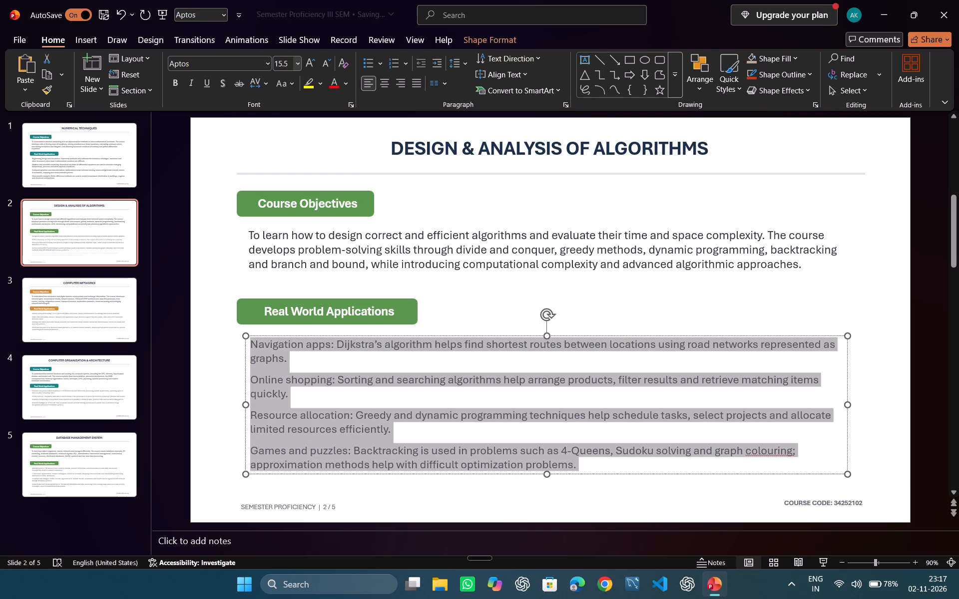
pyautogui.click(485, 296)
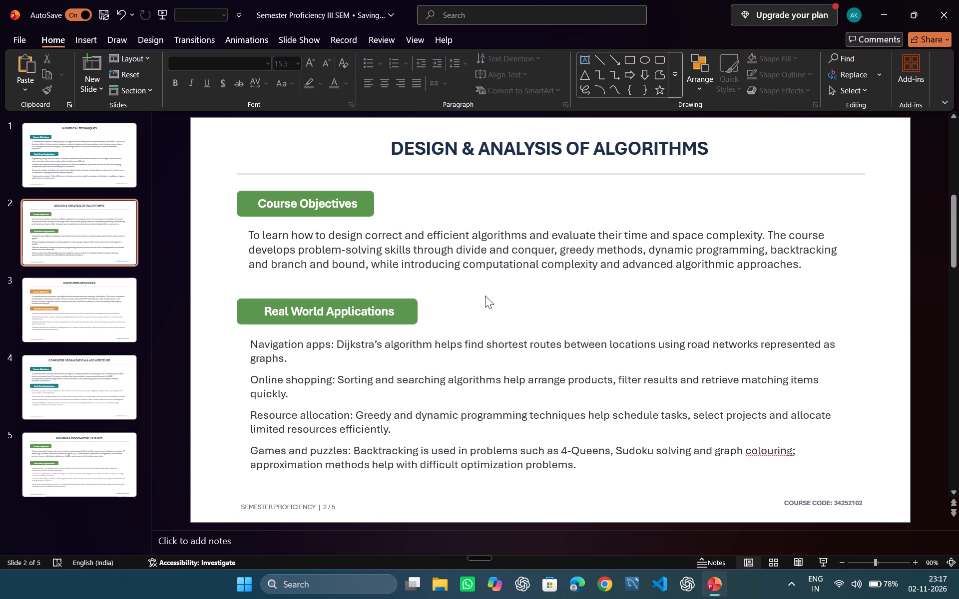
# Set all the Real World Applications text on the Numerical Techniques slide to font size 15.5.
pyautogui.click(86, 163)
pyautogui.click(390, 409)
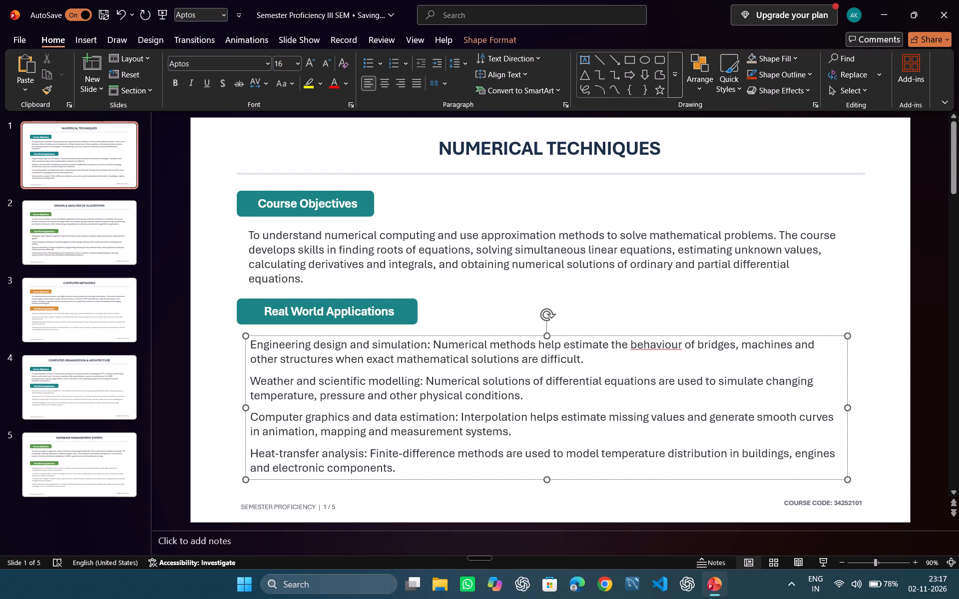
pyautogui.hotkey('ctrl', 'a')
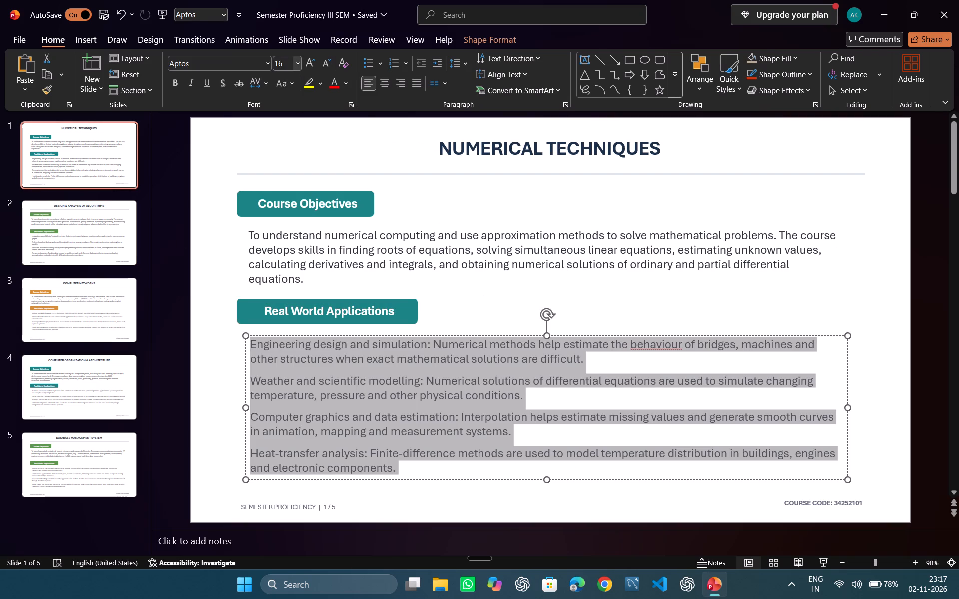
pyautogui.click(292, 64)
pyautogui.press('BackSpace')
pyautogui.write('15')
pyautogui.write('.5')
pyautogui.press('Return')
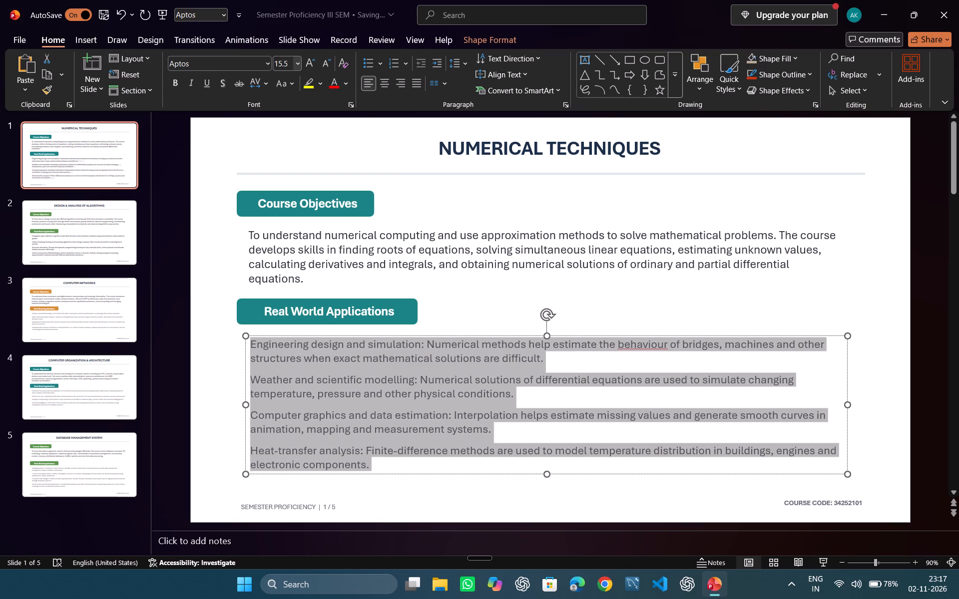
# Compare the Numerical Techniques and Design & Analysis of Algorithms slides, checking the font sizes of the first slide's objectives and applications text.
pyautogui.click(66, 144)
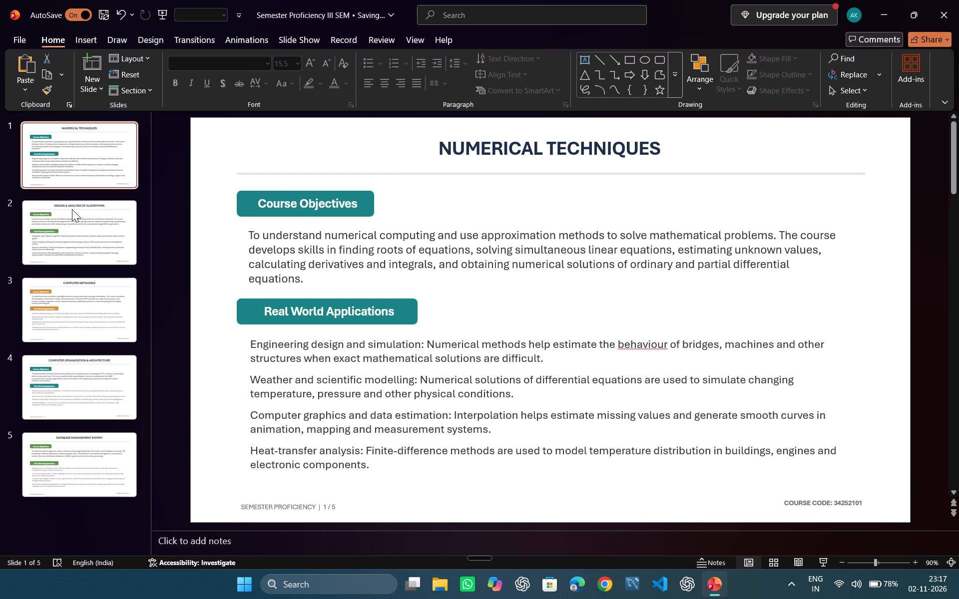
pyautogui.click(72, 219)
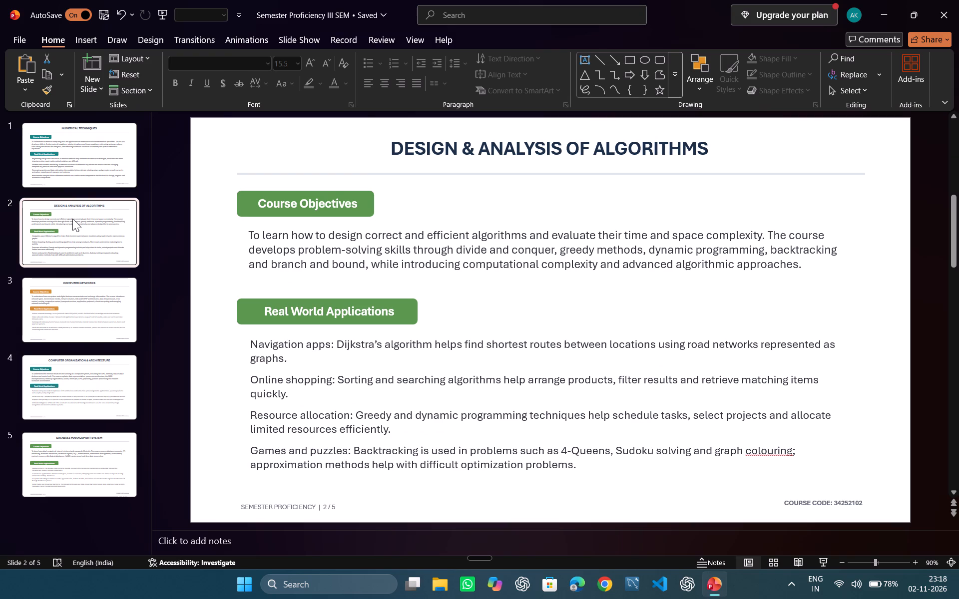
pyautogui.click(72, 170)
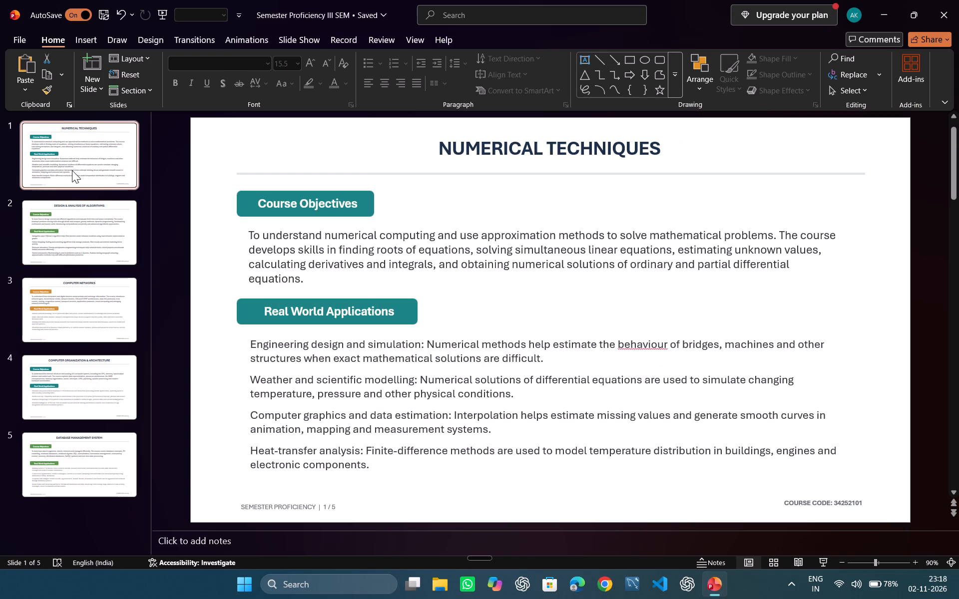
pyautogui.click(361, 245)
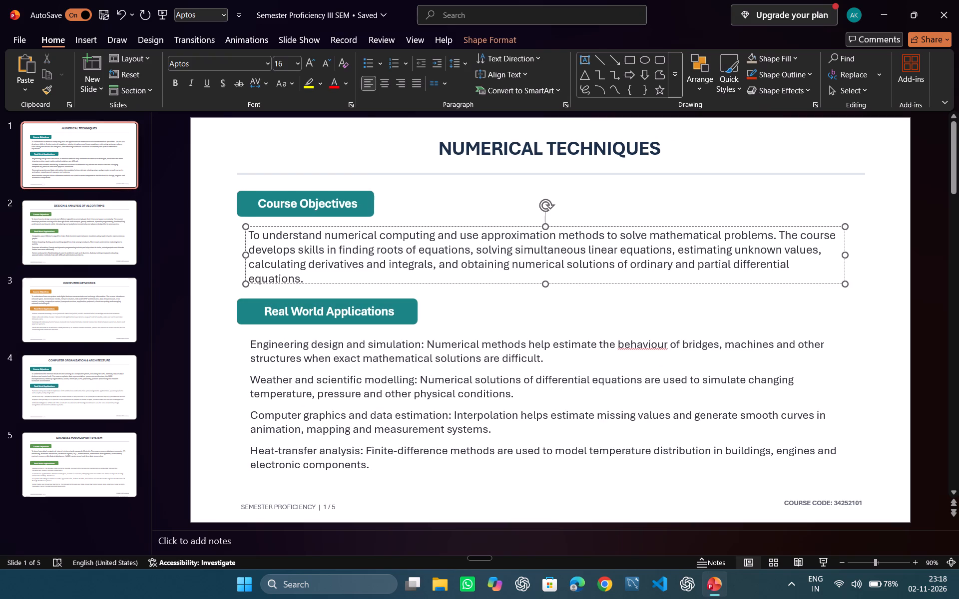
pyautogui.click(362, 353)
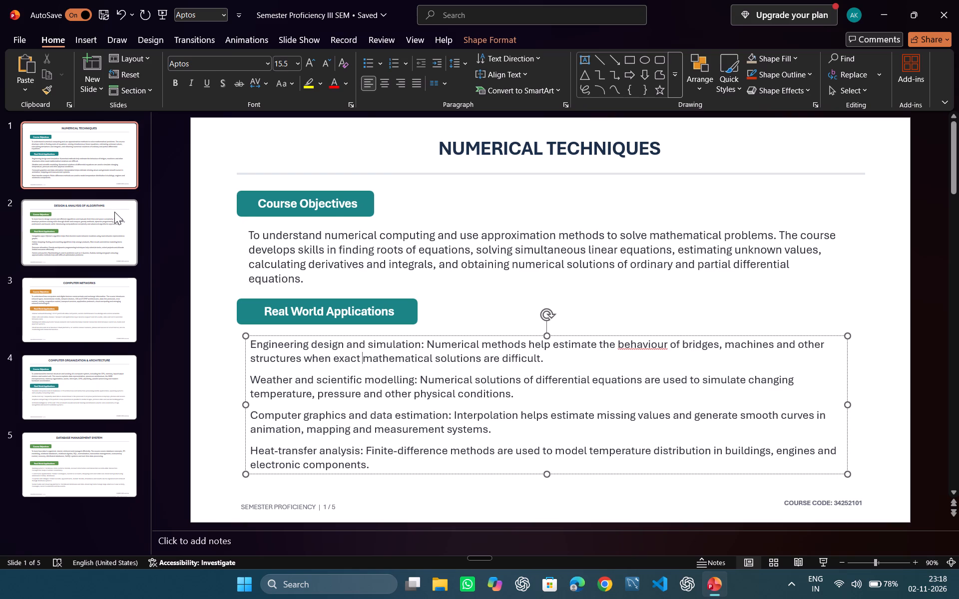
pyautogui.click(114, 212)
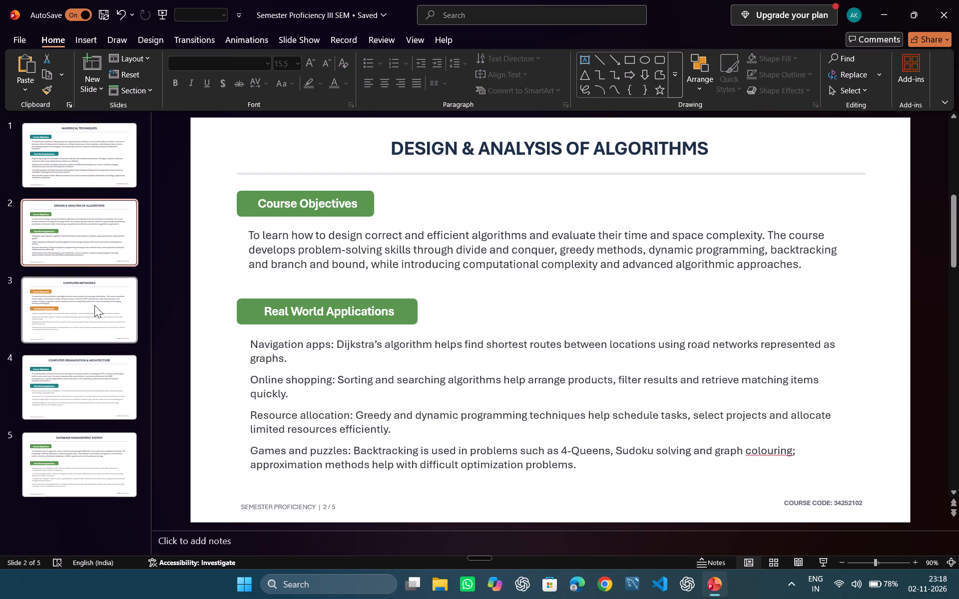
# Set all the Real World Applications text on the Computer Networks slide to font size 15.5 and compare it with the following slide.
pyautogui.click(94, 305)
pyautogui.click(286, 377)
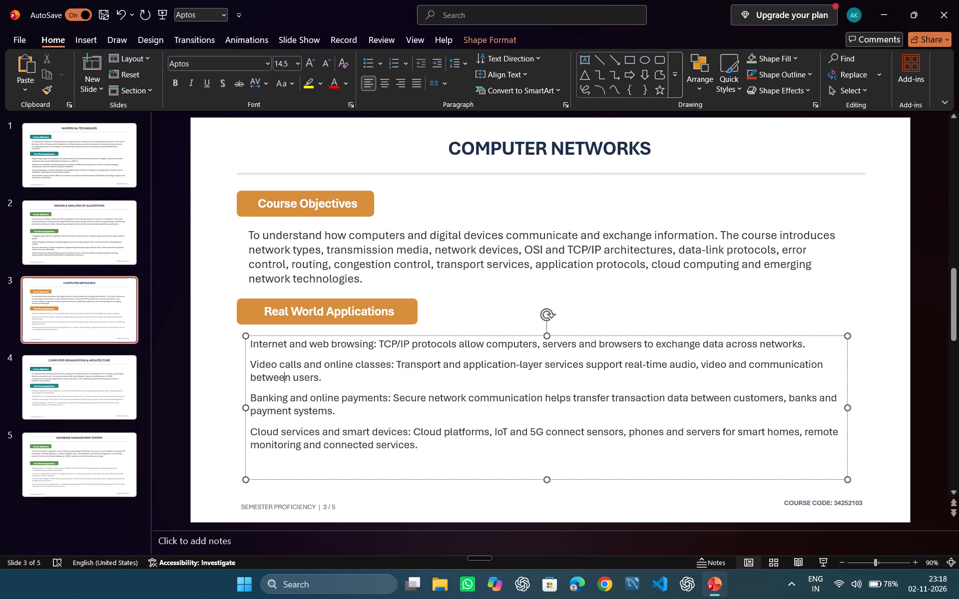
pyautogui.hotkey('ctrl', 'a')
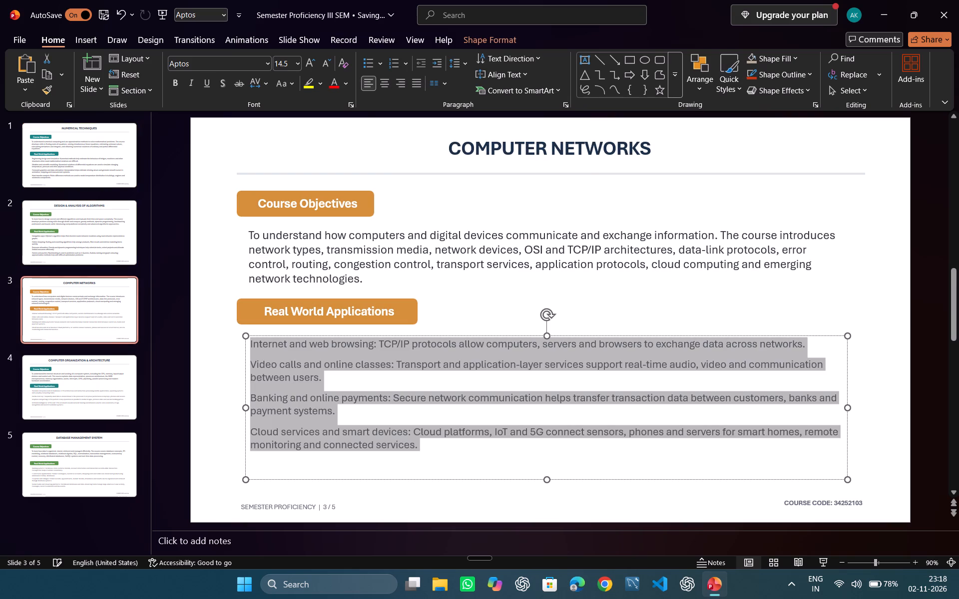
pyautogui.click(286, 62)
pyautogui.press('BackSpace')
pyautogui.write('15')
pyautogui.write('.5')
pyautogui.press('Return')
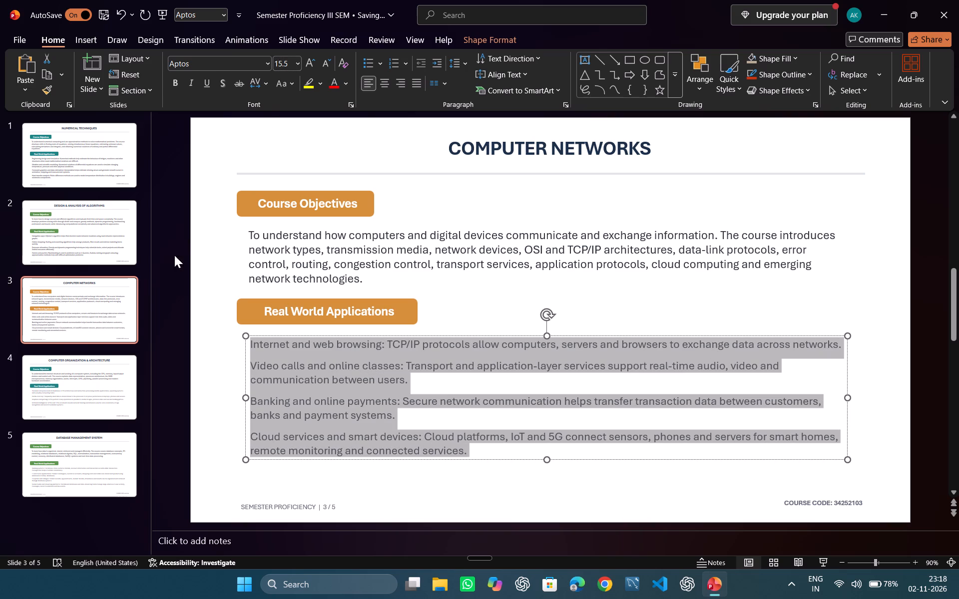
pyautogui.click(91, 377)
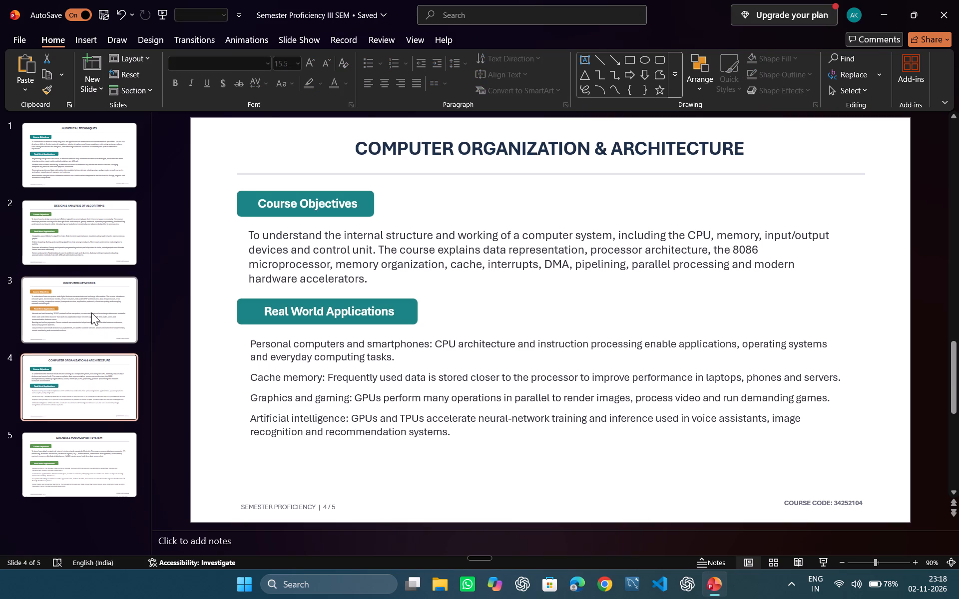
pyautogui.click(91, 312)
# Set all the Real World Applications text on the Computer Organization & Architecture slide to font size 15.5.
pyautogui.click(87, 389)
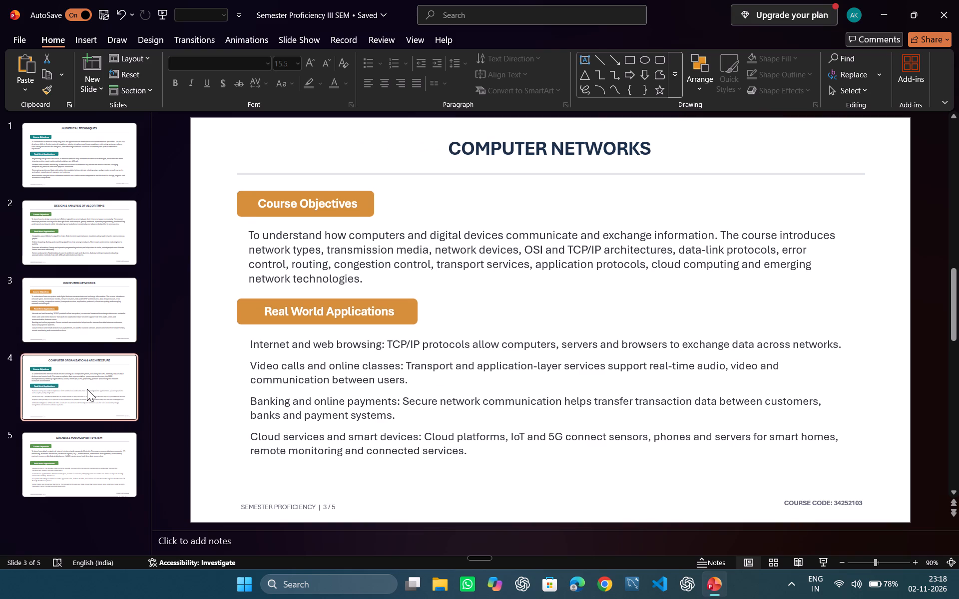
pyautogui.click(340, 390)
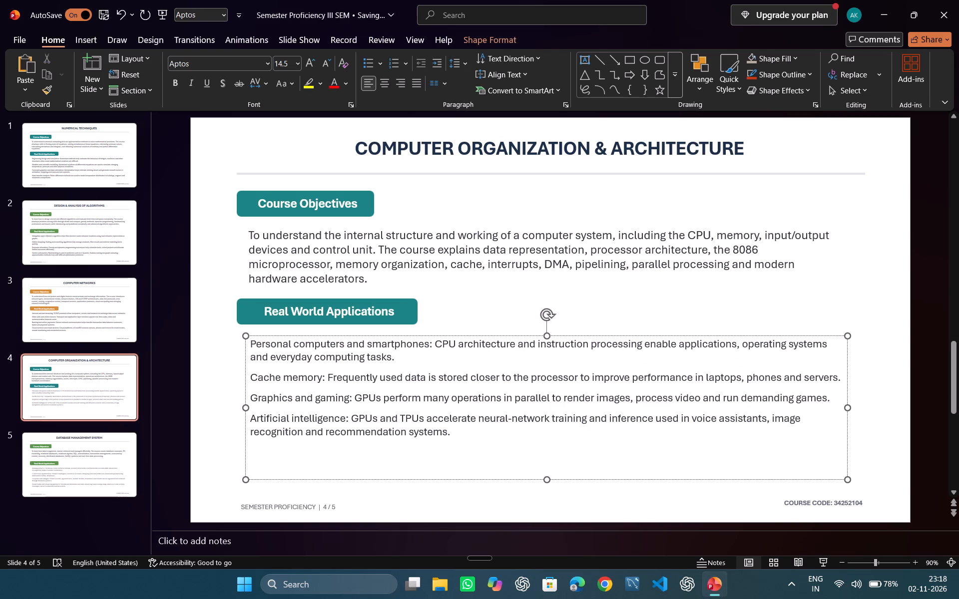
pyautogui.hotkey('ctrl', 'a')
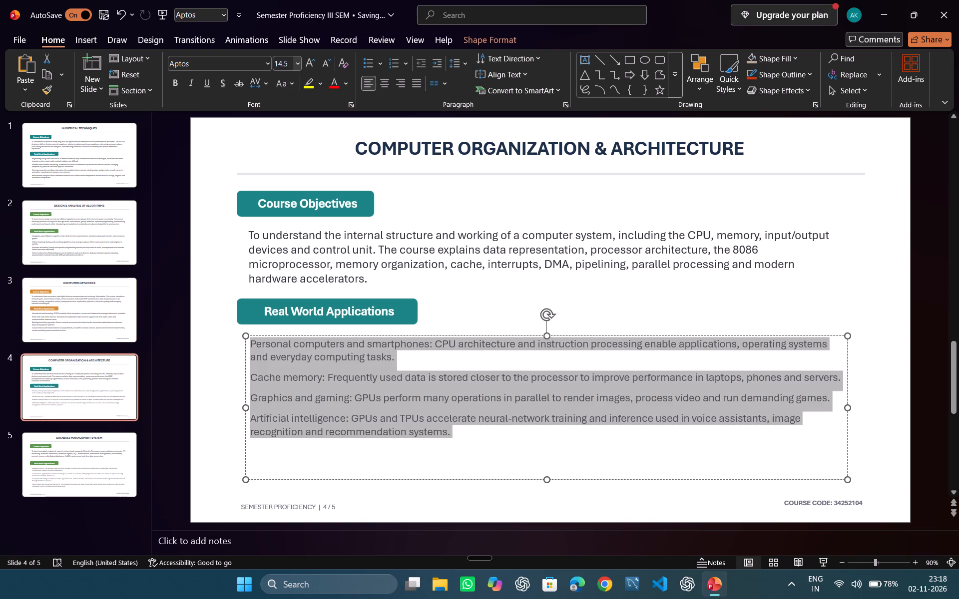
pyautogui.click(285, 64)
pyautogui.press('BackSpace')
pyautogui.write('15')
pyautogui.write('.5')
pyautogui.press('Return')
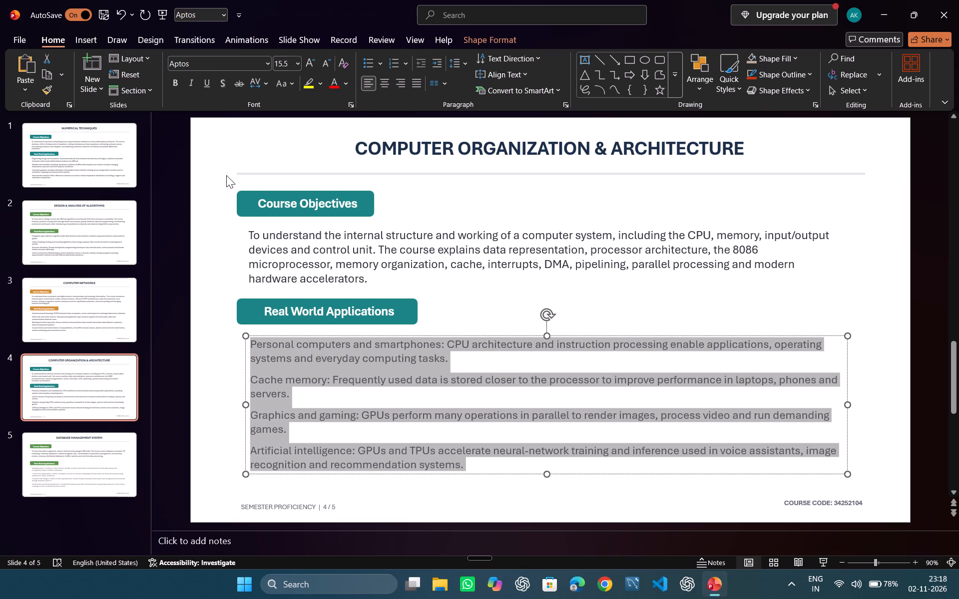
# Set all the Real World Applications text on the Database Management System slide to font size 15.5 and deselect it.
pyautogui.click(98, 470)
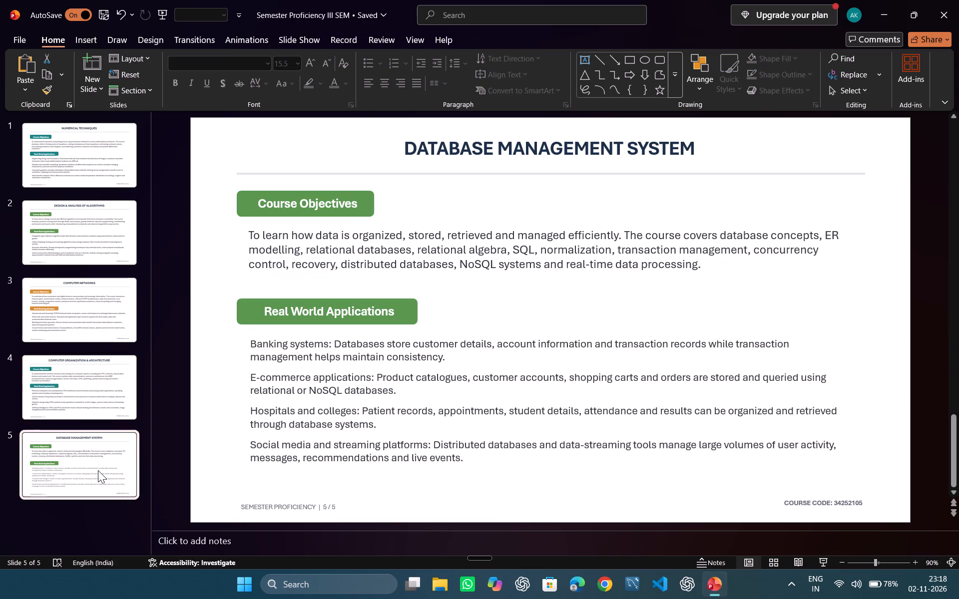
pyautogui.click(294, 415)
pyautogui.hotkey('ctrl', 'a')
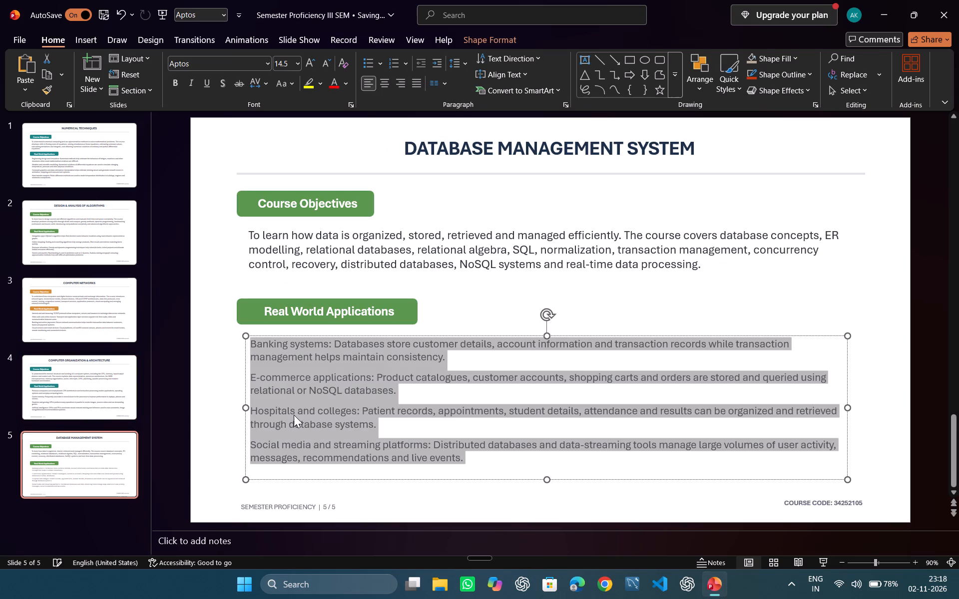
pyautogui.click(287, 62)
pyautogui.press('BackSpace')
pyautogui.press('BackSpace')
pyautogui.write('15')
pyautogui.write('.5')
pyautogui.press('Return')
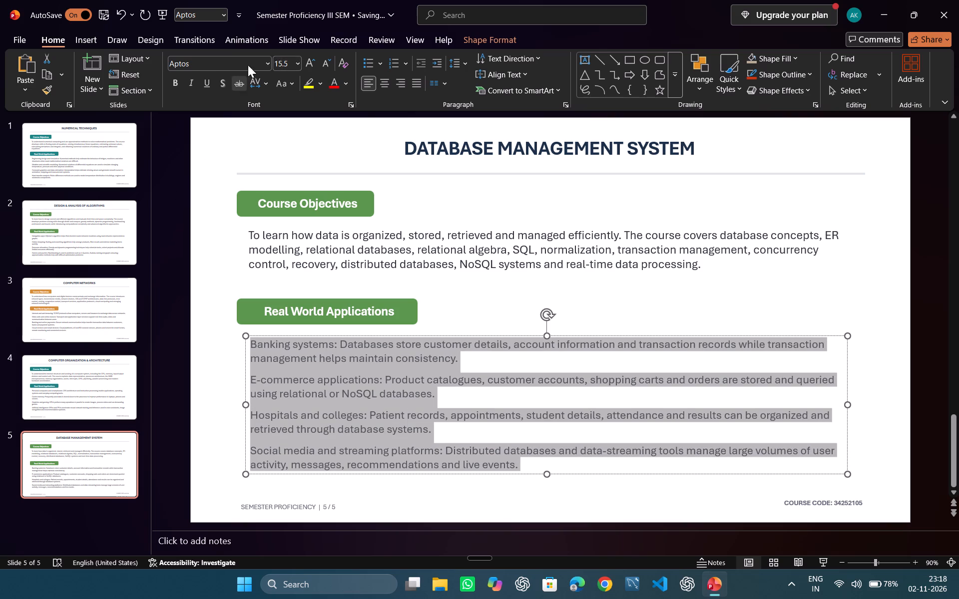
pyautogui.click(500, 218)
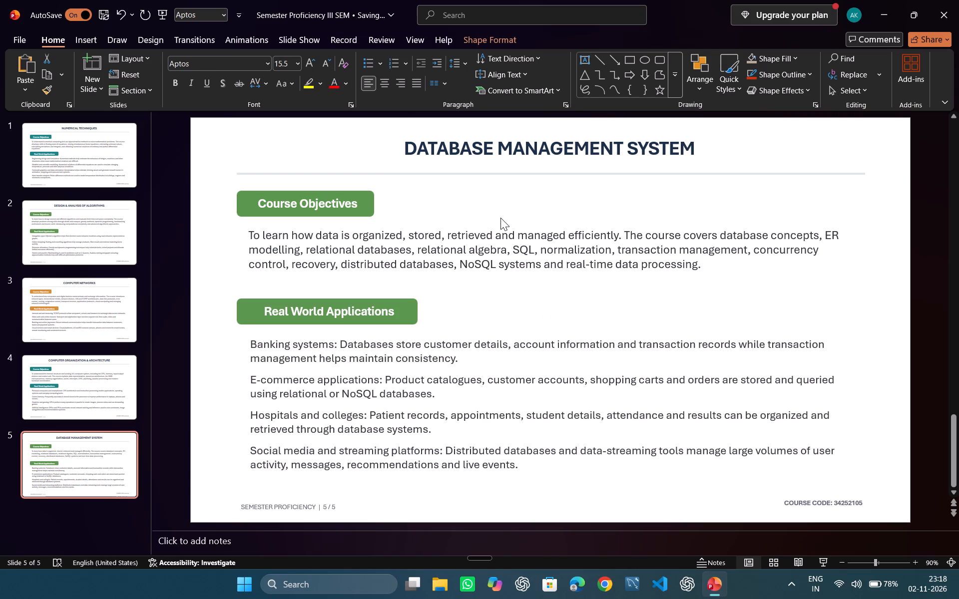
# Review all five slides in order, from Numerical Techniques to Database Management System, checking that their text sizes and layout are consistent.
pyautogui.click(70, 152)
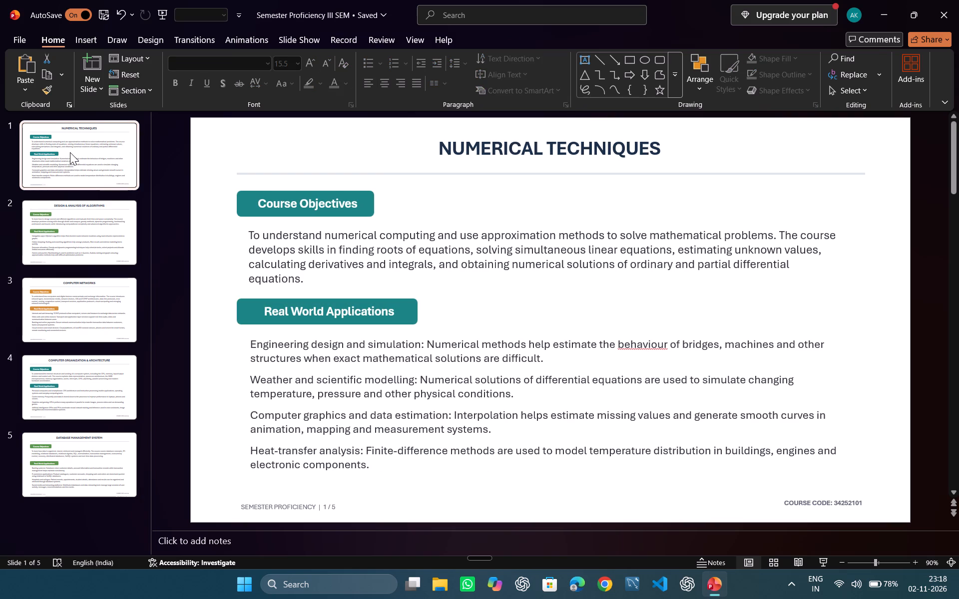
pyautogui.press('Down')
pyautogui.press('Down')
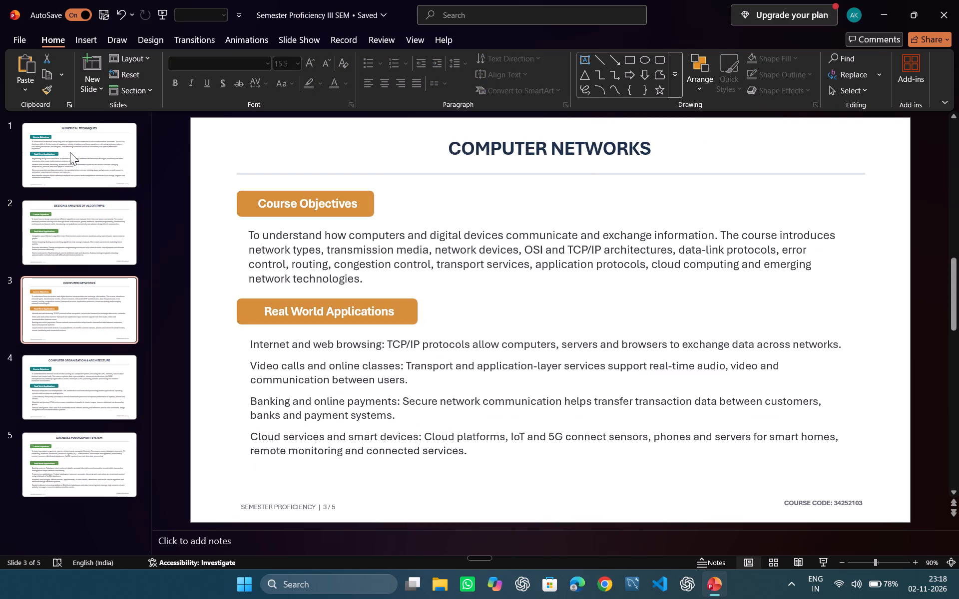
pyautogui.press('Down')
pyautogui.press('Down')
pyautogui.press('Down')
pyautogui.press('Down')
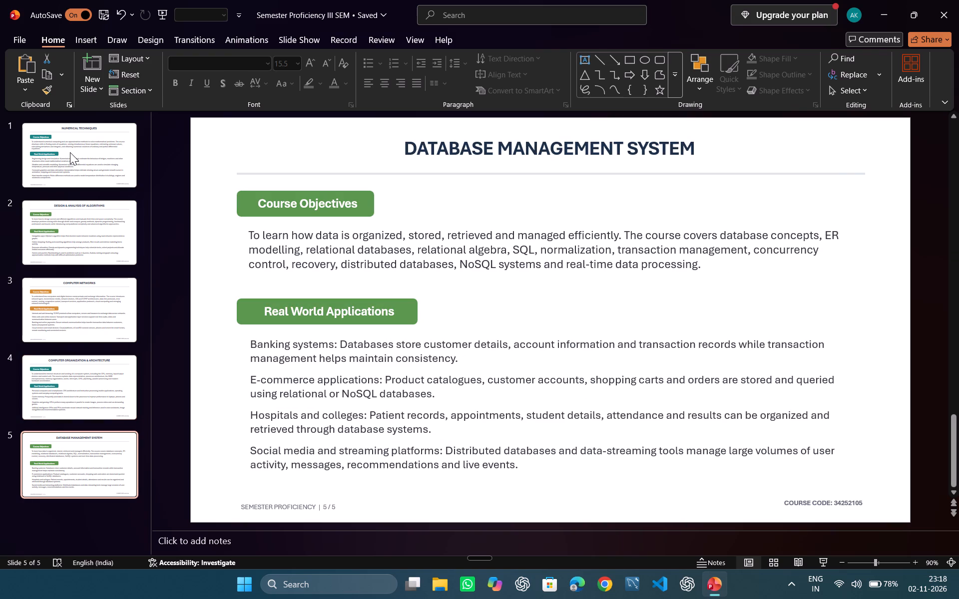
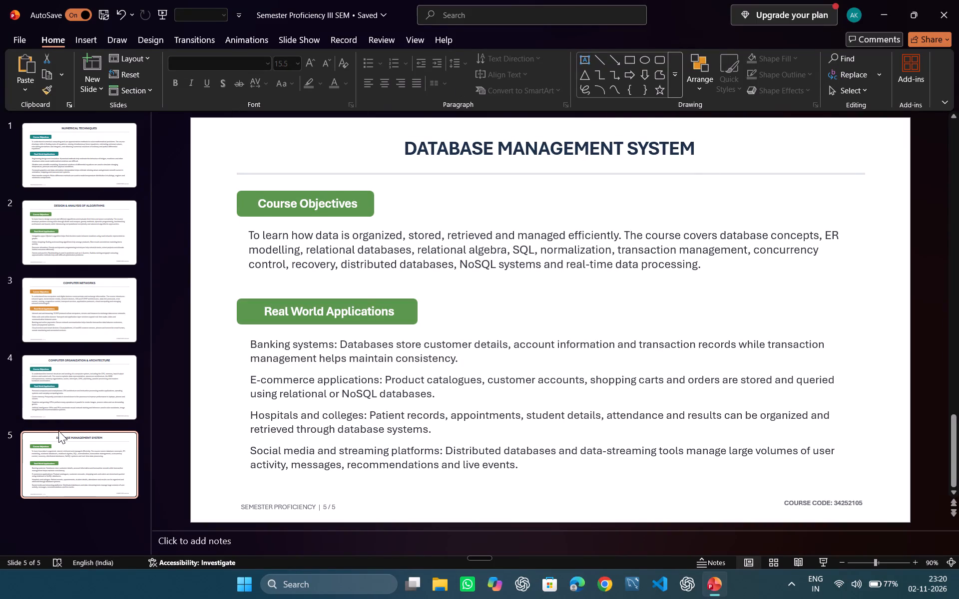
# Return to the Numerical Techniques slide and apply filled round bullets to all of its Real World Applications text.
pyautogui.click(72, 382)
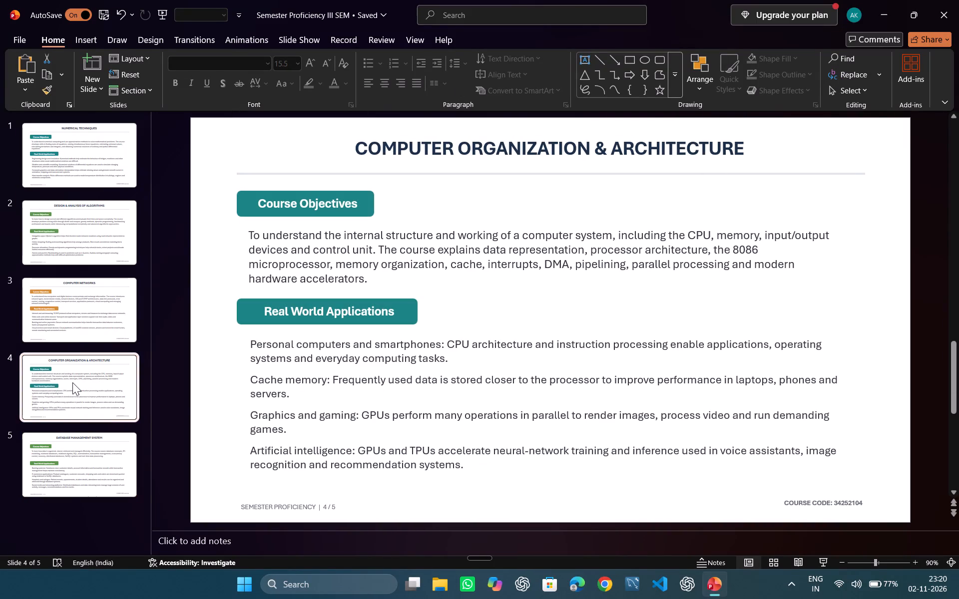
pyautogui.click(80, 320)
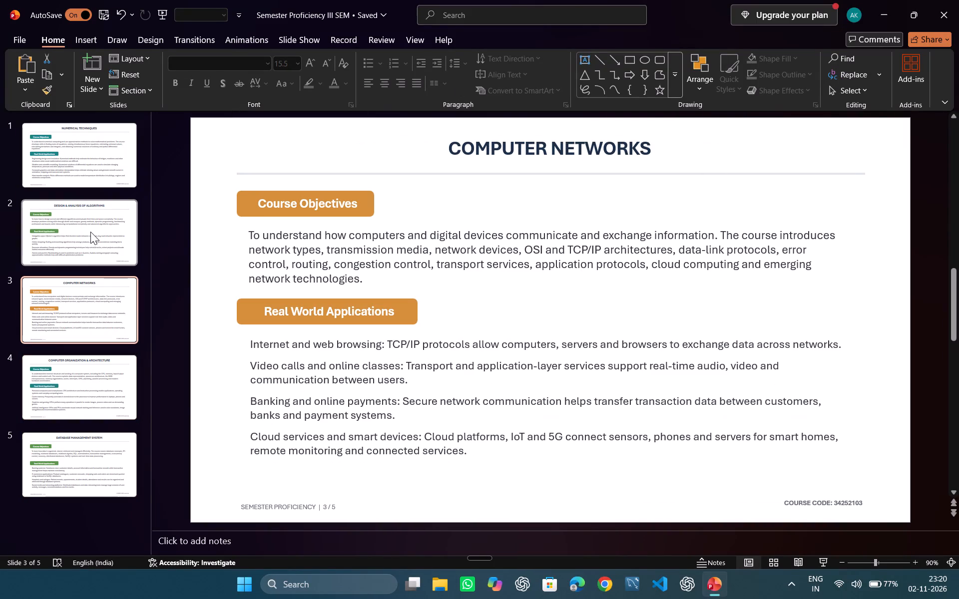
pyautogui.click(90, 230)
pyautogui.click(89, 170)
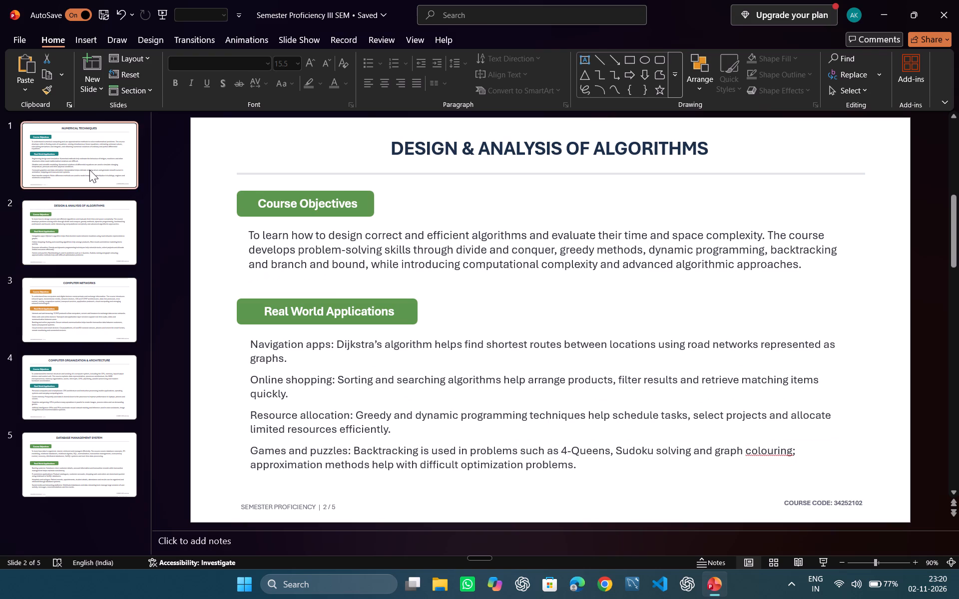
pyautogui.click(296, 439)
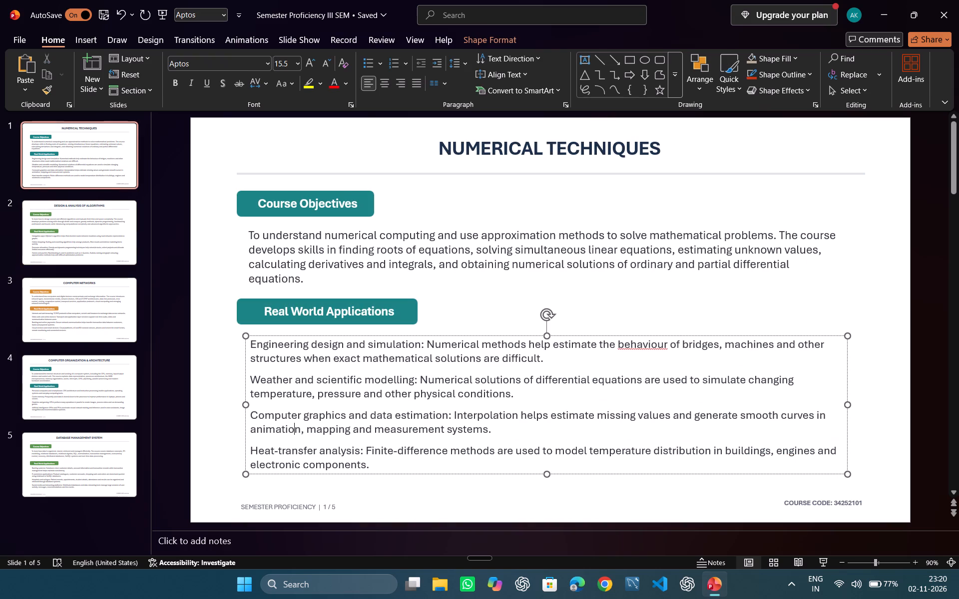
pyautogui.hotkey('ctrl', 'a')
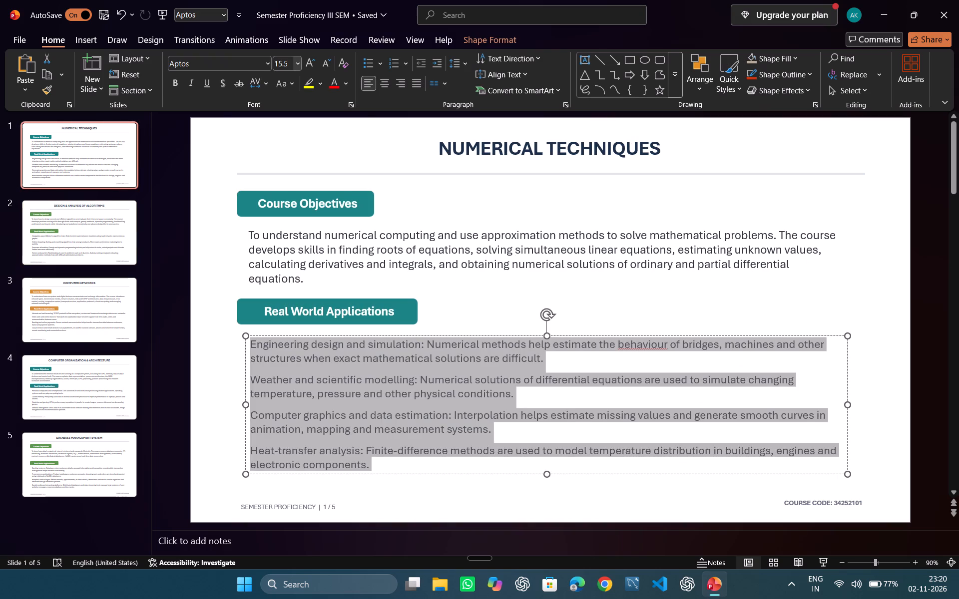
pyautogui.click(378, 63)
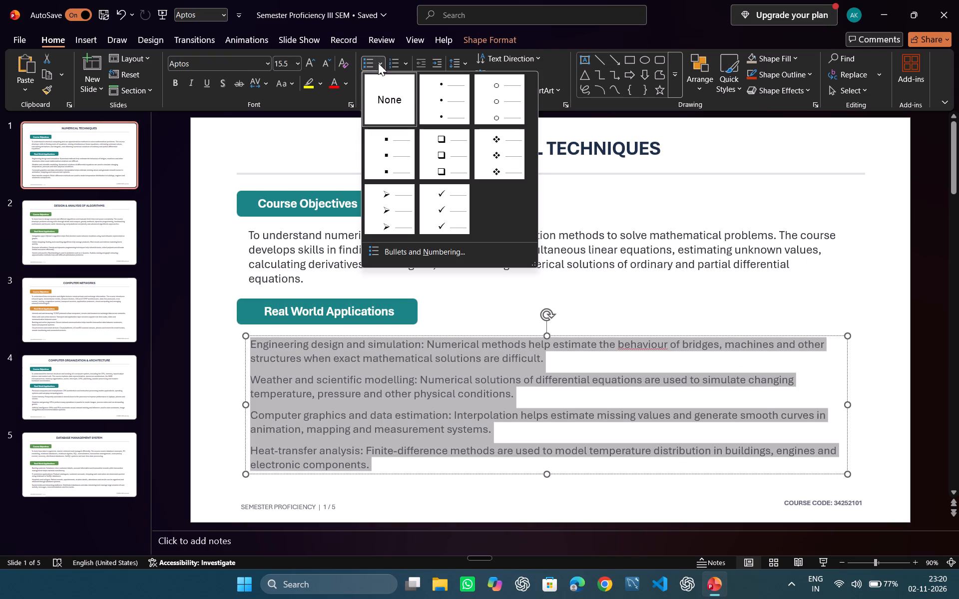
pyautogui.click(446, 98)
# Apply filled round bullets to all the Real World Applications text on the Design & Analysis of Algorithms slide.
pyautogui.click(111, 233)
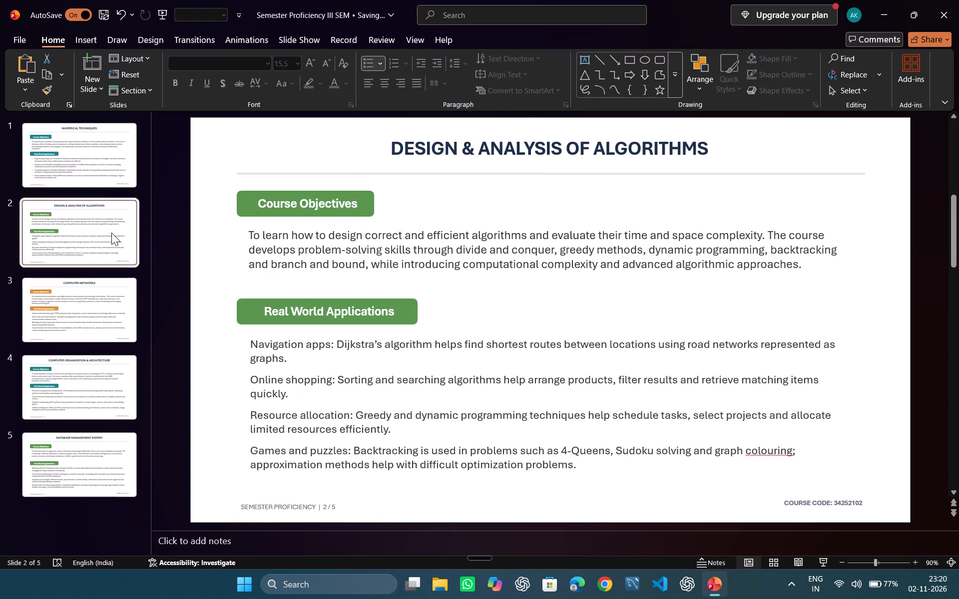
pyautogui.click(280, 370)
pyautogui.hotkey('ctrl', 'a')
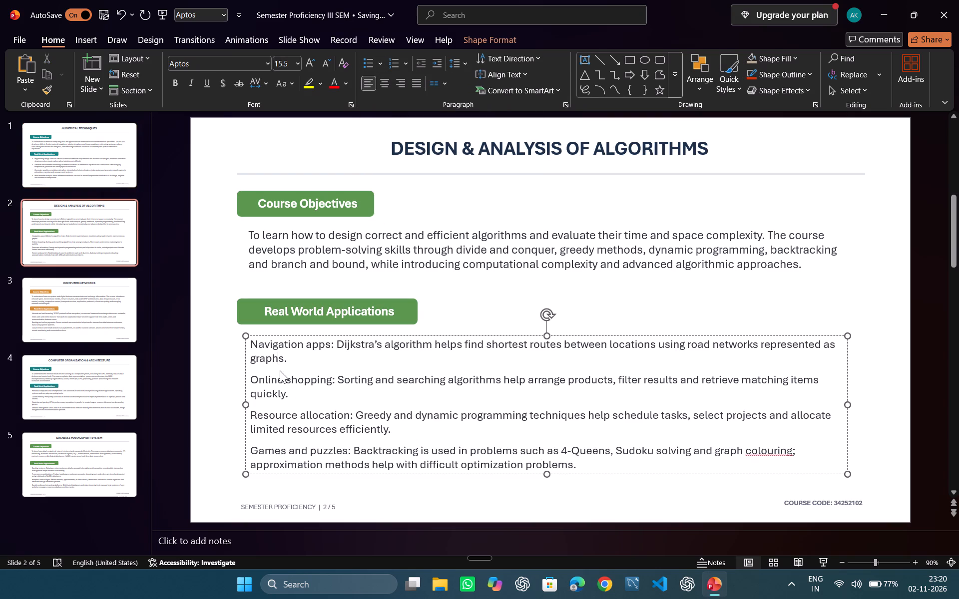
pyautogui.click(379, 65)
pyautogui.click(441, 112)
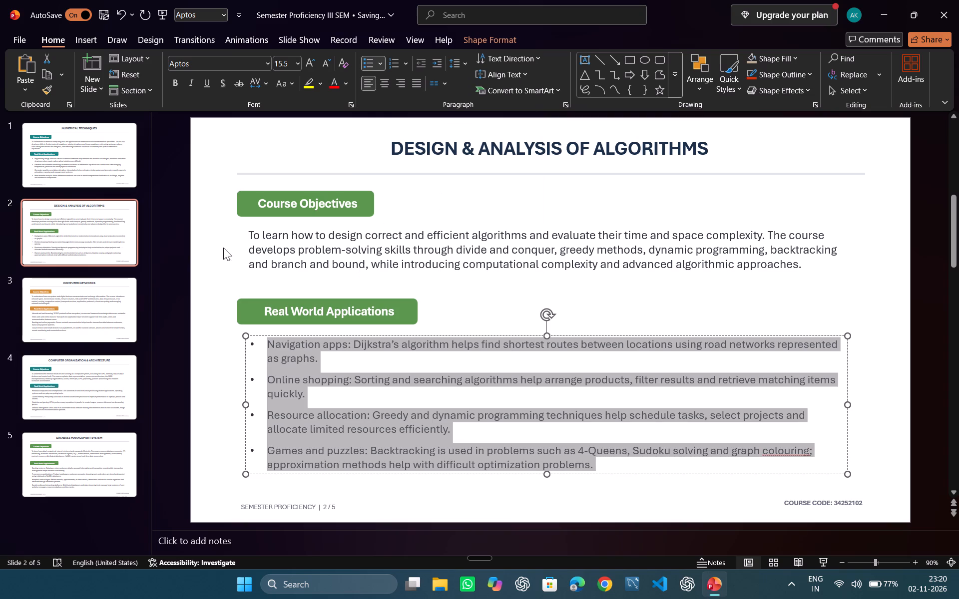
# Apply hollow round bullets to all the Real World Applications text on the Computer Networks slide.
pyautogui.click(111, 317)
pyautogui.click(316, 363)
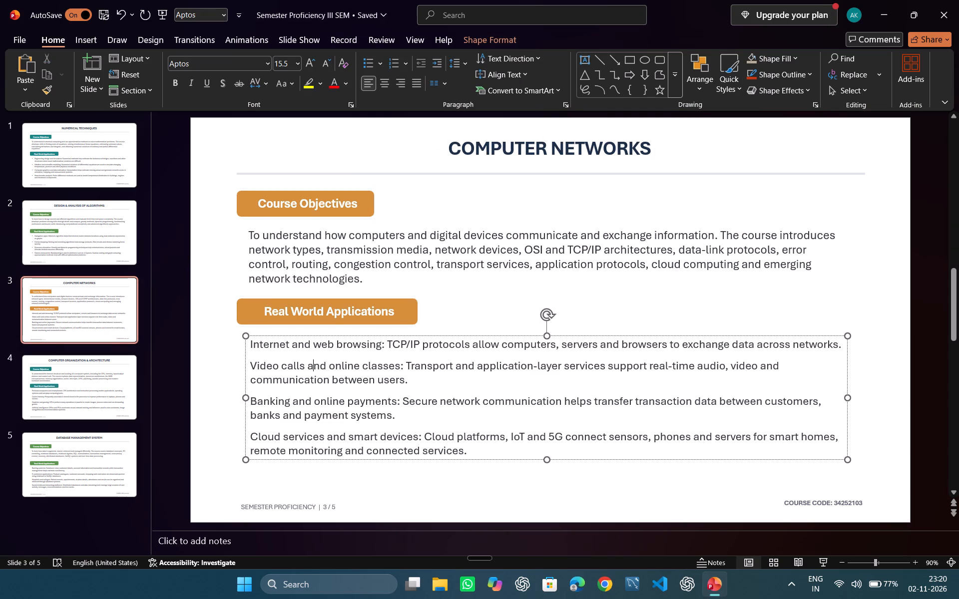
pyautogui.hotkey('ctrl', 'a')
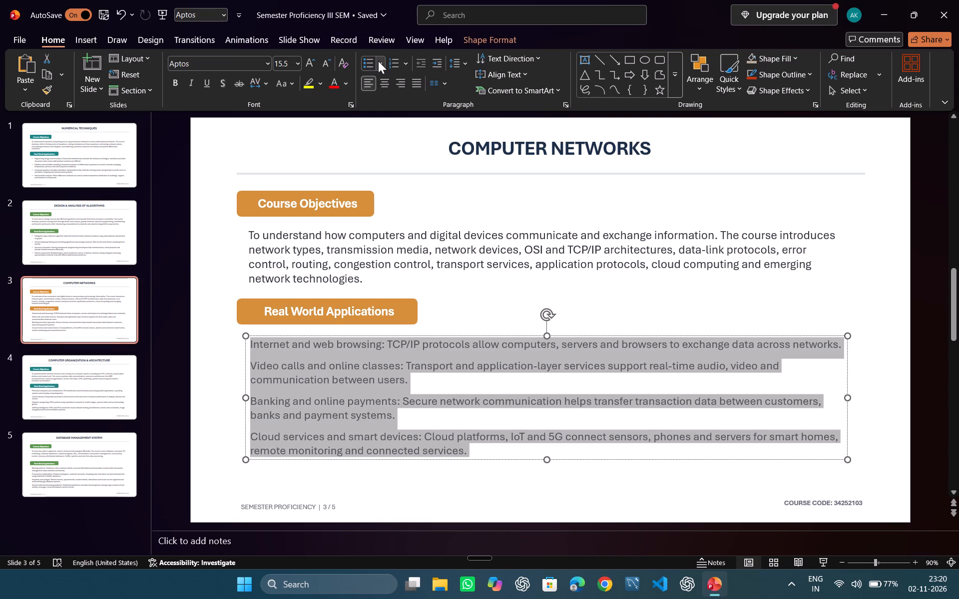
pyautogui.click(378, 61)
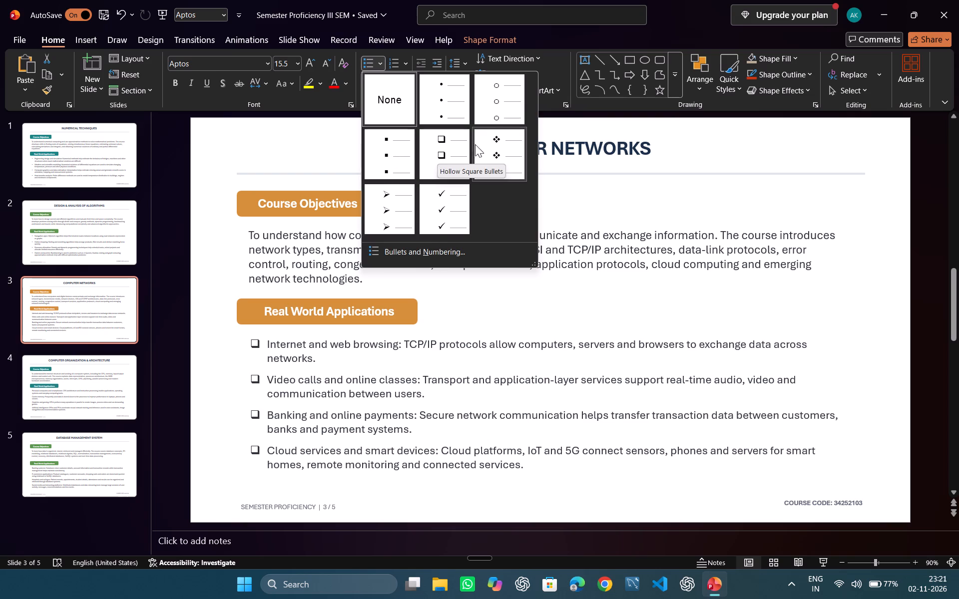
pyautogui.click(498, 87)
# Change the Real World Applications bullets on the Numerical Techniques slide to hollow round bullets.
pyautogui.click(76, 142)
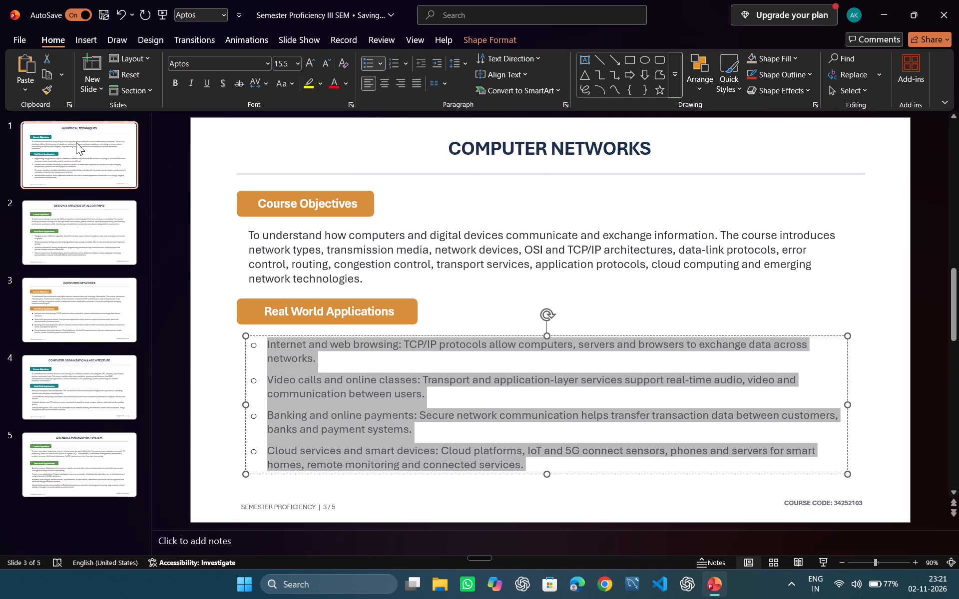
pyautogui.click(433, 398)
pyautogui.hotkey('ctrl', 'a')
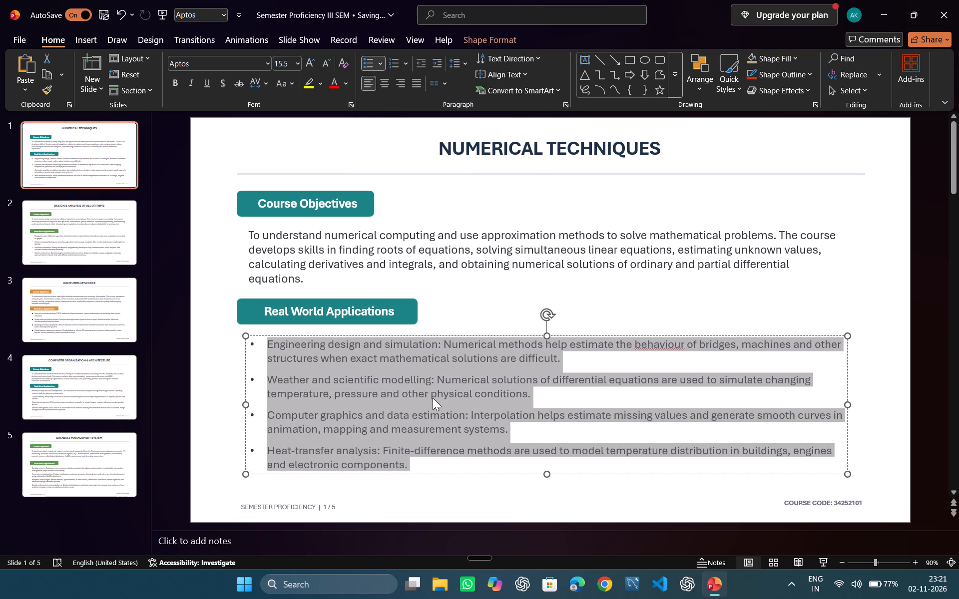
pyautogui.click(383, 64)
pyautogui.click(490, 106)
# Change the Real World Applications bullets on the Design & Analysis of Algorithms slide to hollow round bullets.
pyautogui.click(93, 232)
pyautogui.click(333, 366)
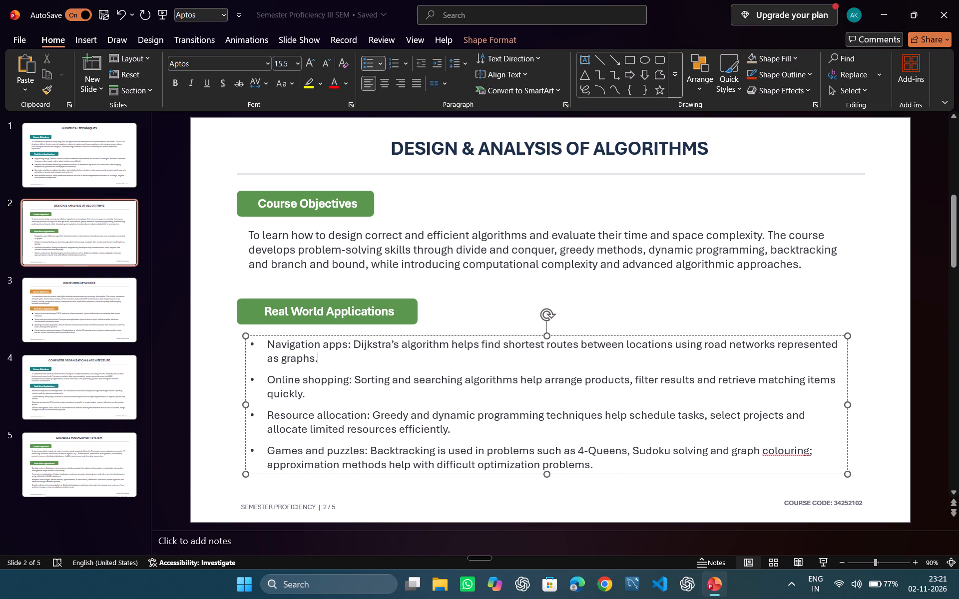
pyautogui.hotkey('ctrl', 'a')
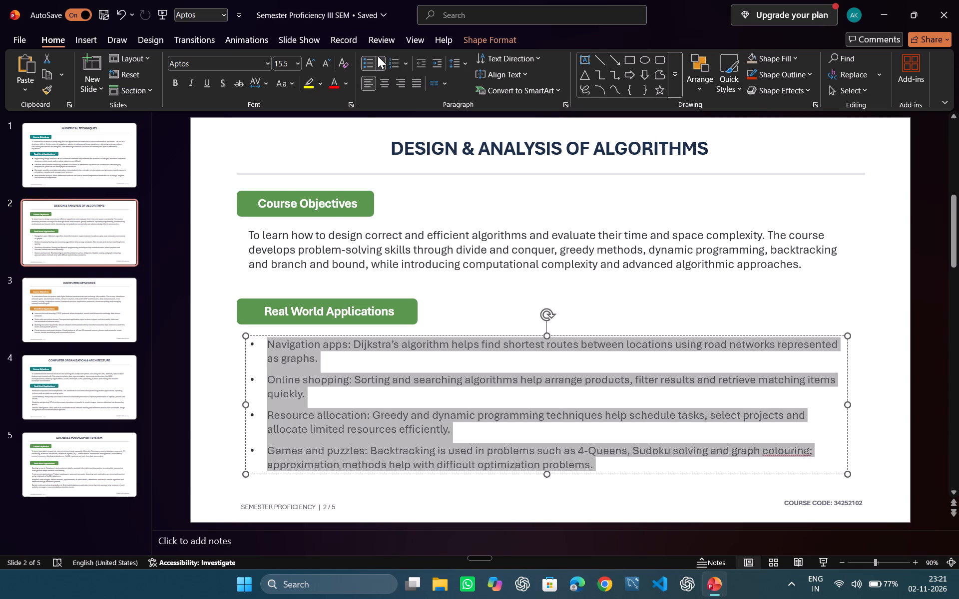
pyautogui.click(378, 58)
pyautogui.click(490, 106)
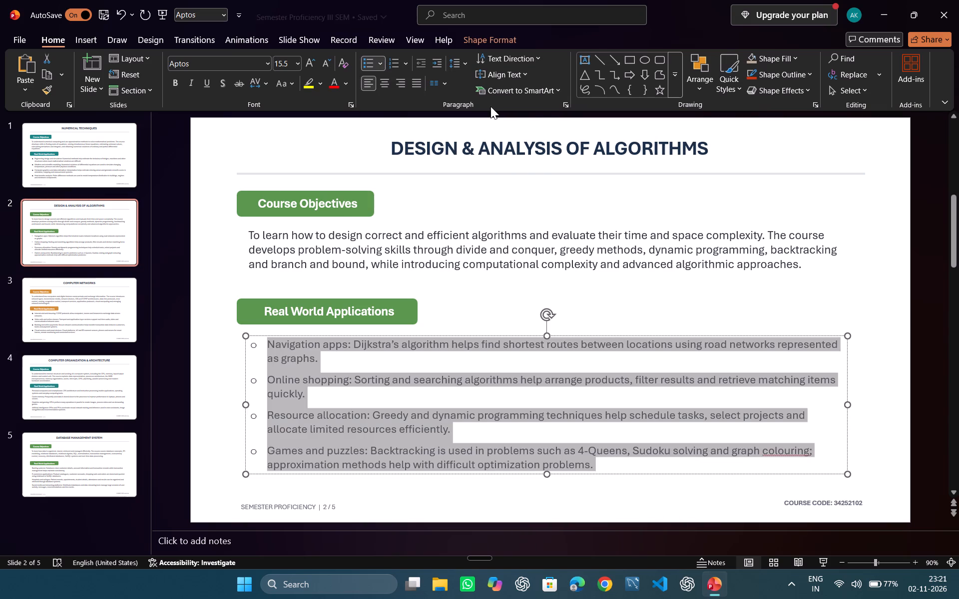
# Apply hollow round bullets to all the Real World Applications text on the Computer Organization & Architecture slide.
pyautogui.click(93, 290)
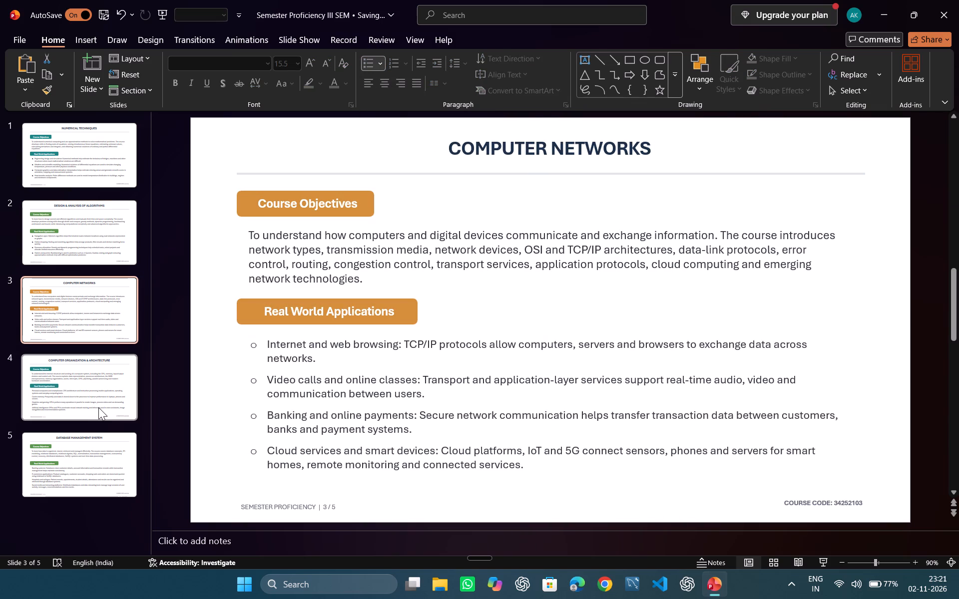
pyautogui.click(98, 407)
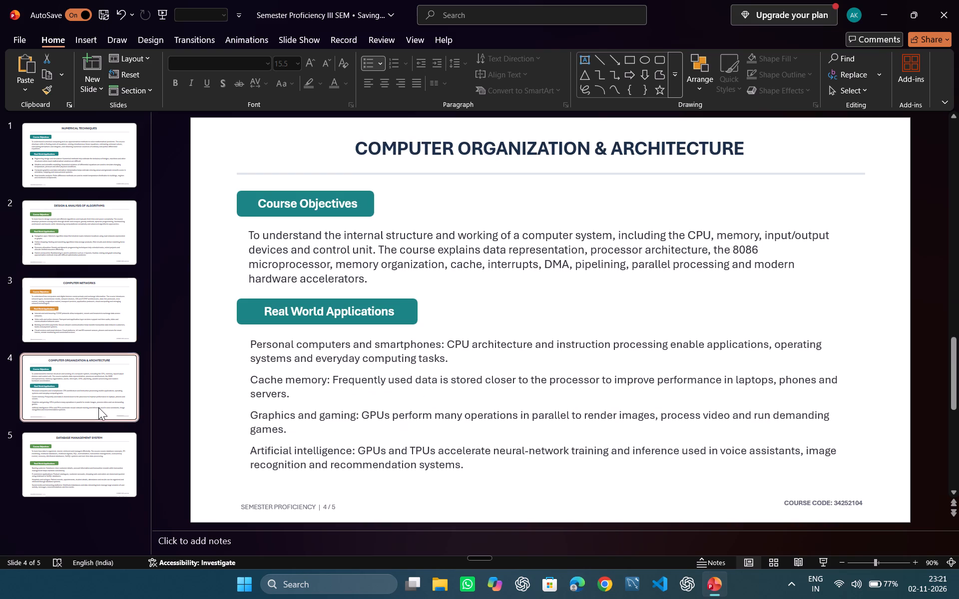
pyautogui.click(315, 394)
pyautogui.hotkey('ctrl', 'a')
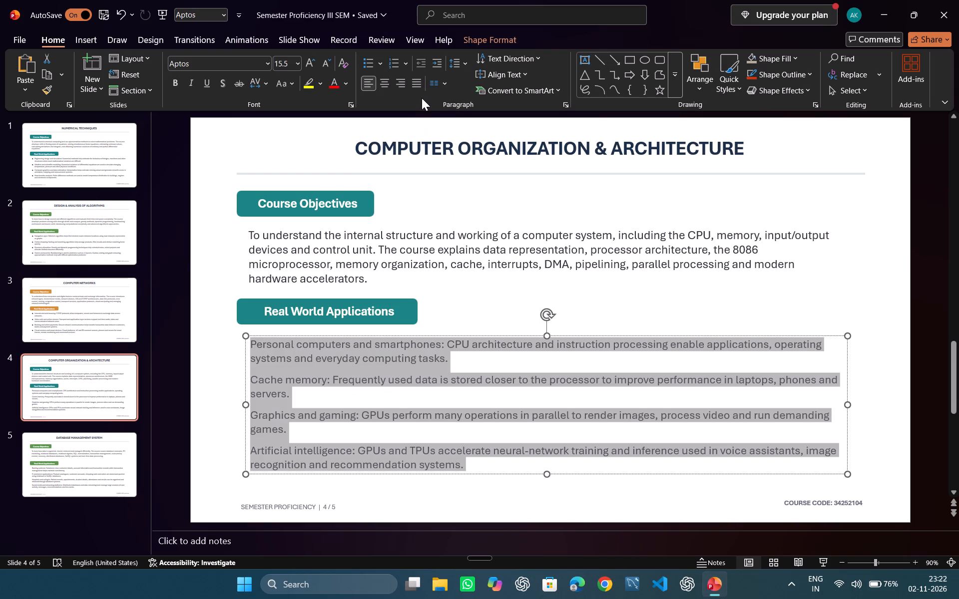
pyautogui.click(380, 64)
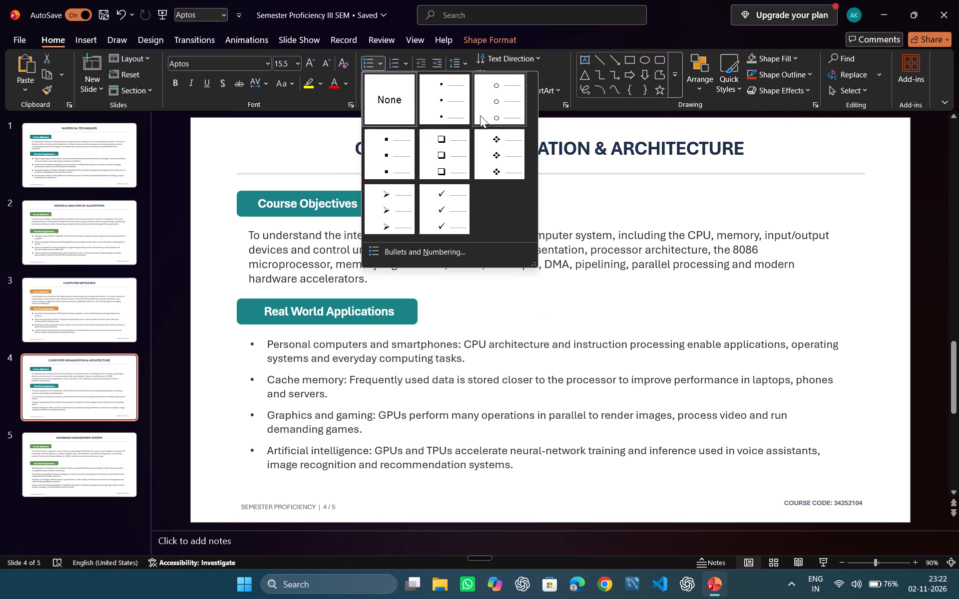
pyautogui.click(489, 113)
# Apply hollow round bullets to all the Real World Applications text on the Database Management System slide and deselect it.
pyautogui.click(93, 446)
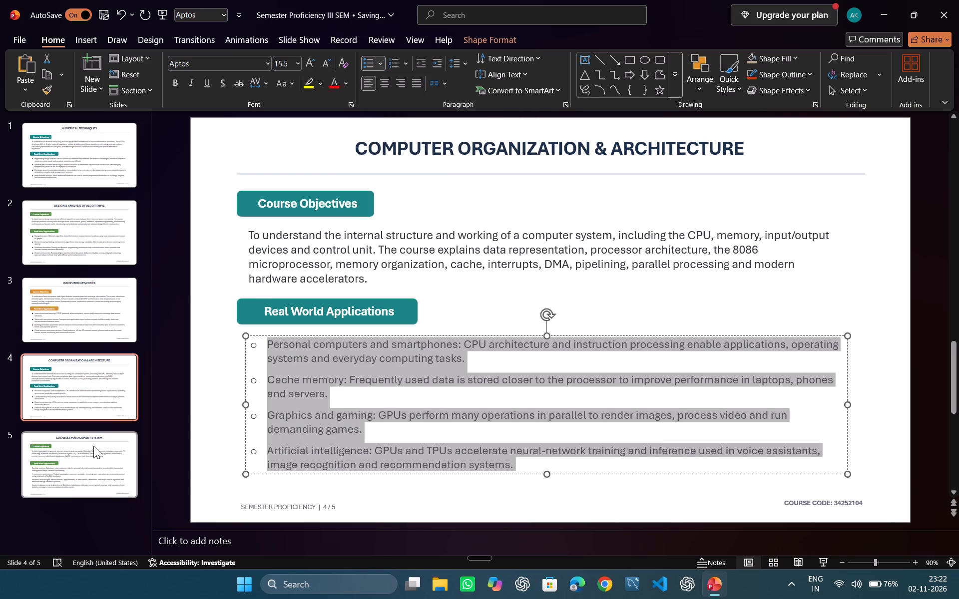
pyautogui.click(282, 417)
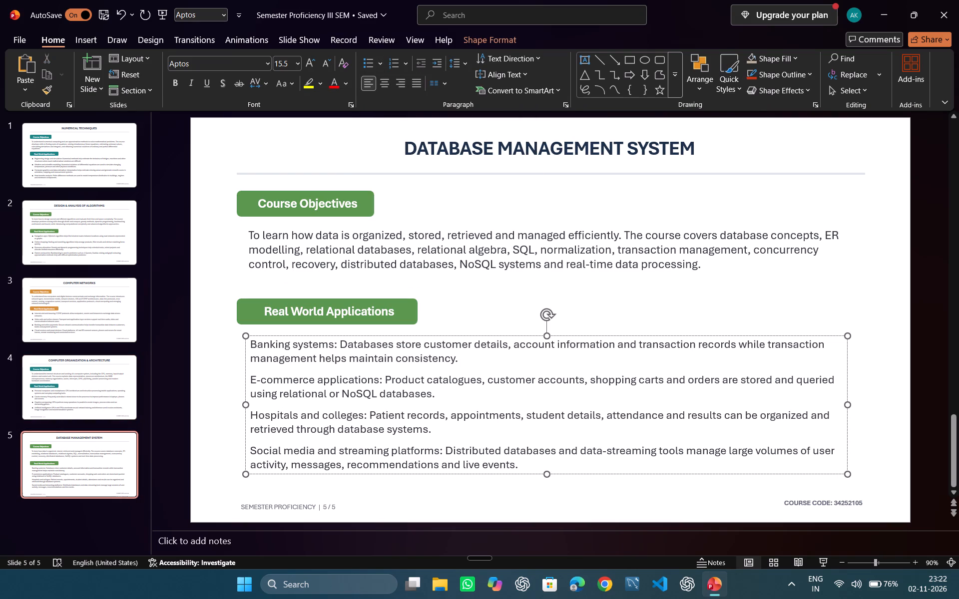
pyautogui.hotkey('ctrl', 'a')
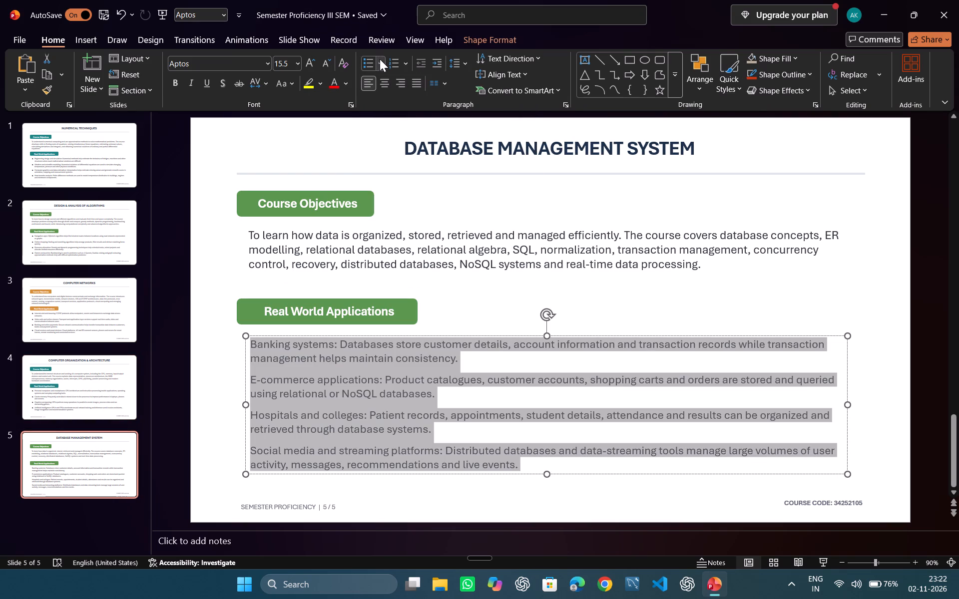
pyautogui.click(380, 59)
pyautogui.click(492, 109)
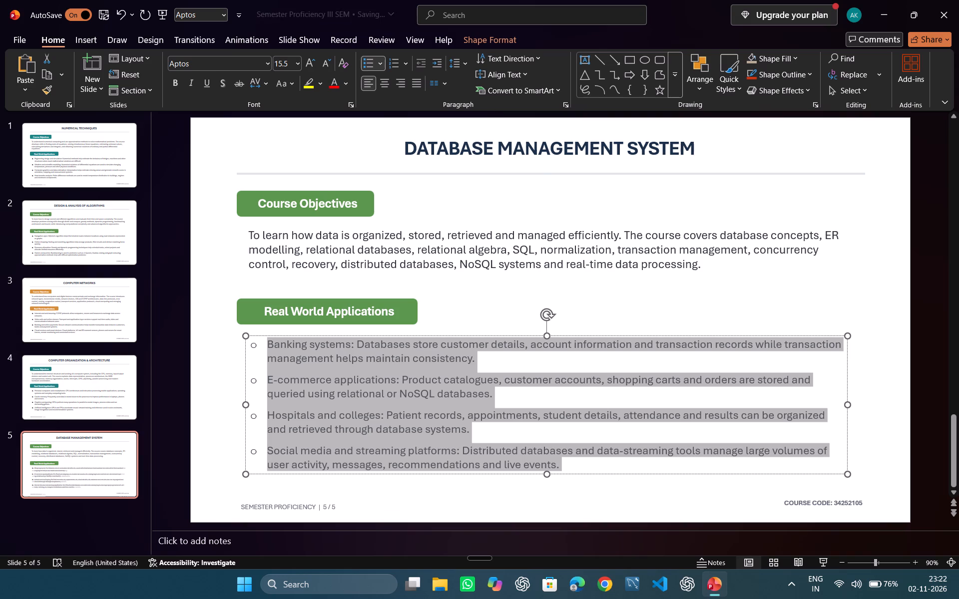
pyautogui.click(201, 361)
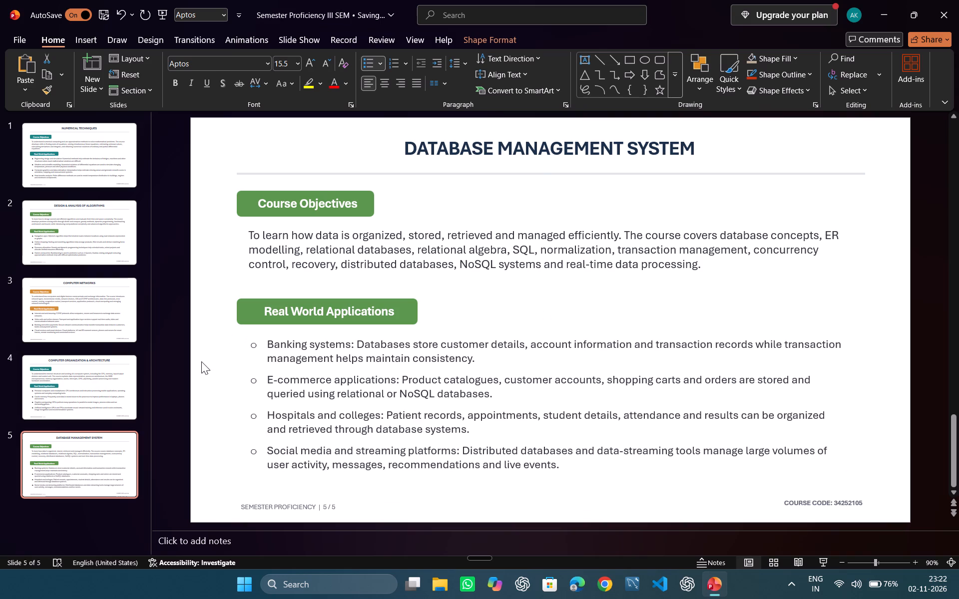
# Review all five slides in order, from Numerical Techniques to Database Management System, checking that their bullets and layout are consistent.
pyautogui.click(68, 139)
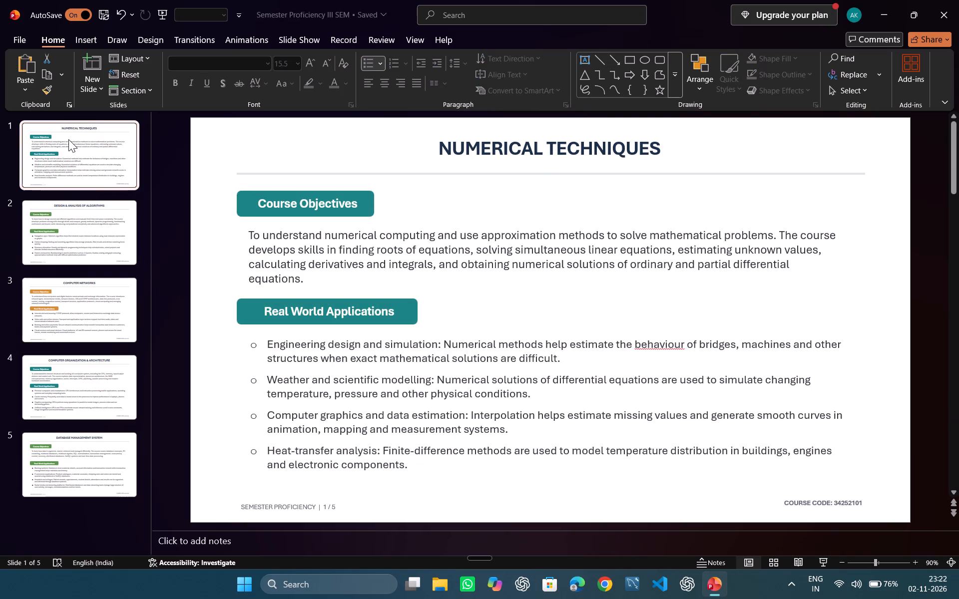
pyautogui.press('Down')
pyautogui.press('Down')
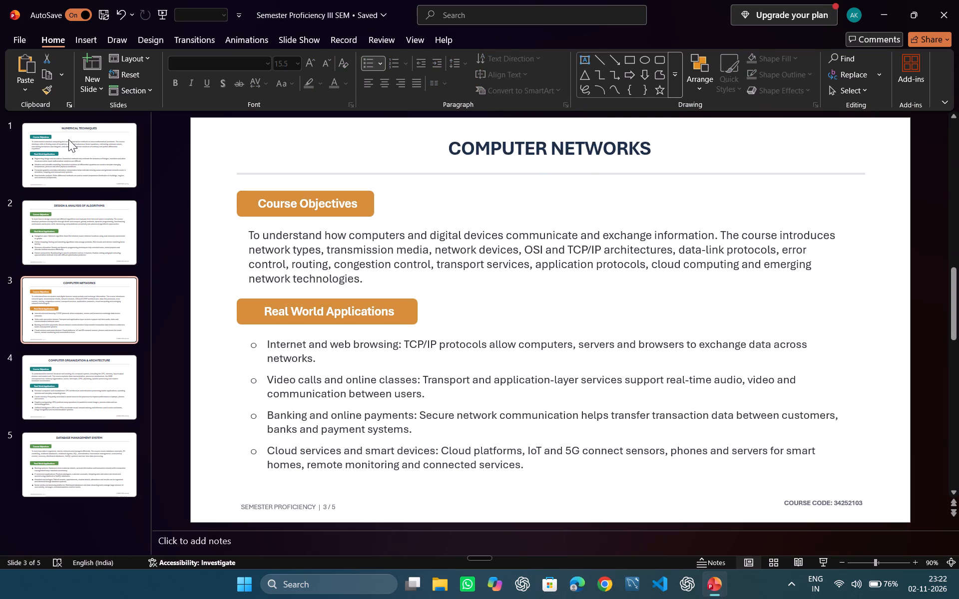
pyautogui.press('Down')
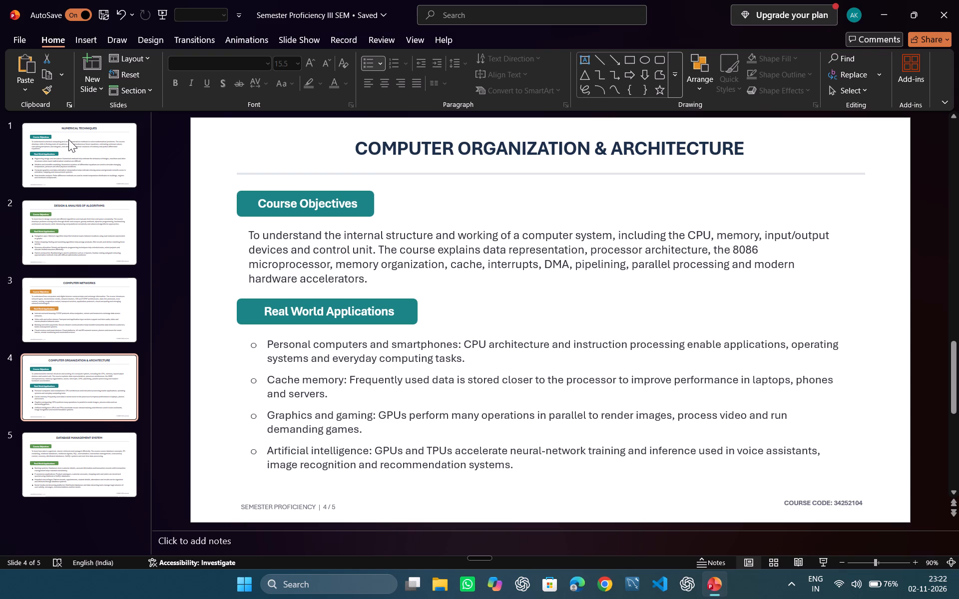
pyautogui.press('Down')
pyautogui.press('Down')
pyautogui.press('Down')
pyautogui.press('Down')
pyautogui.press('Down')
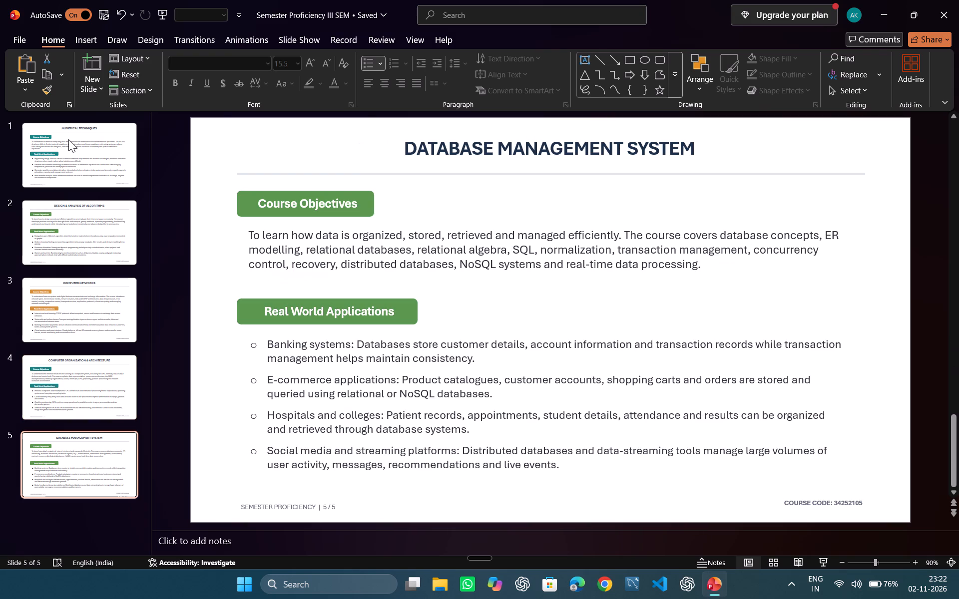
# Go back to the Numerical Techniques slide and page through the whole deck again to the last slide, comparing the layouts.
pyautogui.press('Up')
pyautogui.press('Up')
pyautogui.press('Up')
pyautogui.press('Up')
pyautogui.press('Up')
pyautogui.press('Up')
pyautogui.press('Up')
pyautogui.press('Up')
pyautogui.press('Up')
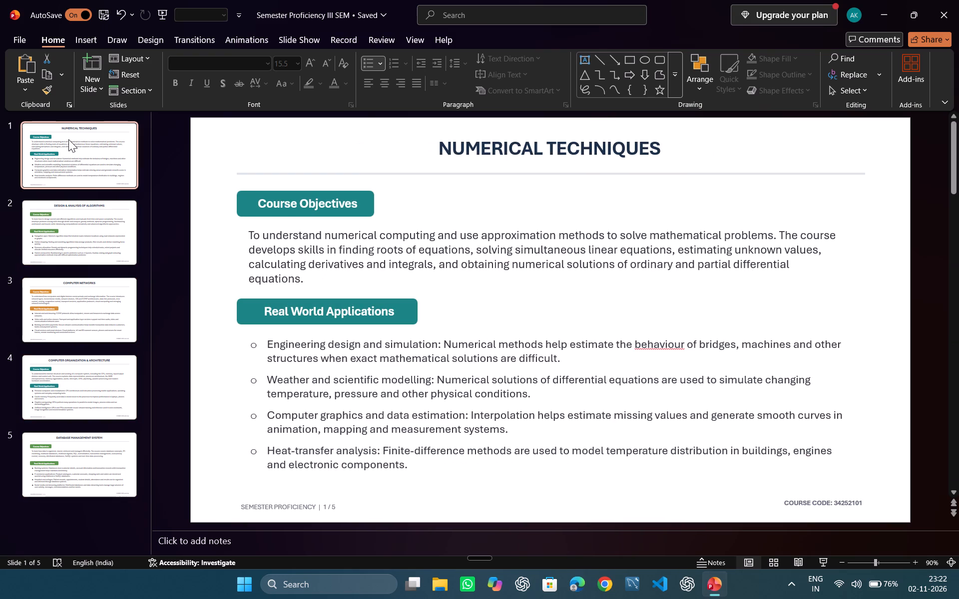
pyautogui.press('Up')
pyautogui.press('Up')
pyautogui.press('Up')
pyautogui.press('Up')
pyautogui.press('Up')
pyautogui.press('Up')
pyautogui.press('Down')
pyautogui.press('Down')
pyautogui.press('Down')
pyautogui.press('Down')
pyautogui.press('Down')
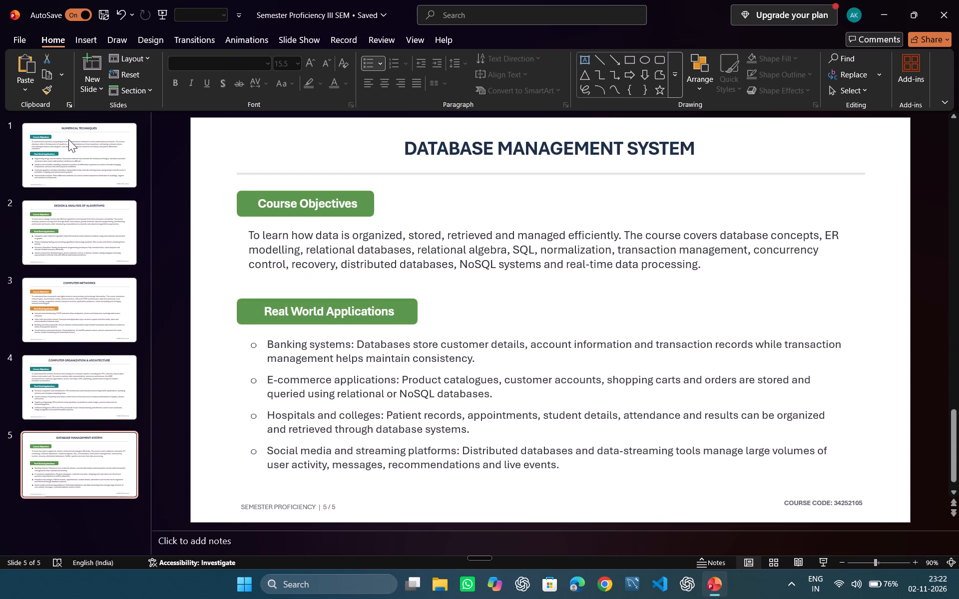
pyautogui.press('Down')
pyautogui.press('Down')
pyautogui.press('Down')
# Page back through the deck to the Numerical Techniques slide and forward to the Database Management System slide, checking layout consistency.
pyautogui.press('Up')
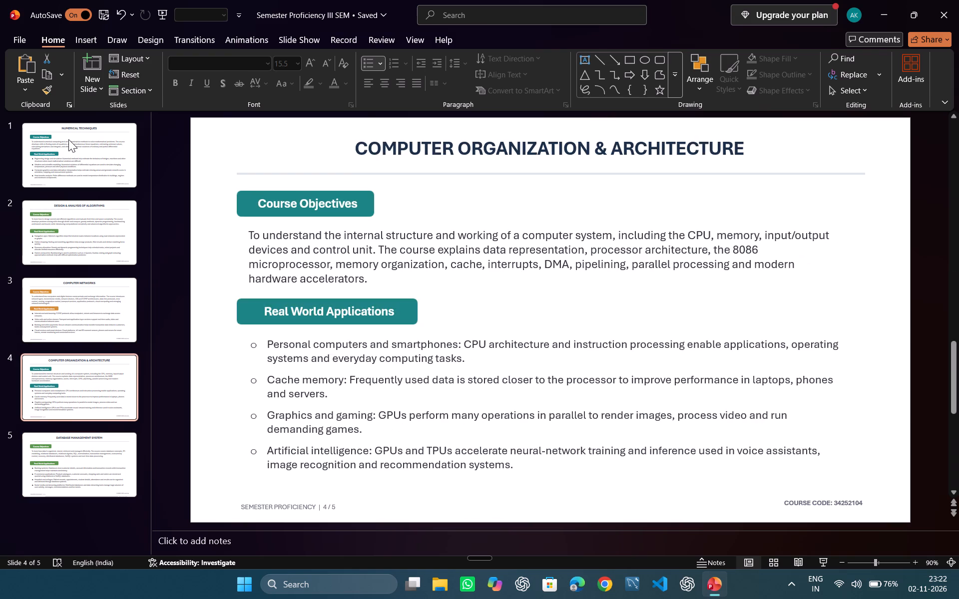
pyautogui.press('Up')
pyautogui.press('Up')
pyautogui.press('Up')
pyautogui.press('Up')
pyautogui.press('Up')
pyautogui.press('Up')
pyautogui.press('Down')
pyautogui.press('Down')
pyautogui.press('Down')
pyautogui.press('Down')
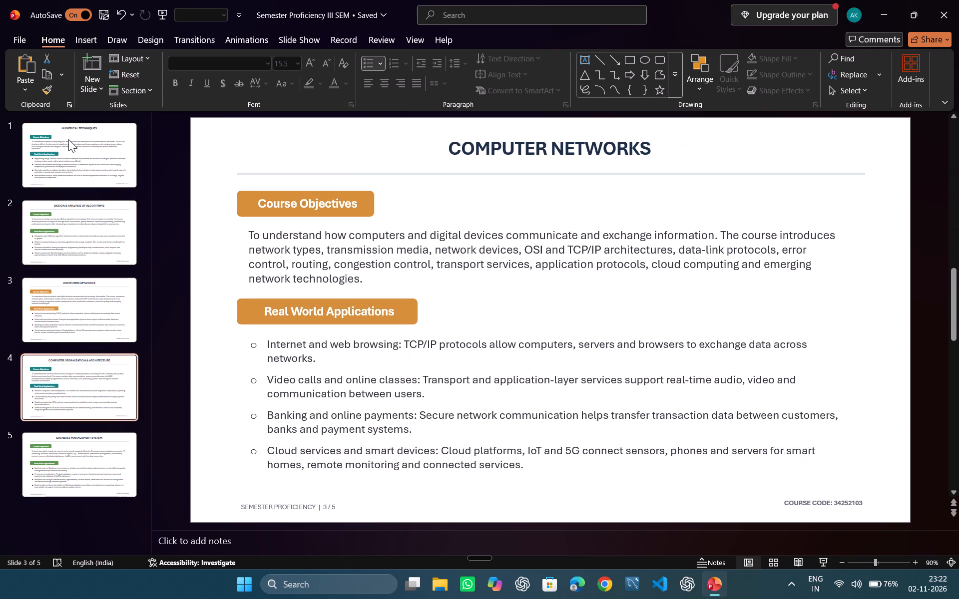
pyautogui.press('Down')
pyautogui.press('Down')
pyautogui.press('Down')
pyautogui.press('Down')
pyautogui.press('Down')
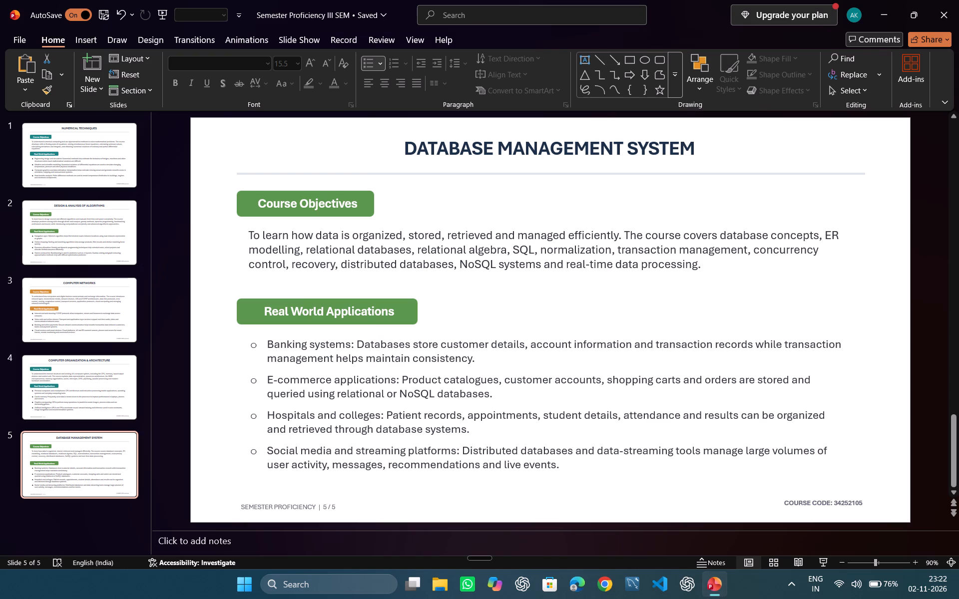
# Cut the "SEMESTER PROFICIENCY | 5 / 5" footer text box from the Database Management System slide.
pyautogui.click(333, 505)
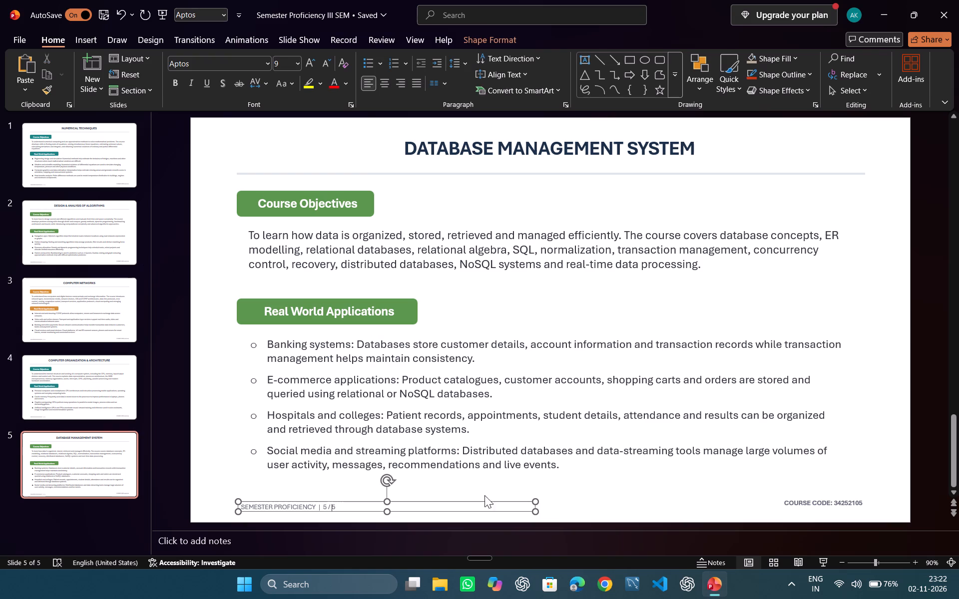
pyautogui.rightClick(538, 506)
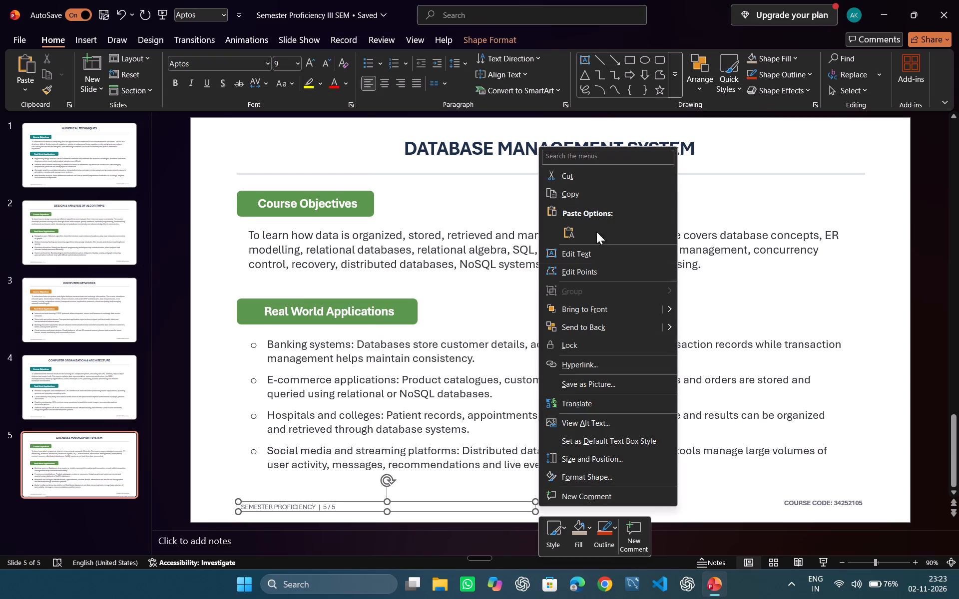
pyautogui.click(590, 172)
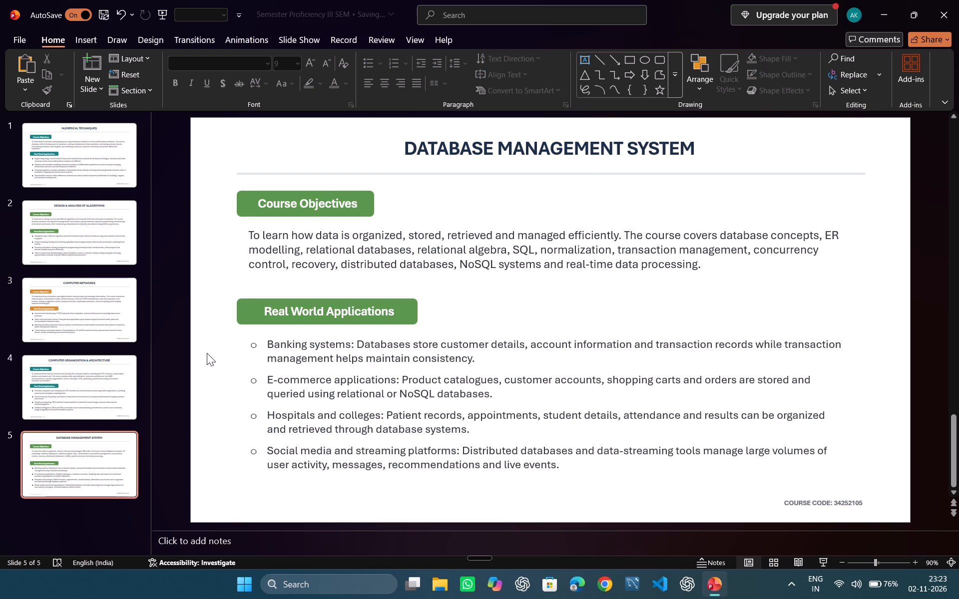
# Cut the "SEMESTER PROFICIENCY | 4 / 5" footer text box from the Computer Organization & Architecture slide.
pyautogui.click(58, 405)
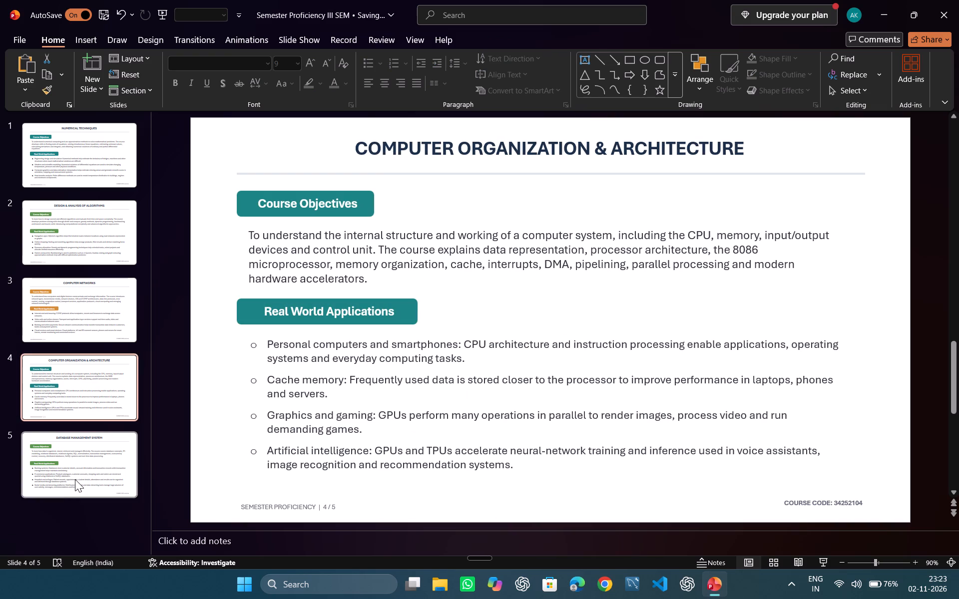
pyautogui.click(75, 481)
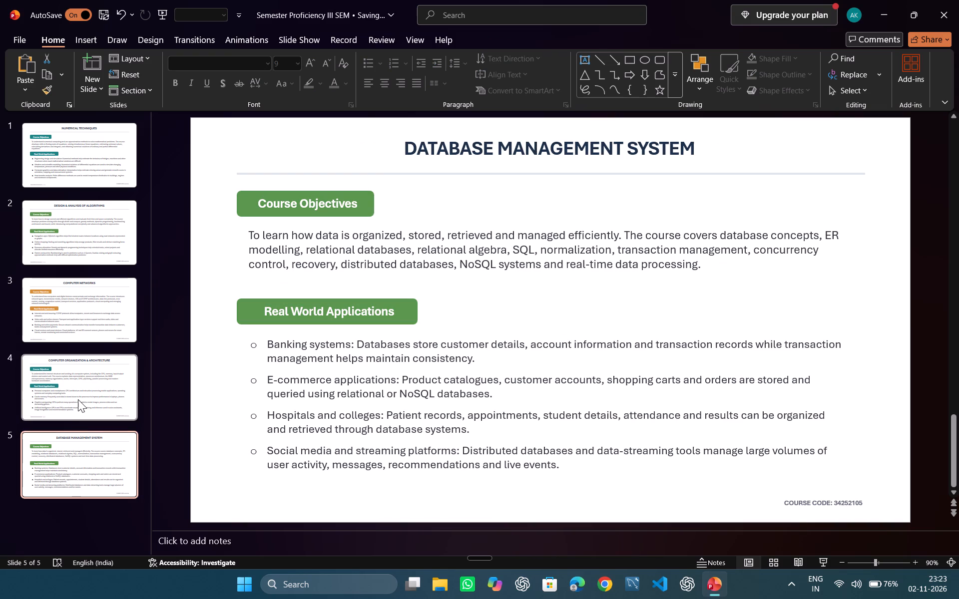
pyautogui.click(78, 397)
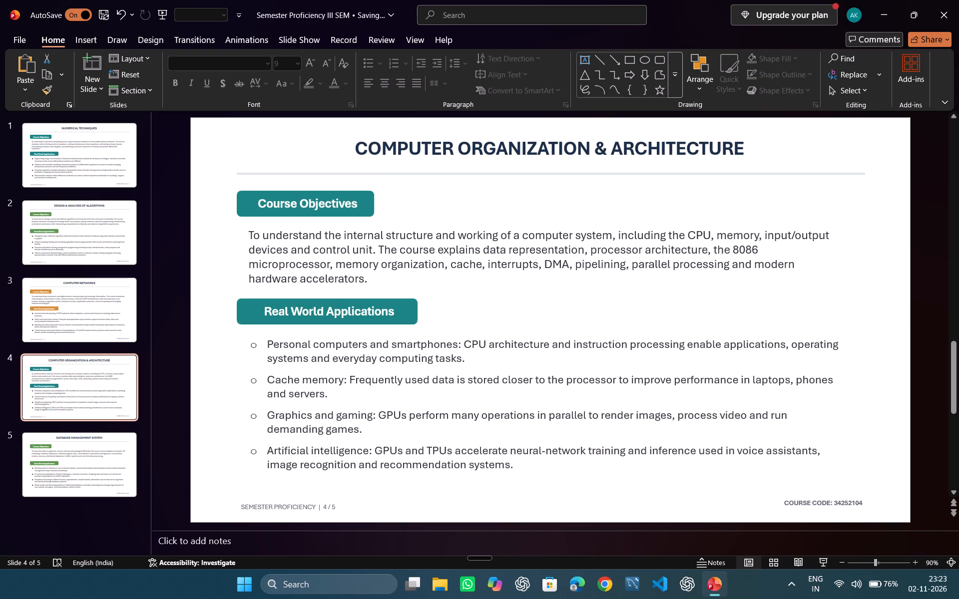
pyautogui.click(311, 507)
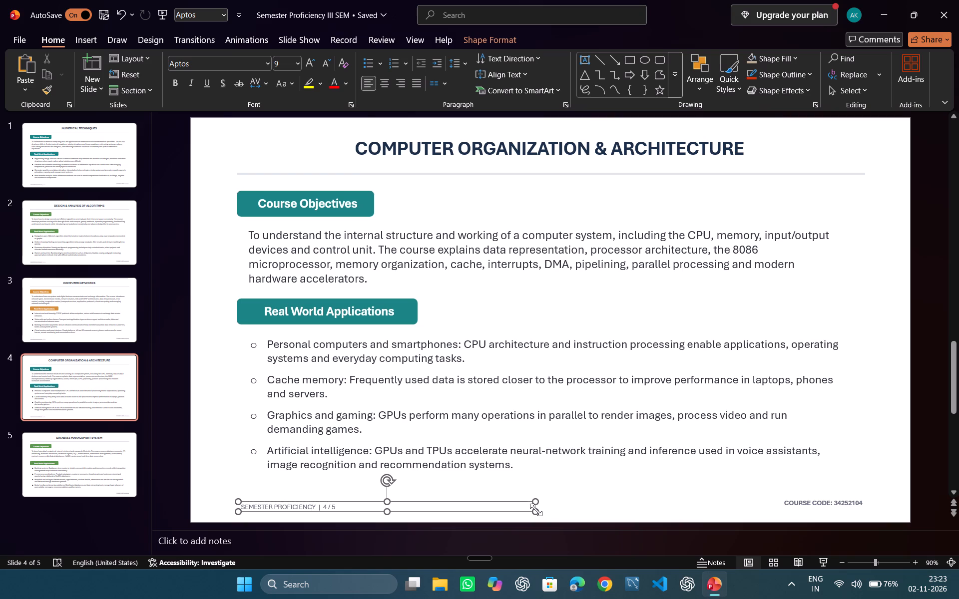
pyautogui.rightClick(529, 513)
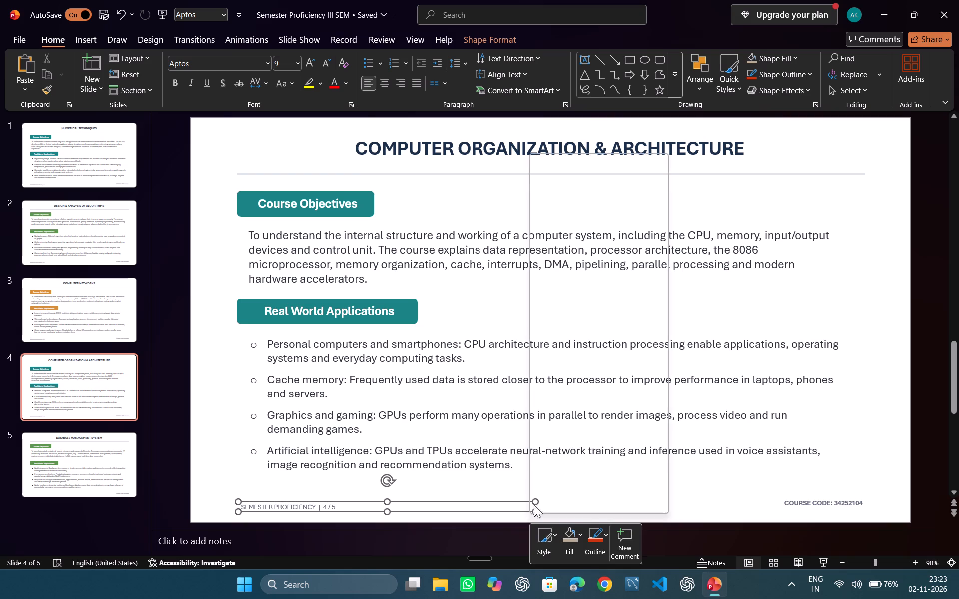
pyautogui.click(580, 183)
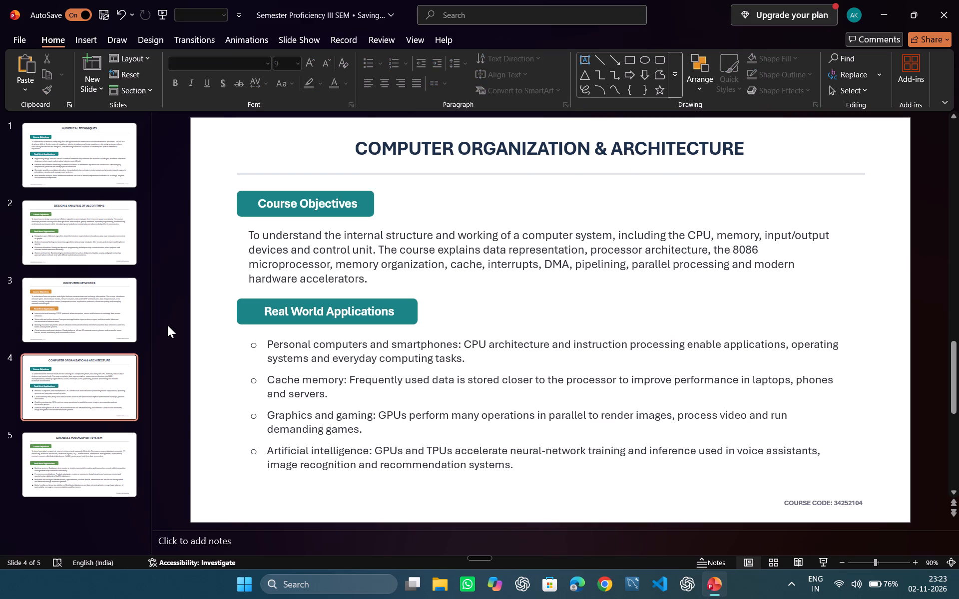
# Cut the "SEMESTER PROFICIENCY | 3 / 5" footer text box from the Computer Networks slide.
pyautogui.click(90, 311)
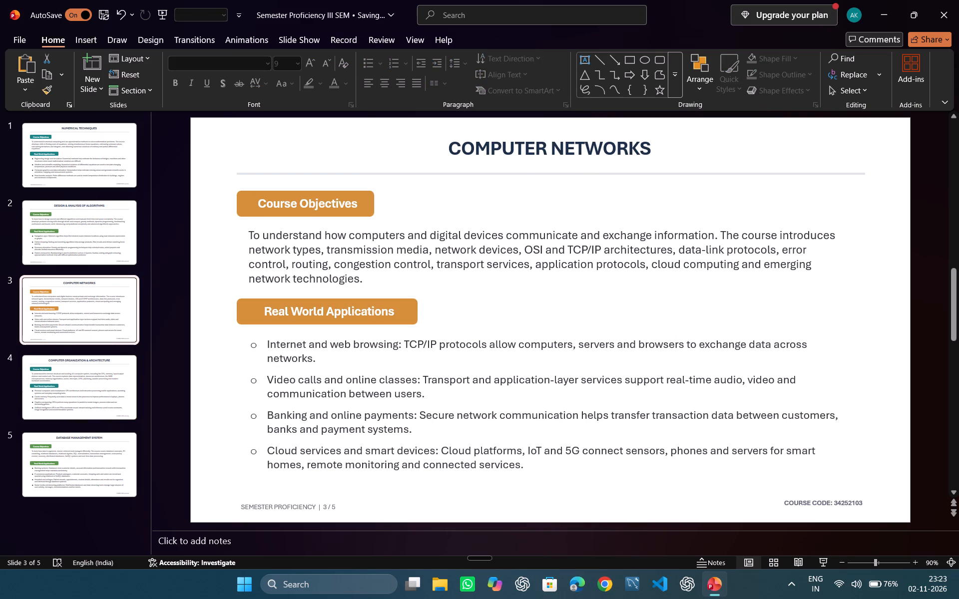
pyautogui.click(312, 499)
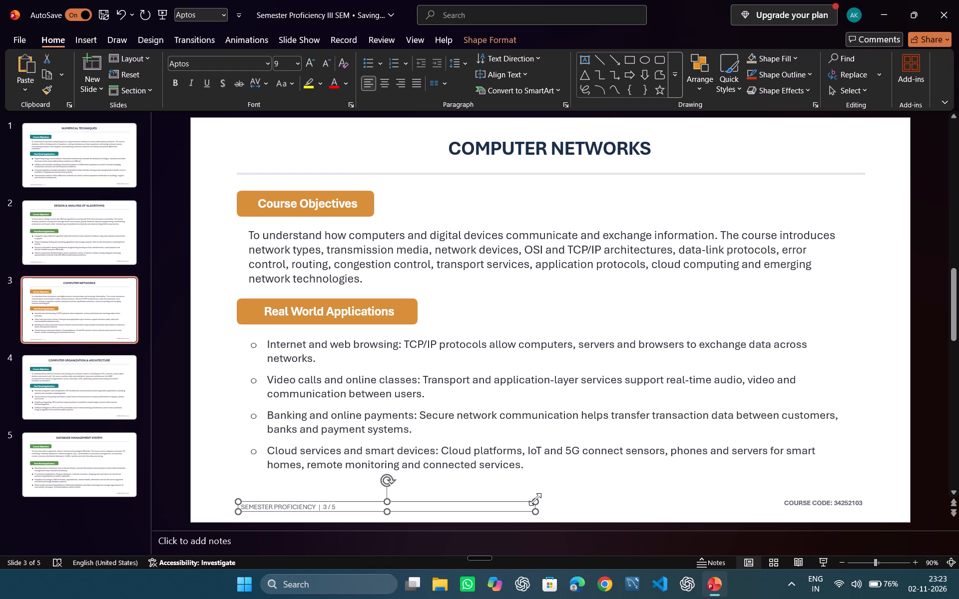
pyautogui.rightClick(524, 504)
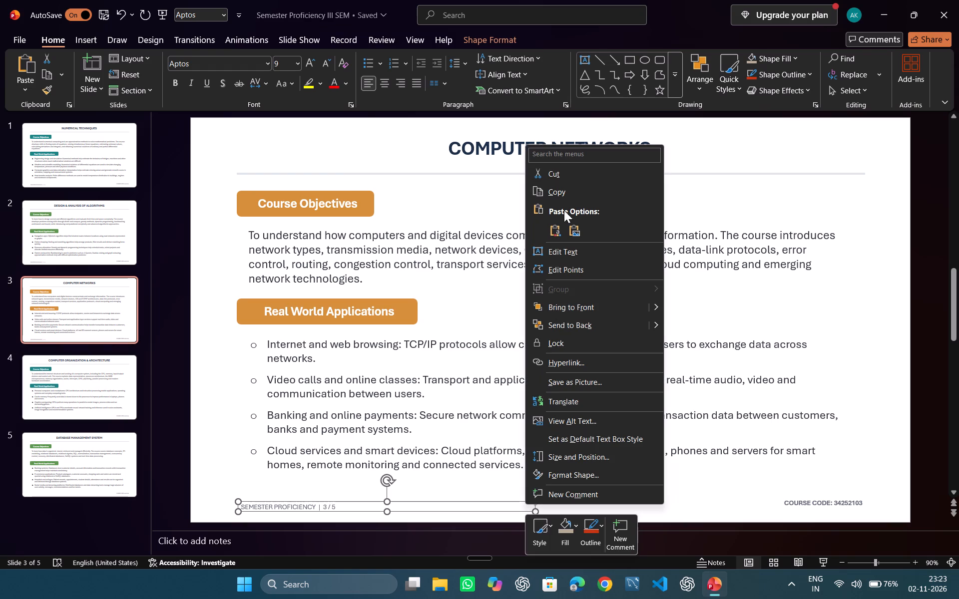
pyautogui.click(565, 173)
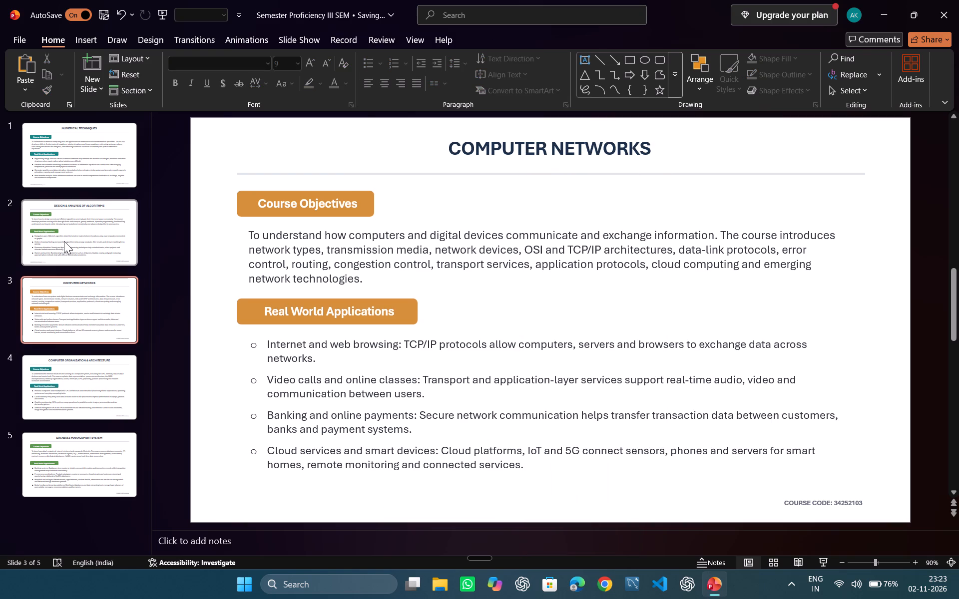
# Cut the "SEMESTER PROFICIENCY | 2 / 5" footer text box from the Design & Analysis of Algorithms slide.
pyautogui.click(64, 240)
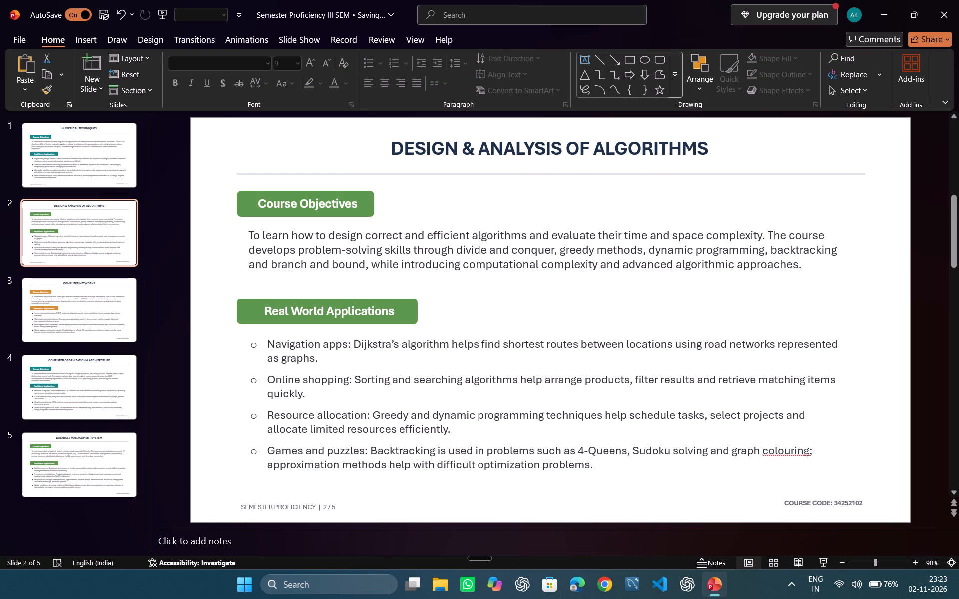
pyautogui.click(315, 500)
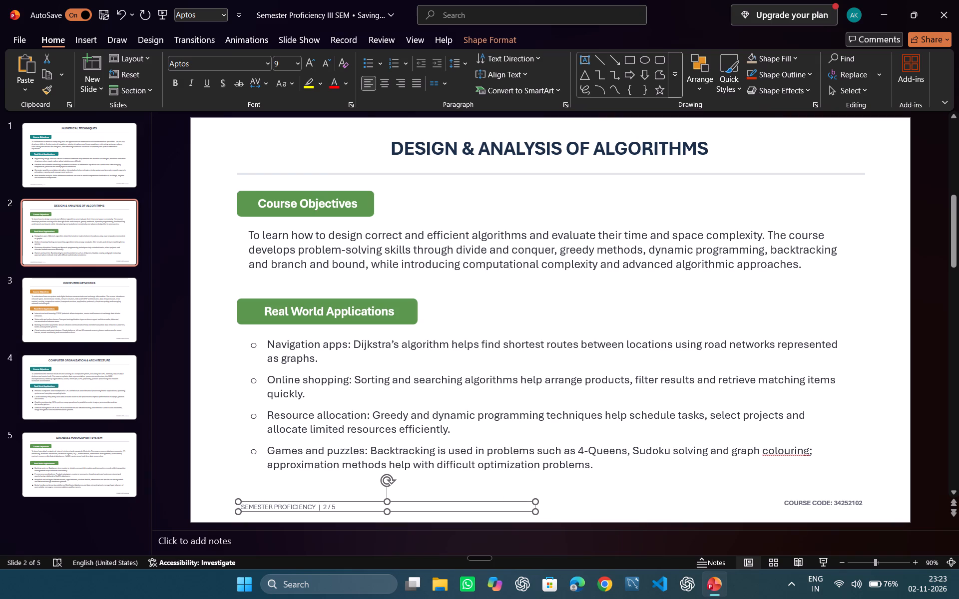
pyautogui.rightClick(526, 507)
pyautogui.click(578, 187)
pyautogui.rightClick(532, 506)
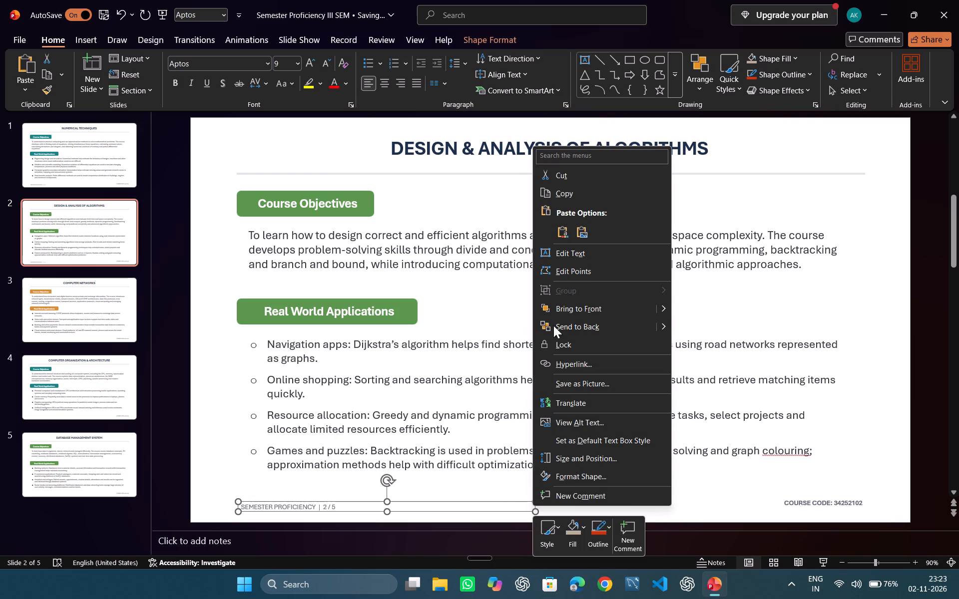
pyautogui.click(565, 169)
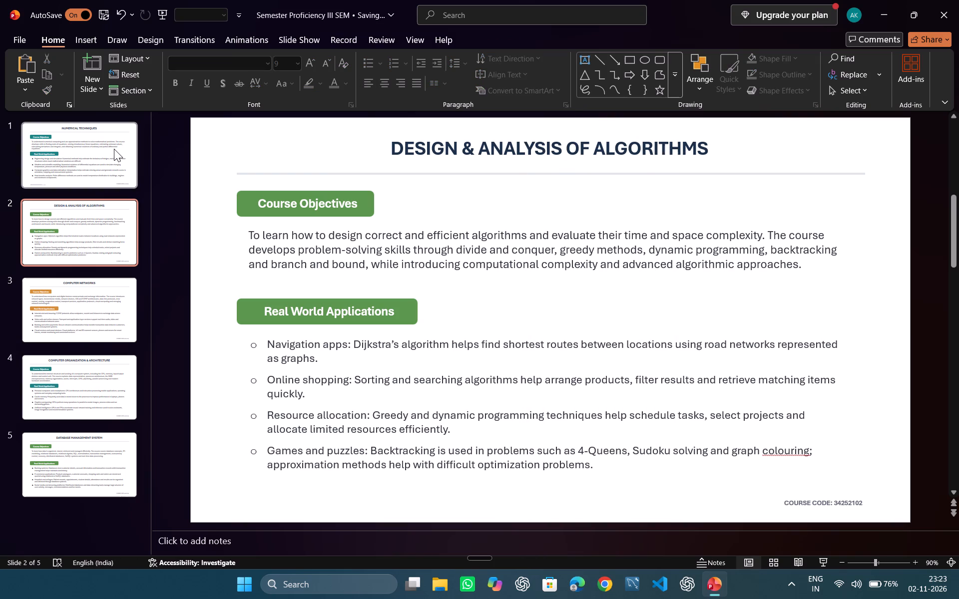
# Cut the "SEMESTER PROFICIENCY | 1 / 5" footer text box from the Numerical Techniques slide.
pyautogui.click(114, 149)
pyautogui.click(333, 512)
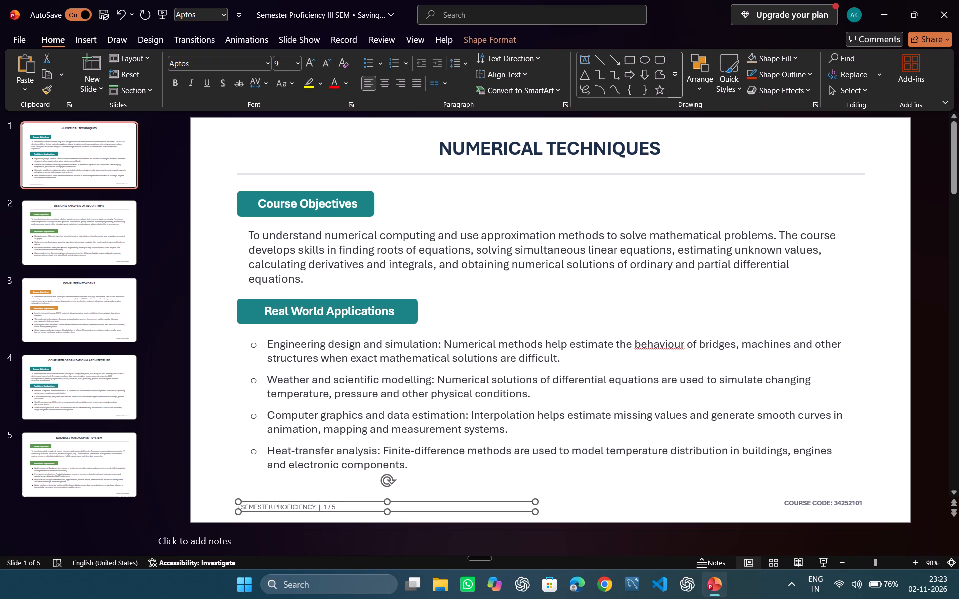
pyautogui.rightClick(419, 507)
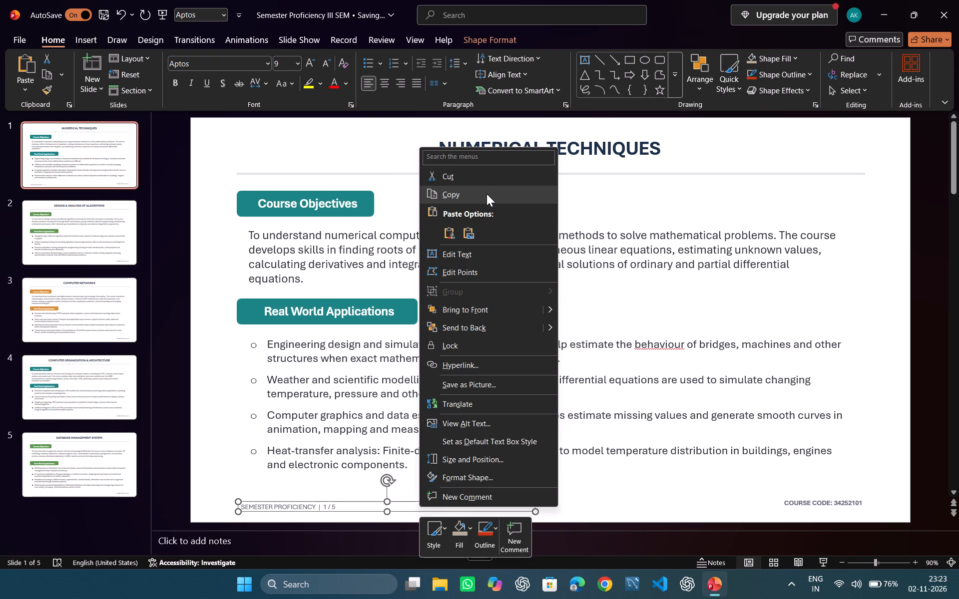
pyautogui.click(484, 179)
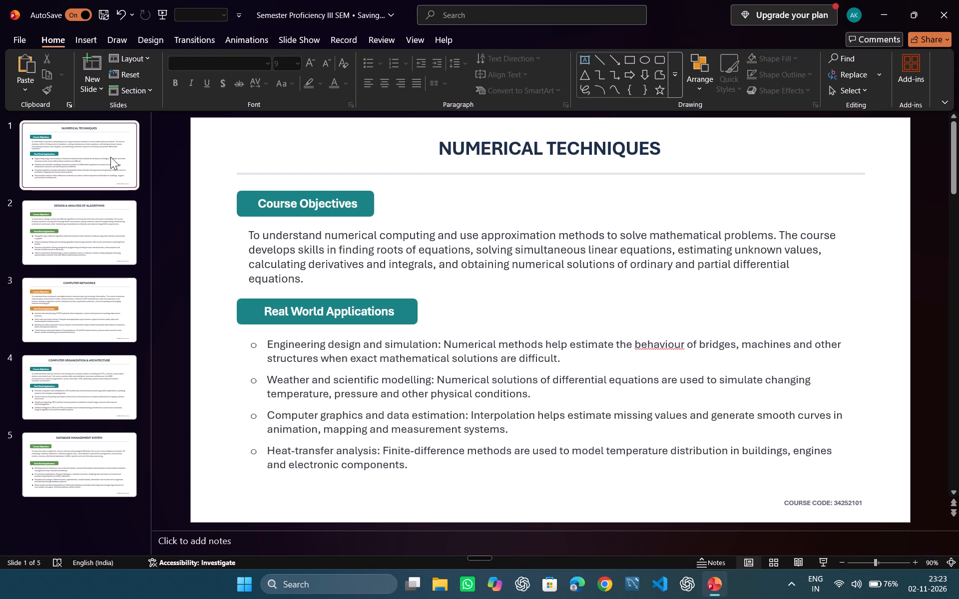
# Review all five slides from Numerical Techniques to Database Management System and back, checking the footers and overall layout.
pyautogui.click(110, 157)
pyautogui.press('Down')
pyautogui.press('Down')
pyautogui.press('Down')
pyautogui.press('Down')
pyautogui.press('Down')
pyautogui.press('Down')
pyautogui.press('Down')
pyautogui.press('Down')
pyautogui.press('Down')
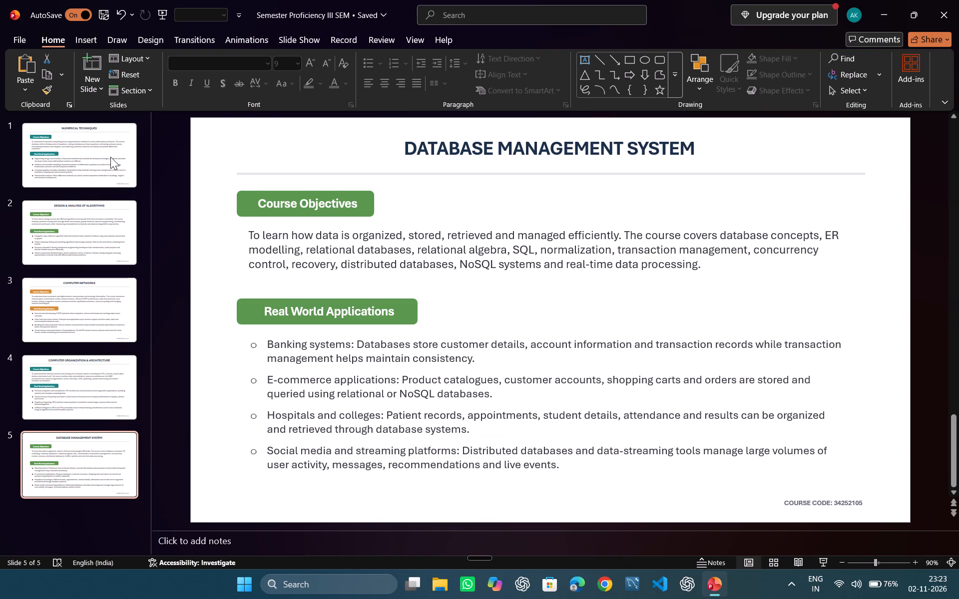
pyautogui.press('Down')
pyautogui.press('Up')
pyautogui.press('Up')
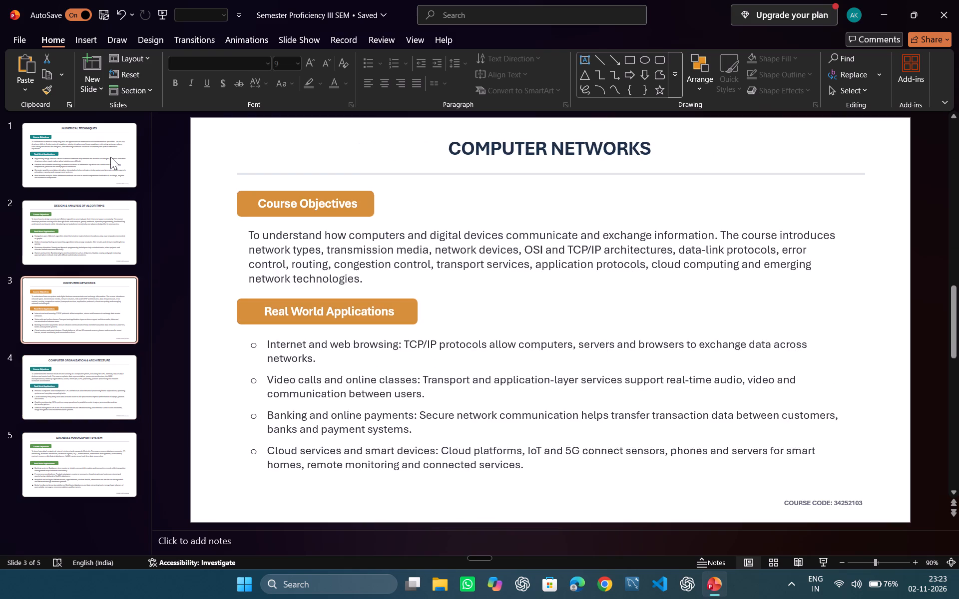
pyautogui.press('Up')
pyautogui.press('Up')
pyautogui.press('Up')
pyautogui.press('Up')
pyautogui.press('Up')
pyautogui.press('Up')
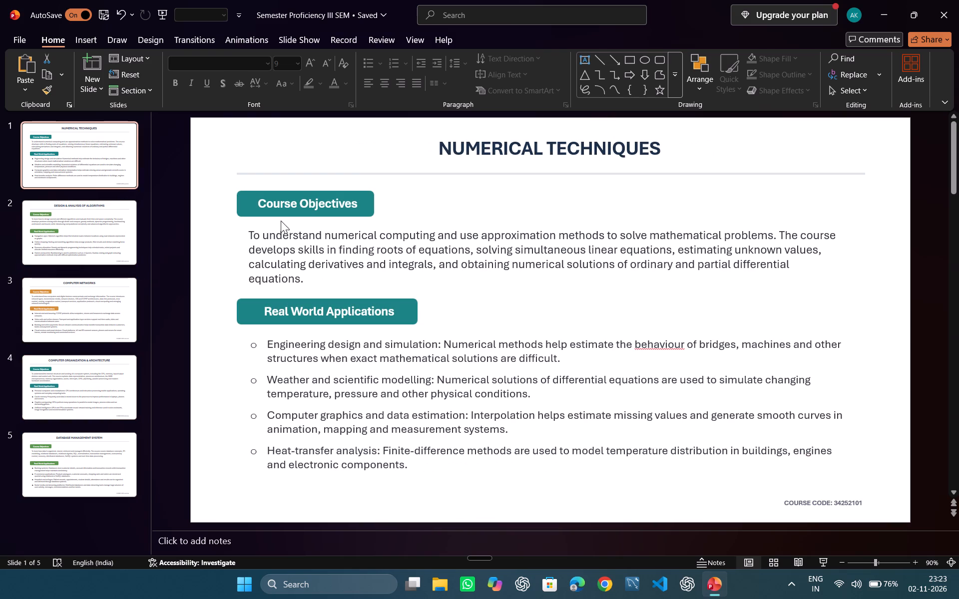
# Set the Course Objectives paragraph on the Numerical Techniques slide to font size 15.5 and deselect it.
pyautogui.click(355, 252)
pyautogui.hotkey('ctrl', 'a')
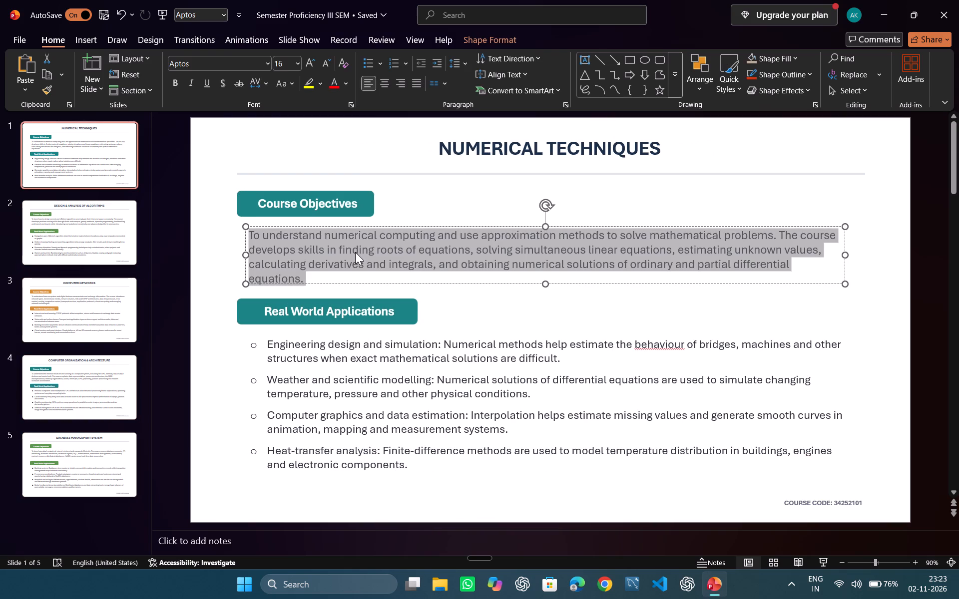
pyautogui.click(288, 60)
pyautogui.press('BackSpace')
pyautogui.write('15')
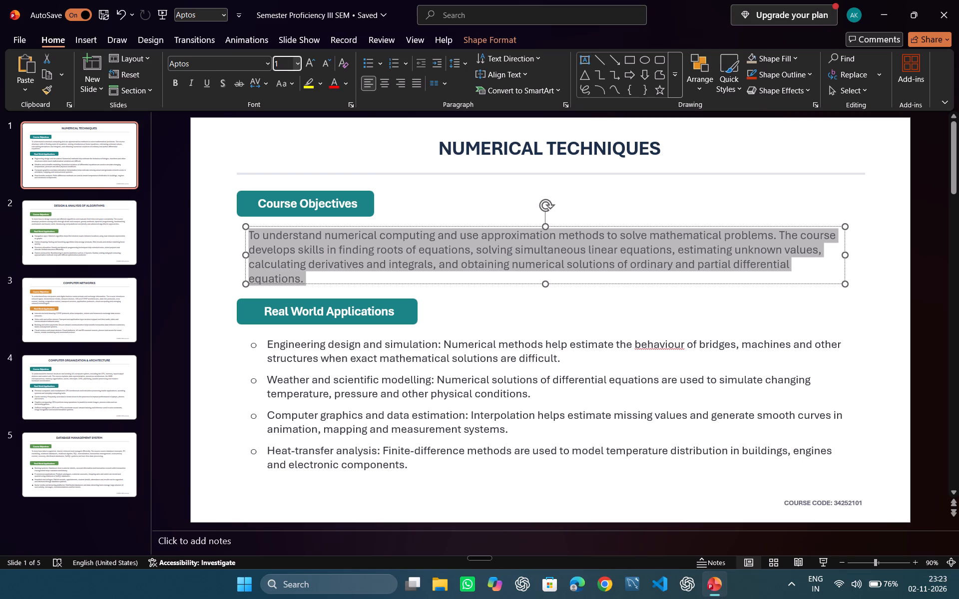
pyautogui.write('.5')
pyautogui.press('Return')
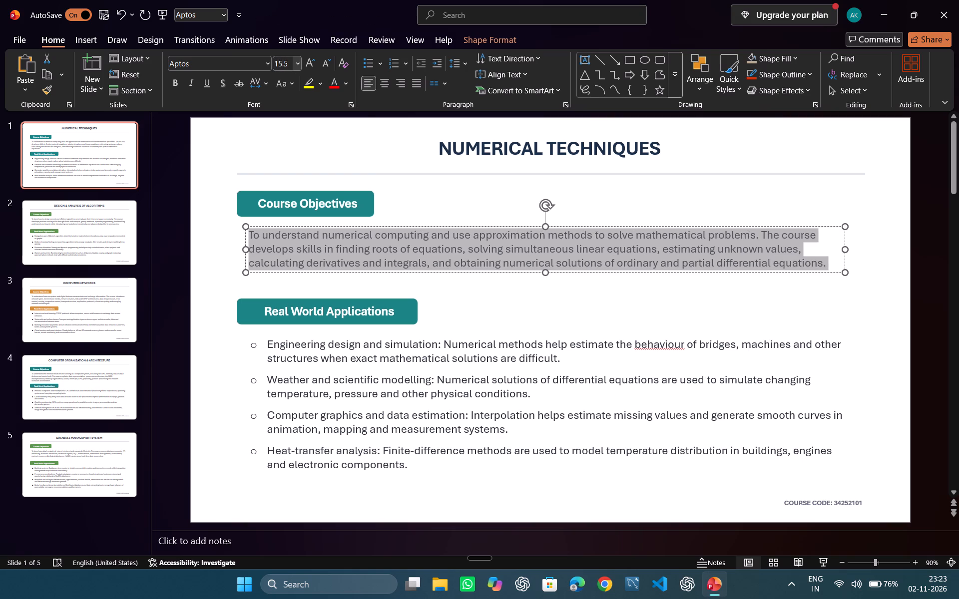
pyautogui.click(197, 195)
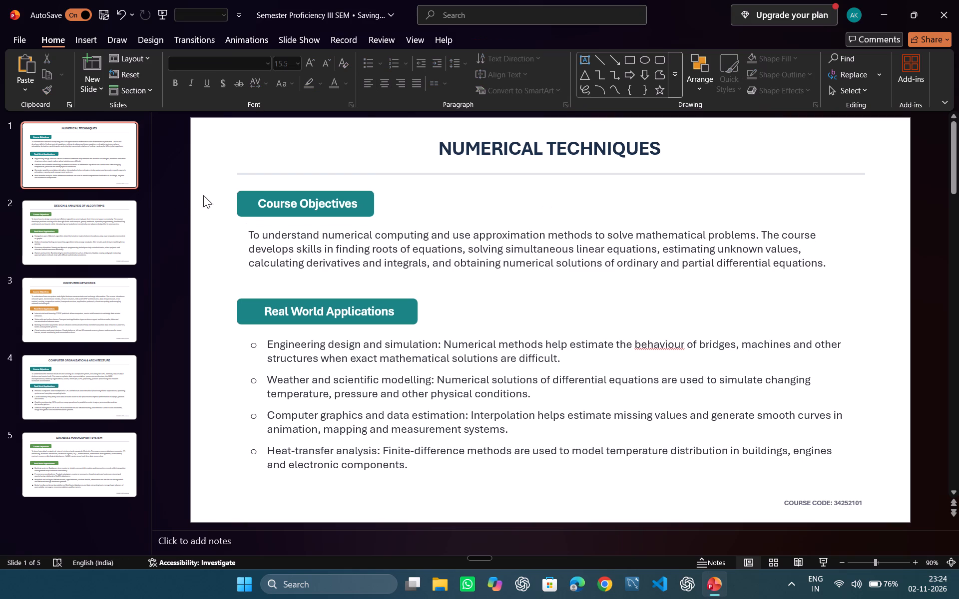
# Set the Course Objectives paragraph on the Numerical Techniques slide to font size 16 and deselect it.
pyautogui.click(351, 259)
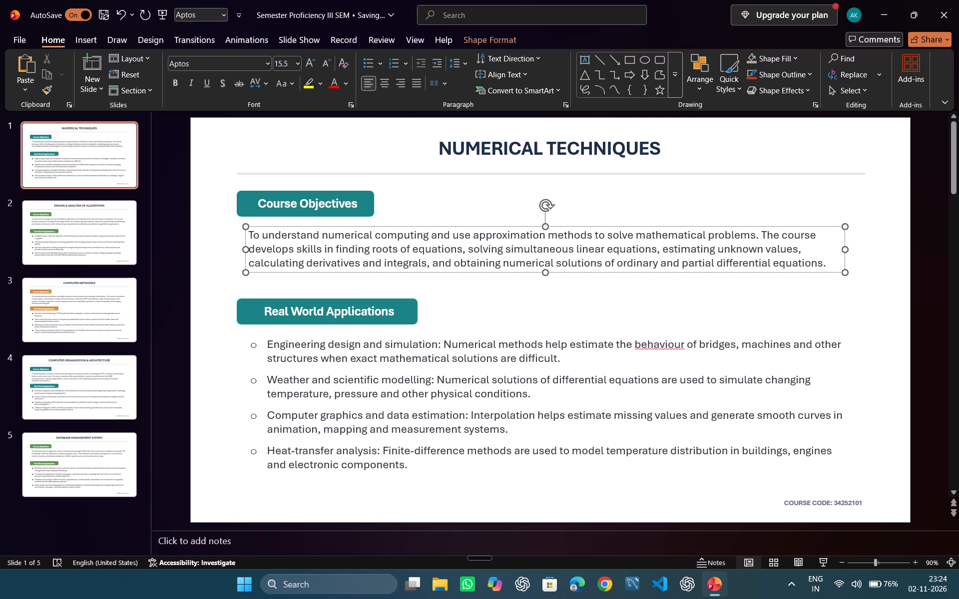
pyautogui.hotkey('ctrl', 'a')
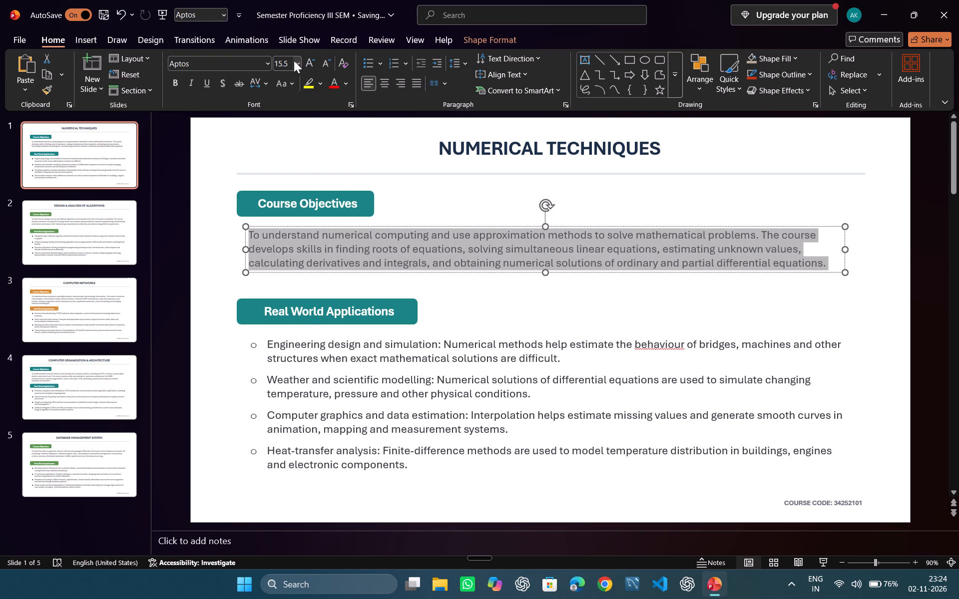
pyautogui.click(295, 60)
pyautogui.click(292, 184)
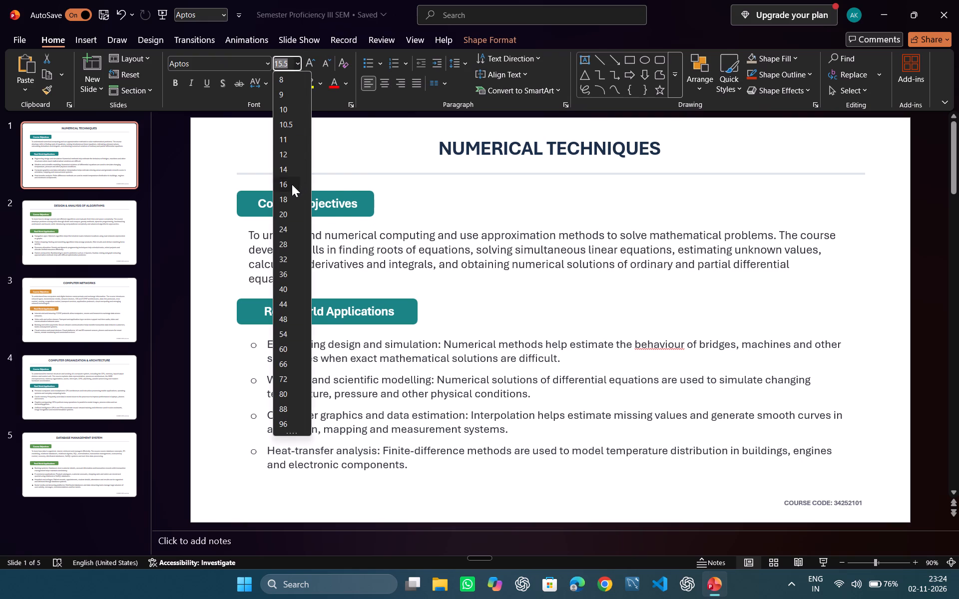
pyautogui.click(468, 323)
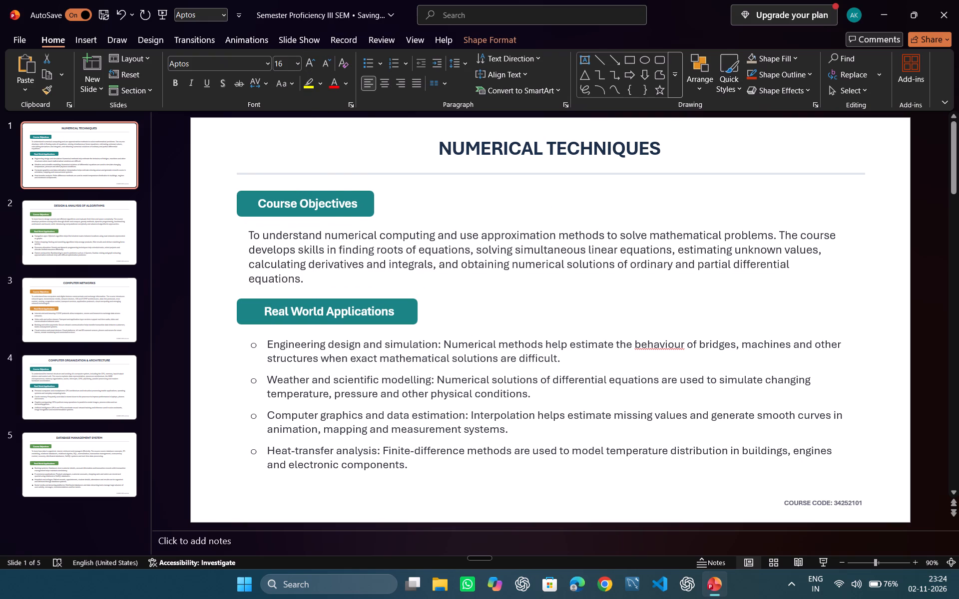
# Add the flagged word "behaviour" in the first Real World Applications bullet of the Numerical Techniques slide to the spelling dictionary.
pyautogui.rightClick(644, 344)
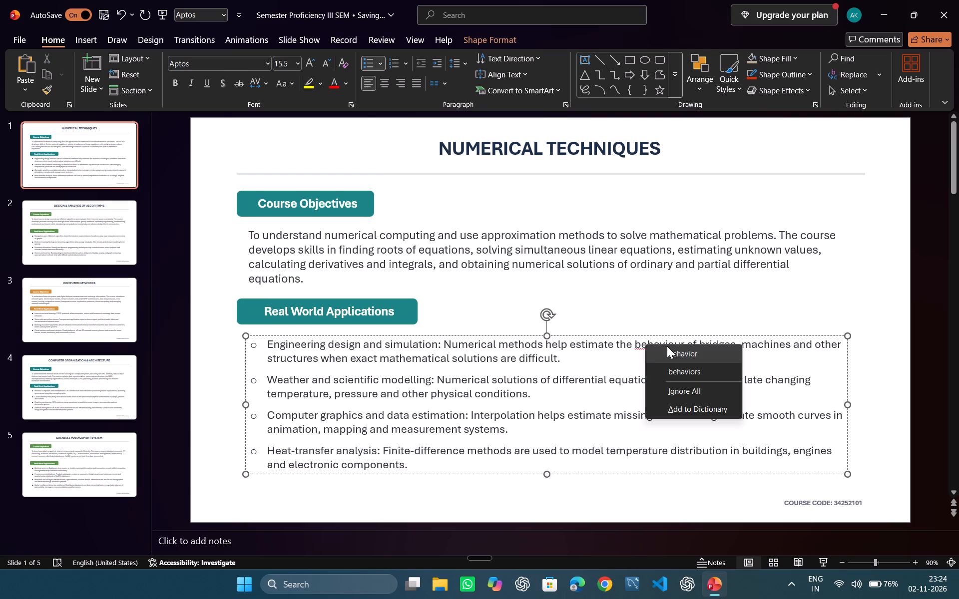
pyautogui.click(626, 361)
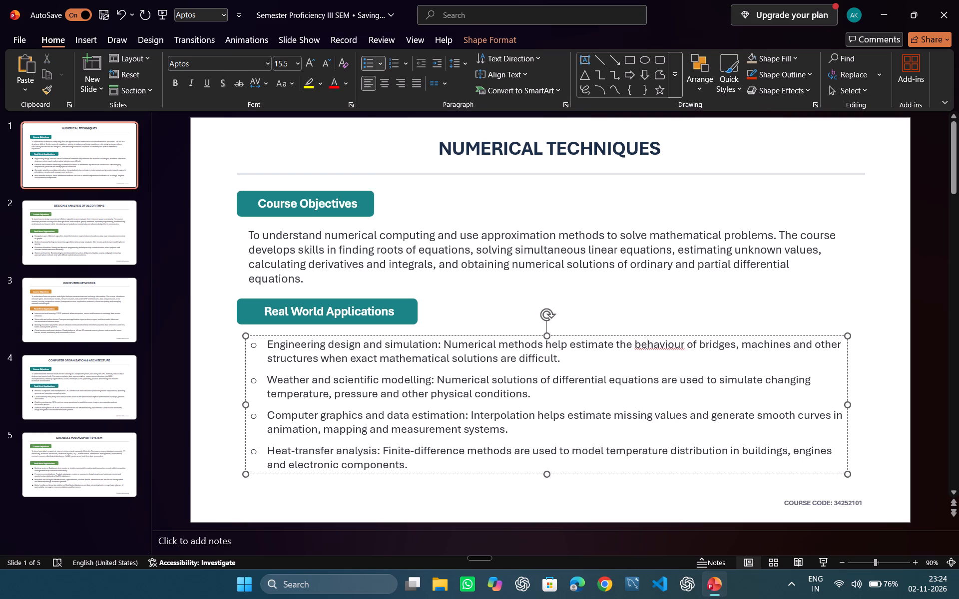
pyautogui.rightClick(664, 346)
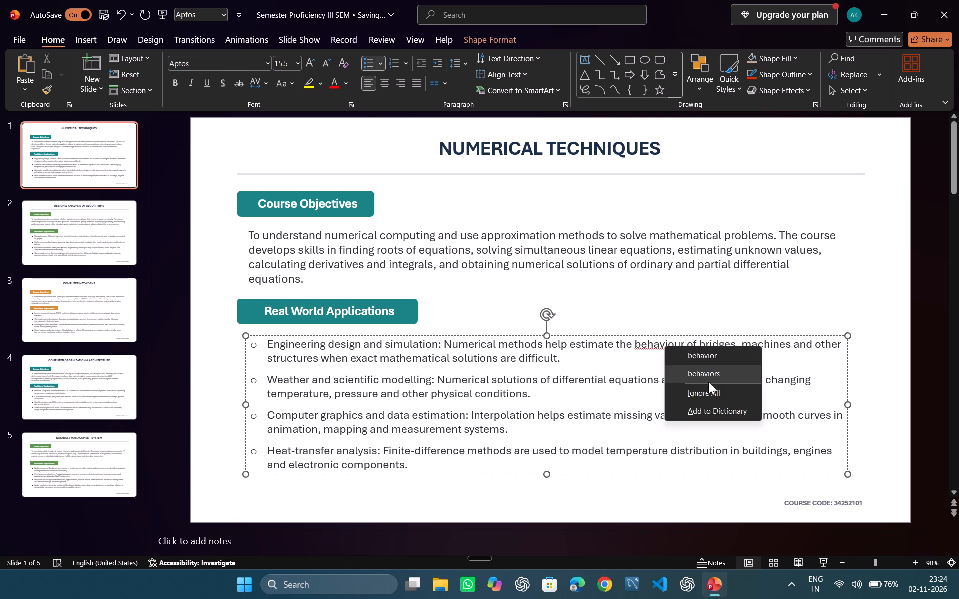
pyautogui.click(713, 407)
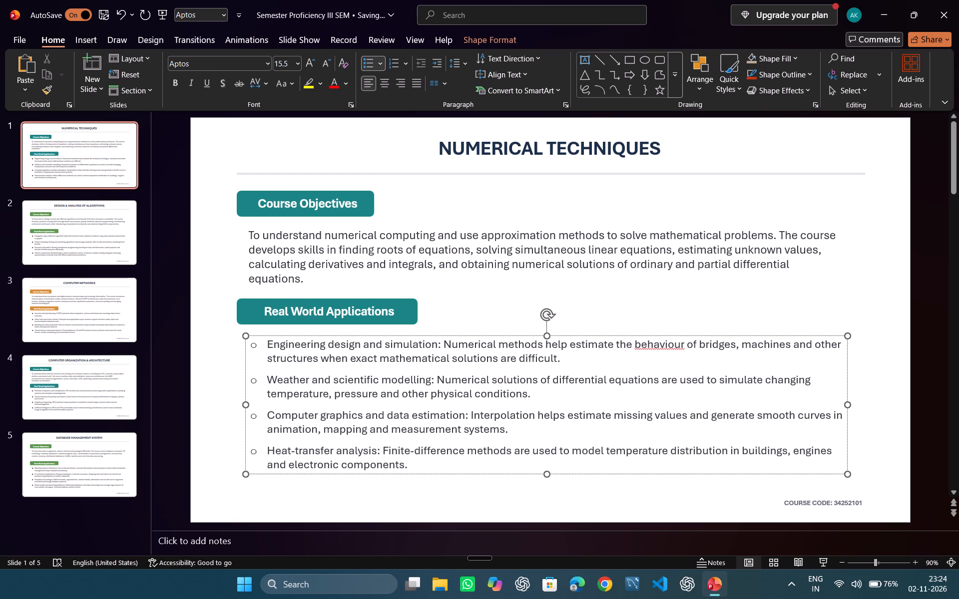
pyautogui.rightClick(667, 346)
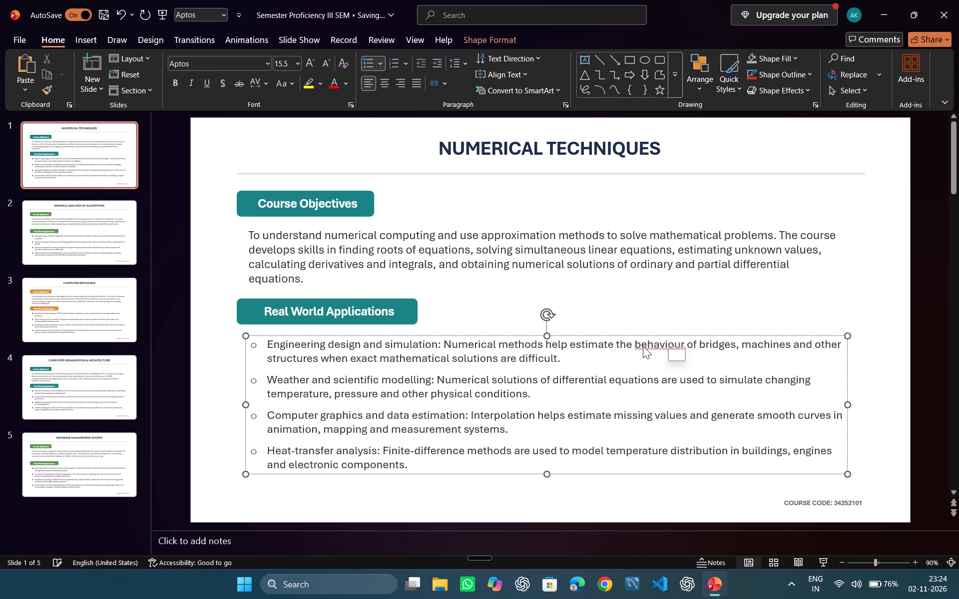
pyautogui.click(651, 341)
pyautogui.rightClick(651, 341)
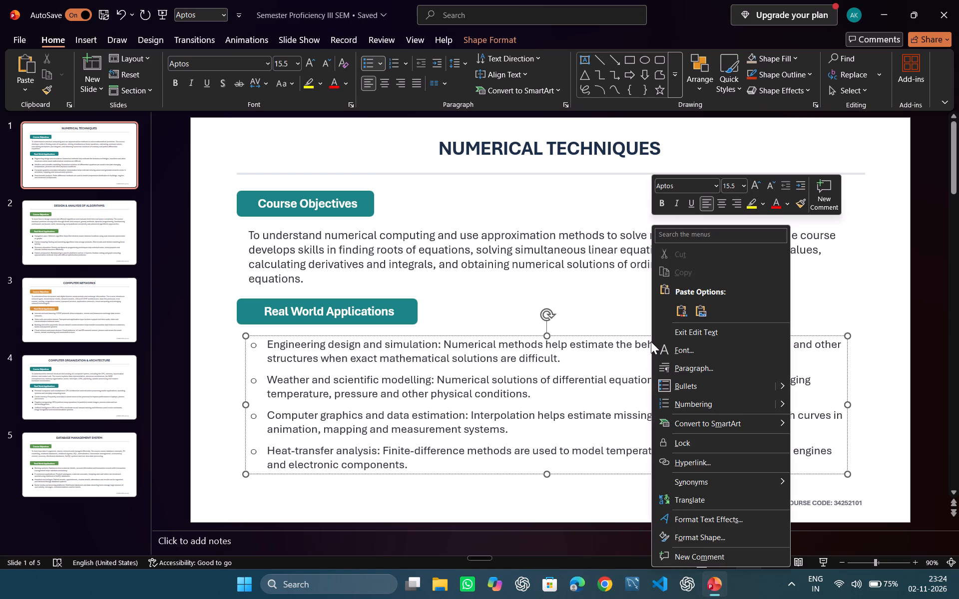
pyautogui.click(647, 341)
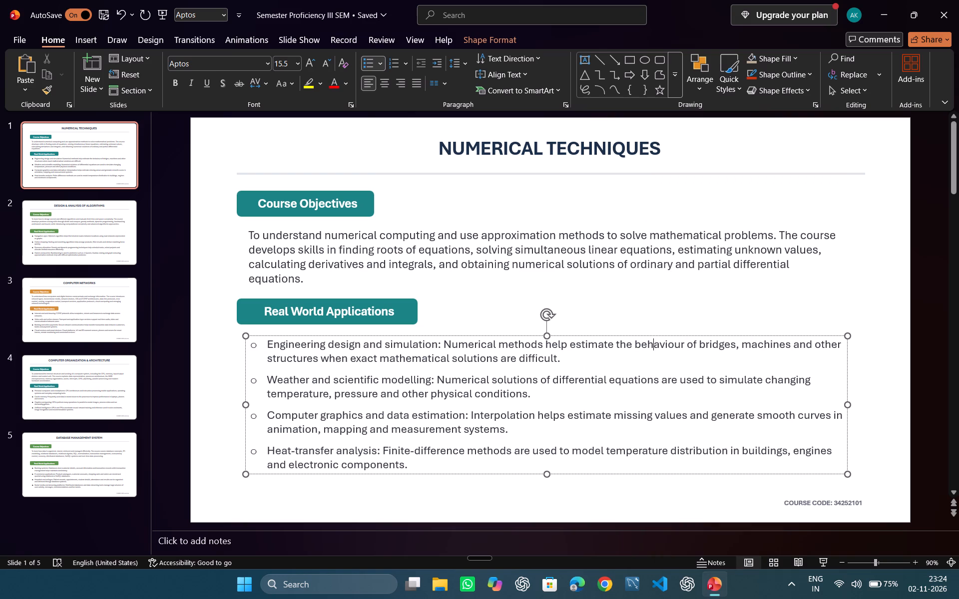
pyautogui.click(640, 312)
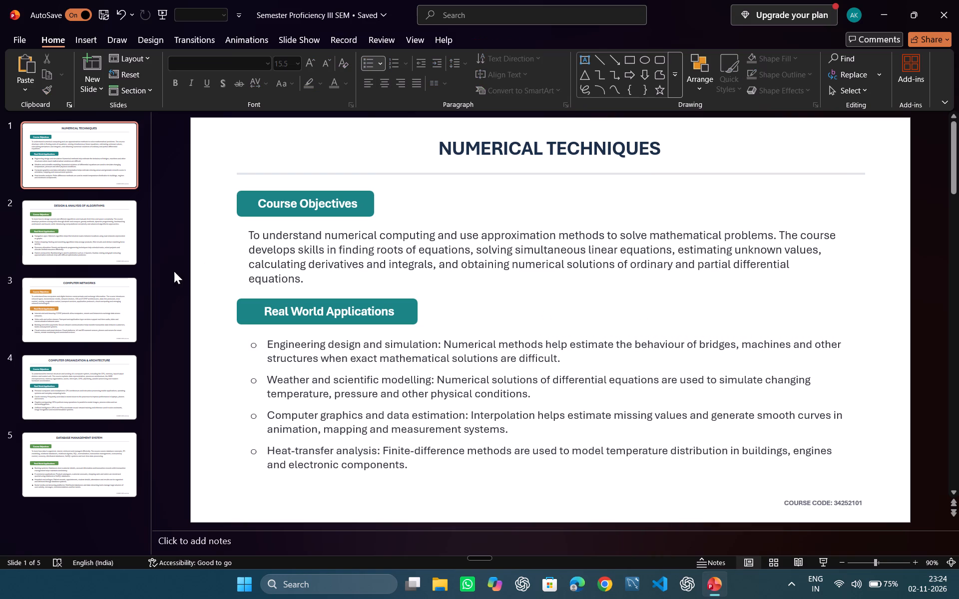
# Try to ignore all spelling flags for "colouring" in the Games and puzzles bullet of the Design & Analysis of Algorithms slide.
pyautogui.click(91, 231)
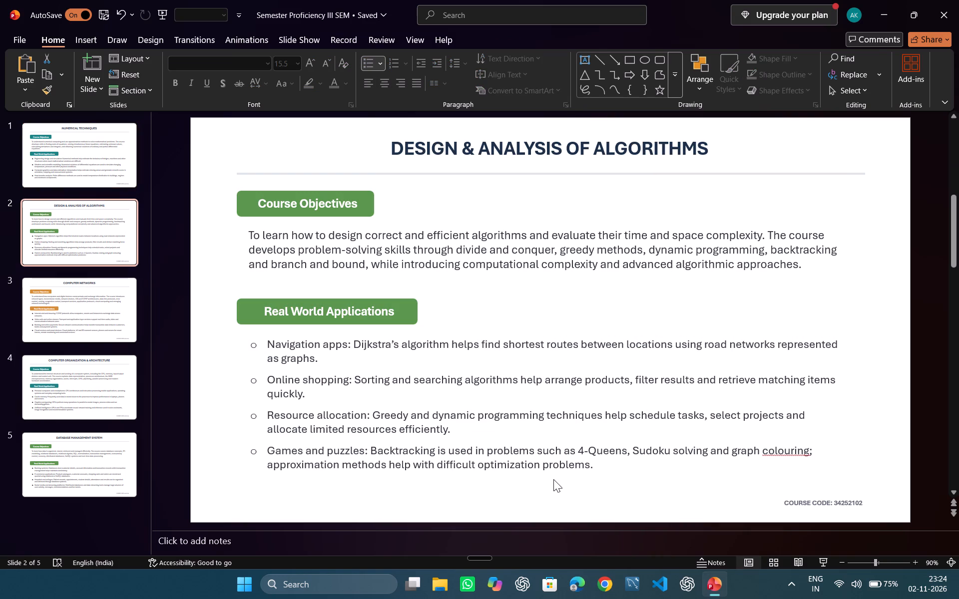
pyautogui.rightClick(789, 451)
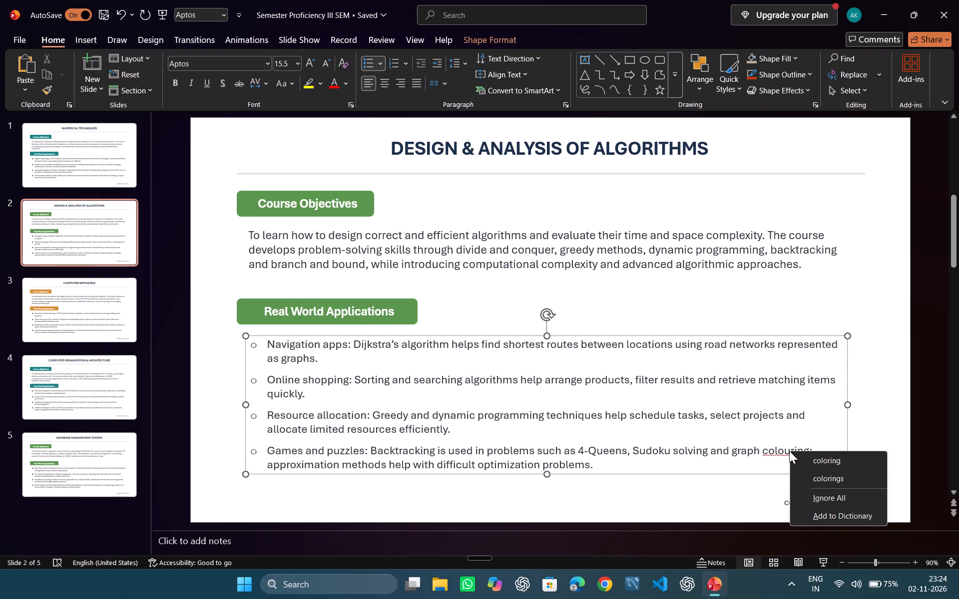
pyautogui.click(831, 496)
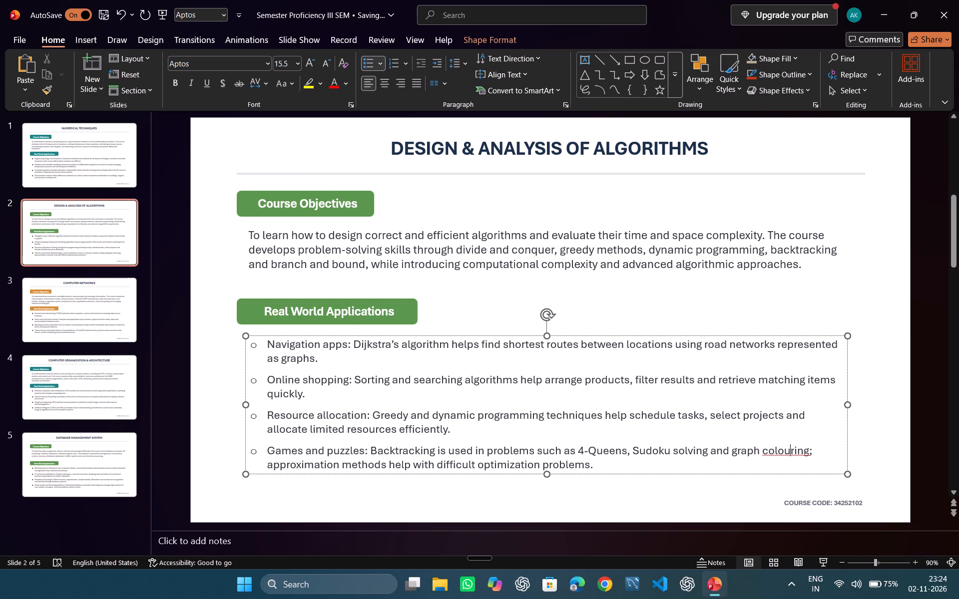
# Add the flagged word "colouring" on the Design & Analysis of Algorithms slide to the spelling dictionary and deselect the text.
pyautogui.click(65, 311)
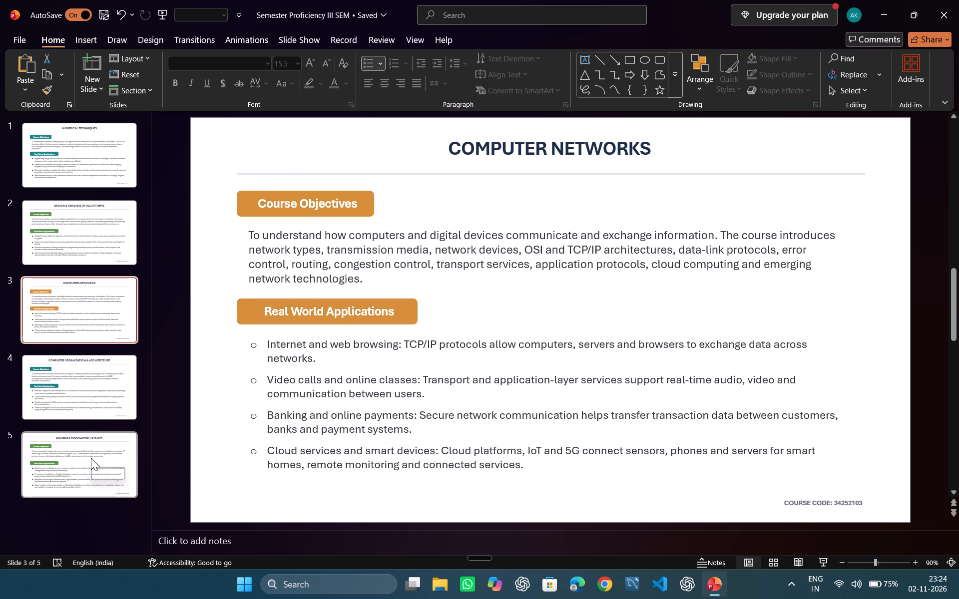
pyautogui.click(91, 458)
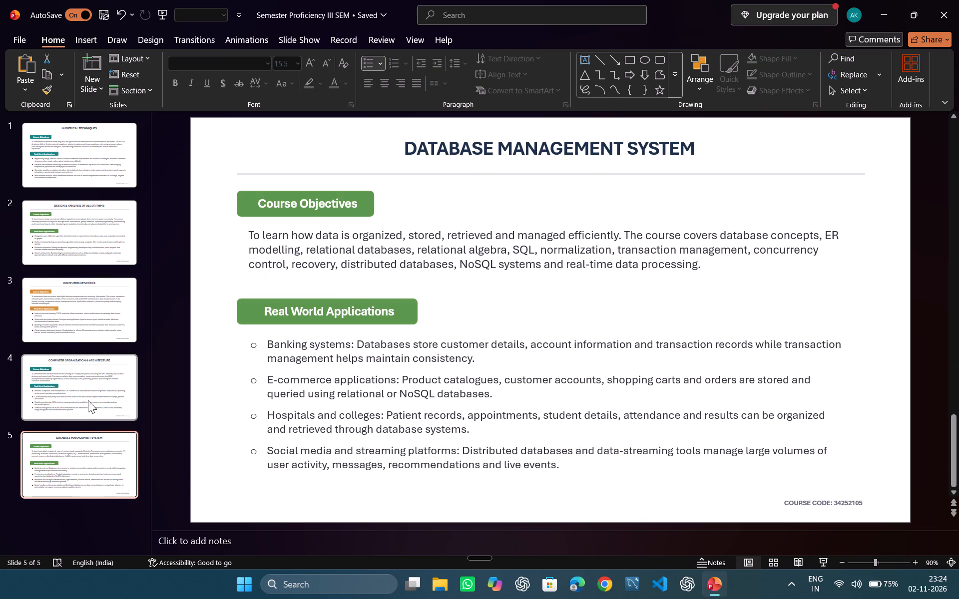
pyautogui.click(87, 390)
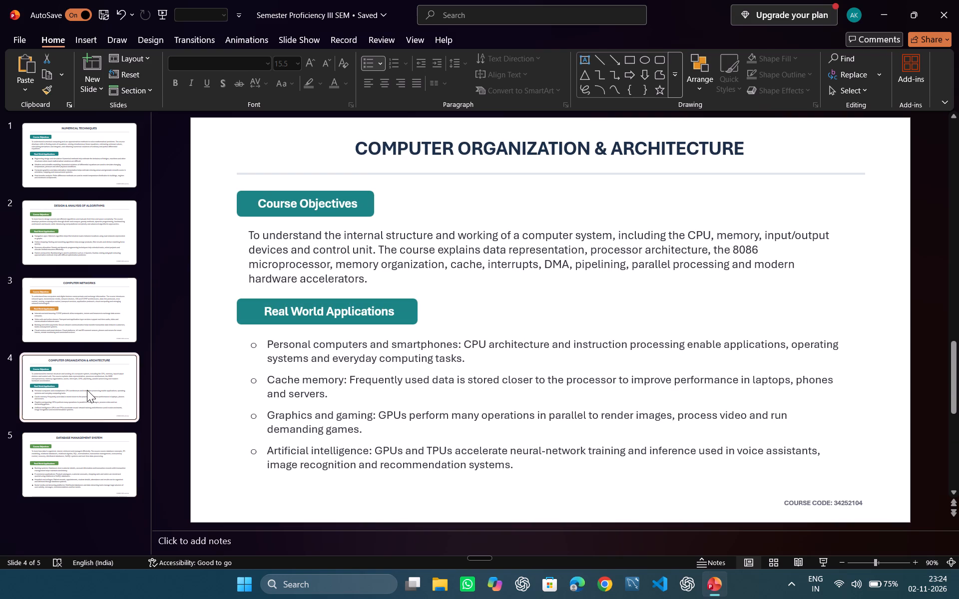
pyautogui.click(87, 310)
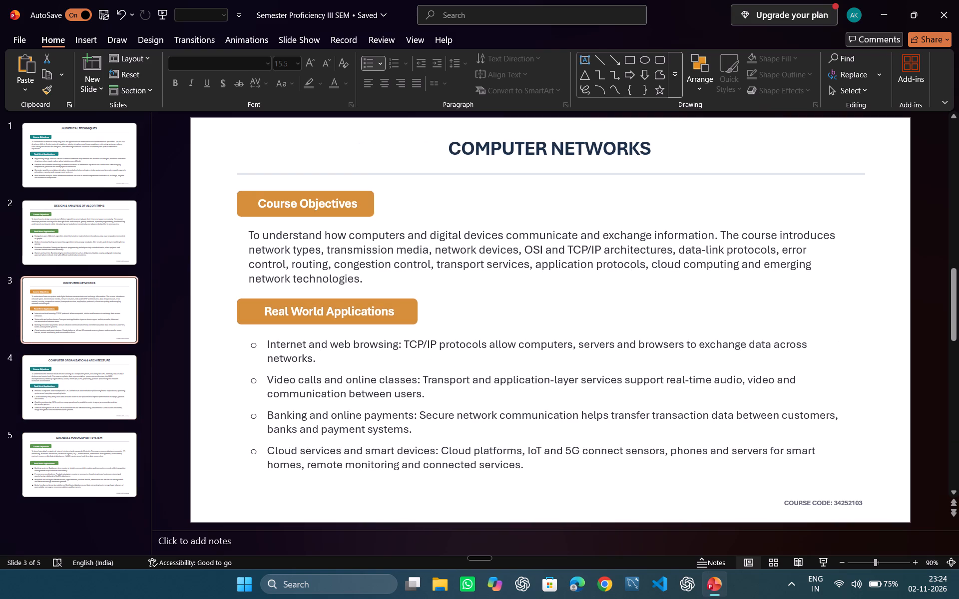
pyautogui.click(107, 237)
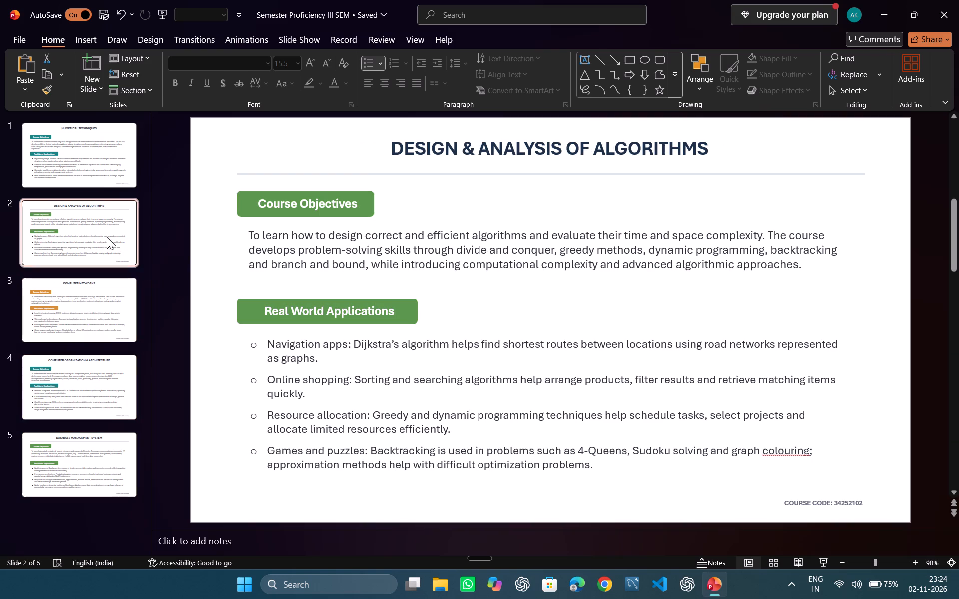
pyautogui.rightClick(800, 452)
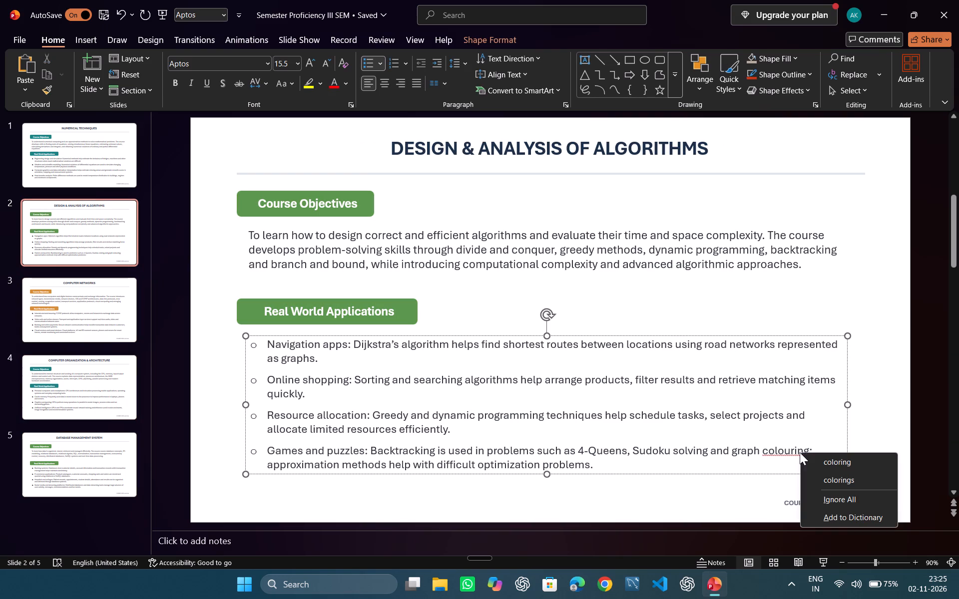
pyautogui.click(850, 519)
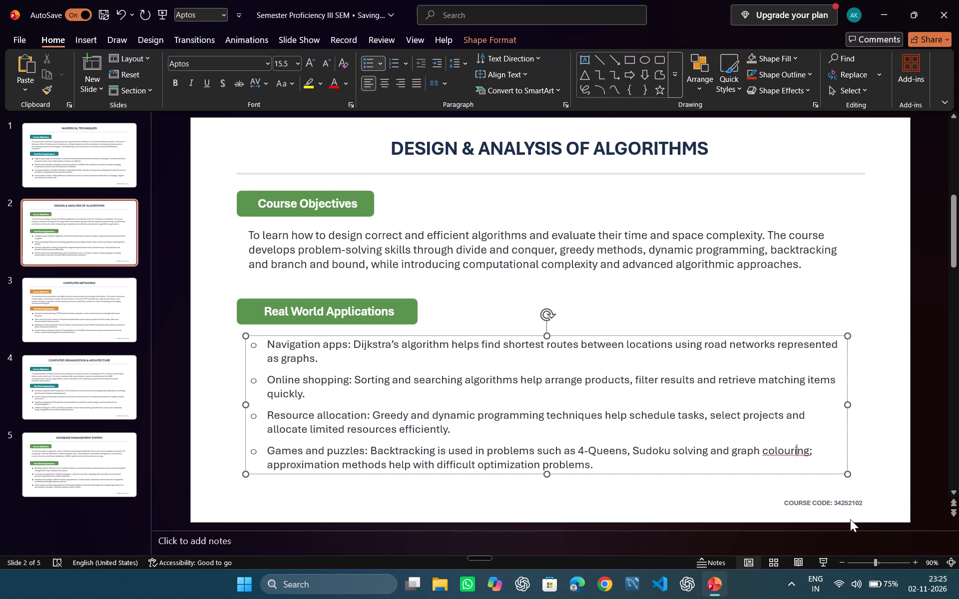
pyautogui.rightClick(802, 450)
pyautogui.click(777, 444)
pyautogui.rightClick(780, 448)
pyautogui.click(771, 273)
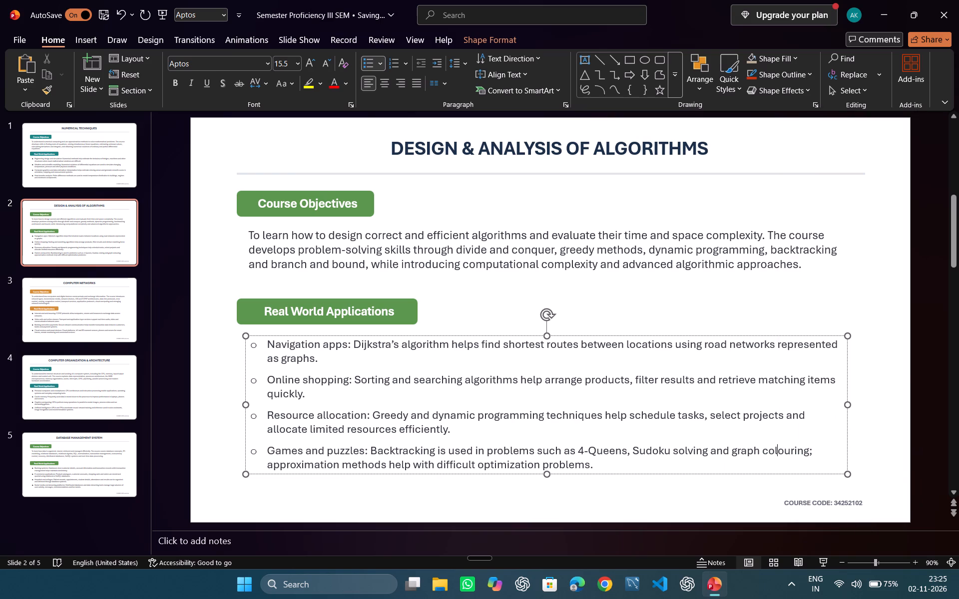
pyautogui.click(771, 273)
pyautogui.click(797, 306)
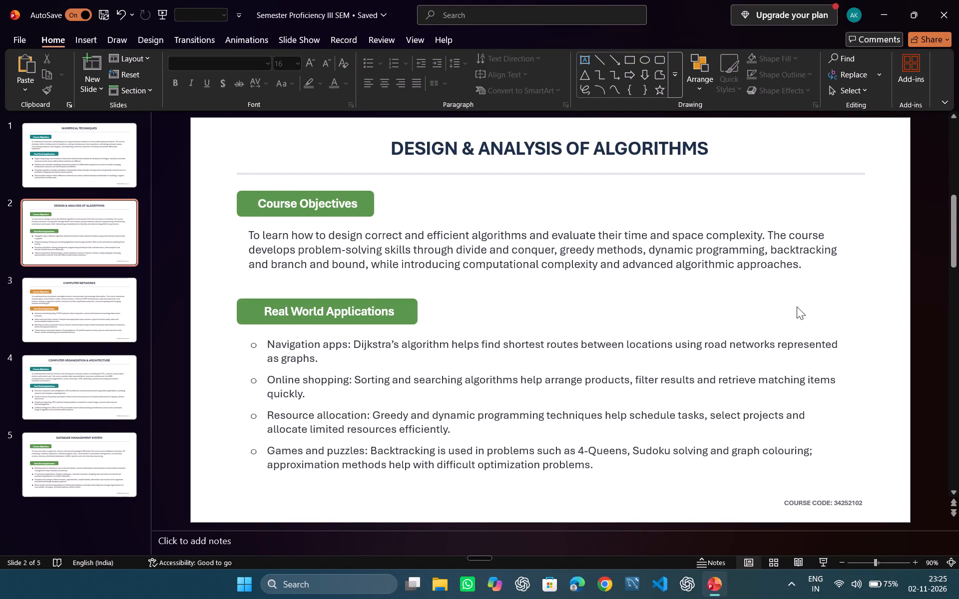
# Review the slides from Database Management System back to Numerical Techniques, checking the text and layout.
pyautogui.click(101, 450)
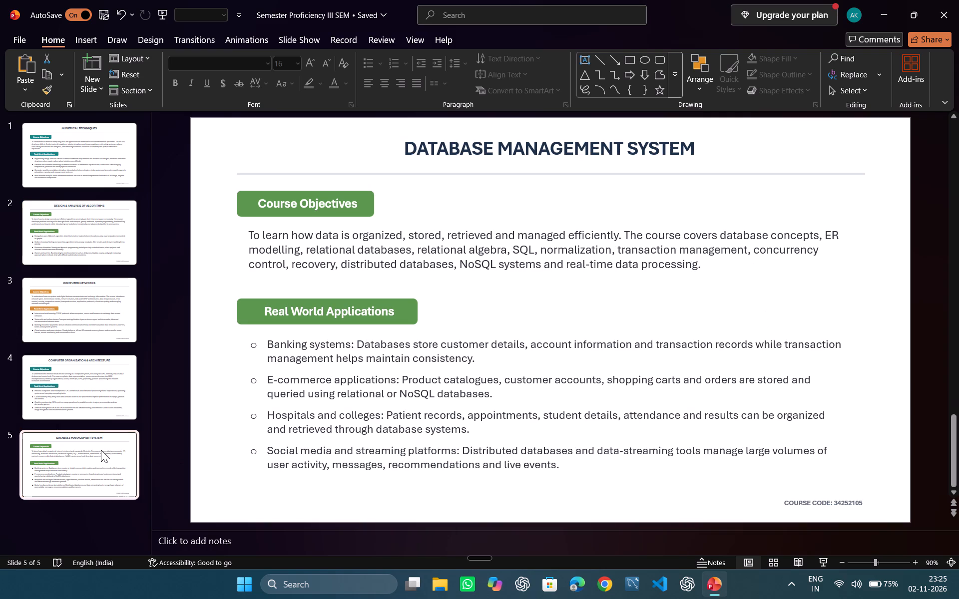
pyautogui.press('Down')
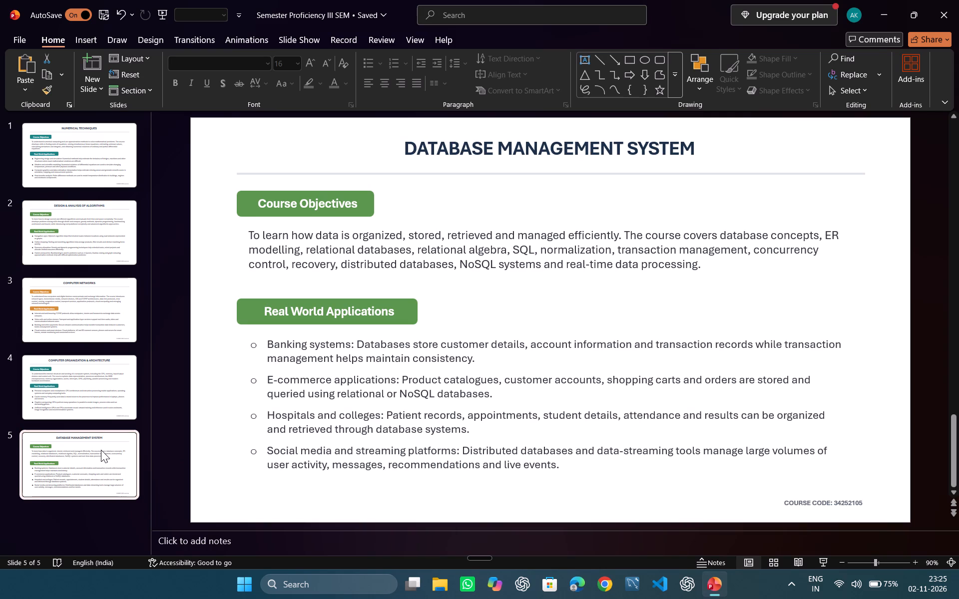
pyautogui.click(101, 450)
pyautogui.press('Up')
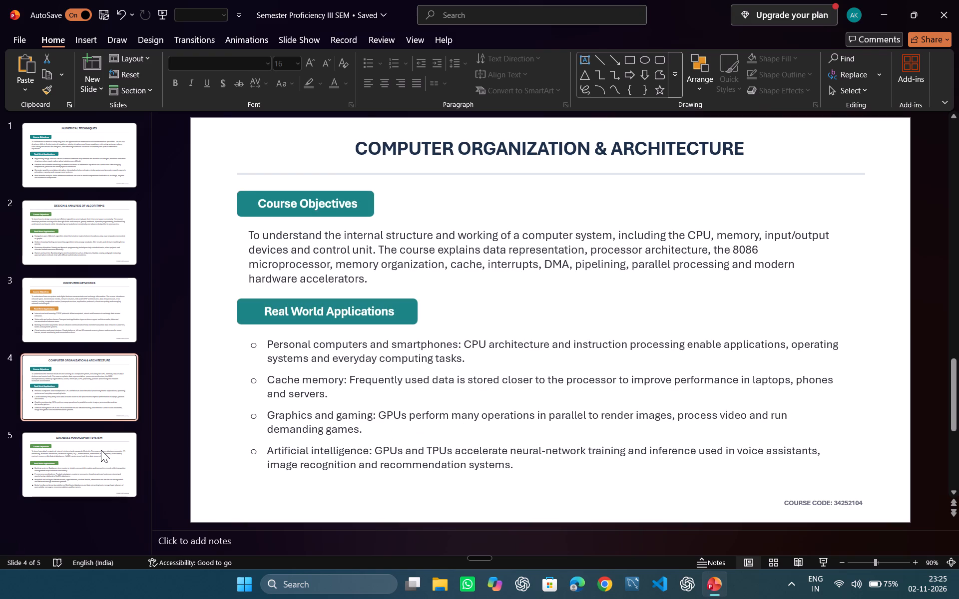
pyautogui.press('Up')
pyautogui.press('Up')
pyautogui.press('Up')
pyautogui.press('Up')
pyautogui.press('Up')
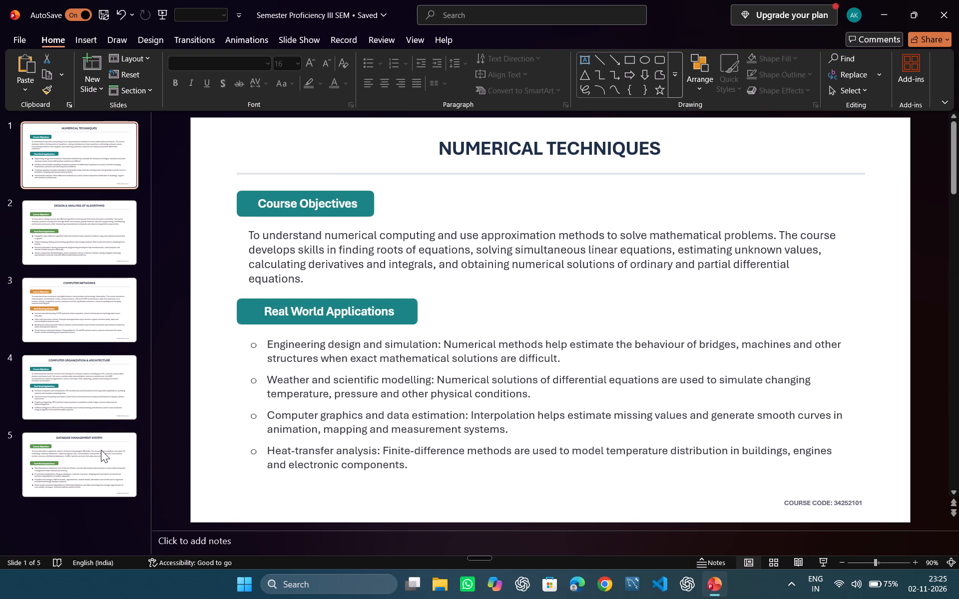
# Set the Course Objectives heading label on the Numerical Techniques slide to font size 18.
pyautogui.click(300, 207)
pyautogui.hotkey('ctrl', 'a')
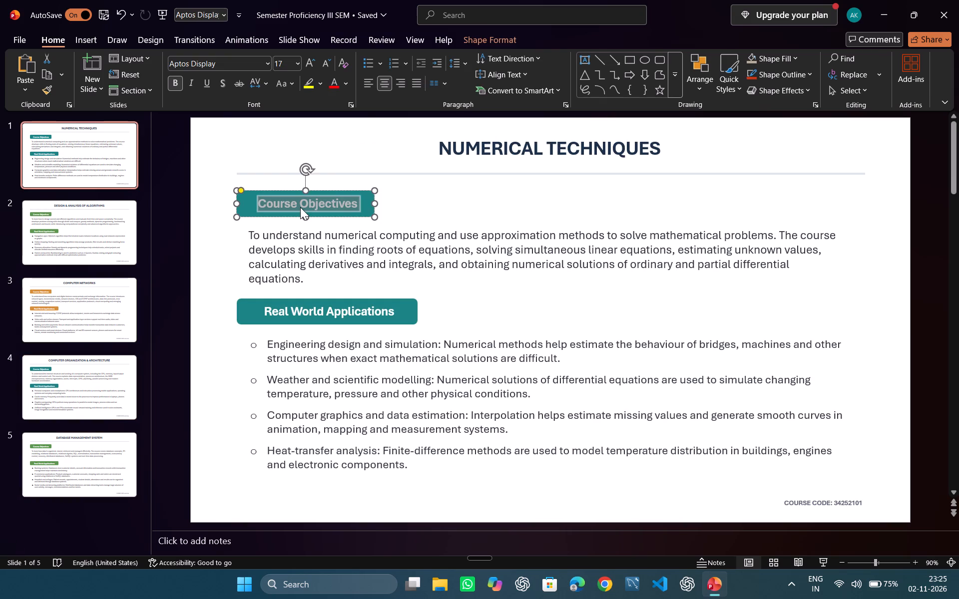
pyautogui.click(296, 61)
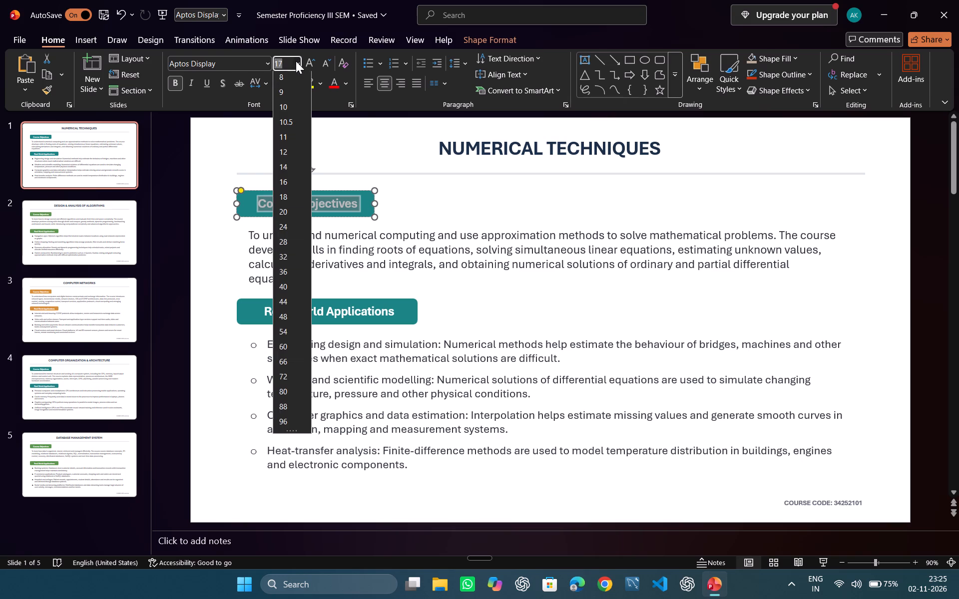
pyautogui.click(289, 198)
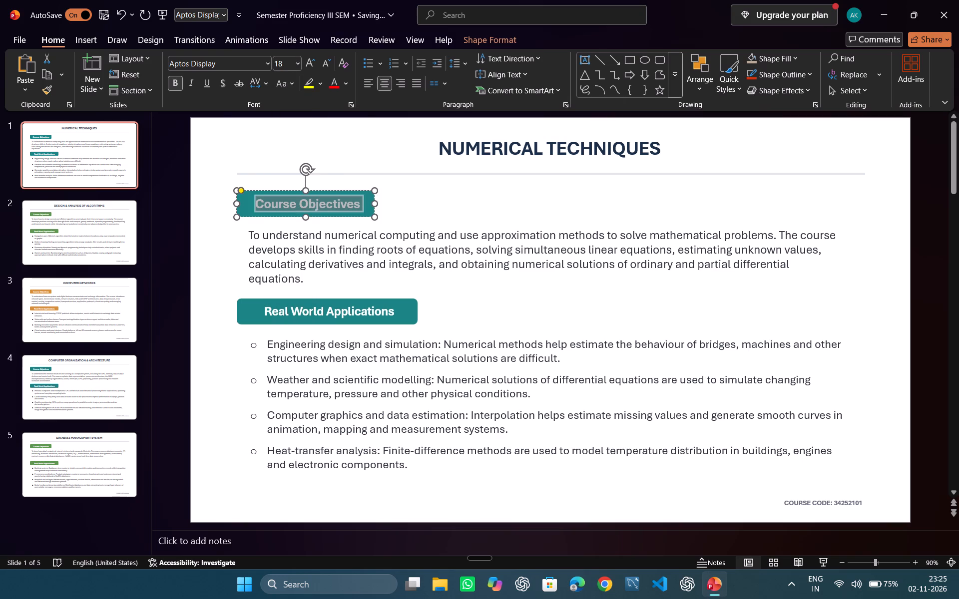
# Set the Real World Applications heading label on the Numerical Techniques slide to font size 18.
pyautogui.click(352, 320)
pyautogui.click(352, 308)
pyautogui.doubleClick(352, 308)
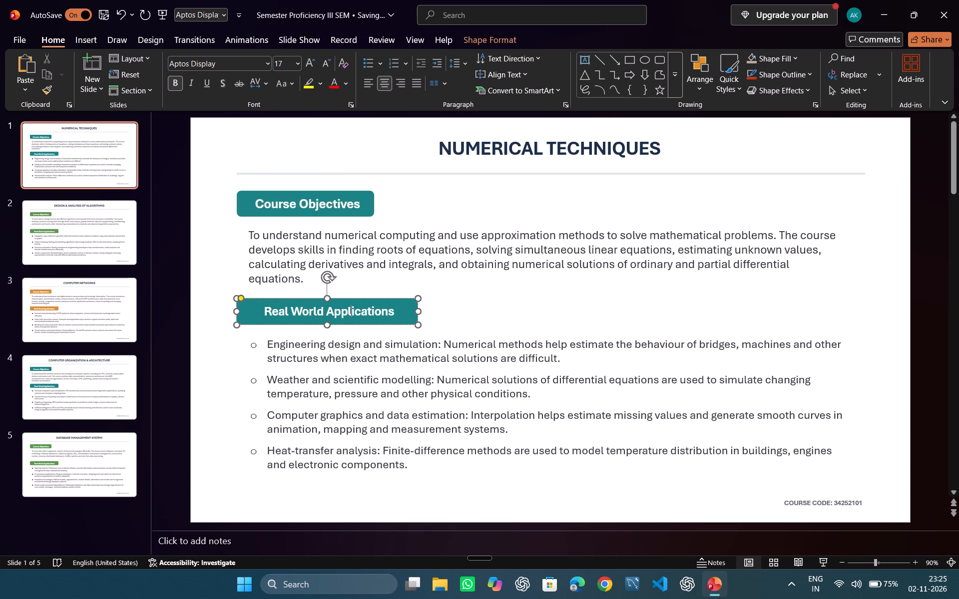
pyautogui.click(308, 307)
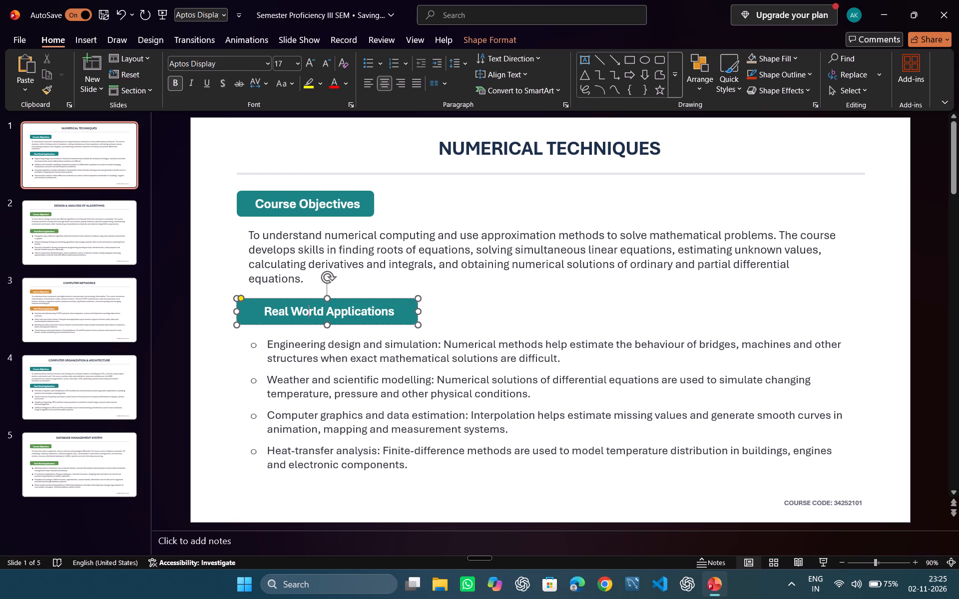
pyautogui.doubleClick(308, 307)
pyautogui.click(280, 309)
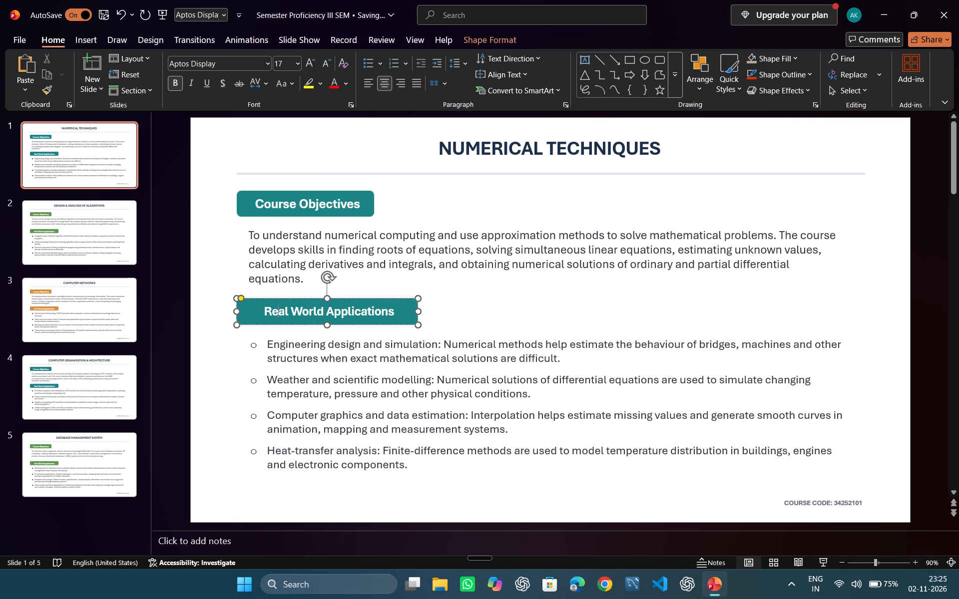
pyautogui.click(216, 342)
pyautogui.click(280, 309)
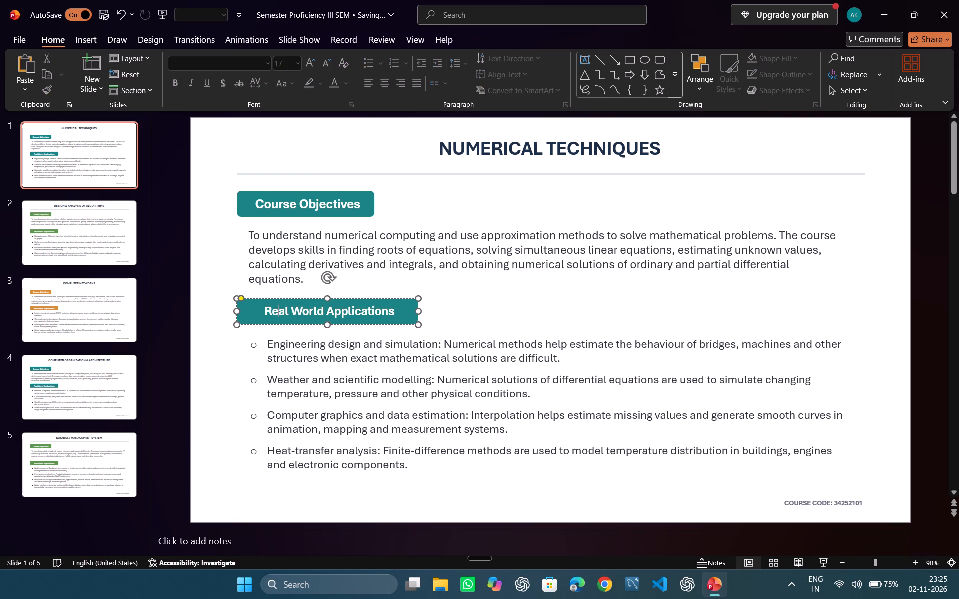
pyautogui.hotkey('ctrl', 'a')
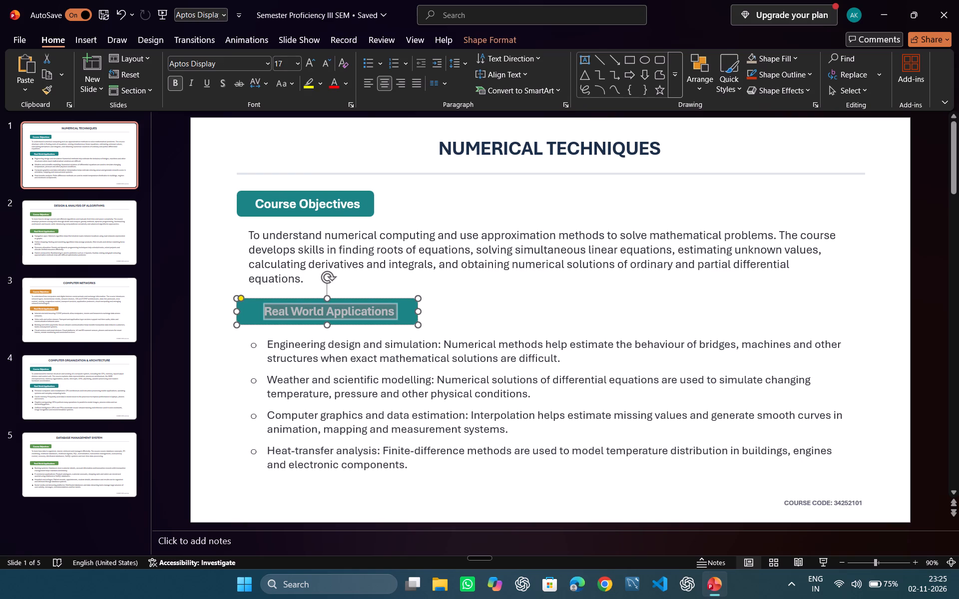
pyautogui.click(294, 62)
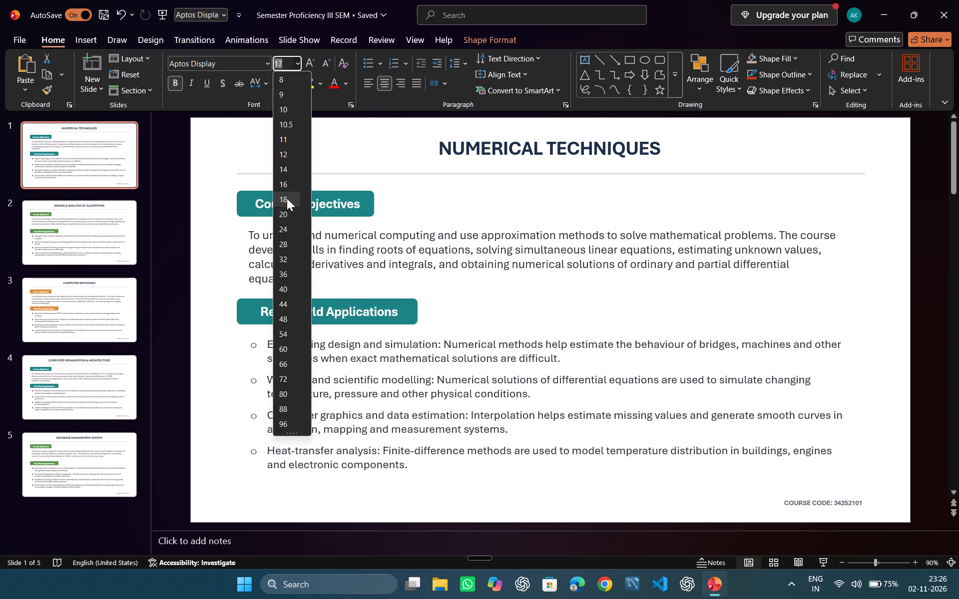
pyautogui.click(287, 198)
# Set the Course Objectives and Real World Applications heading labels on the Design & Analysis of Algorithms slide to font size 18.
pyautogui.click(94, 248)
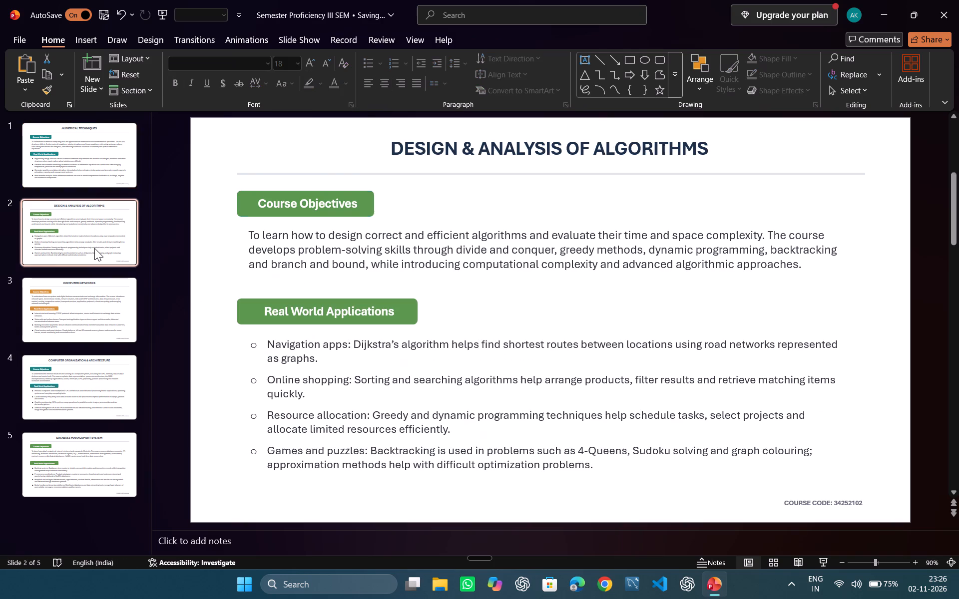
pyautogui.click(90, 176)
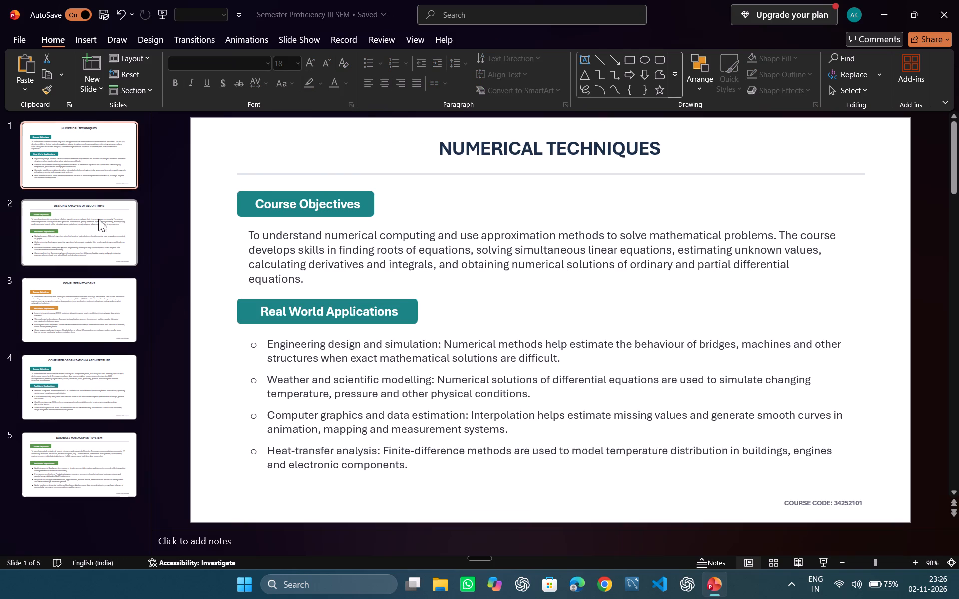
pyautogui.click(100, 233)
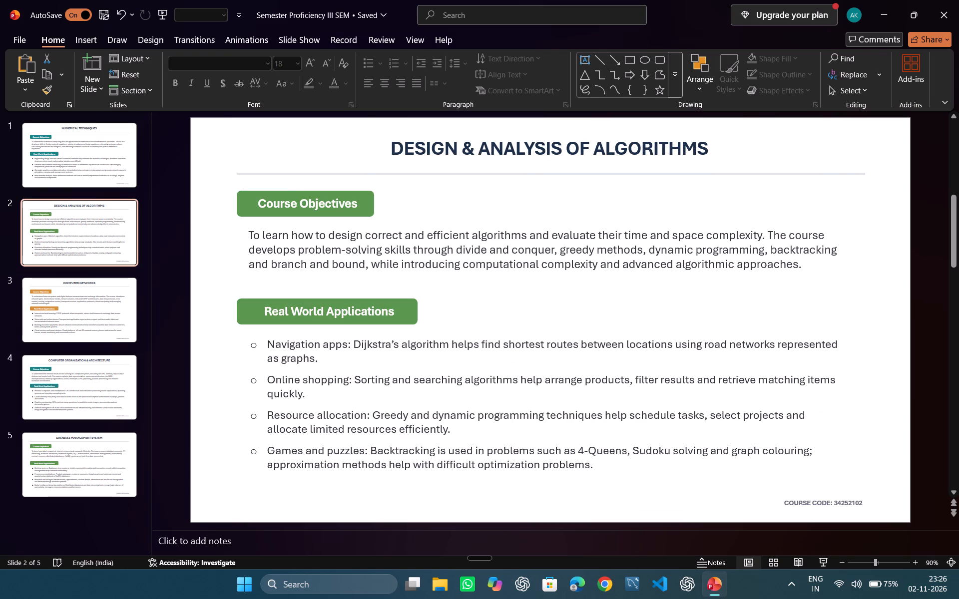
pyautogui.click(332, 204)
pyautogui.hotkey('ctrl', 'a')
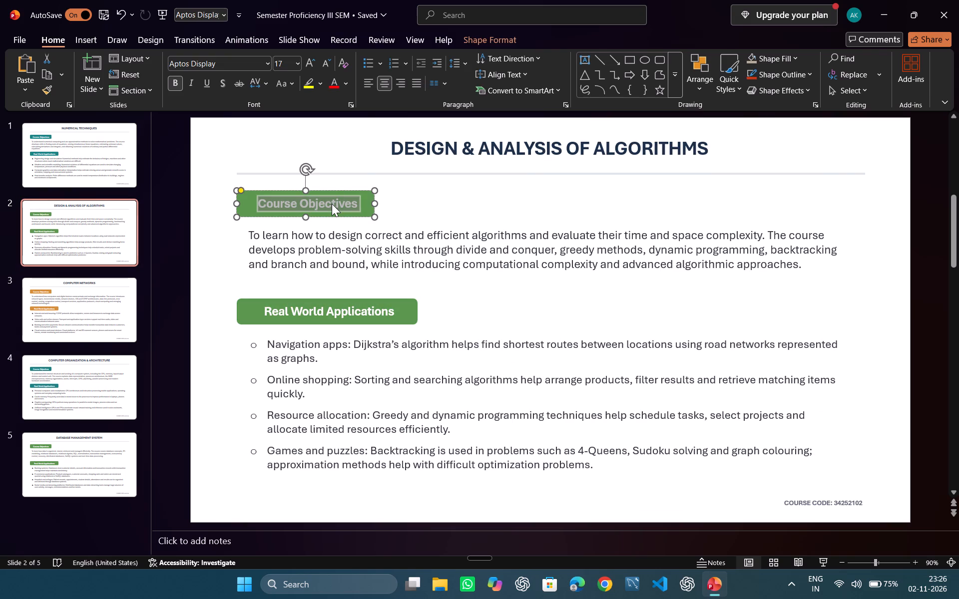
pyautogui.click(295, 58)
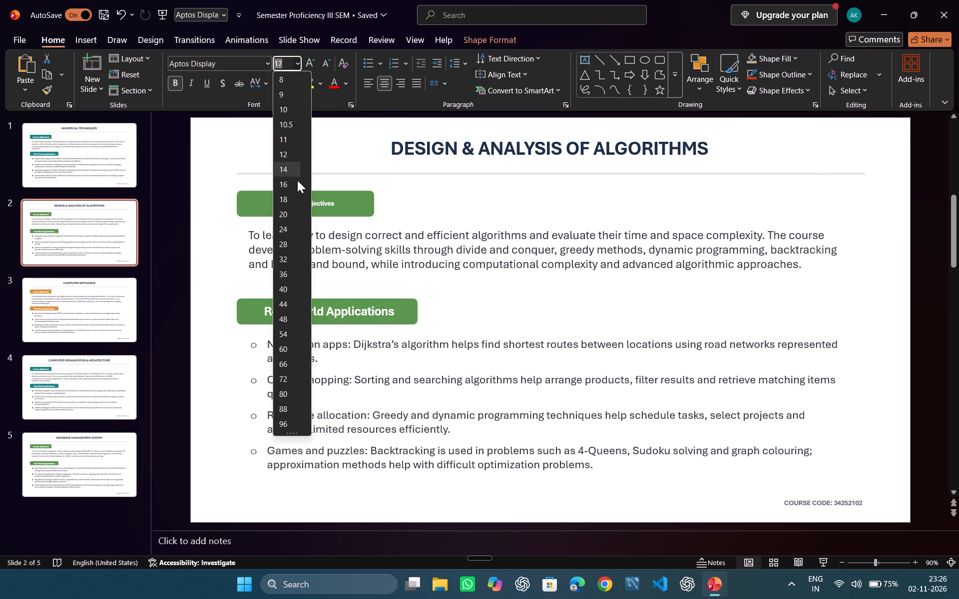
pyautogui.click(288, 195)
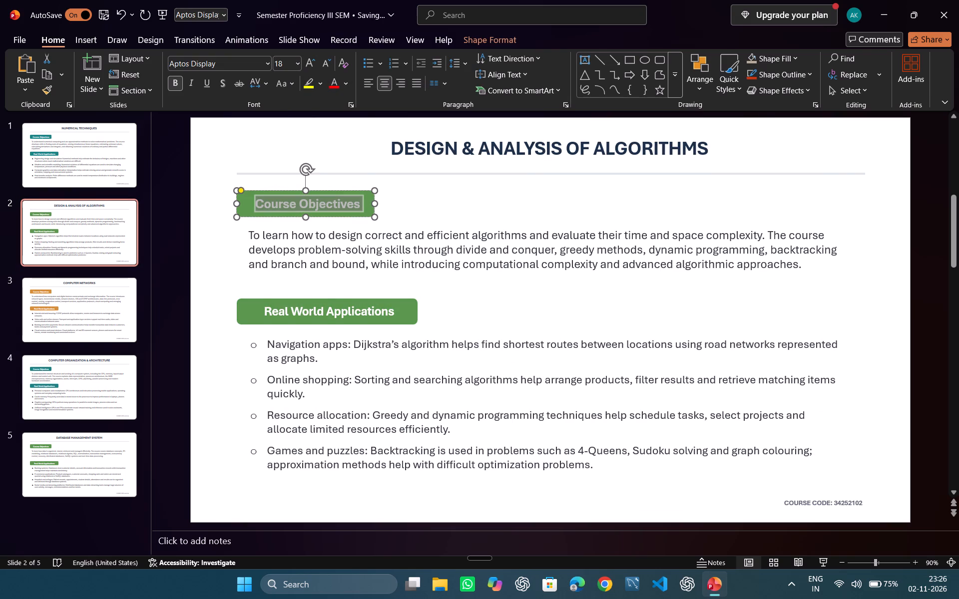
pyautogui.click(340, 314)
pyautogui.hotkey('ctrl', 'a')
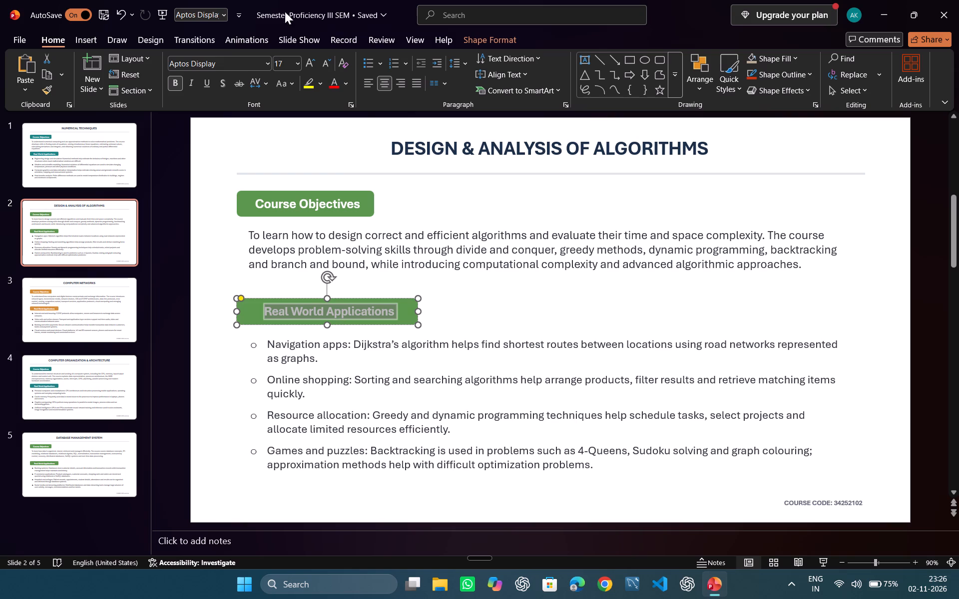
pyautogui.click(297, 58)
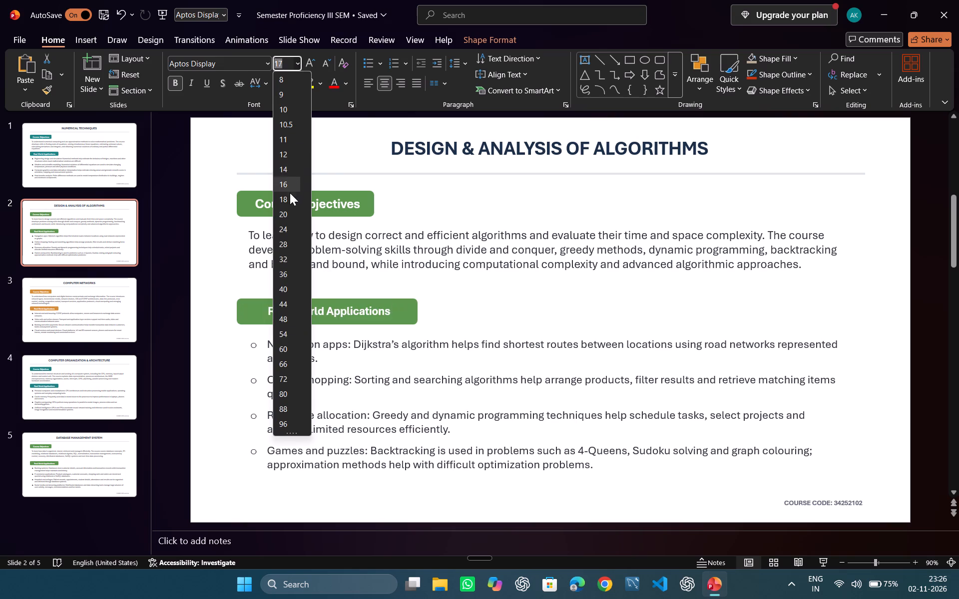
pyautogui.click(288, 195)
# Set the Course Objectives and Real World Applications heading labels on the Computer Networks slide to font size 18.
pyautogui.click(96, 310)
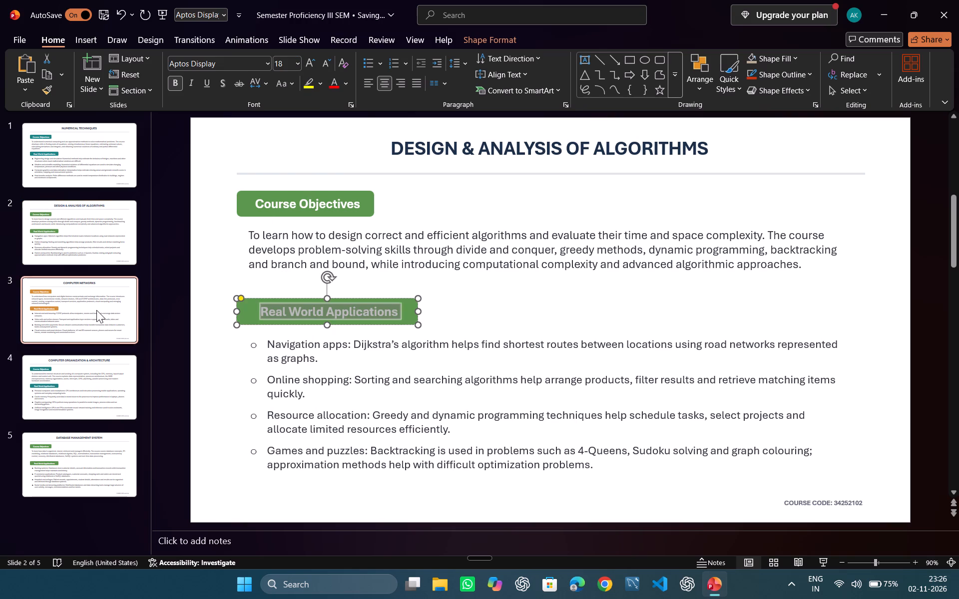
pyautogui.click(274, 204)
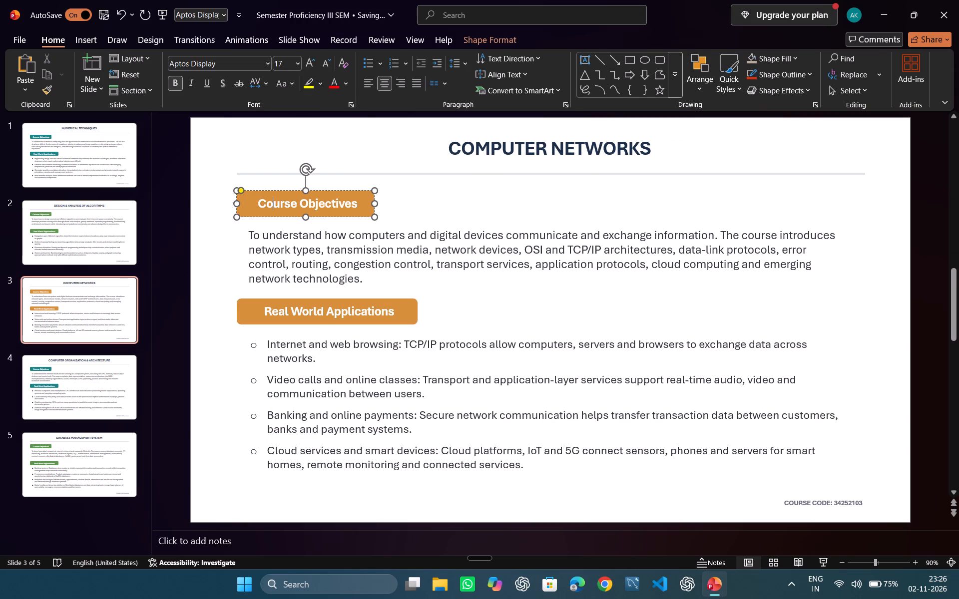
pyautogui.hotkey('ctrl', 'a')
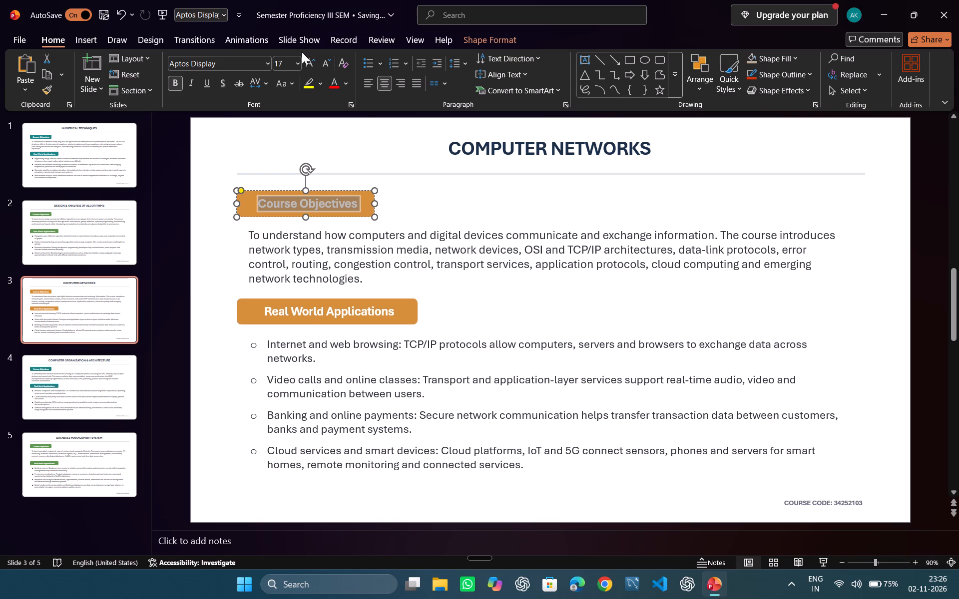
pyautogui.click(298, 60)
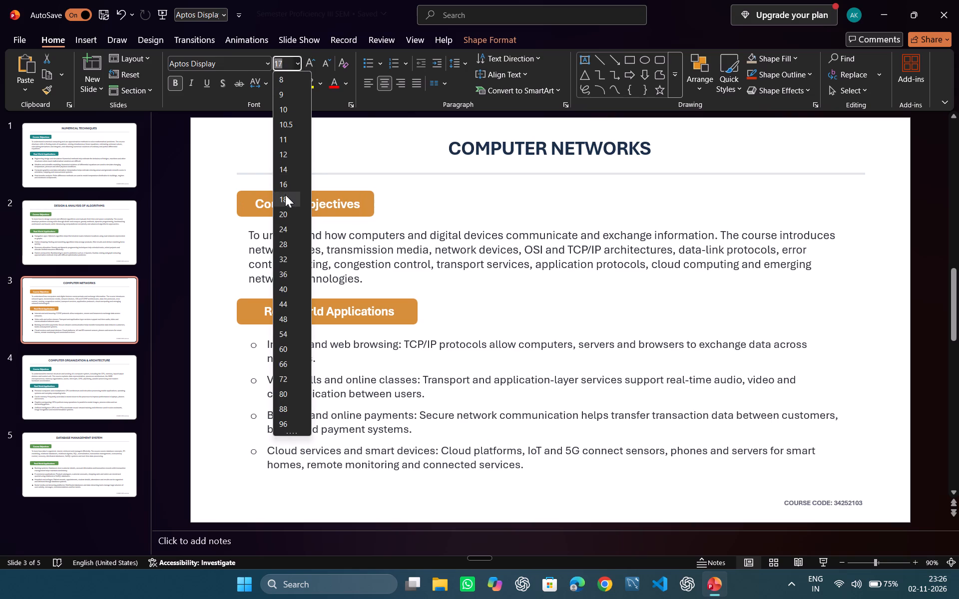
pyautogui.click(285, 195)
pyautogui.click(326, 309)
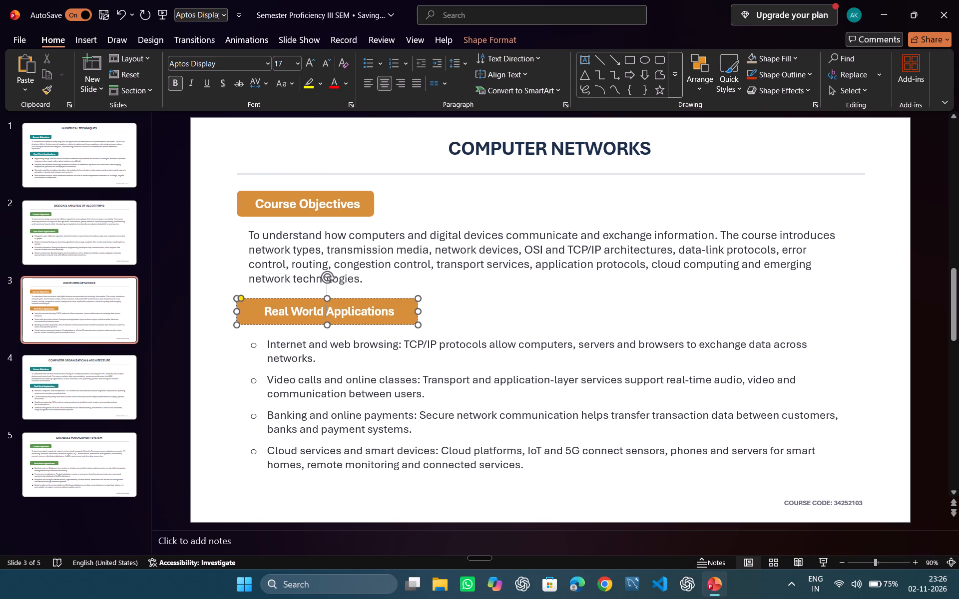
pyautogui.hotkey('ctrl', 'a')
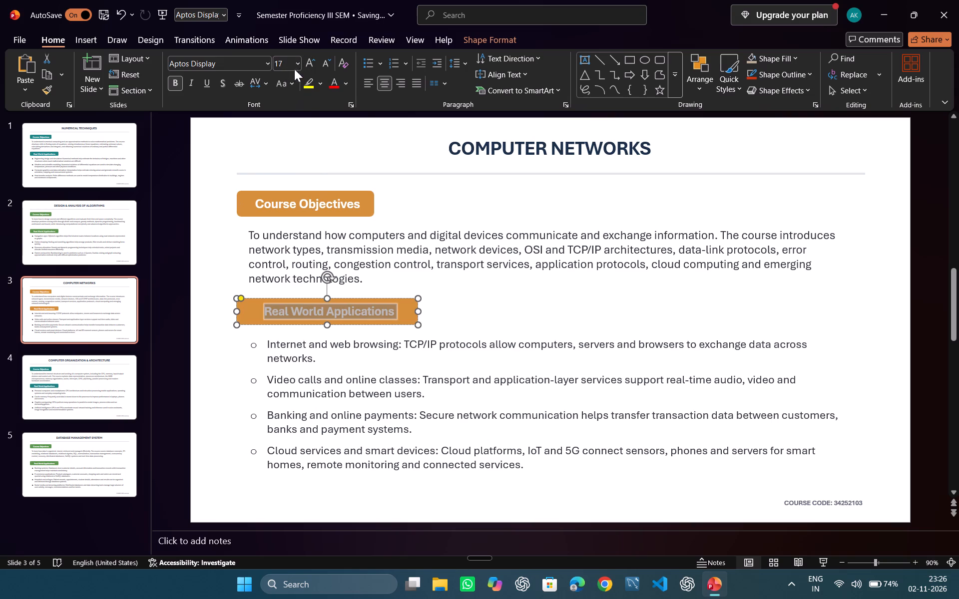
pyautogui.click(293, 63)
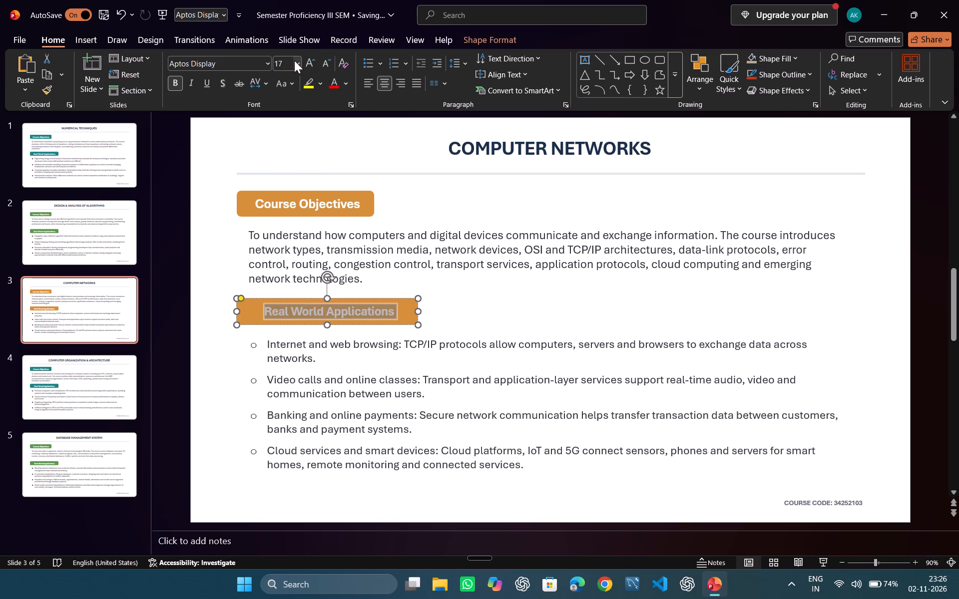
pyautogui.click(294, 60)
pyautogui.click(291, 201)
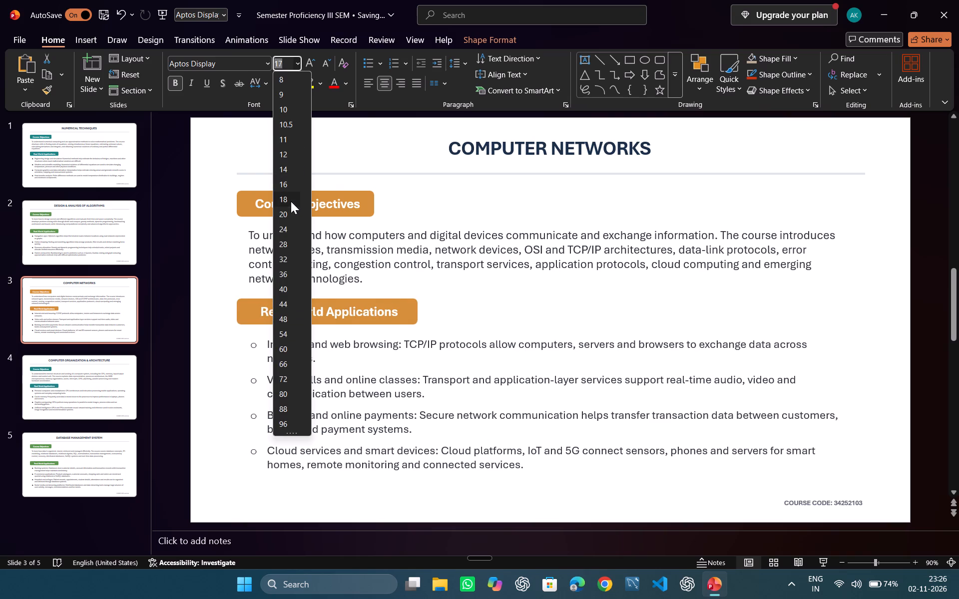
# Set the Course Objectives and Real World Applications heading labels on the Computer Organization & Architecture slide to font size 18.
pyautogui.click(100, 385)
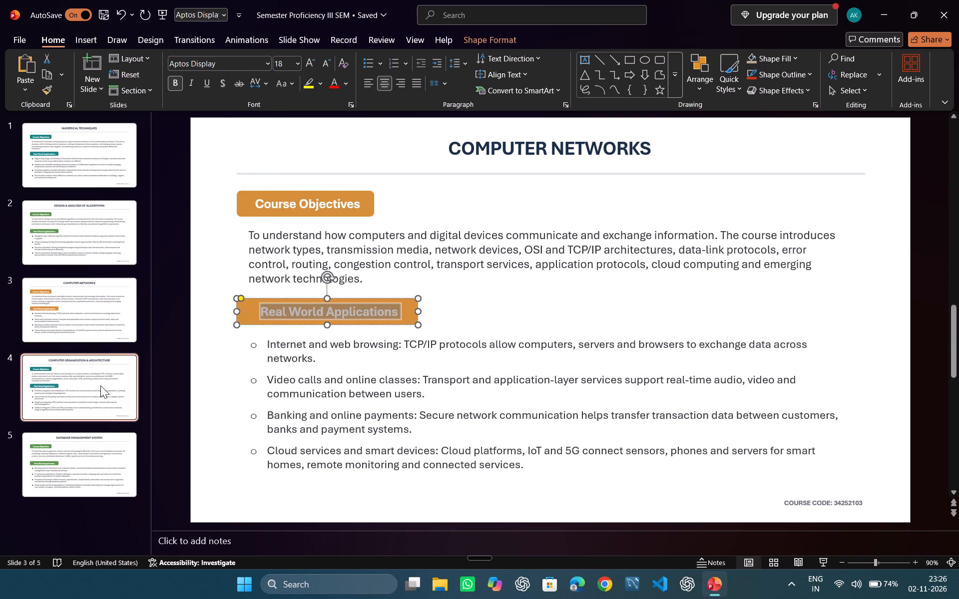
pyautogui.click(85, 309)
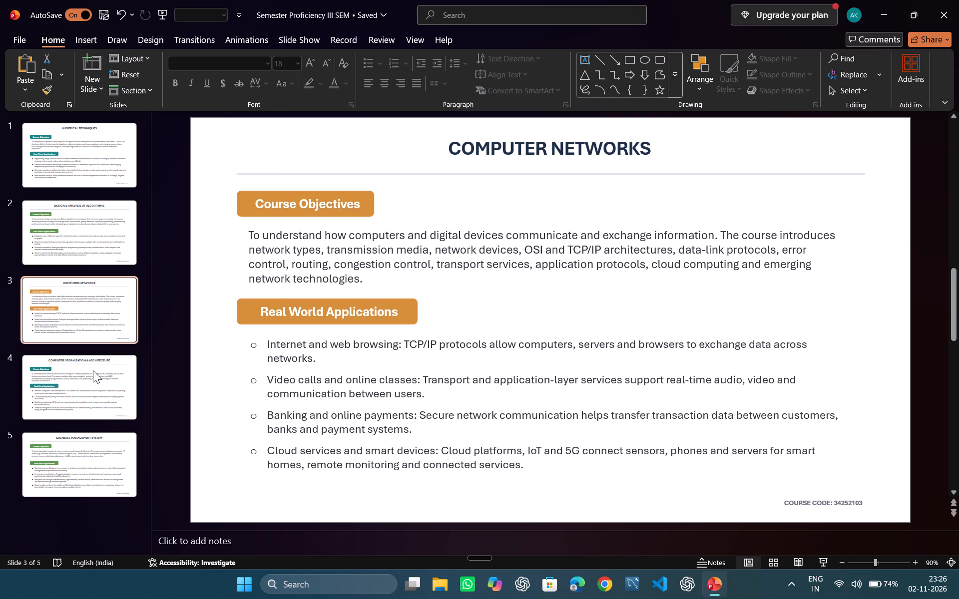
pyautogui.click(95, 376)
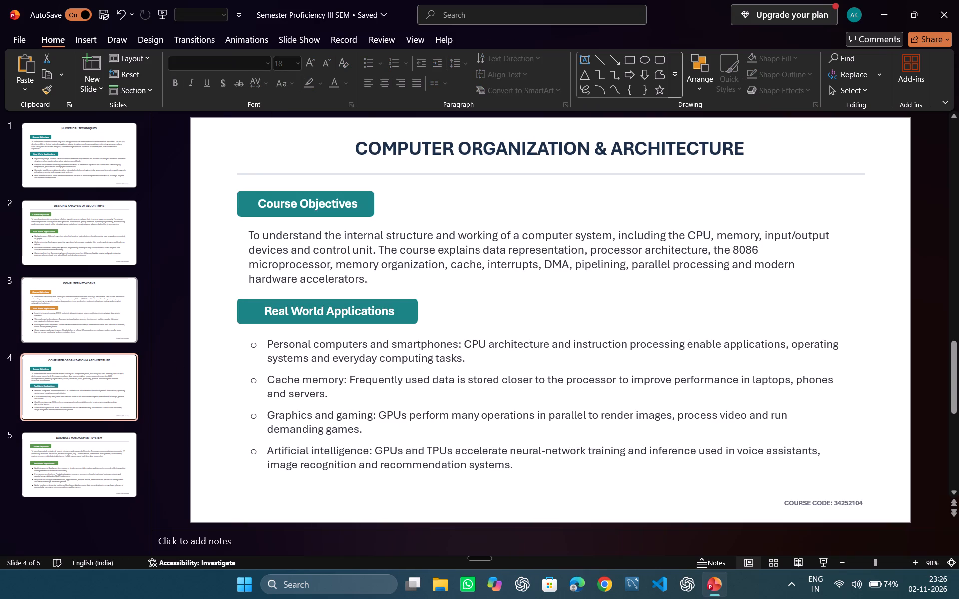
pyautogui.click(282, 207)
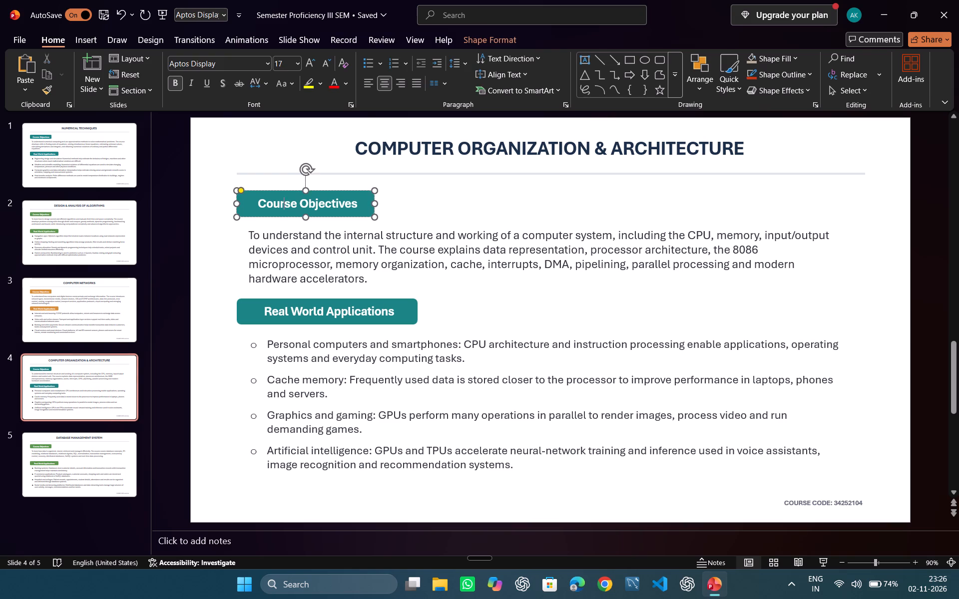
pyautogui.hotkey('ctrl', 'a')
pyautogui.click(296, 62)
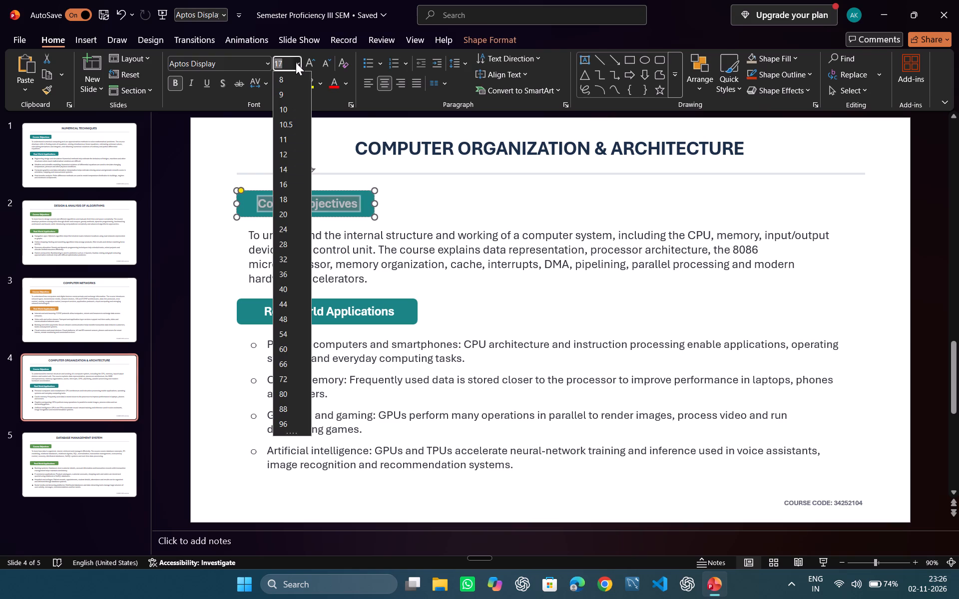
pyautogui.click(285, 199)
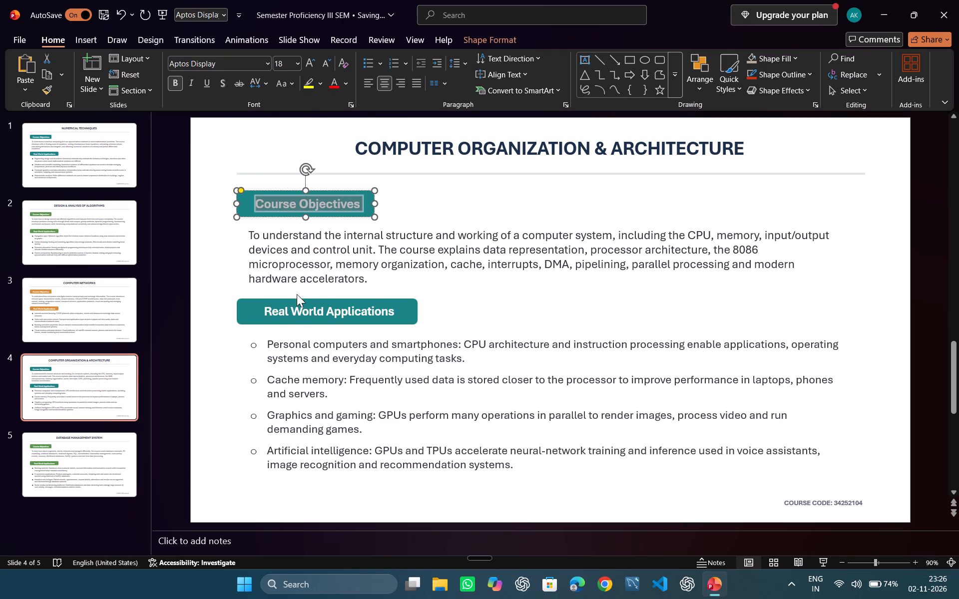
pyautogui.click(300, 308)
pyautogui.hotkey('ctrl', 'a')
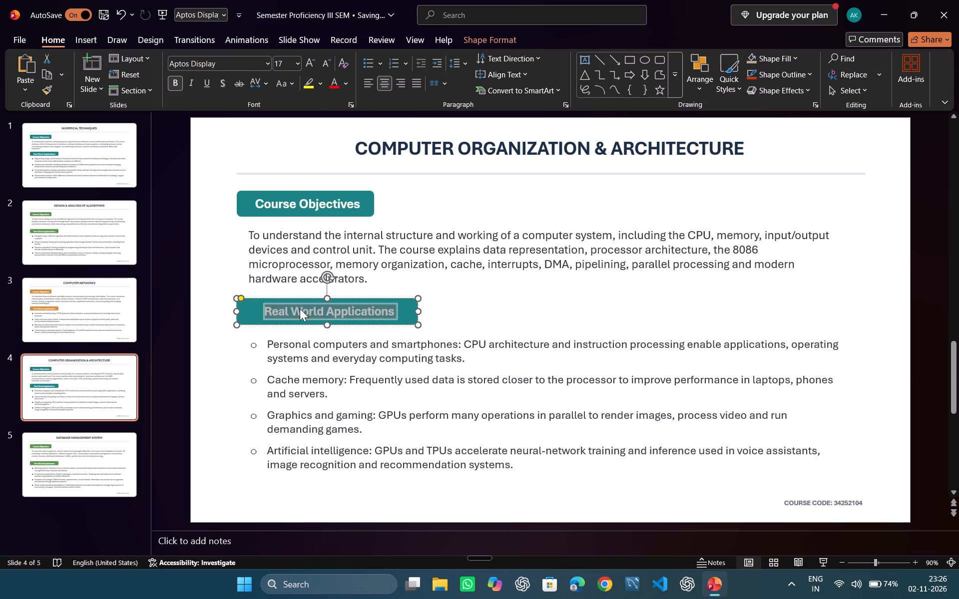
pyautogui.click(296, 61)
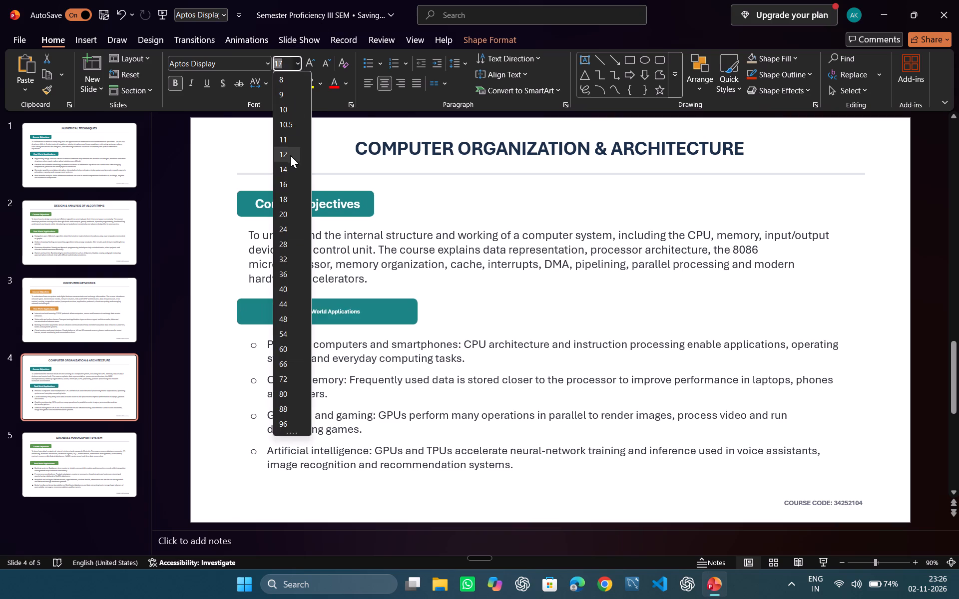
pyautogui.click(284, 197)
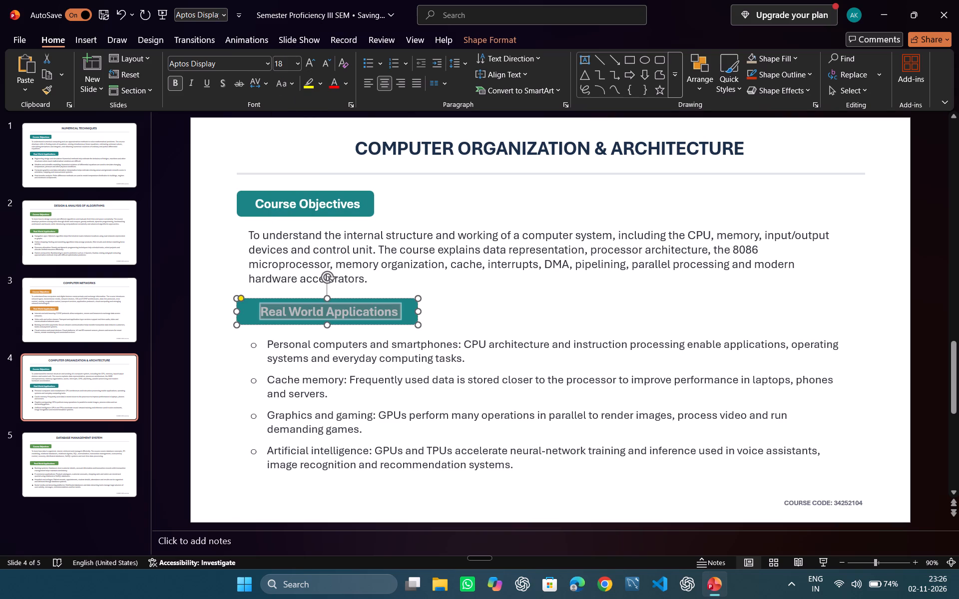
# Set the Course Objectives heading label on the Database Management System slide to font size 18.
pyautogui.click(113, 463)
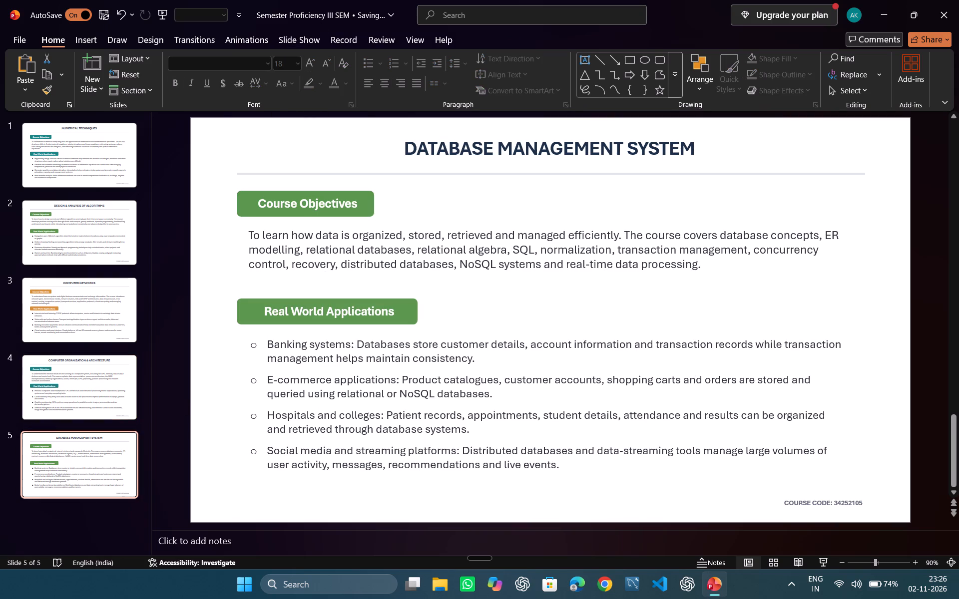
pyautogui.click(299, 201)
pyautogui.hotkey('ctrl', 'a')
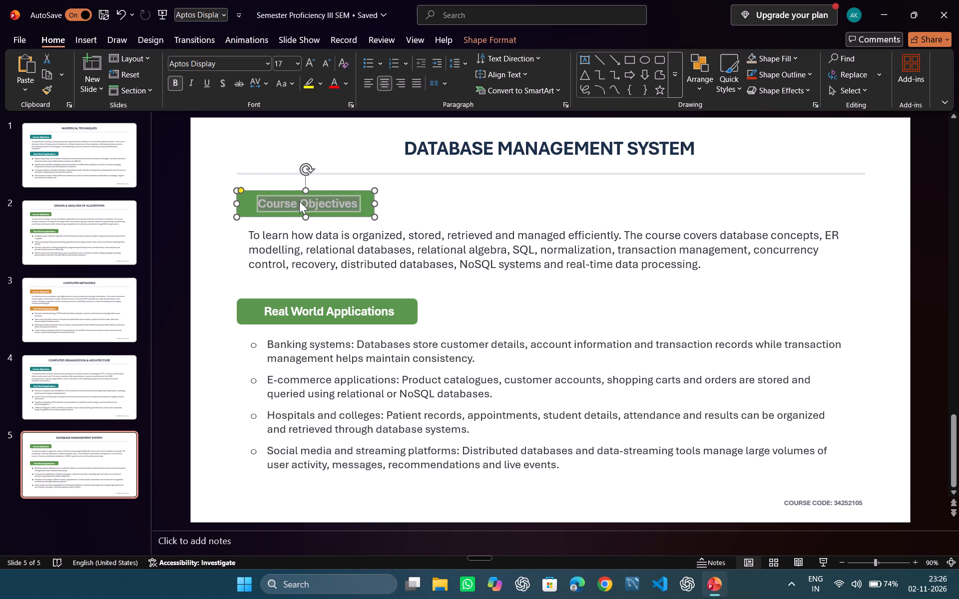
pyautogui.click(295, 60)
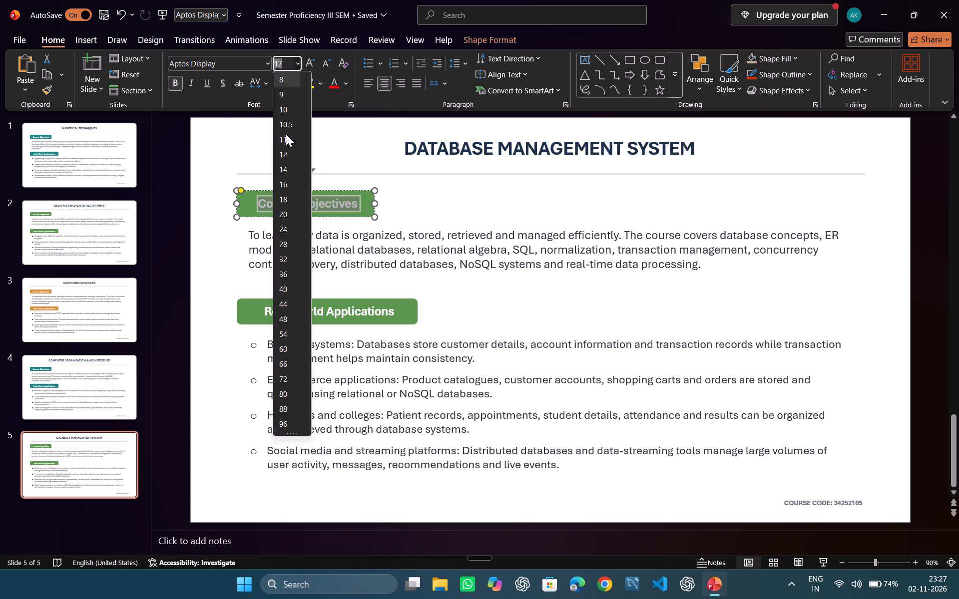
pyautogui.click(289, 200)
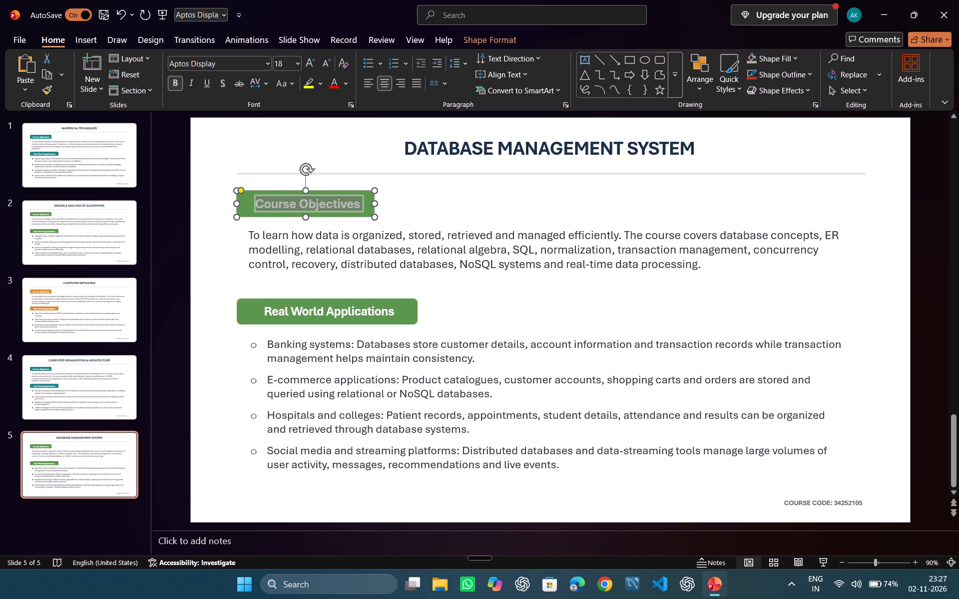
# Set the Real World Applications heading label on the Database Management System slide to font size 18.
pyautogui.click(310, 309)
pyautogui.hotkey('ctrl', 'a')
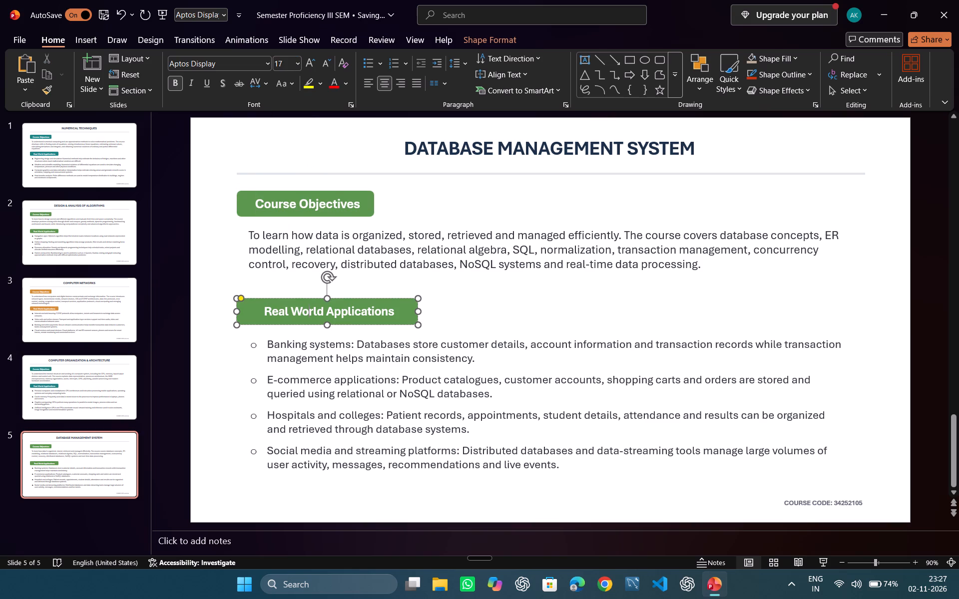
pyautogui.click(296, 61)
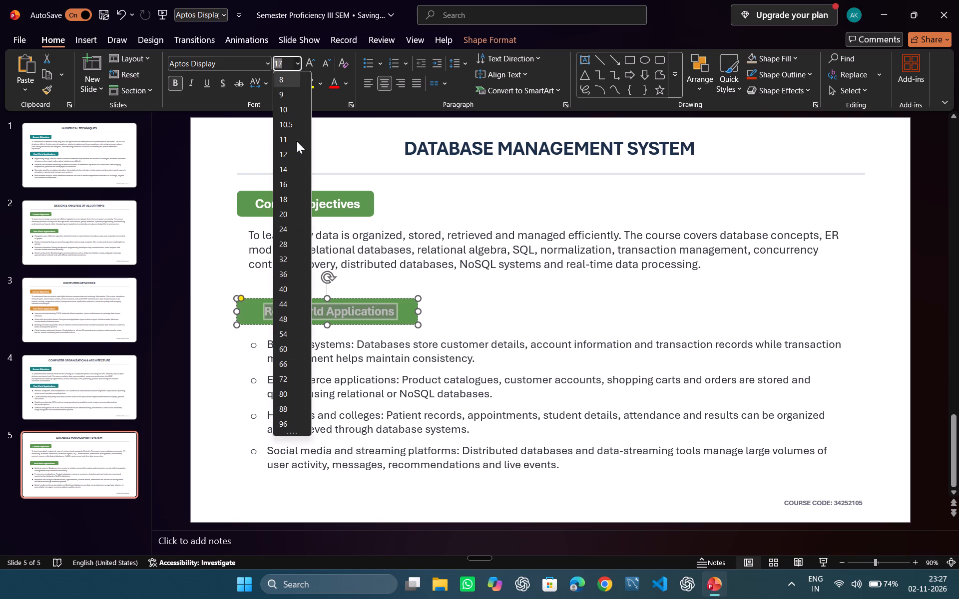
pyautogui.click(292, 203)
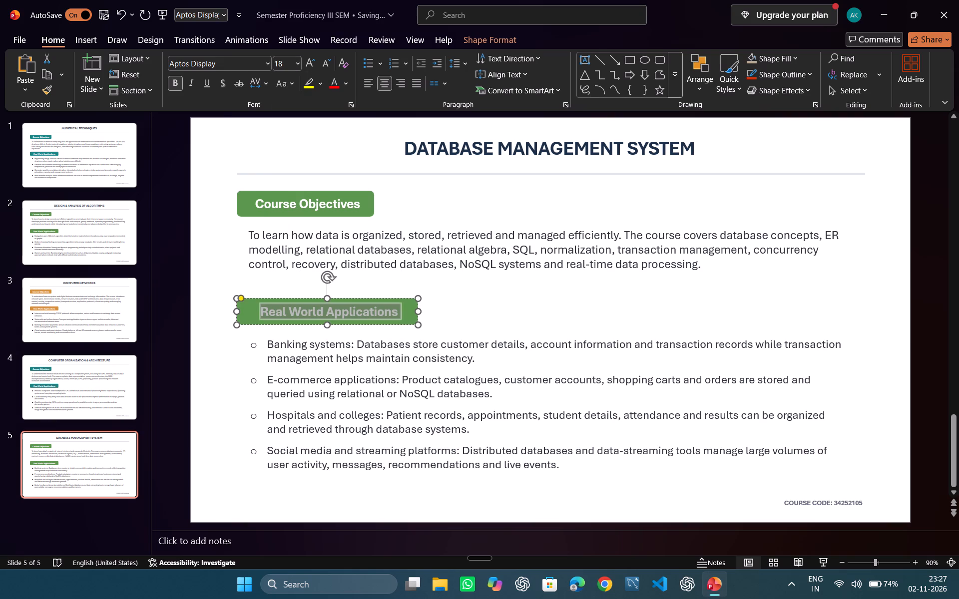
pyautogui.click(313, 152)
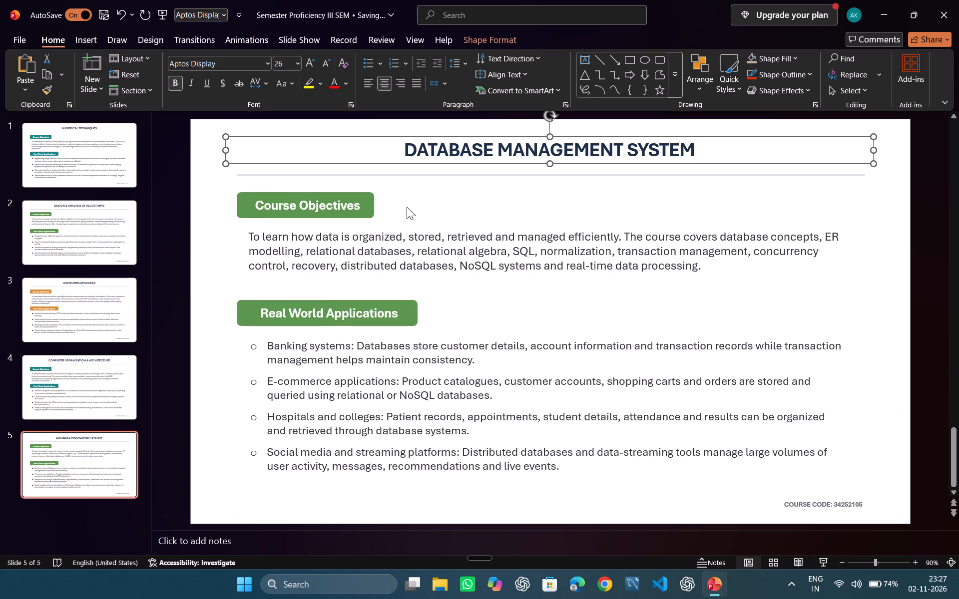
pyautogui.click(415, 203)
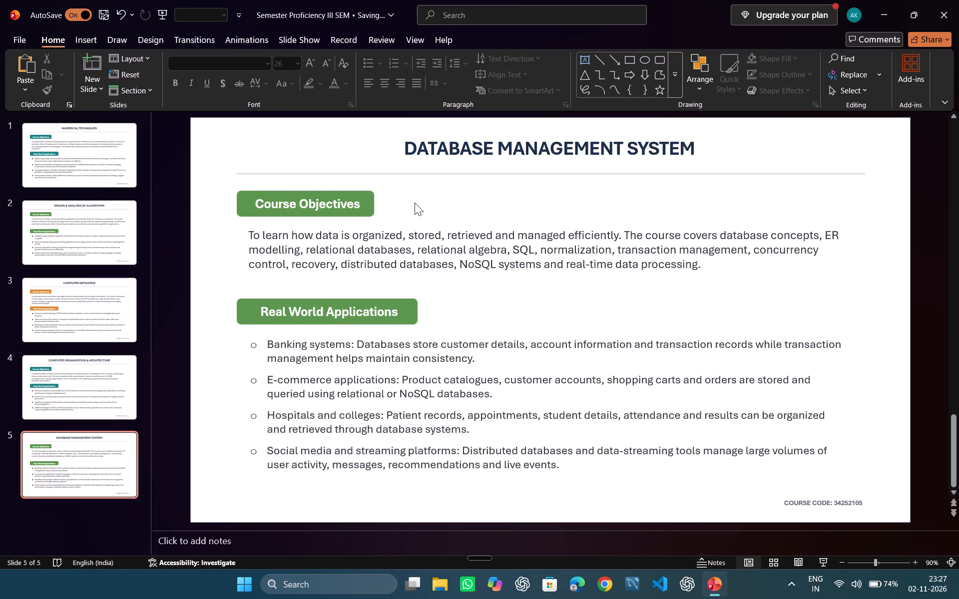
# Close the presentation, refresh the desktop and reopen the Semester Proficiency III SEM file from there.
pyautogui.click(946, 11)
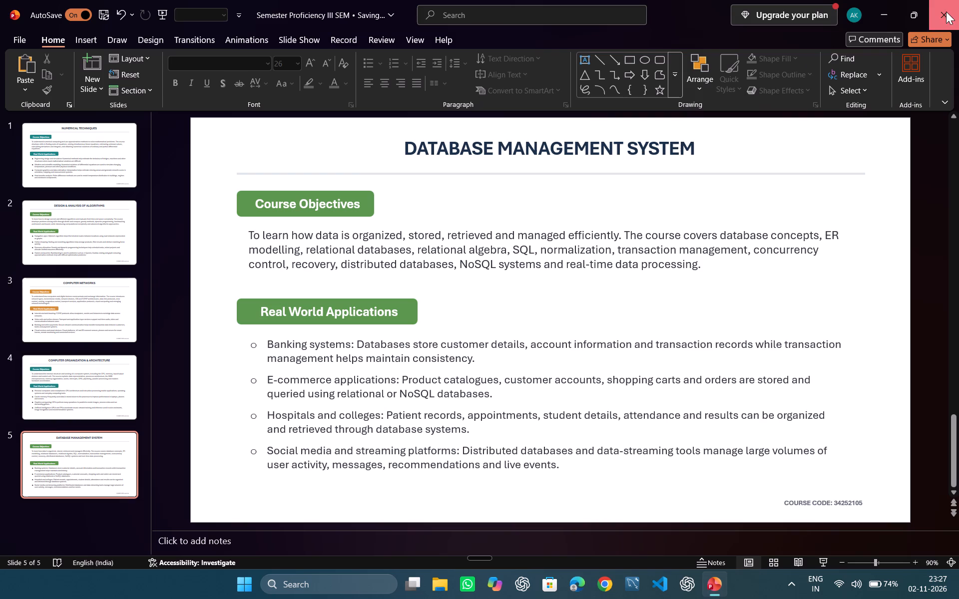
pyautogui.rightClick(559, 95)
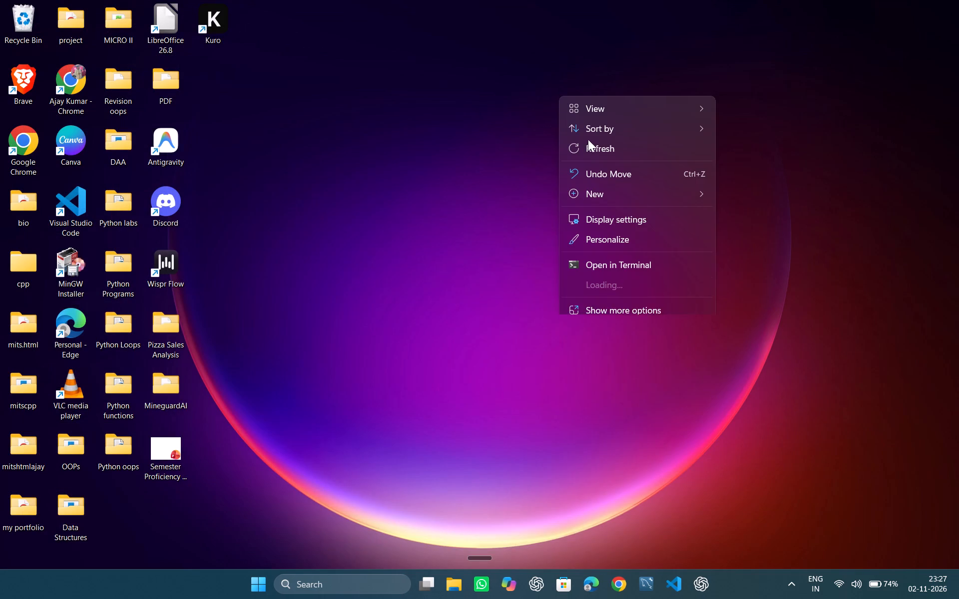
pyautogui.click(601, 152)
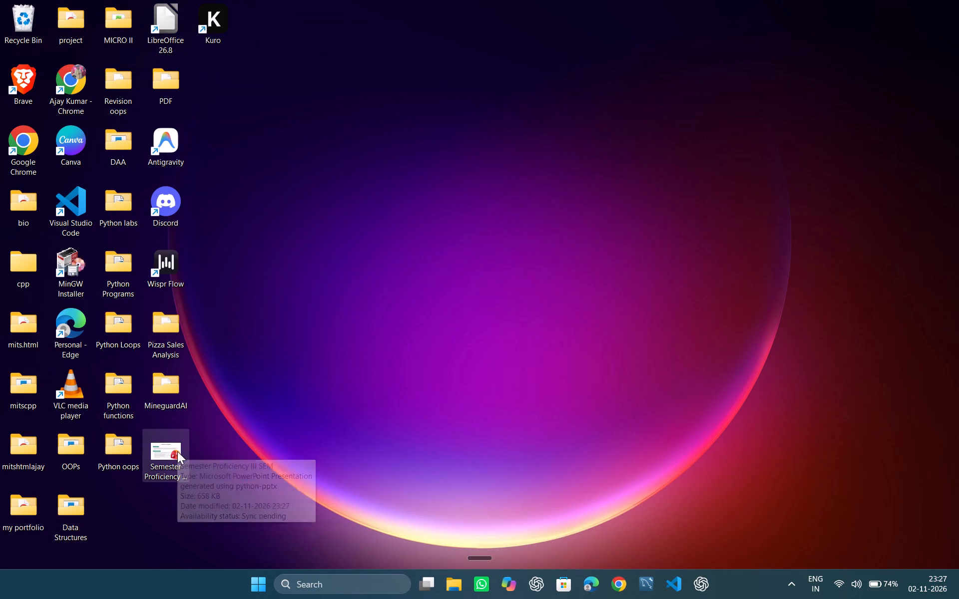
pyautogui.doubleClick(177, 451)
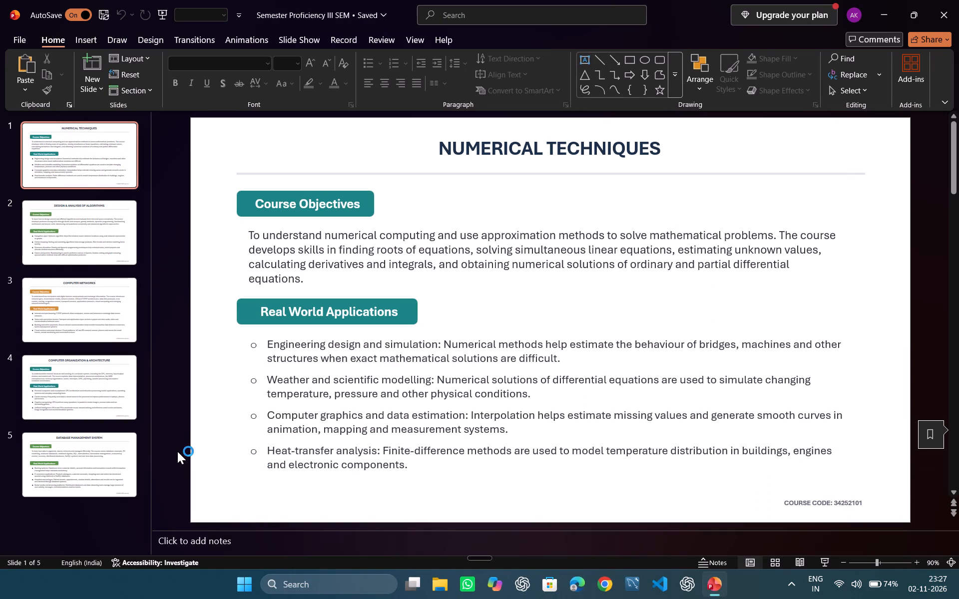
# Review all five slides in sequence, checking that their layout, heading labels and bullets are consistent.
pyautogui.press('Down')
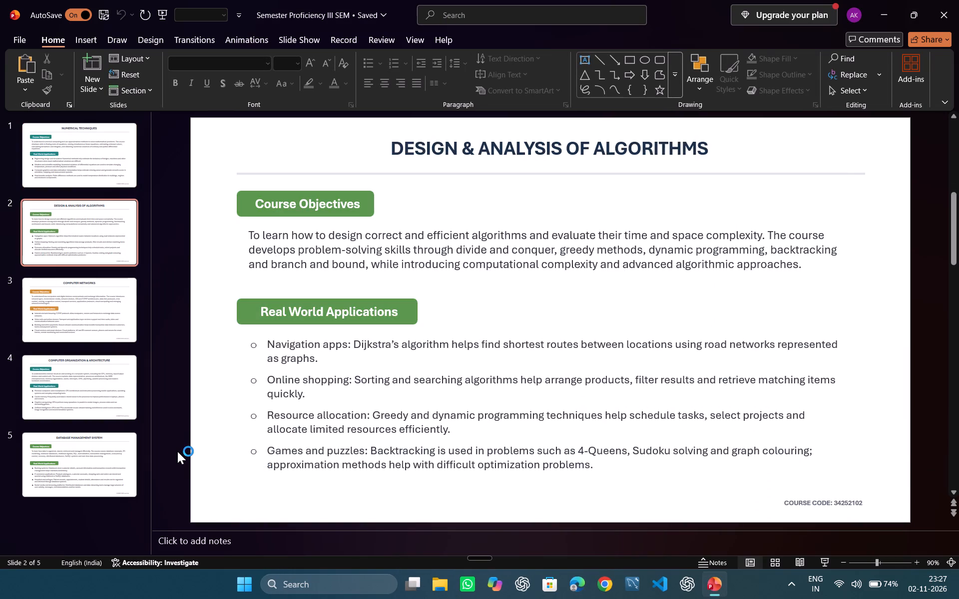
pyautogui.press('Down')
pyautogui.press('Down')
pyautogui.press('Down')
pyautogui.press('Down')
pyautogui.press('Down')
pyautogui.press('Down')
pyautogui.press('Down')
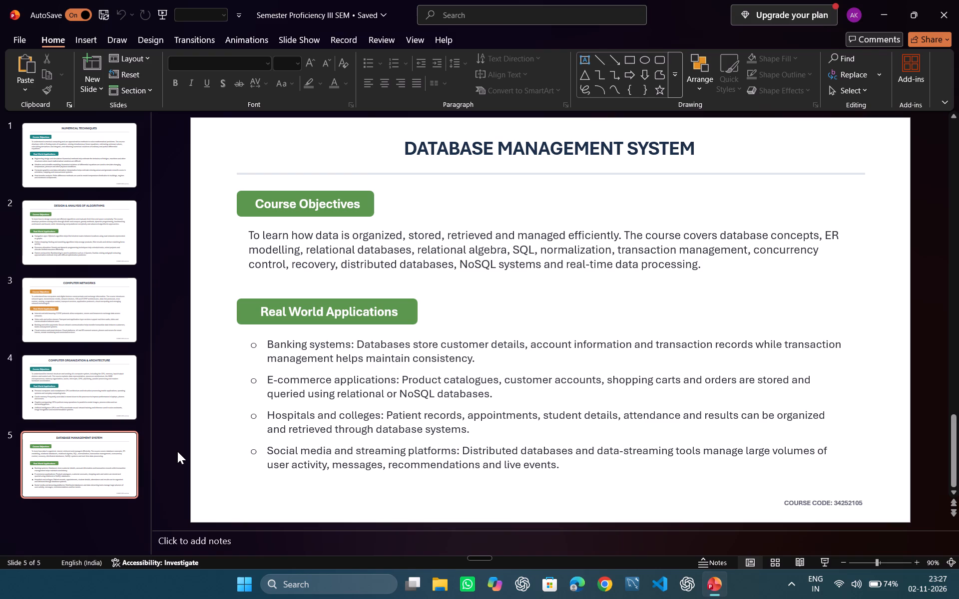
pyautogui.press('Up')
pyautogui.press('Up')
pyautogui.press('Up')
pyautogui.press('Up')
pyautogui.press('Up')
pyautogui.press('Up')
pyautogui.press('Up')
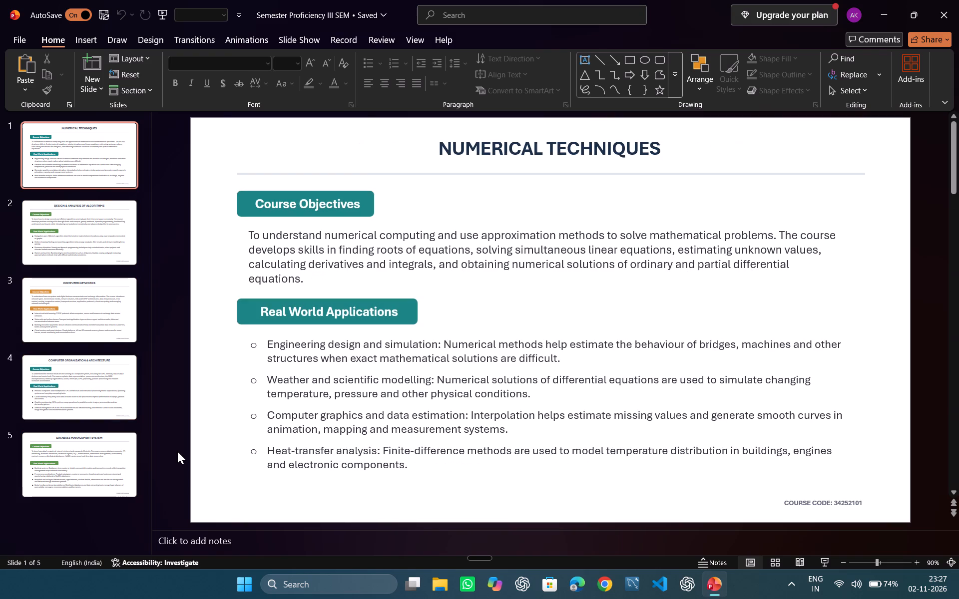
pyautogui.press('Down')
pyautogui.press('Down')
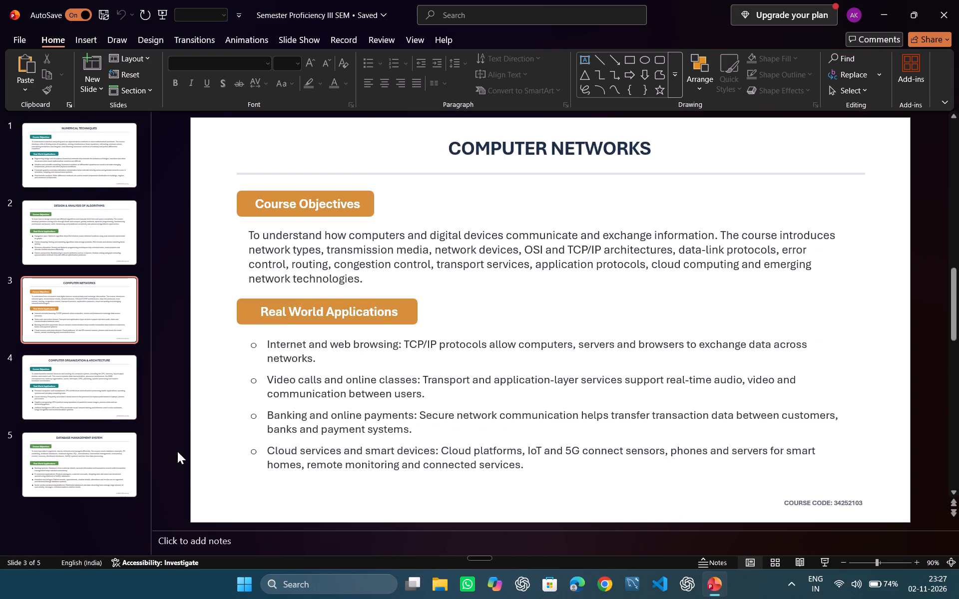
pyautogui.press('Down')
pyautogui.press('Down')
pyautogui.press('Down')
pyautogui.press('Down')
pyautogui.press('Down')
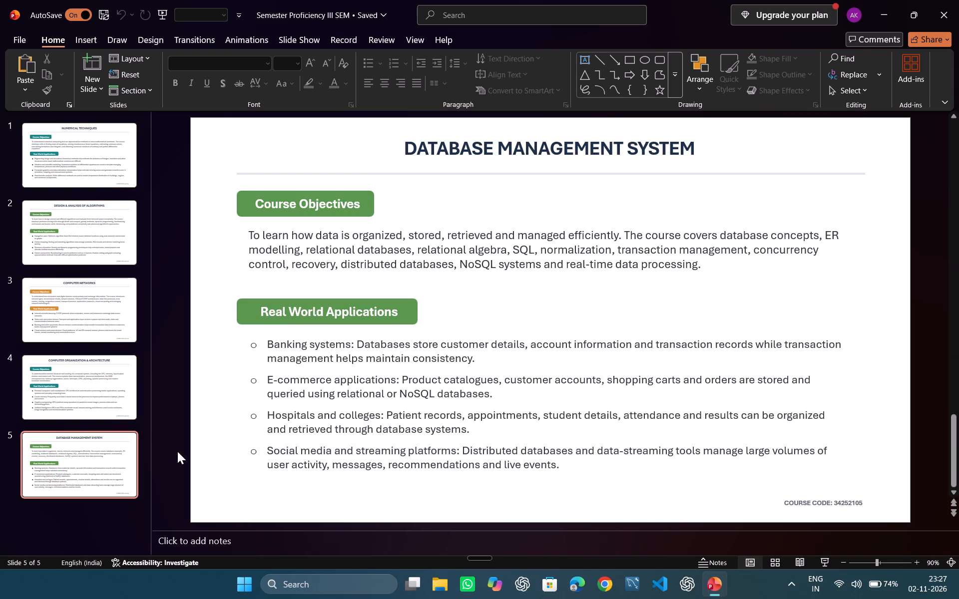
pyautogui.press('Up')
pyautogui.press('Up')
pyautogui.press('Up')
pyautogui.press('Up')
pyautogui.press('Up')
pyautogui.press('Up')
pyautogui.press('Up')
pyautogui.press('Up')
pyautogui.press('Up')
pyautogui.press('Up')
pyautogui.press('Up')
pyautogui.press('Up')
pyautogui.press('Up')
pyautogui.press('Up')
pyautogui.press('Up')
pyautogui.press('Up')
pyautogui.press('Up')
pyautogui.press('Up')
pyautogui.press('Up')
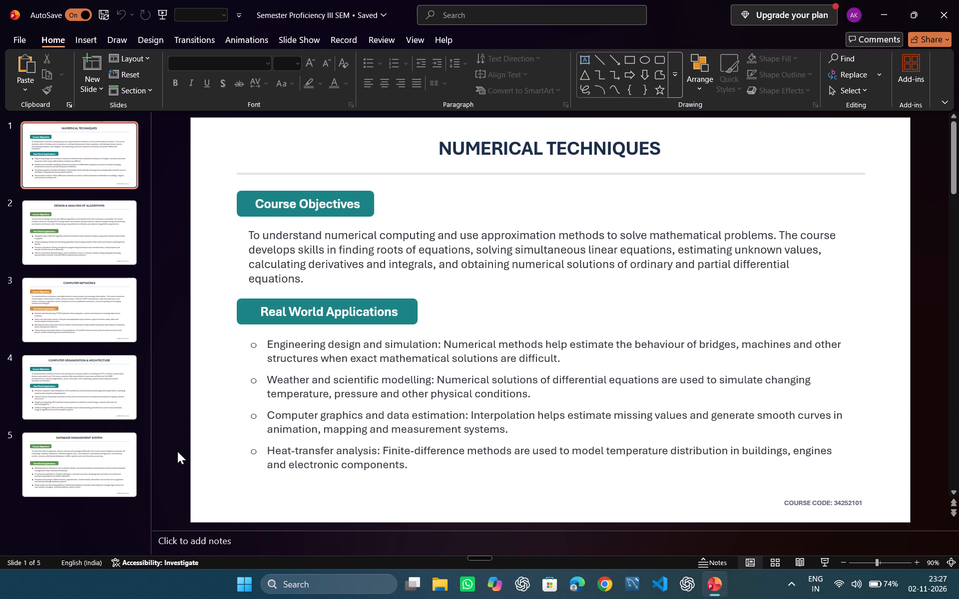
# Inspect the text formatting of the applications list, the objectives paragraph and the remaining objects on the Numerical Techniques slide.
pyautogui.click(642, 355)
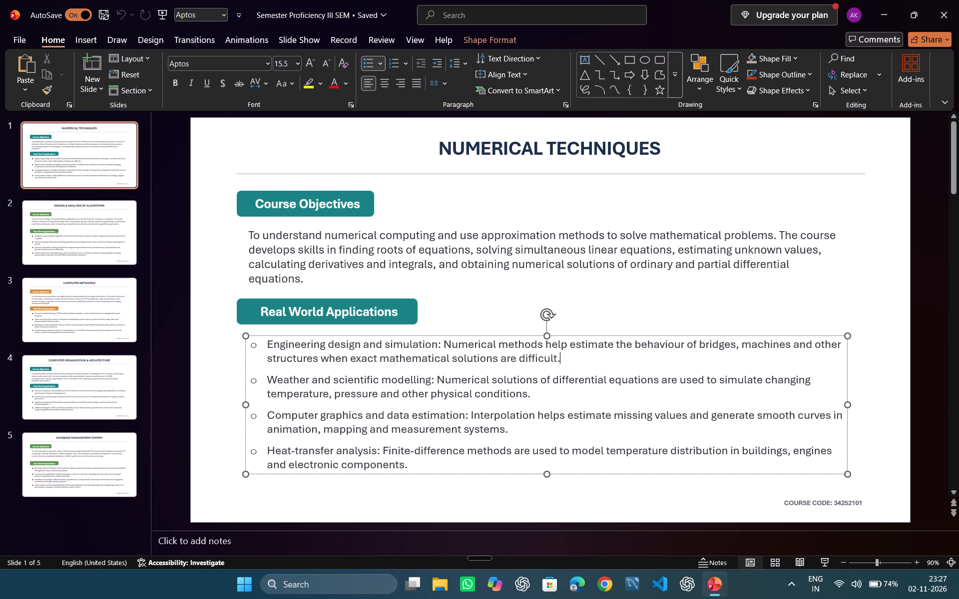
pyautogui.hotkey('ctrl', 'a')
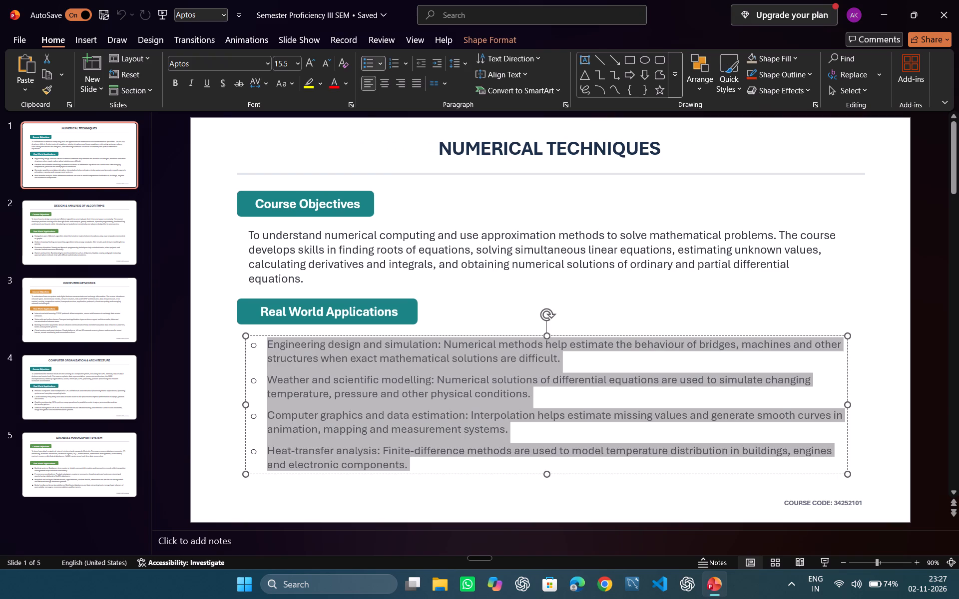
pyautogui.click(595, 283)
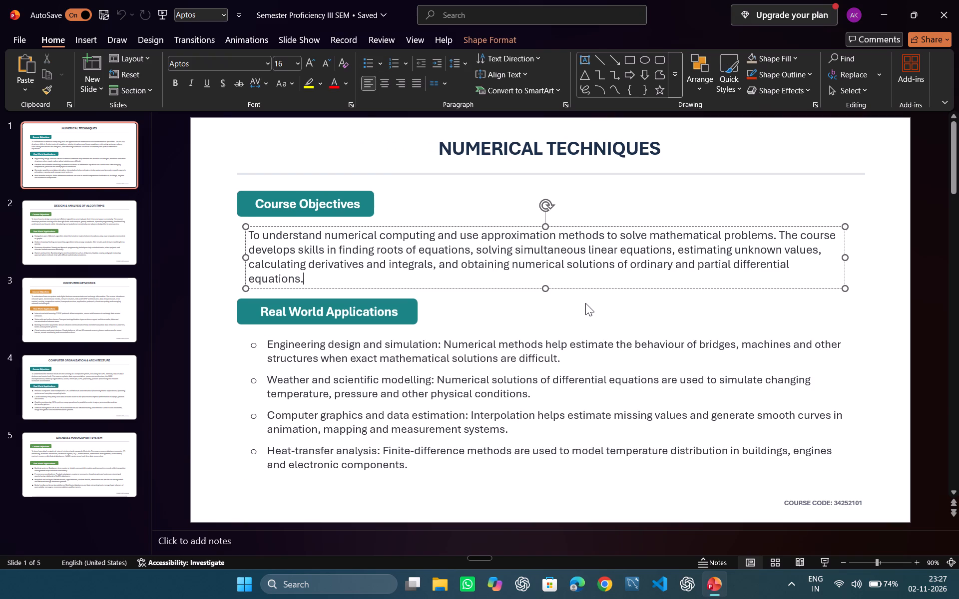
pyautogui.click(582, 307)
pyautogui.hotkey('ctrl', 'a')
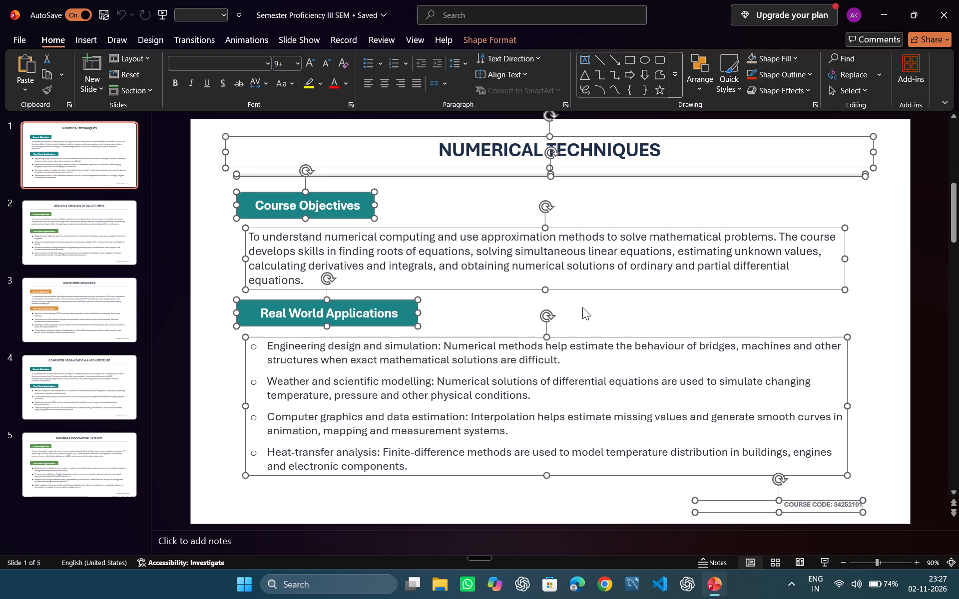
pyautogui.hotkey('ctrl', 'a')
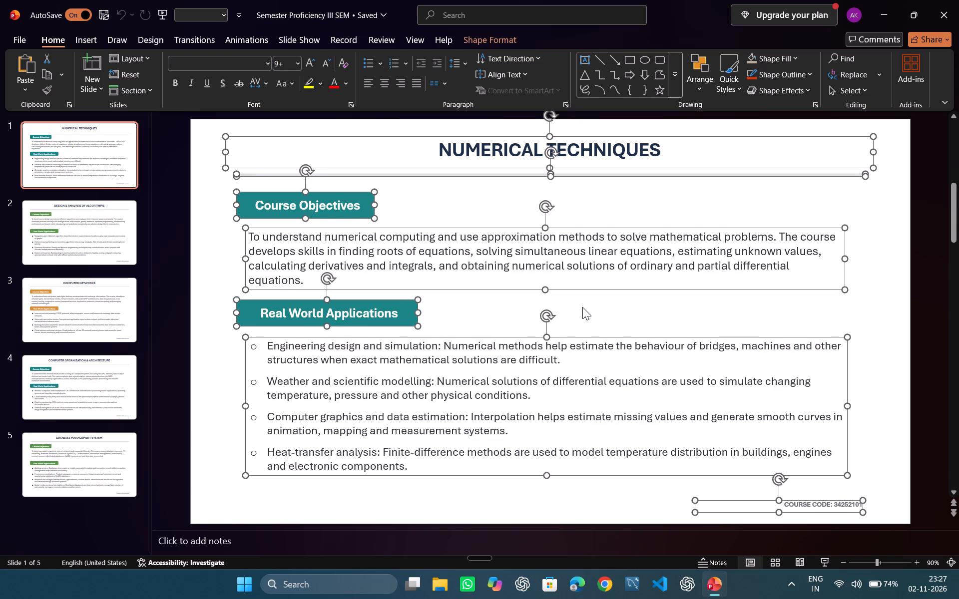
pyautogui.click(582, 307)
# Go through all five slides again from Numerical Techniques to Database Management System and back, comparing their appearance.
pyautogui.click(88, 165)
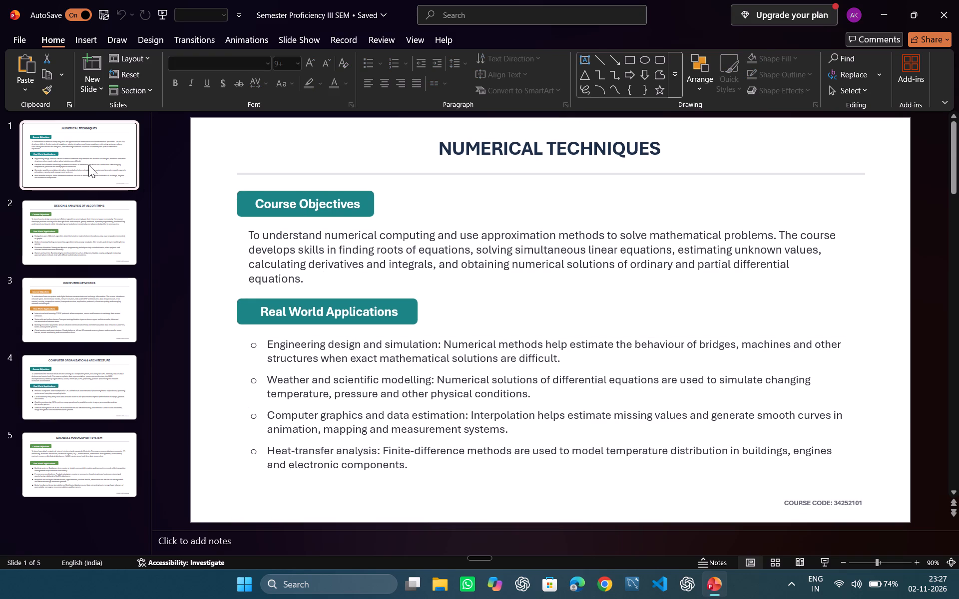
pyautogui.press('Down')
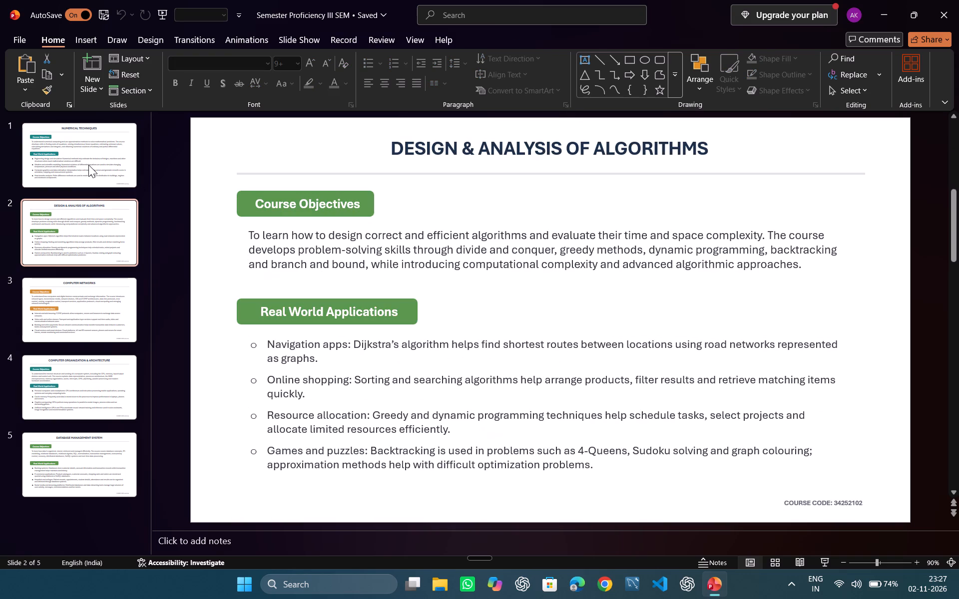
pyautogui.press('Down')
pyautogui.press('Down')
pyautogui.press('Down')
pyautogui.press('Down')
pyautogui.press('Down')
pyautogui.press('Down')
pyautogui.press('Down')
pyautogui.press('Down')
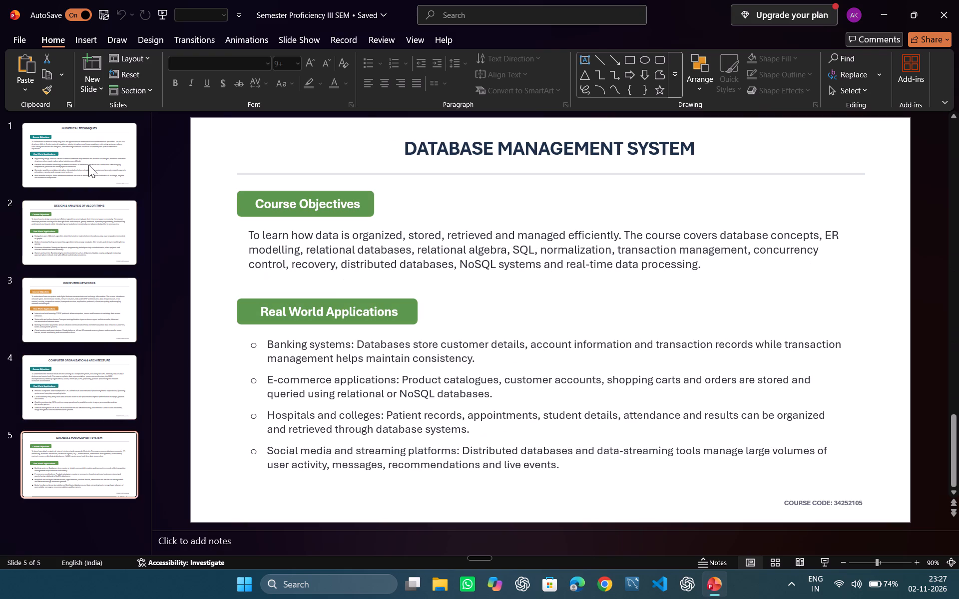
pyautogui.press('Up')
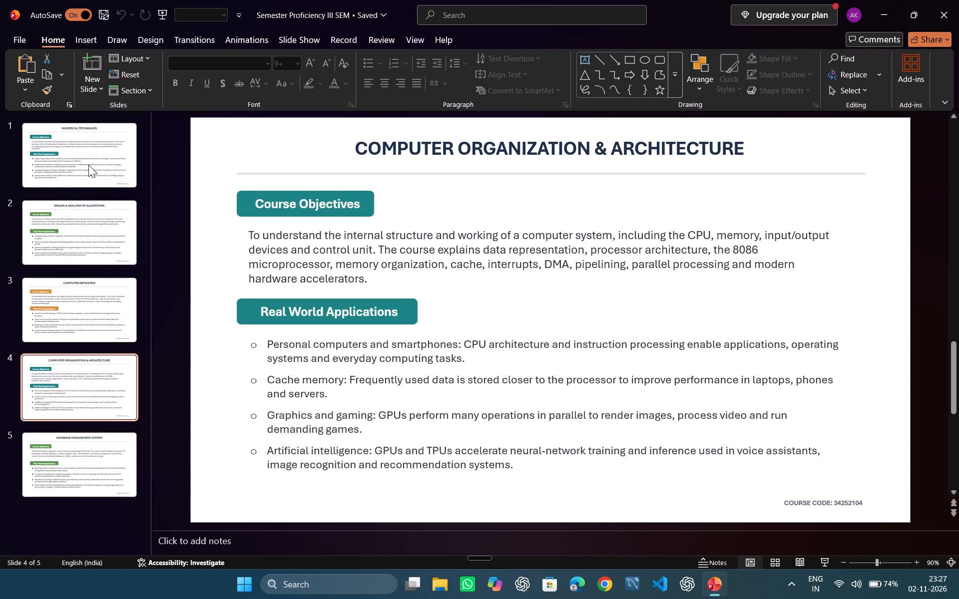
pyautogui.press('Up')
pyautogui.press('Up')
pyautogui.press('Up')
pyautogui.press('Up')
pyautogui.press('Up')
pyautogui.press('Up')
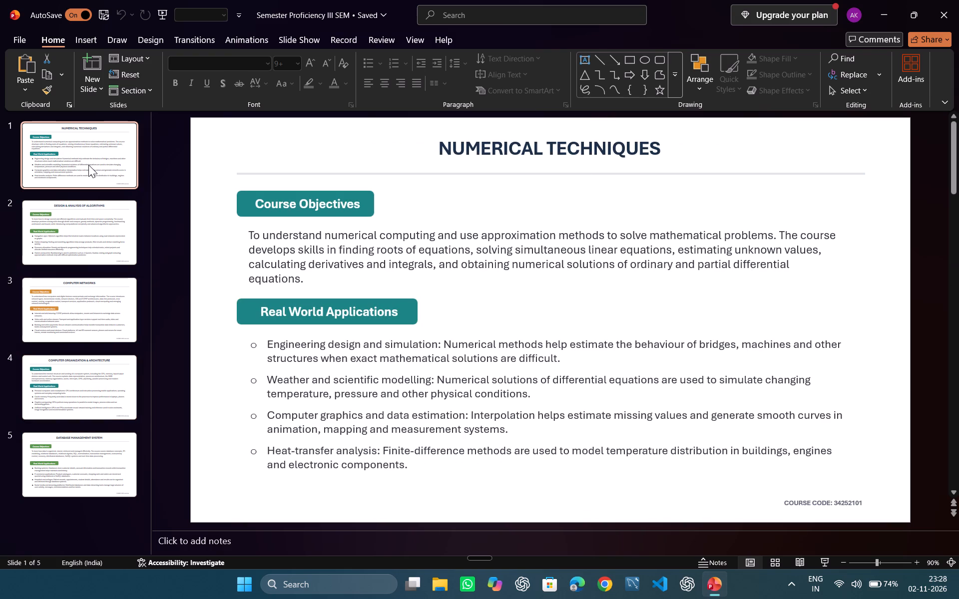
# Check the font sizes of both heading labels and the body text on the Numerical Techniques slide.
pyautogui.click(313, 208)
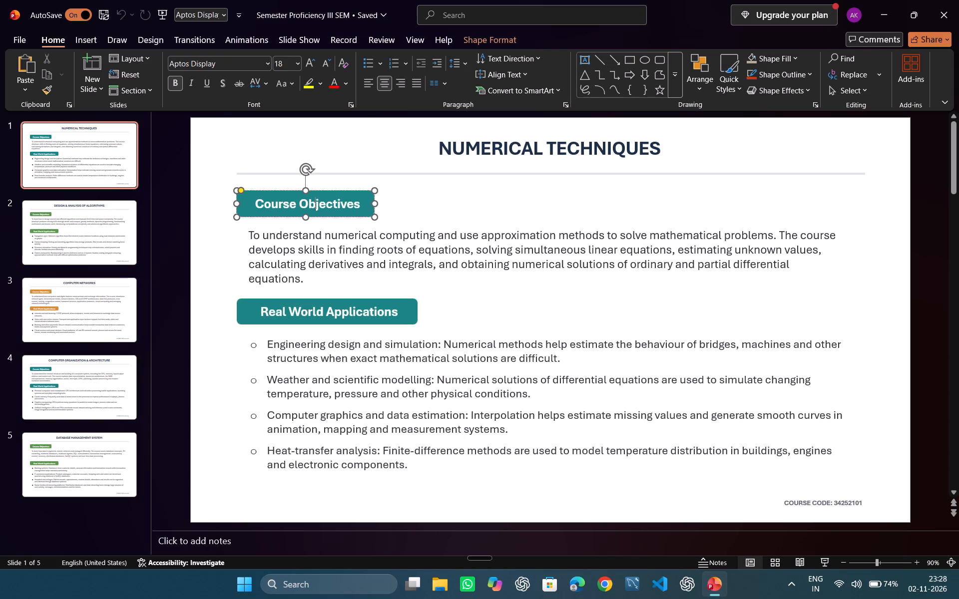
pyautogui.click(331, 244)
pyautogui.click(355, 319)
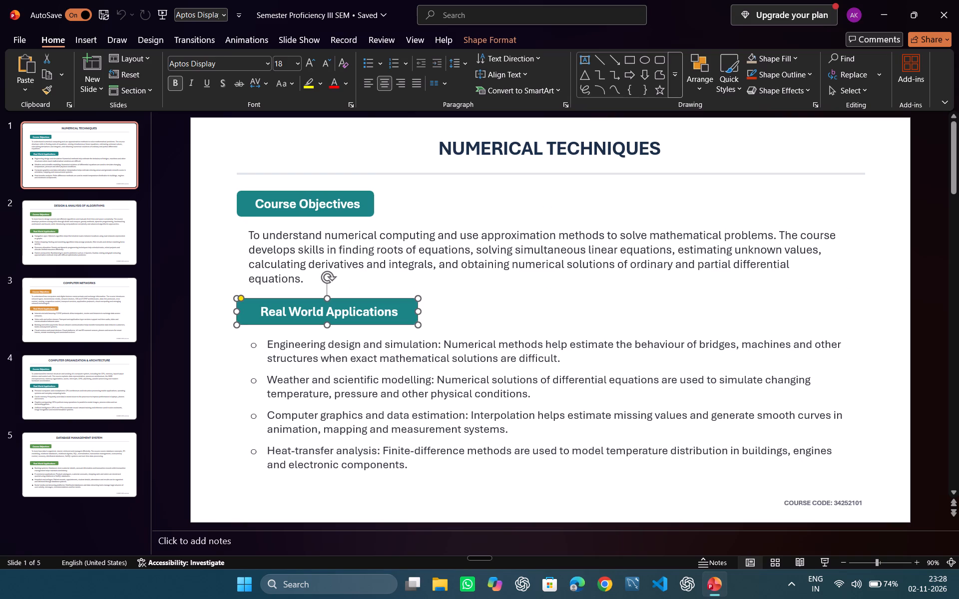
pyautogui.click(357, 311)
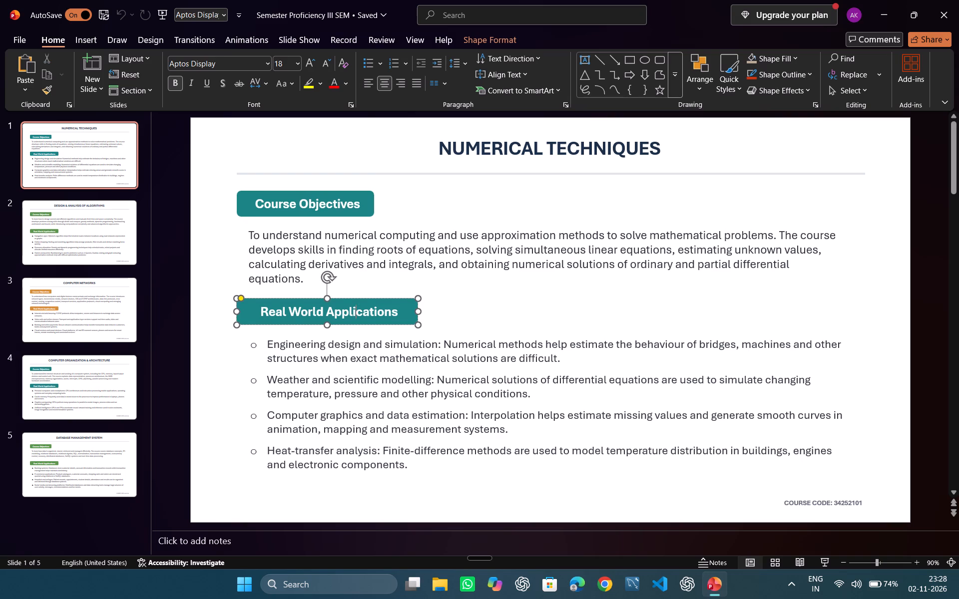
pyautogui.click(381, 352)
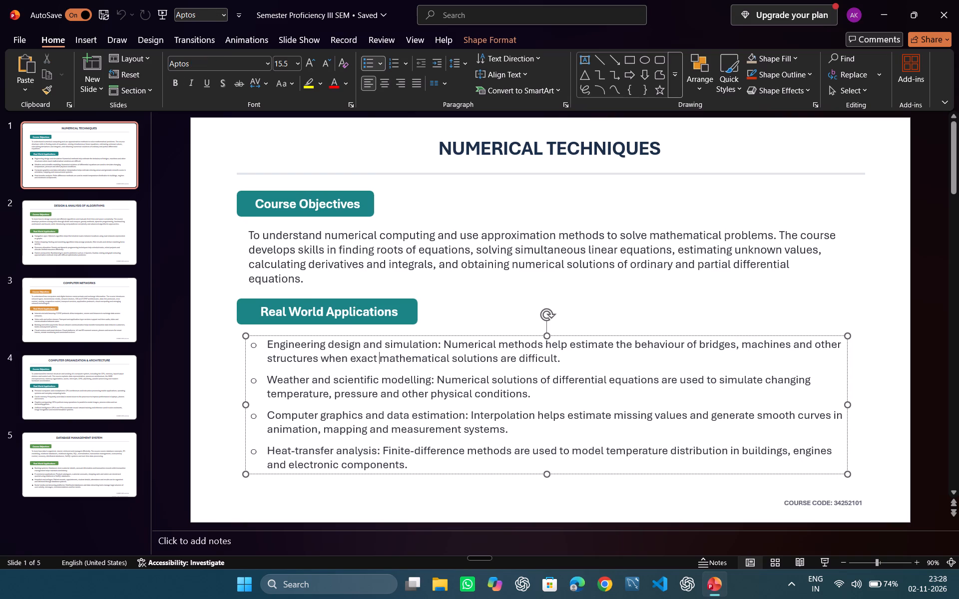
# Set the NUMERICAL TECHNIQUES slide title to font size 30.
pyautogui.click(462, 148)
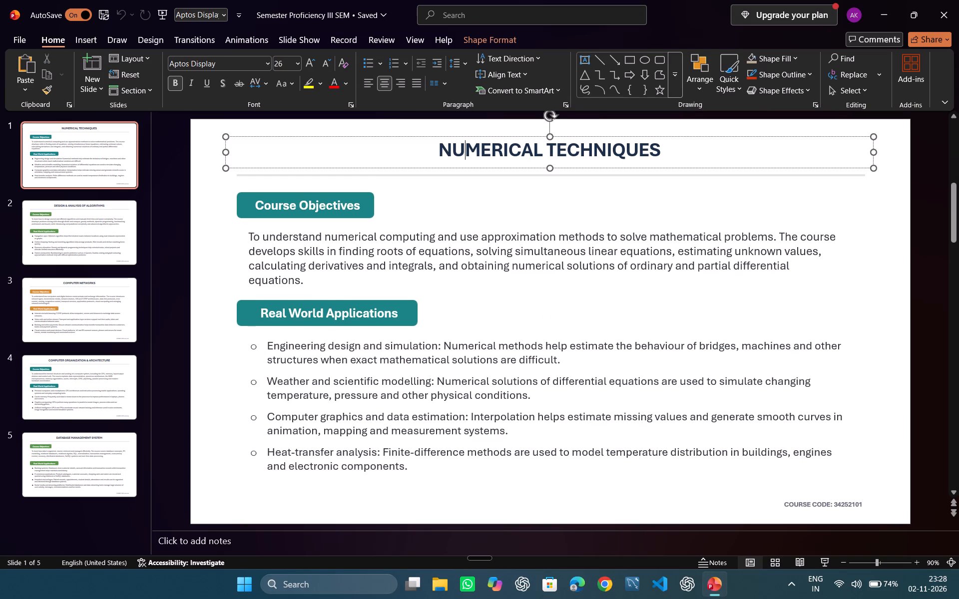
pyautogui.hotkey('ctrl', 'a')
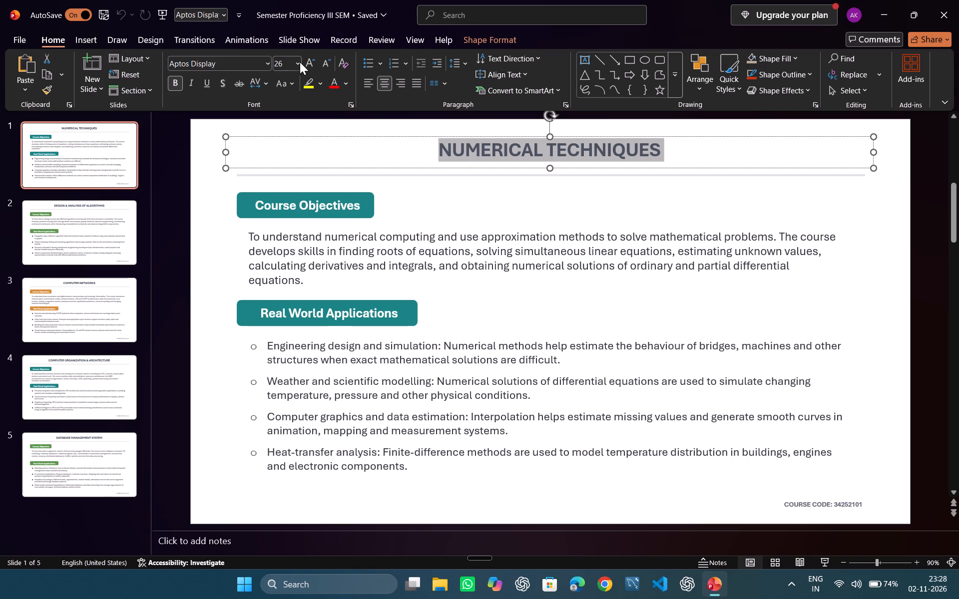
pyautogui.click(298, 62)
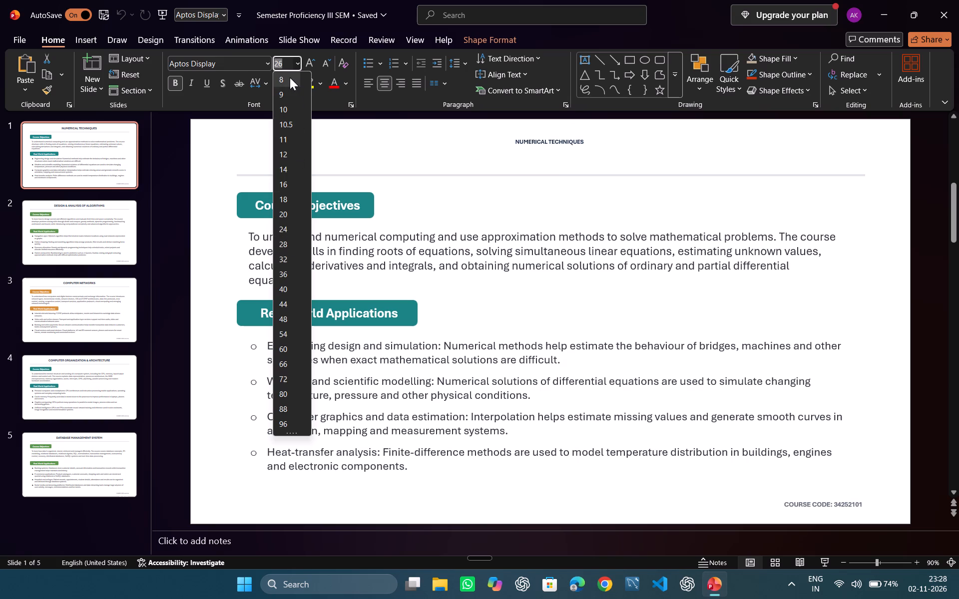
pyautogui.press('BackSpace')
pyautogui.press('BackSpace')
pyautogui.write('30')
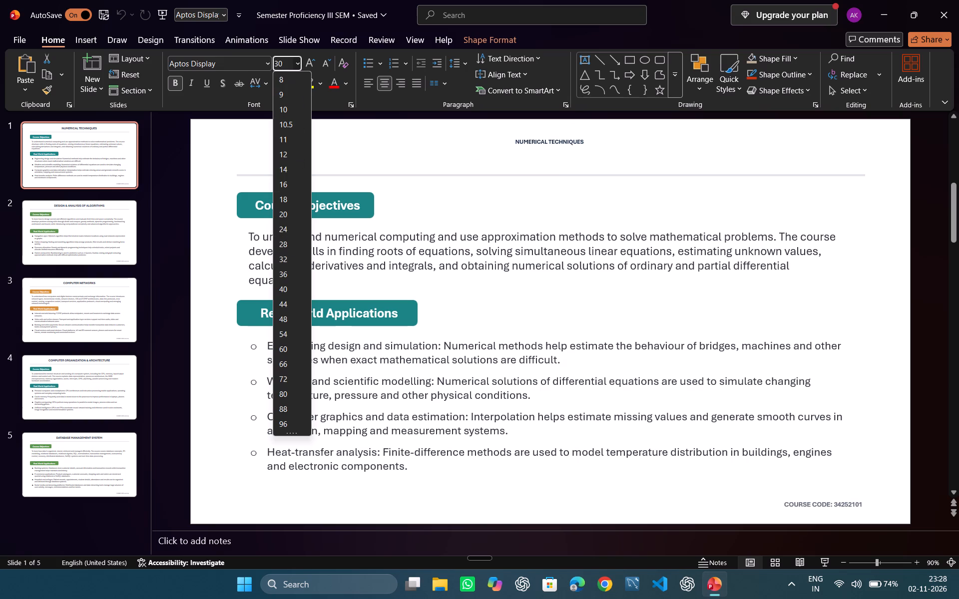
pyautogui.press('Return')
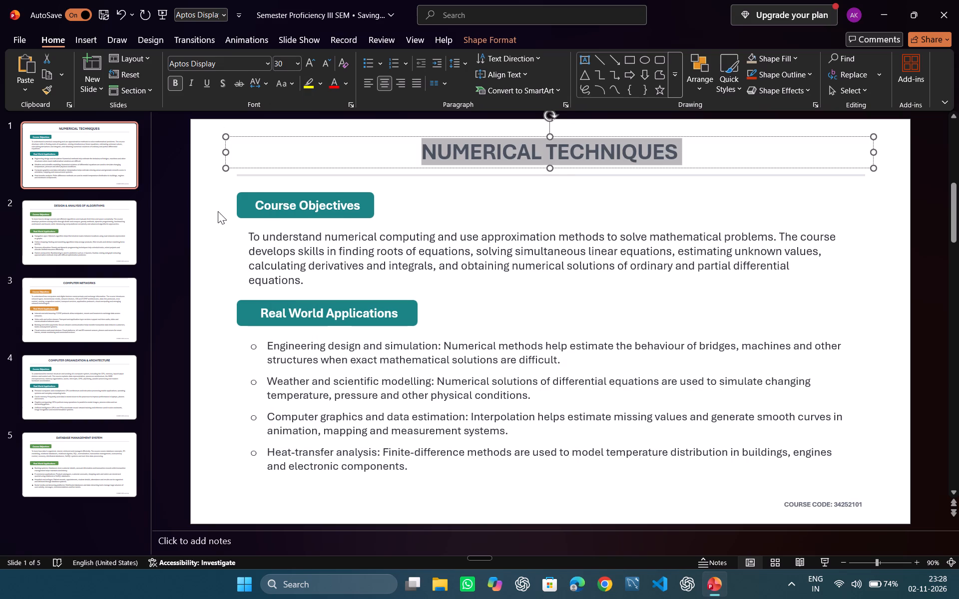
pyautogui.click(218, 214)
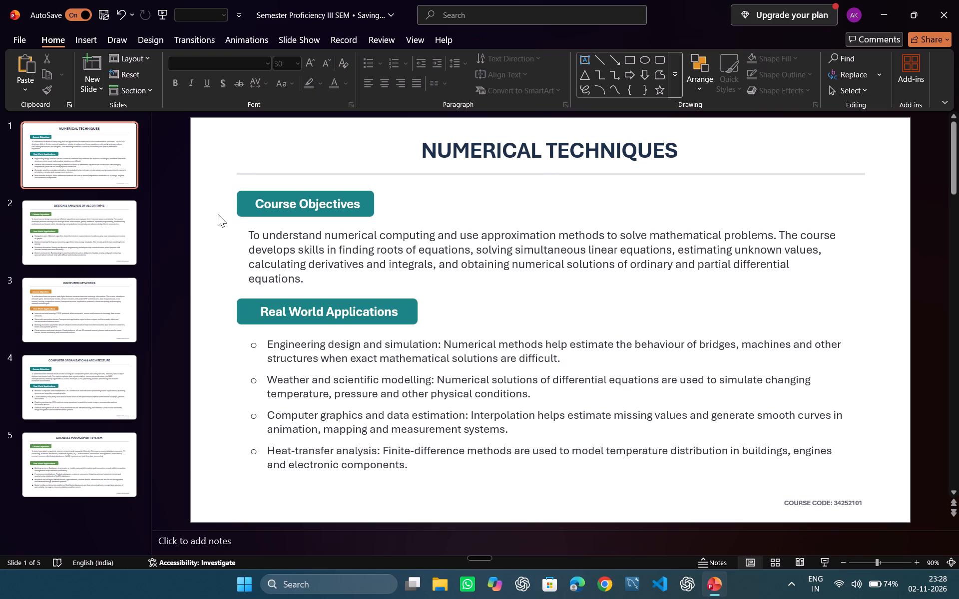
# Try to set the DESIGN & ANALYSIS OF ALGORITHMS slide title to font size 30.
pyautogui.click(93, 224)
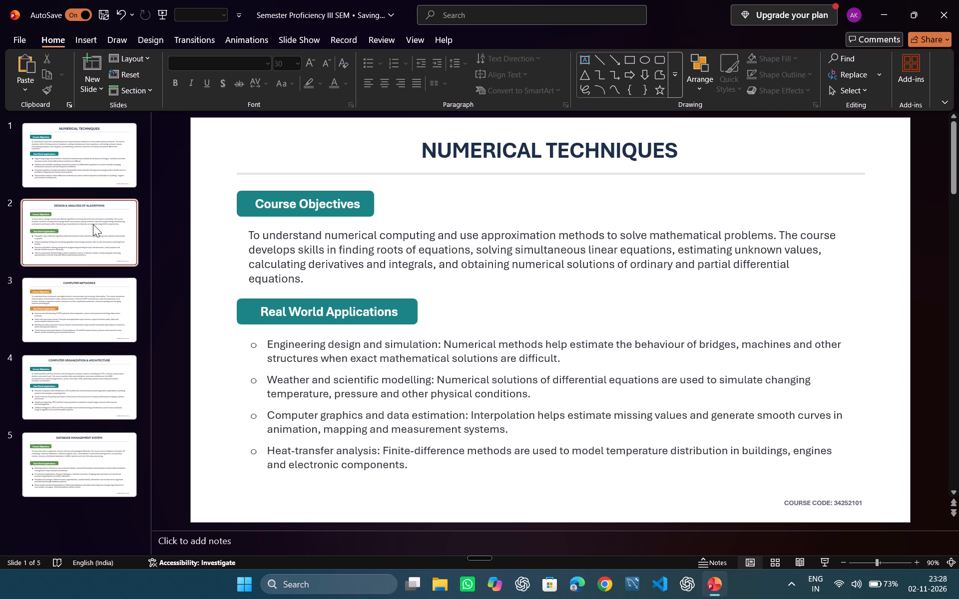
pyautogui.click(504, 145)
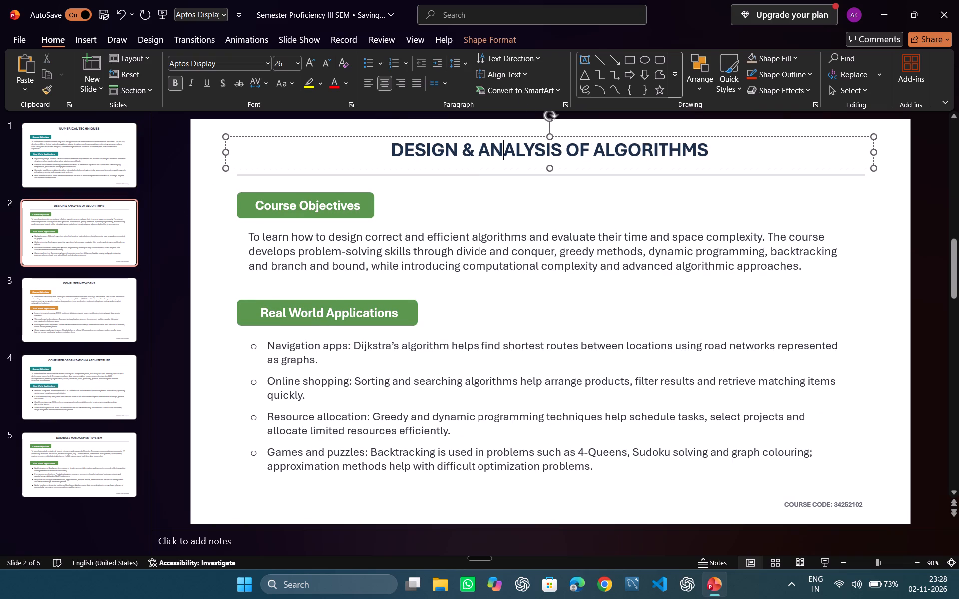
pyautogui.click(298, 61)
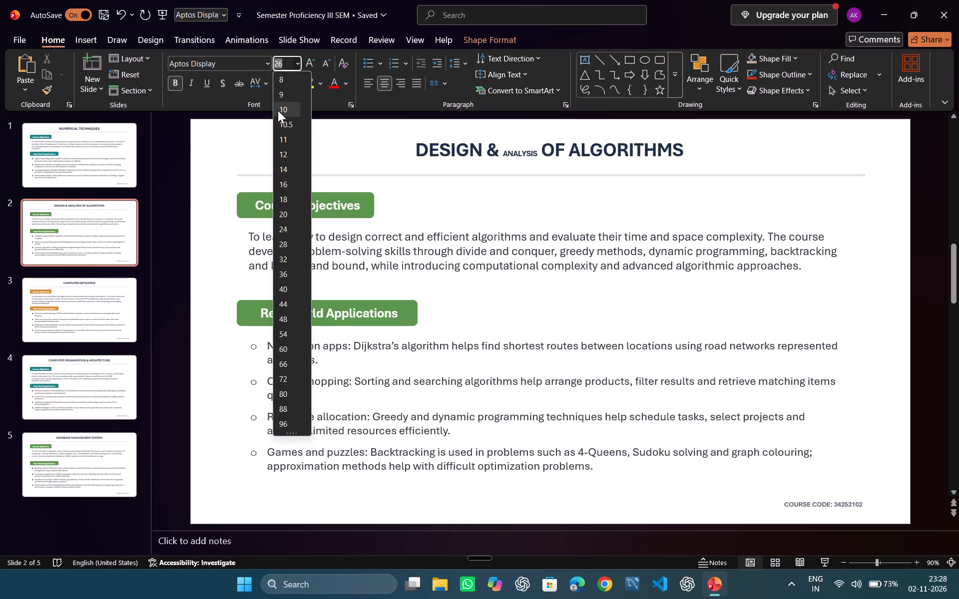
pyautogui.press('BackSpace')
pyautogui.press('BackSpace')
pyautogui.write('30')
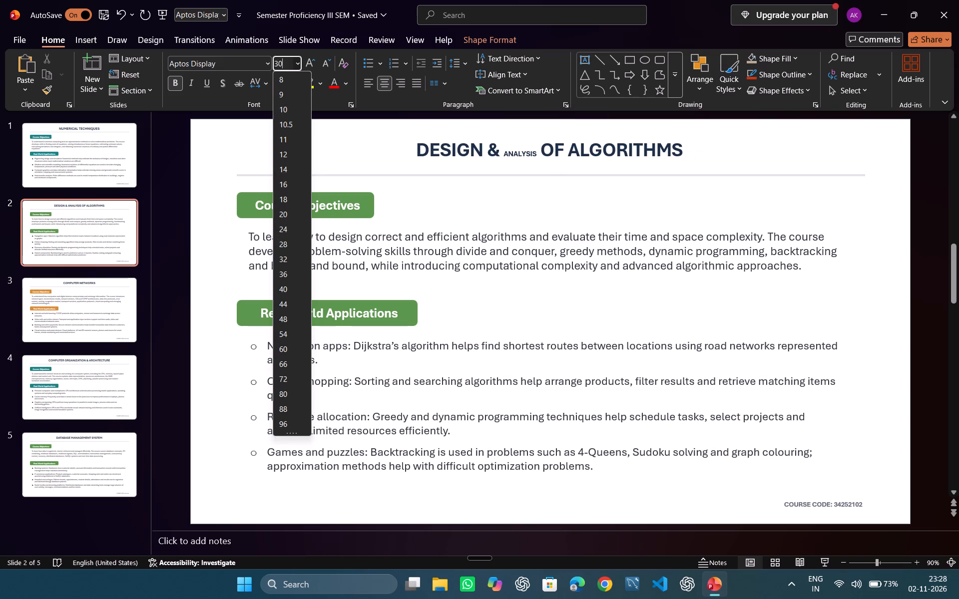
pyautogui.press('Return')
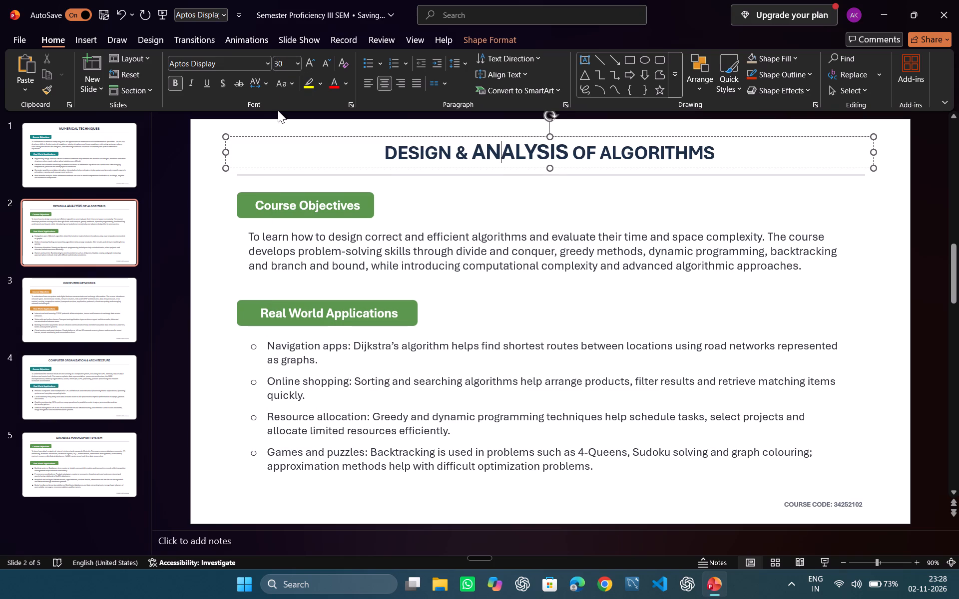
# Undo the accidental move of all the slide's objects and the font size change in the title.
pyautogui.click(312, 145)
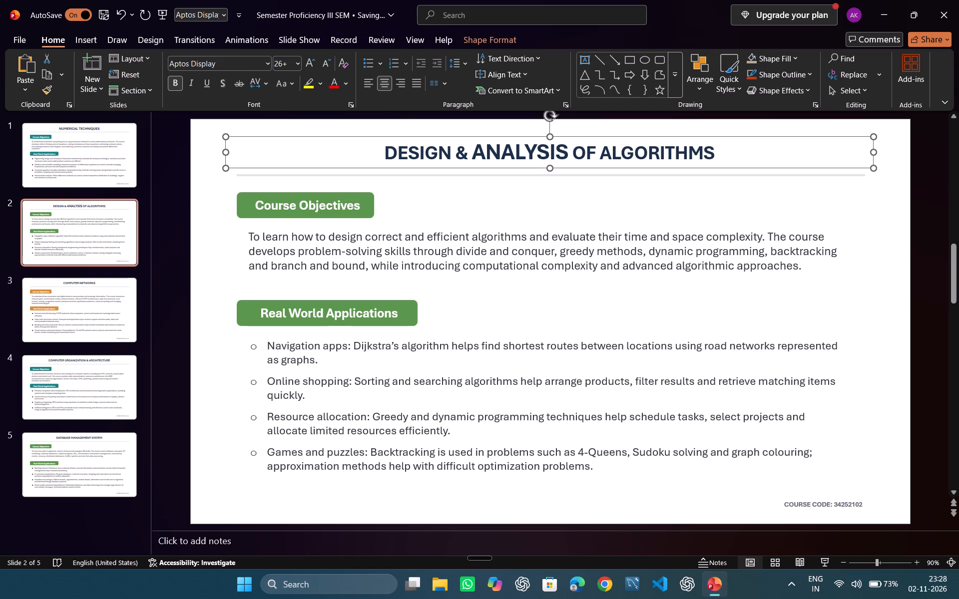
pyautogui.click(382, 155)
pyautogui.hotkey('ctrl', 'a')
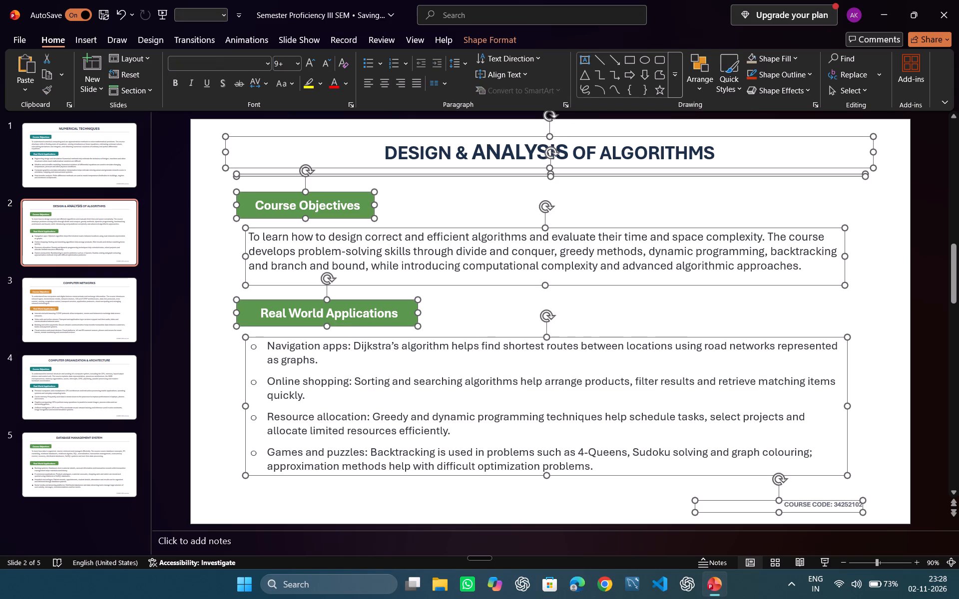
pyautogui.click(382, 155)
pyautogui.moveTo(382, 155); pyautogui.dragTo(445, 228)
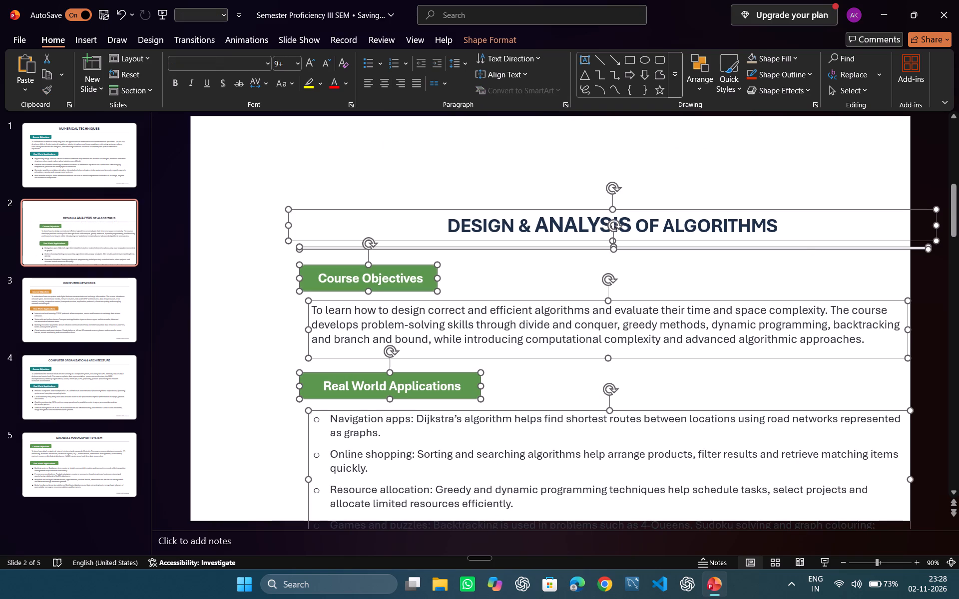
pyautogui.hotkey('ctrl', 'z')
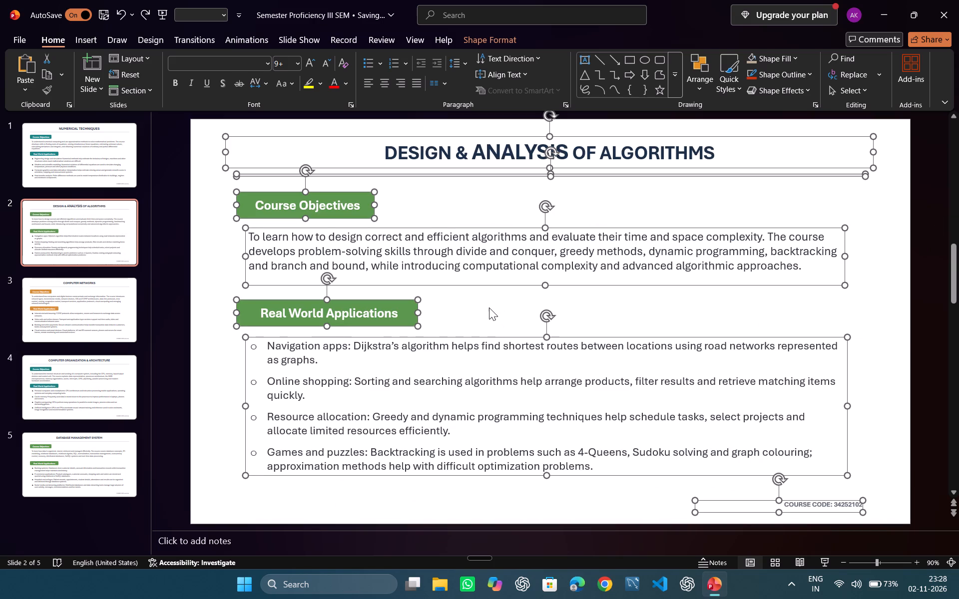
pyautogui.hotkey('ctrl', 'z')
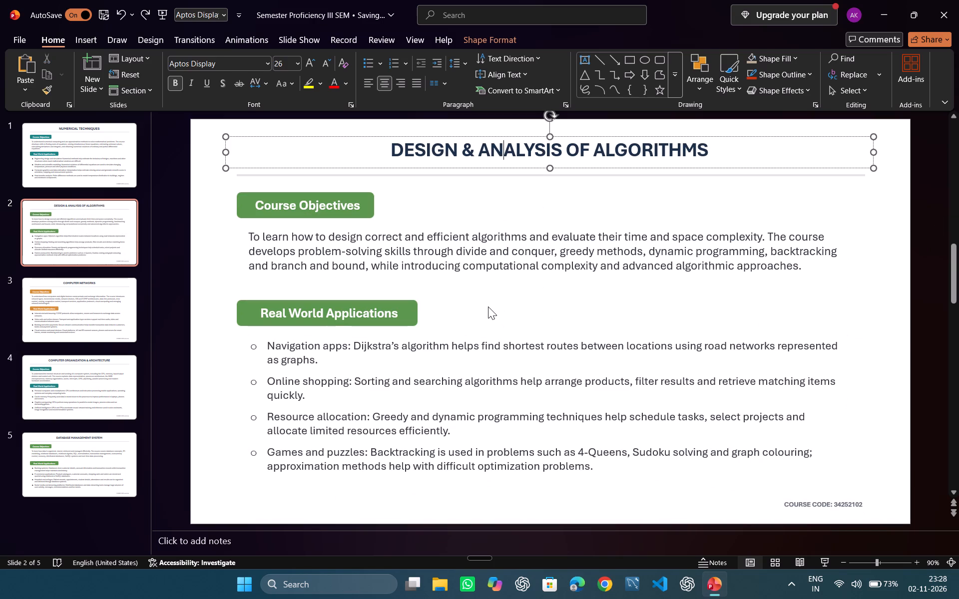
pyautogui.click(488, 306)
# Set the whole DESIGN & ANALYSIS OF ALGORITHMS slide title to font size 30 and compare it with the Numerical Techniques slide.
pyautogui.click(480, 162)
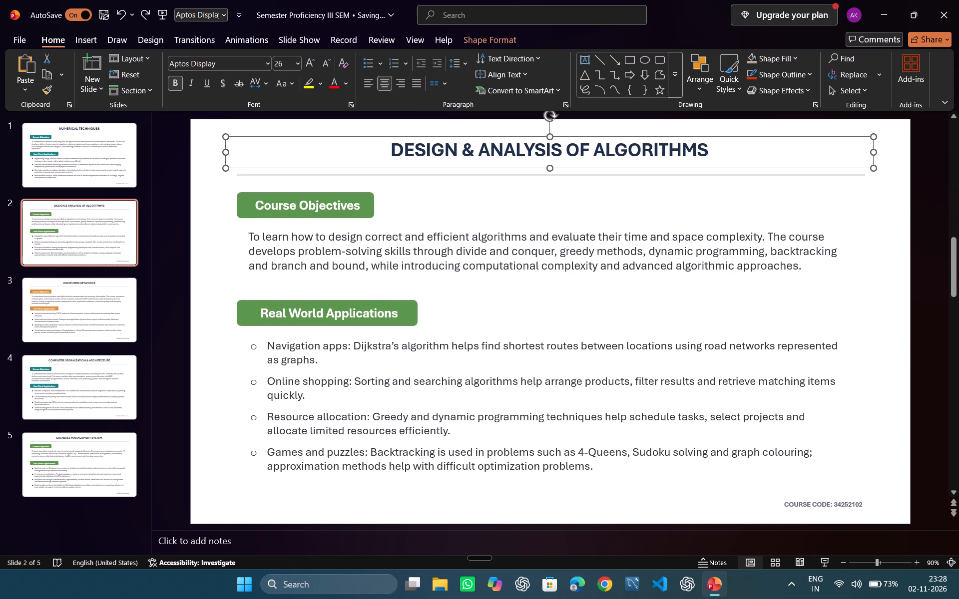
pyautogui.moveTo(391, 148); pyautogui.dragTo(659, 151)
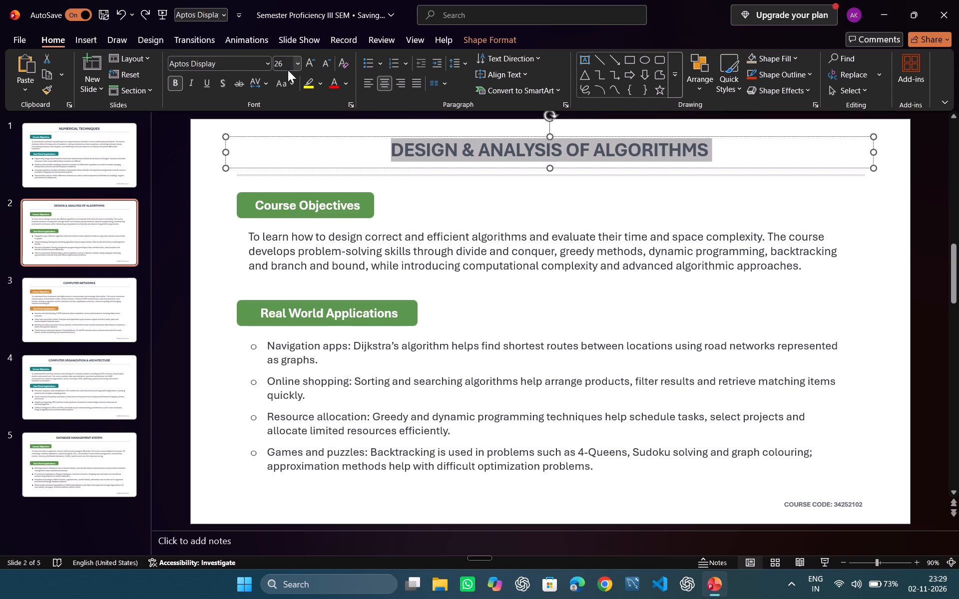
pyautogui.click(286, 64)
pyautogui.press('BackSpace')
pyautogui.press('BackSpace')
pyautogui.write('30')
pyautogui.press('Return')
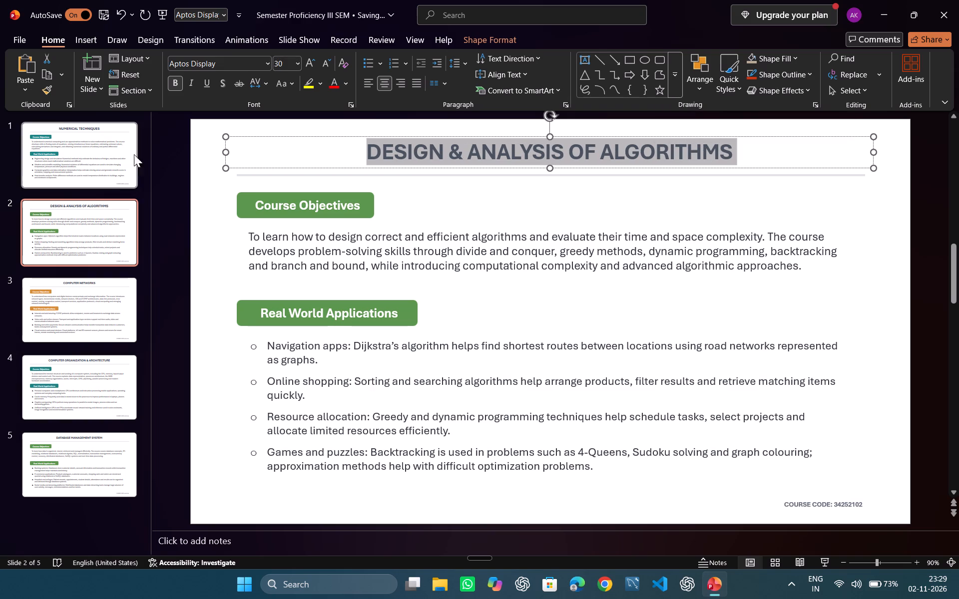
pyautogui.click(82, 155)
pyautogui.click(92, 221)
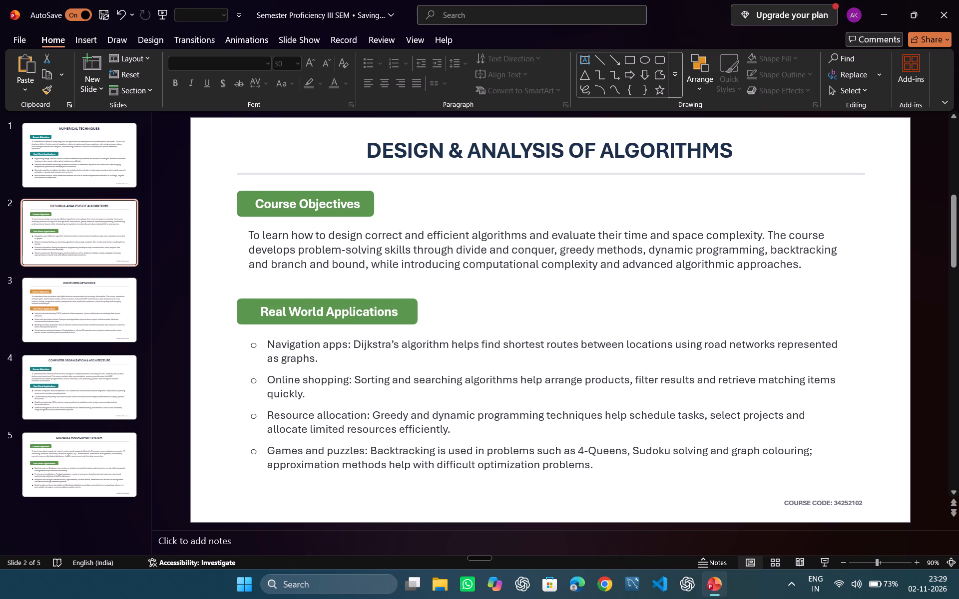
pyautogui.click(447, 143)
# Set the COMPUTER NETWORKS slide title to font size 30.
pyautogui.click(87, 299)
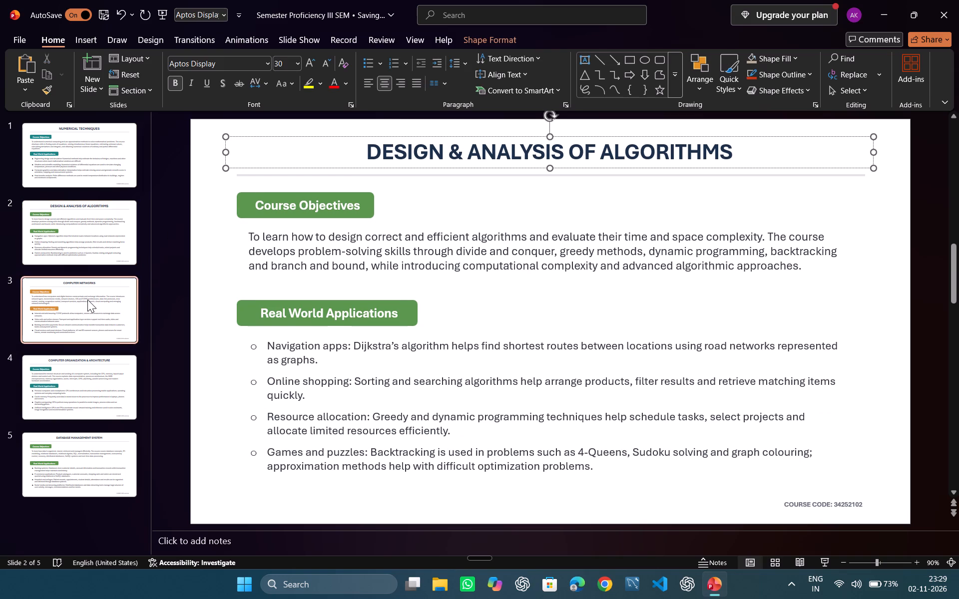
pyautogui.click(506, 147)
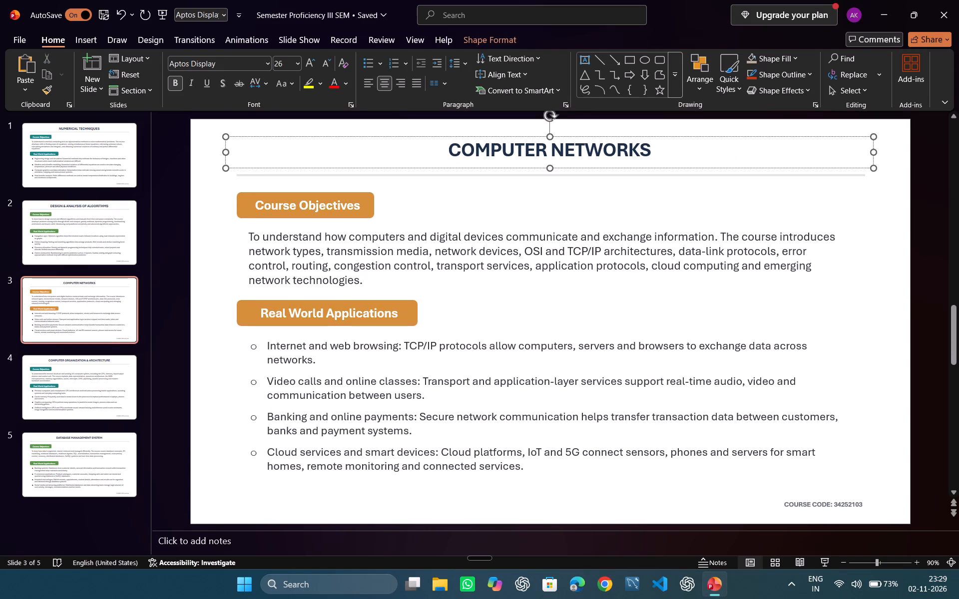
pyautogui.moveTo(449, 151); pyautogui.dragTo(631, 166)
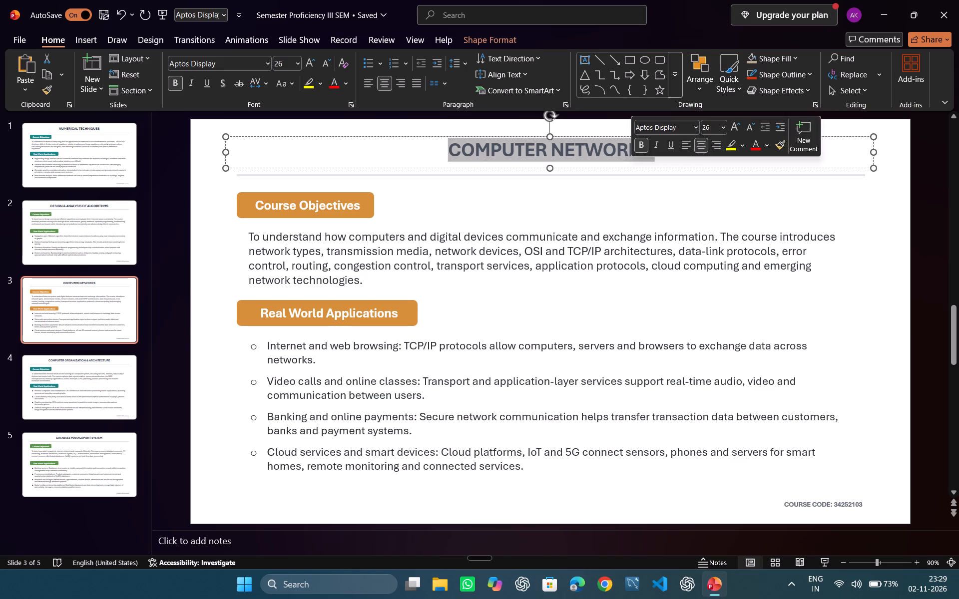
pyautogui.click(285, 62)
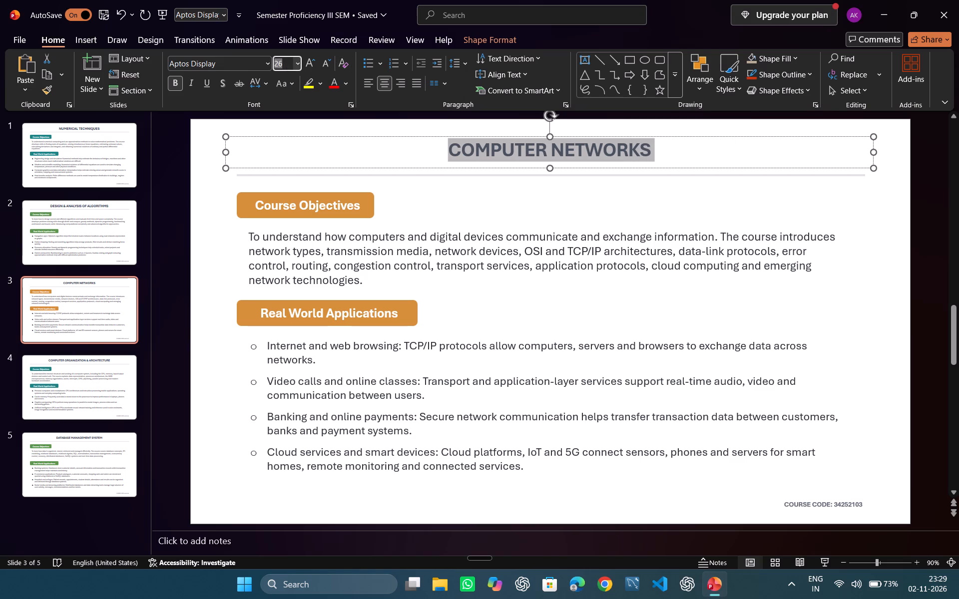
pyautogui.press('BackSpace')
pyautogui.press('BackSpace')
pyautogui.write('30')
pyautogui.press('Return')
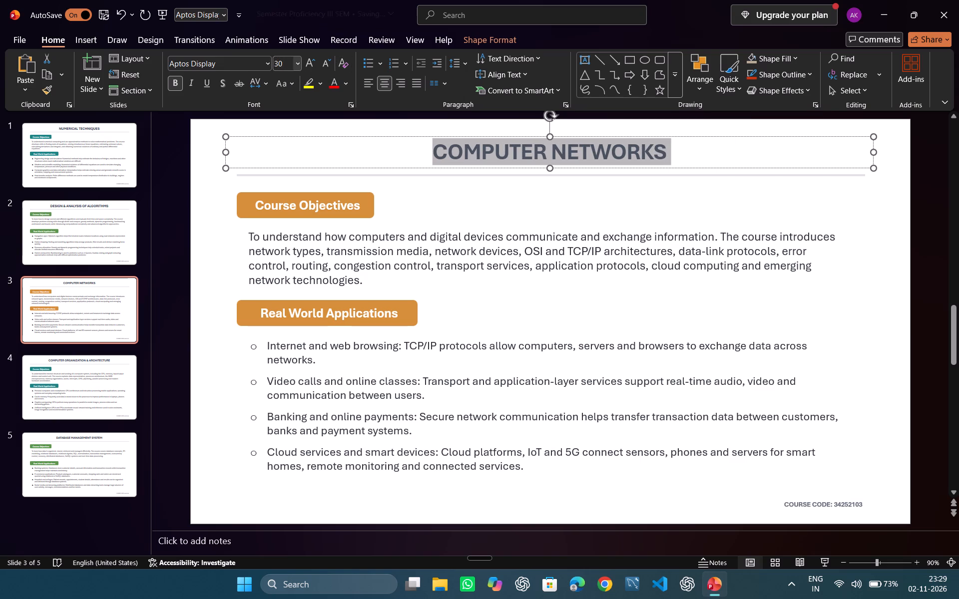
# Set the COMPUTER ORGANIZATION & ARCHITECTURE slide title to font size 30.
pyautogui.click(71, 384)
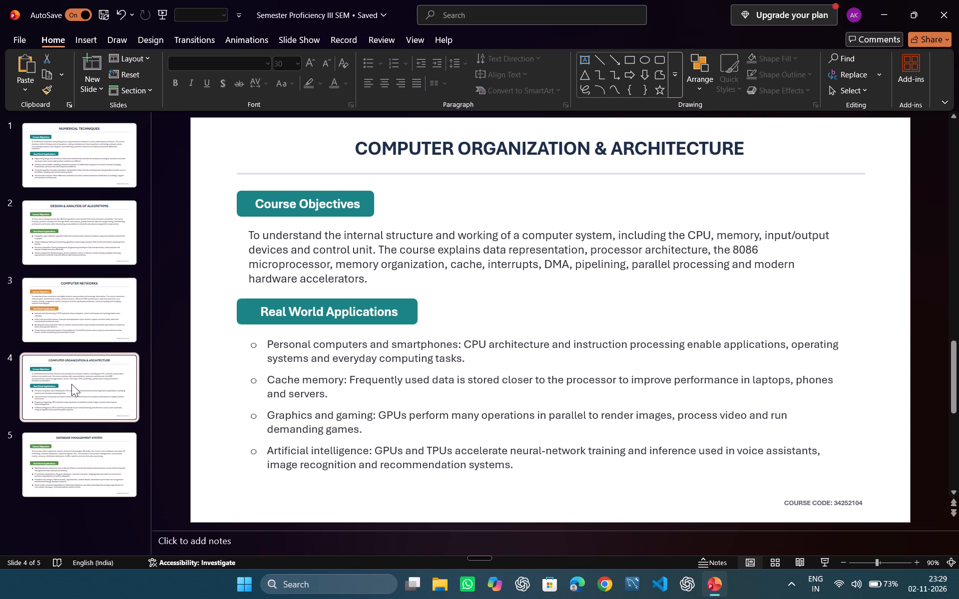
pyautogui.click(357, 155)
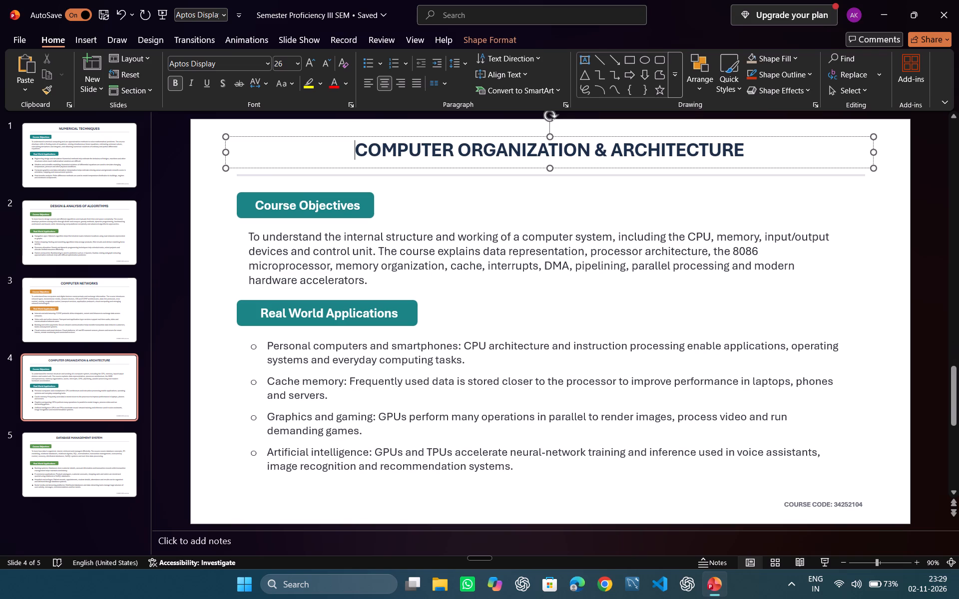
pyautogui.moveTo(356, 152); pyautogui.dragTo(668, 168)
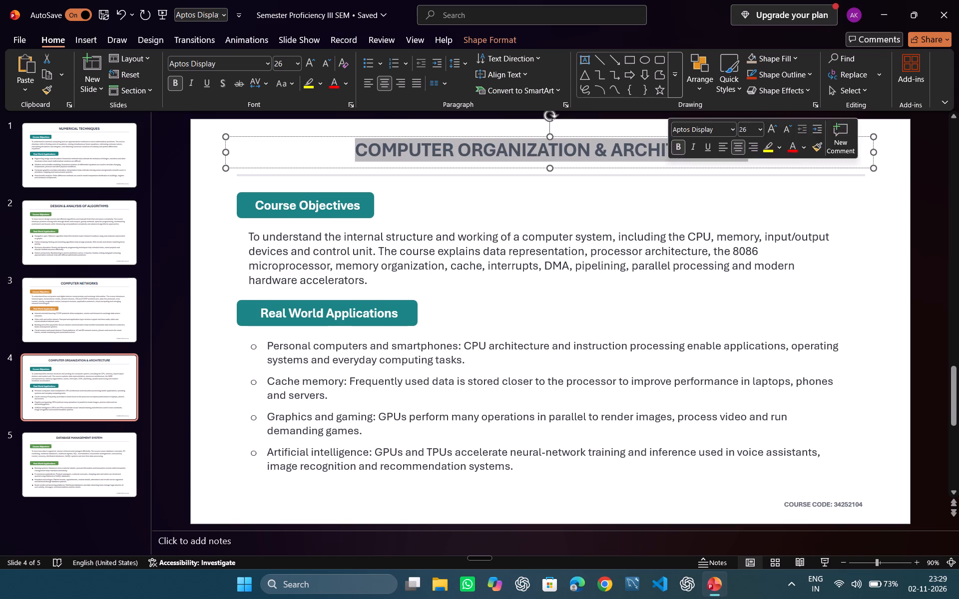
pyautogui.click(284, 60)
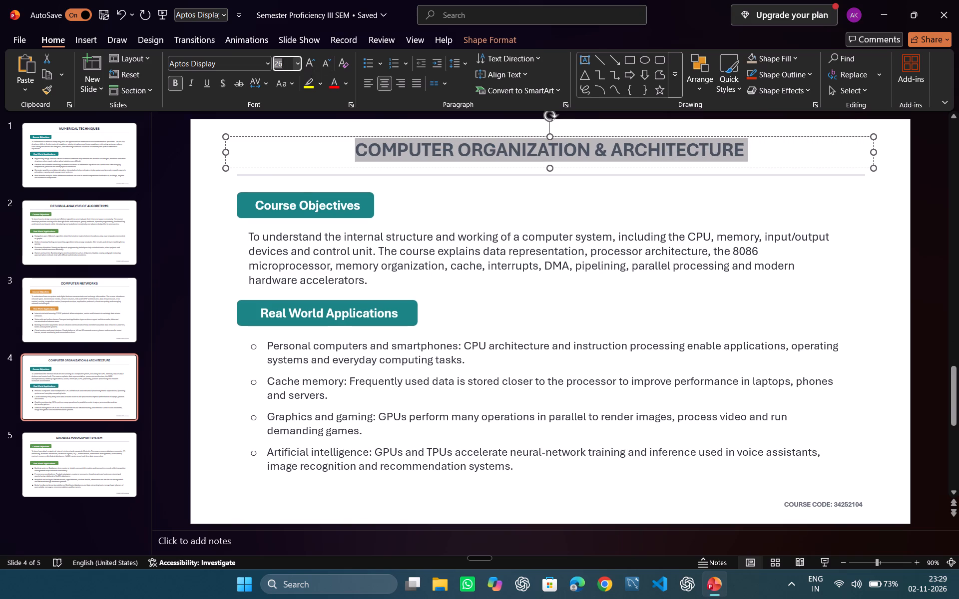
pyautogui.press('BackSpace')
pyautogui.press('BackSpace')
pyautogui.write('30')
pyautogui.press('Return')
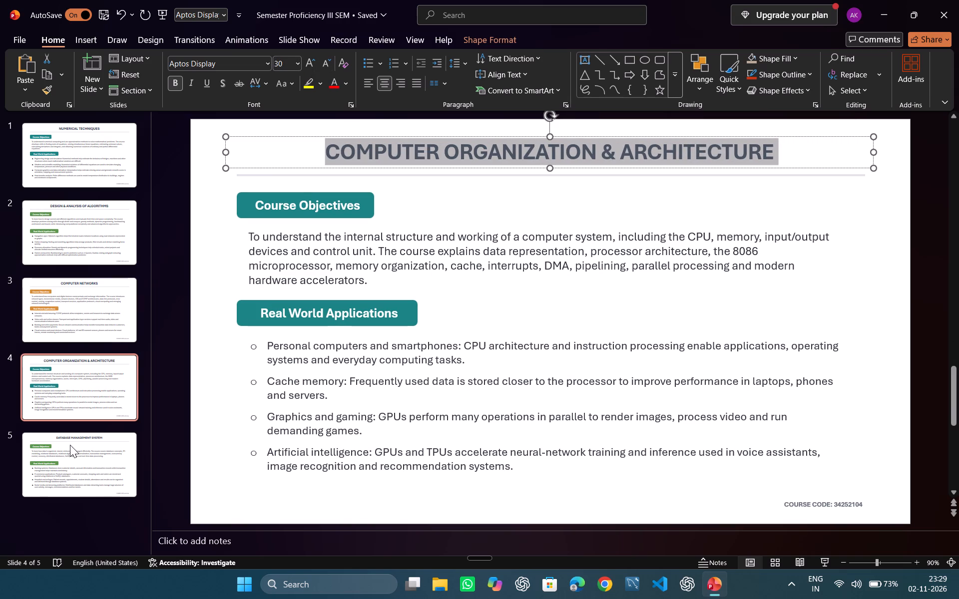
pyautogui.click(71, 448)
pyautogui.click(67, 410)
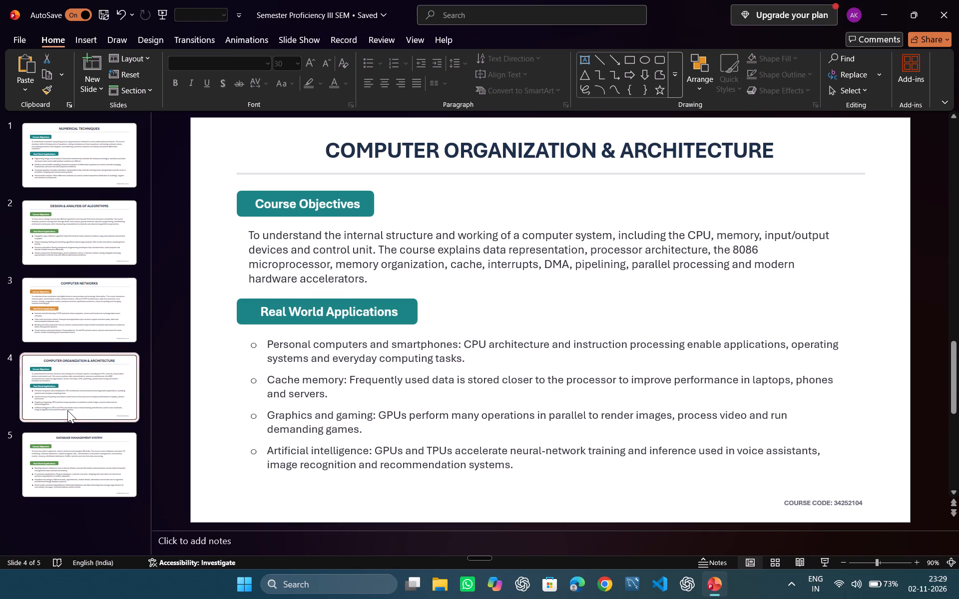
# Set the DATABASE MANAGEMENT SYSTEM slide title to font size 30.
pyautogui.click(77, 455)
pyautogui.click(426, 147)
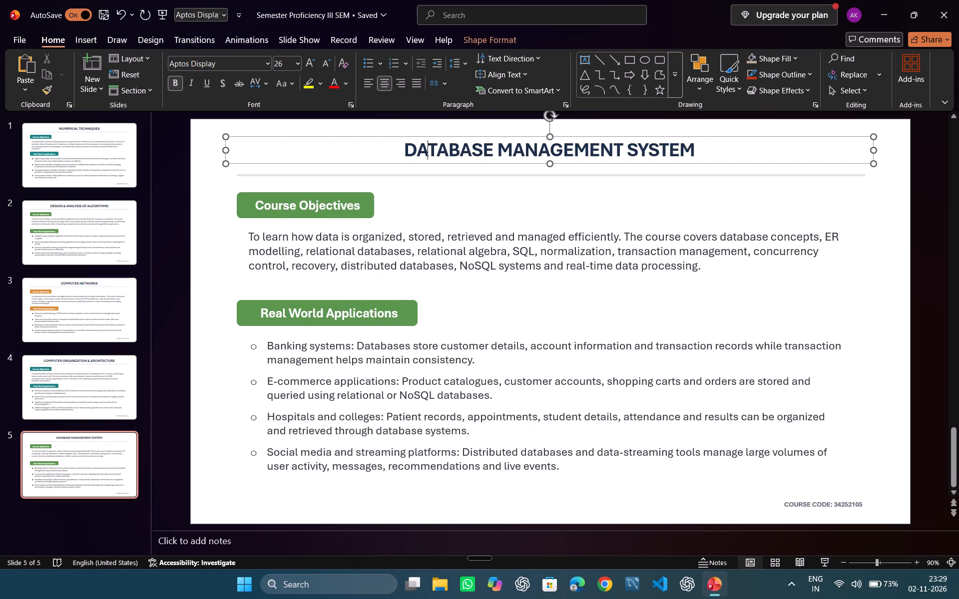
pyautogui.moveTo(404, 146); pyautogui.dragTo(669, 147)
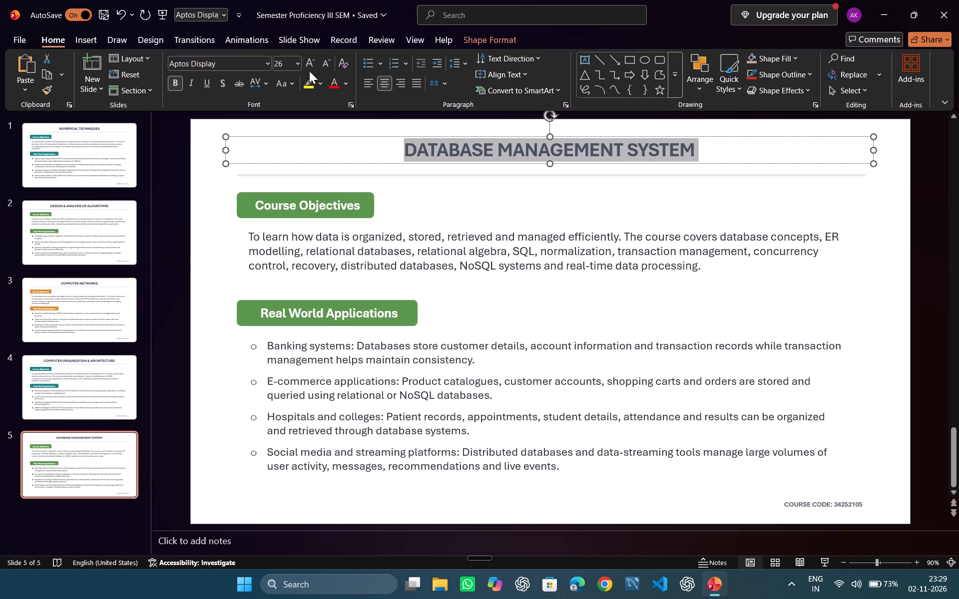
pyautogui.click(280, 60)
pyautogui.press('BackSpace')
pyautogui.press('BackSpace')
pyautogui.write('30')
pyautogui.press('Return')
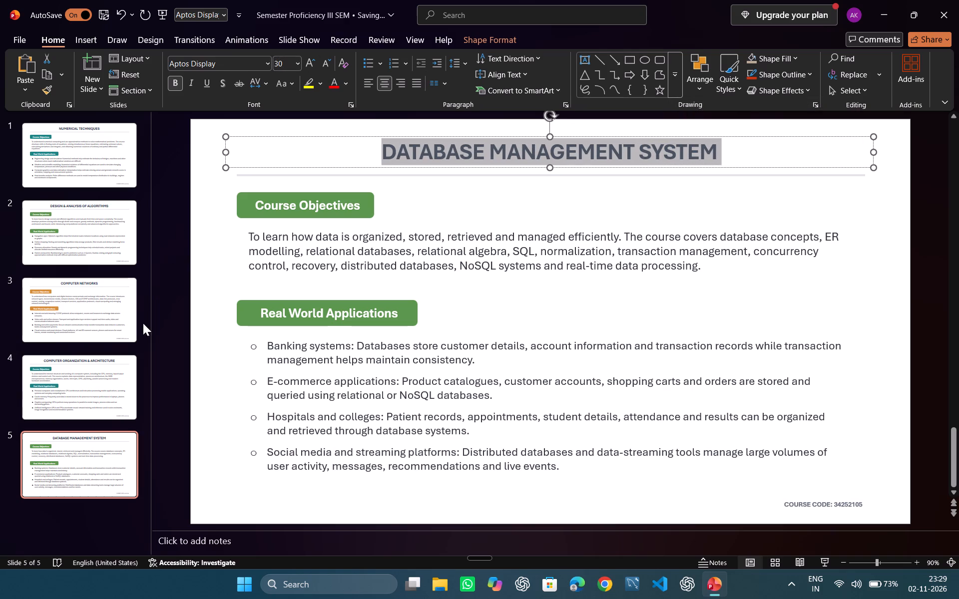
# Go through all five slides from Database Management System up to Numerical Techniques and back, checking that their titles look consistent.
pyautogui.click(104, 453)
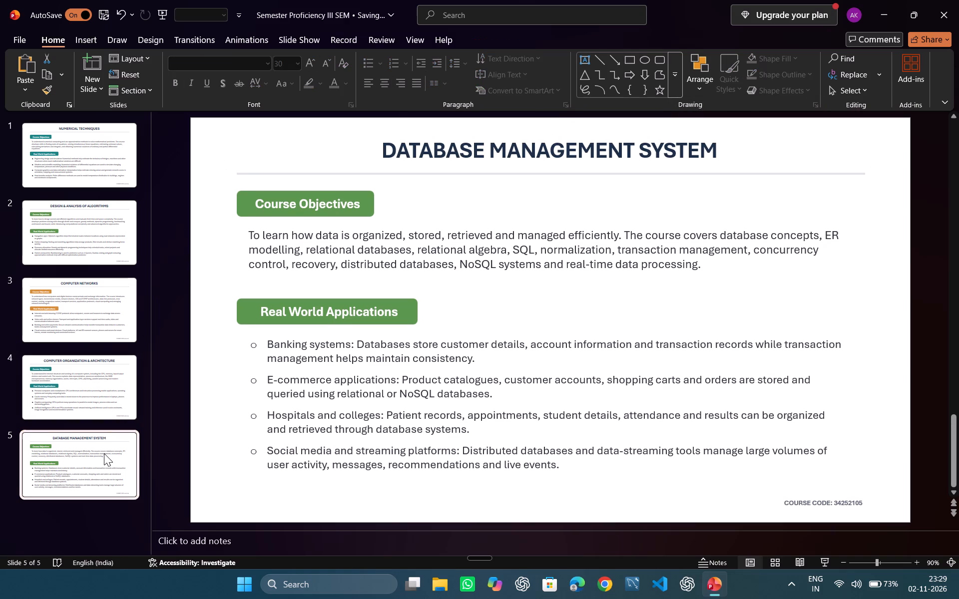
pyautogui.press('Up')
pyautogui.press('Up')
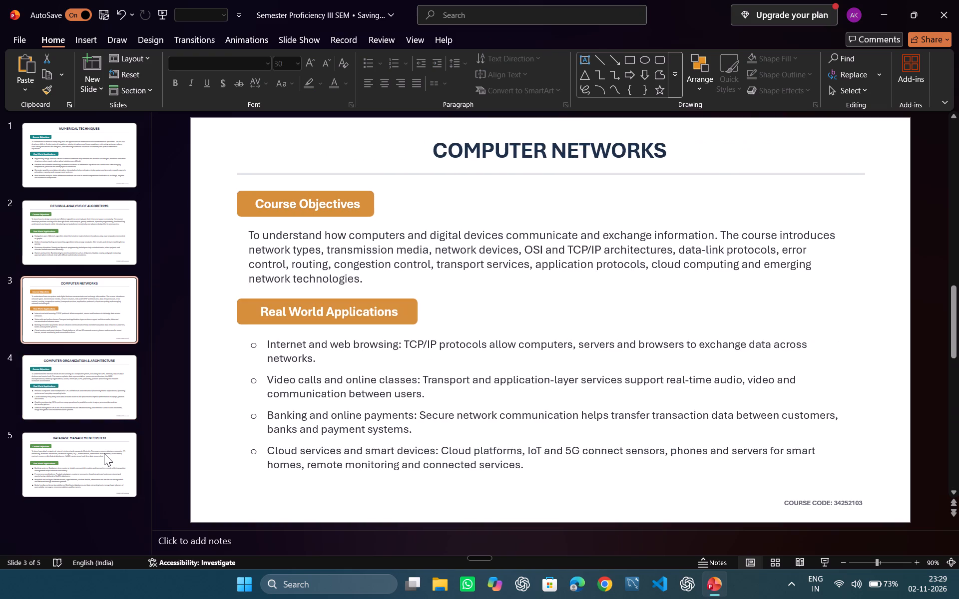
pyautogui.press('Up')
pyautogui.press('Up')
pyautogui.press('Up')
pyautogui.press('Up')
pyautogui.press('Up')
pyautogui.press('Up')
pyautogui.press('Up')
pyautogui.press('Up')
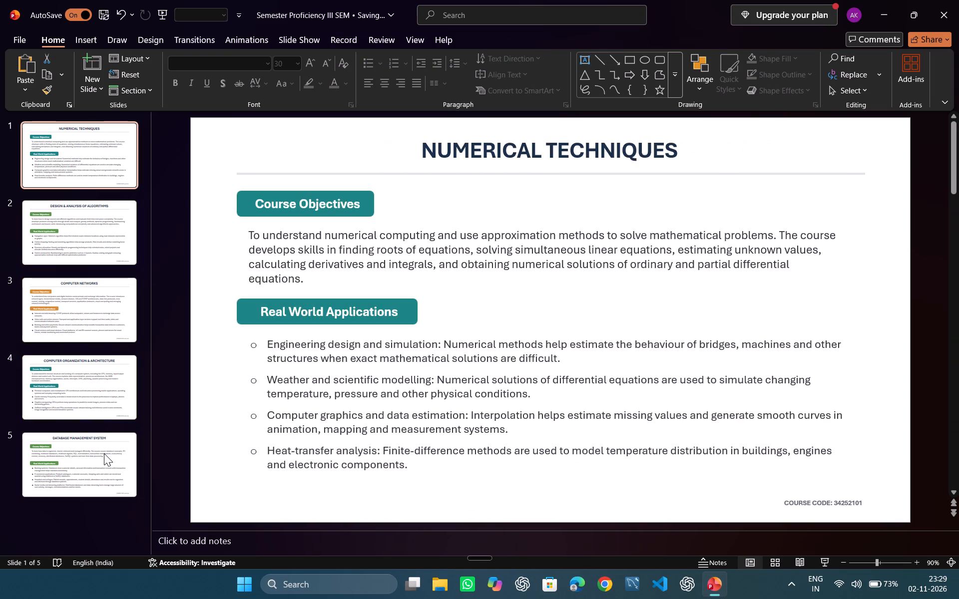
pyautogui.press('Up')
pyautogui.press('Up')
pyautogui.press('Up')
pyautogui.press('Up')
pyautogui.press('Up')
pyautogui.press('Down')
pyautogui.press('Down')
pyautogui.press('Down')
pyautogui.press('Down')
pyautogui.press('Down')
pyautogui.press('Down')
pyautogui.press('Down')
pyautogui.press('Down')
pyautogui.press('Down')
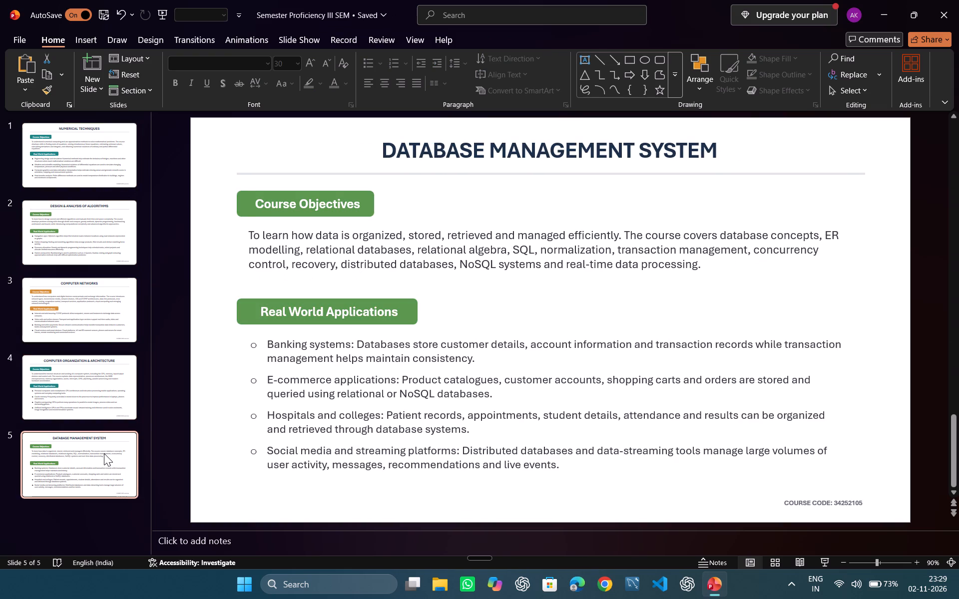
# Go back through the slides from Database Management System up to Numerical Techniques, checking their layout and text formatting.
pyautogui.press('Up')
pyautogui.press('Up')
pyautogui.press('Up')
pyautogui.press('Up')
pyautogui.press('Up')
pyautogui.press('Up')
pyautogui.press('Up')
pyautogui.press('Up')
pyautogui.press('Up')
pyautogui.press('Up')
pyautogui.press('Up')
pyautogui.press('Up')
pyautogui.press('Up')
pyautogui.press('Up')
pyautogui.press('Up')
pyautogui.press('Up')
pyautogui.press('Up')
pyautogui.press('Up')
pyautogui.press('Up')
pyautogui.press('Up')
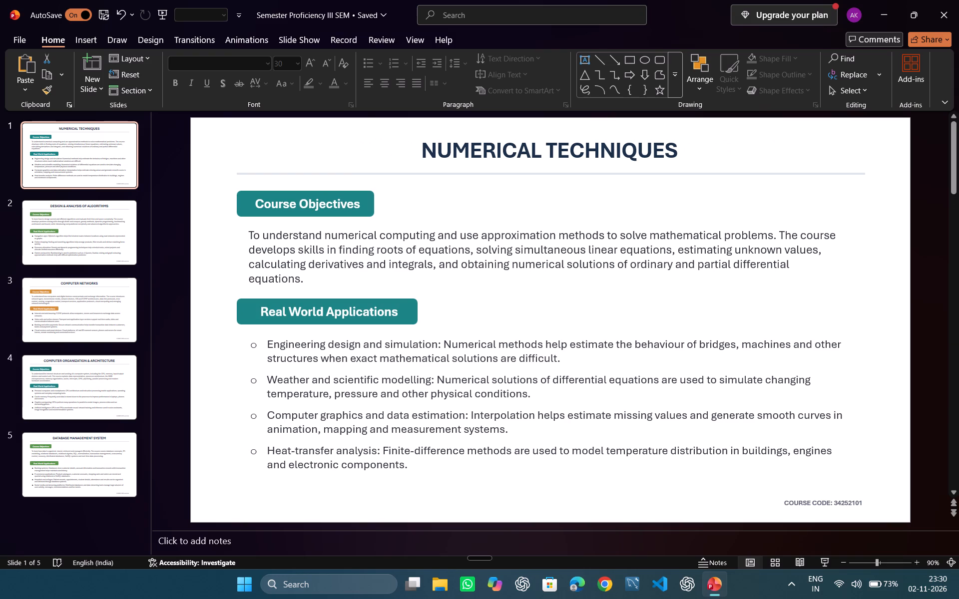
# Bold the lead-in phrase, up to the colon, of each of the four Real World Applications bullets on the NUMERICAL TECHNIQUES slide.
pyautogui.moveTo(440, 344); pyautogui.dragTo(377, 340)
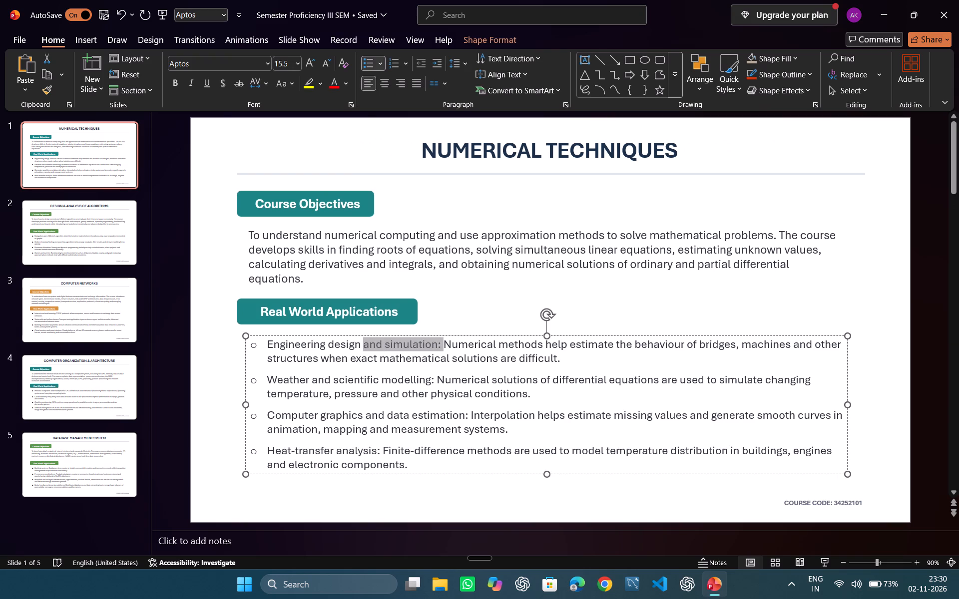
pyautogui.moveTo(377, 340); pyautogui.dragTo(294, 346)
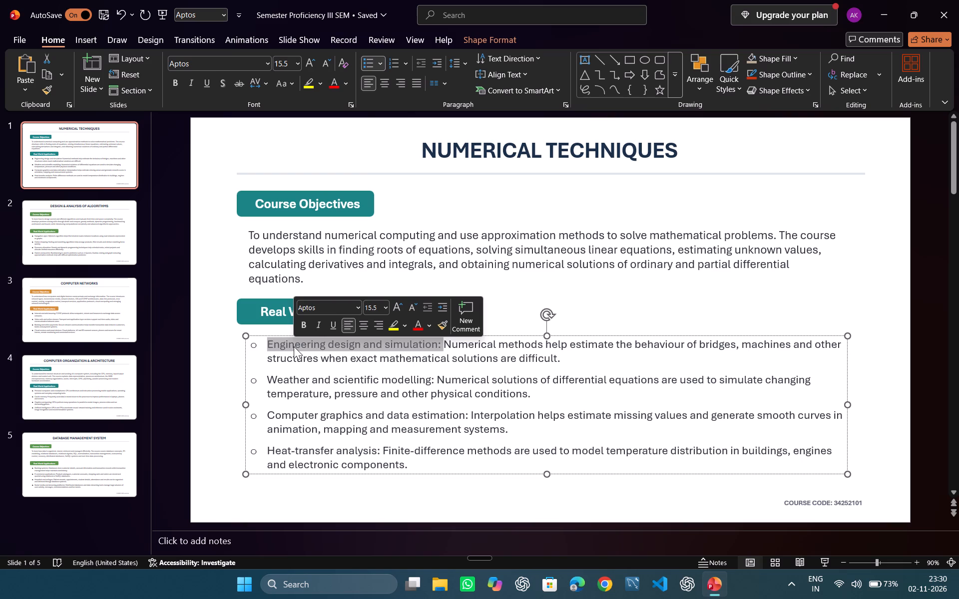
pyautogui.click(300, 325)
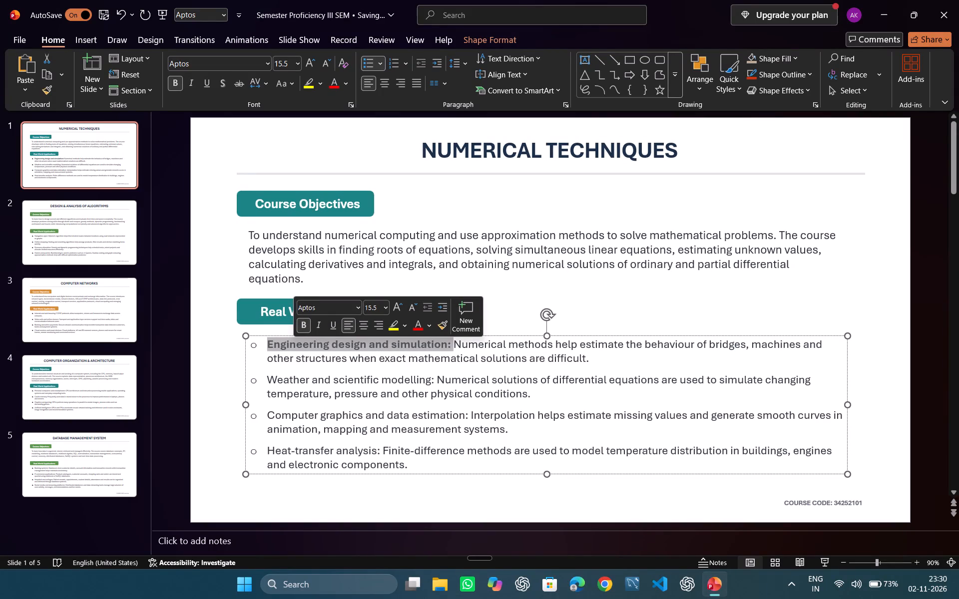
pyautogui.click(470, 371)
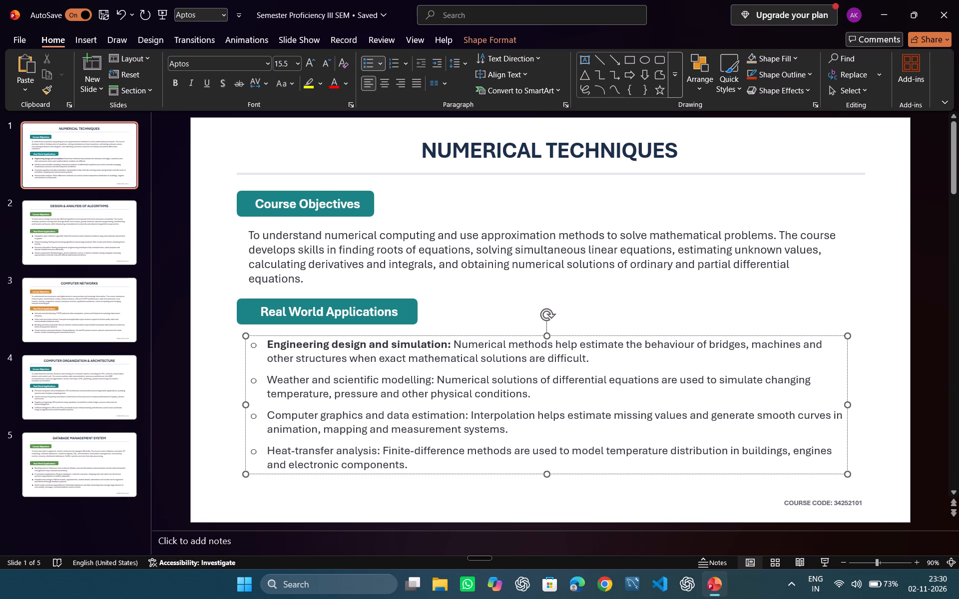
pyautogui.moveTo(433, 381); pyautogui.dragTo(320, 377)
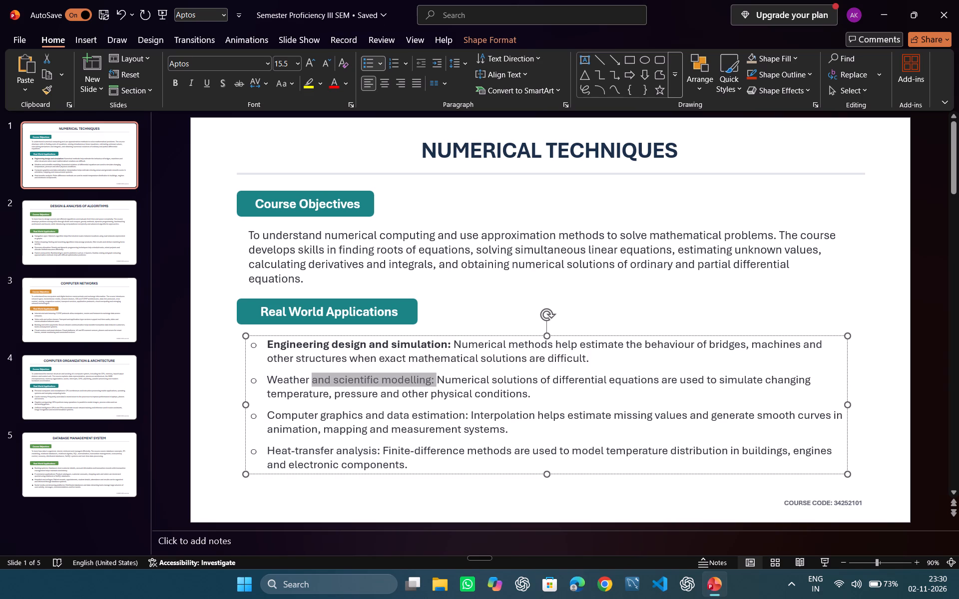
pyautogui.moveTo(320, 377); pyautogui.dragTo(273, 383)
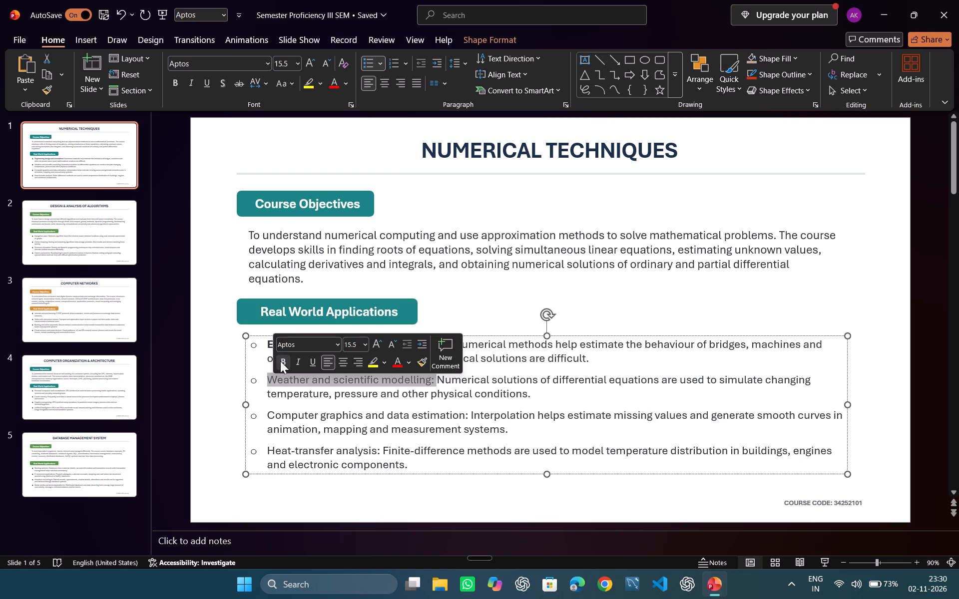
pyautogui.click(280, 361)
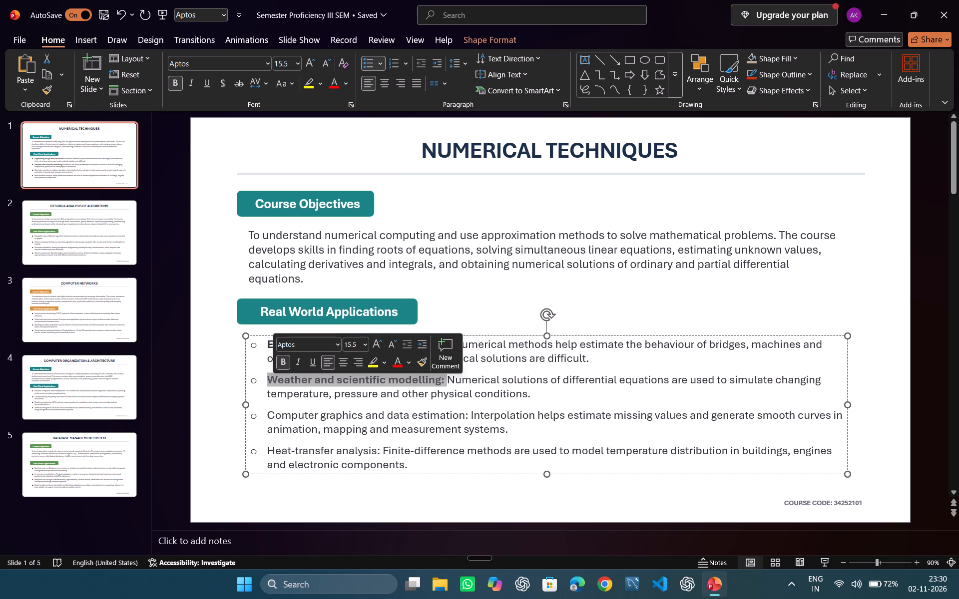
pyautogui.moveTo(468, 414); pyautogui.dragTo(444, 409)
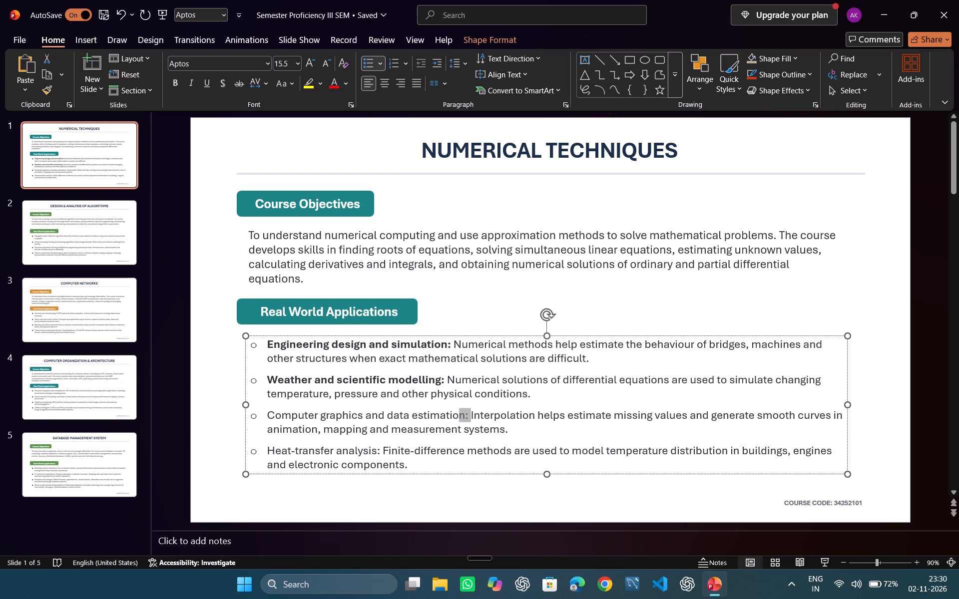
pyautogui.moveTo(444, 409); pyautogui.dragTo(290, 413)
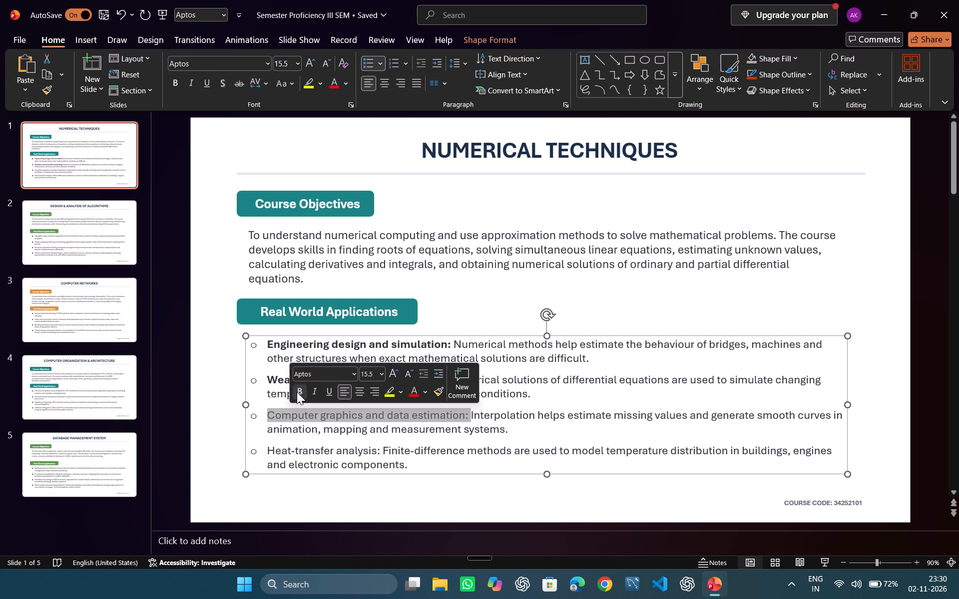
pyautogui.click(298, 391)
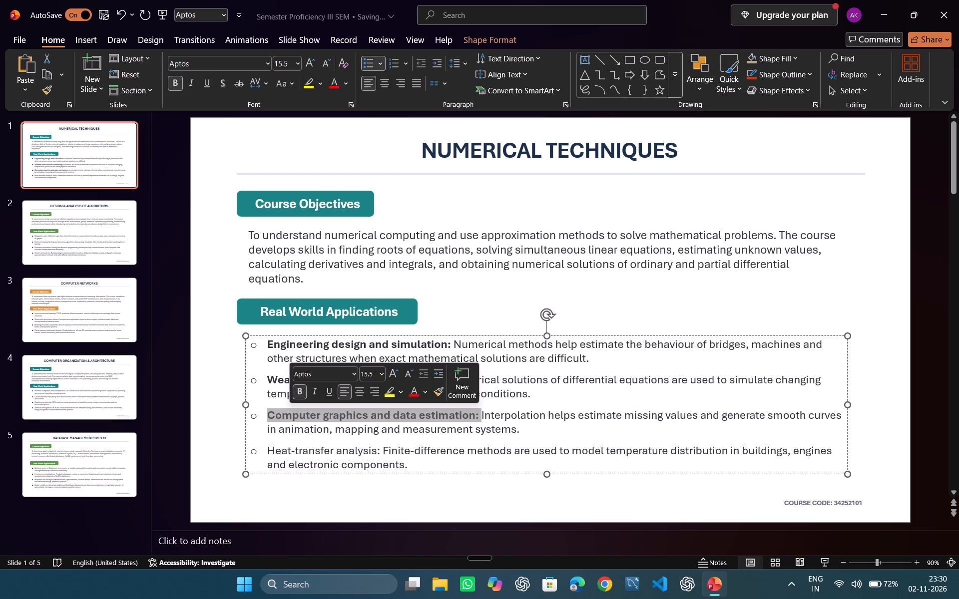
pyautogui.moveTo(379, 452); pyautogui.dragTo(353, 452)
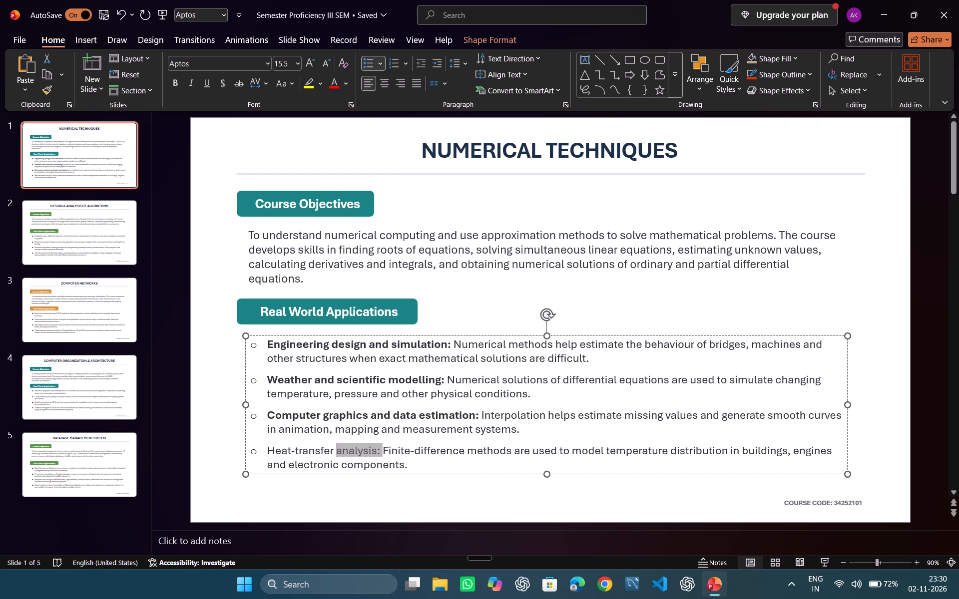
pyautogui.moveTo(353, 452); pyautogui.dragTo(311, 453)
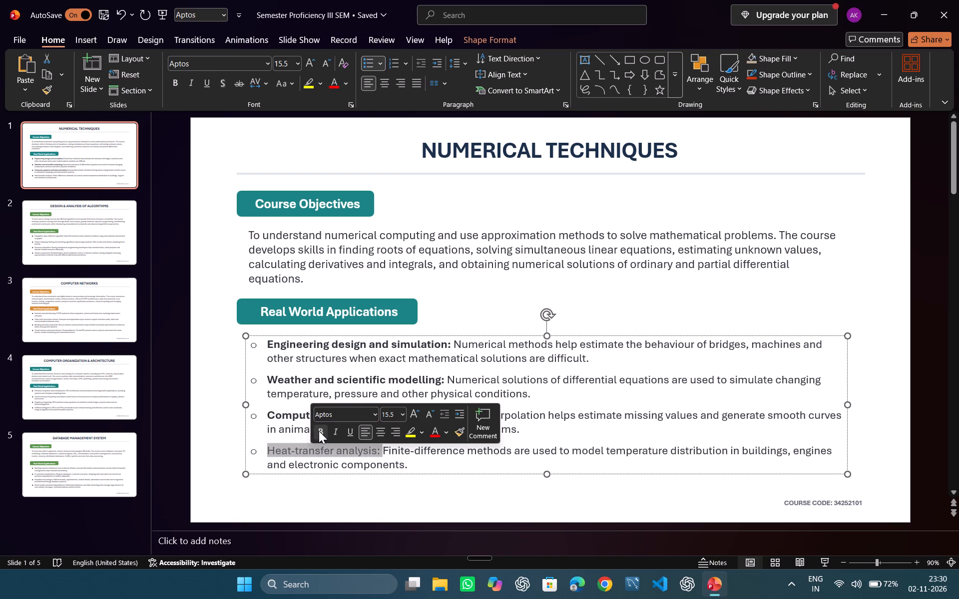
pyautogui.click(319, 431)
pyautogui.click(197, 374)
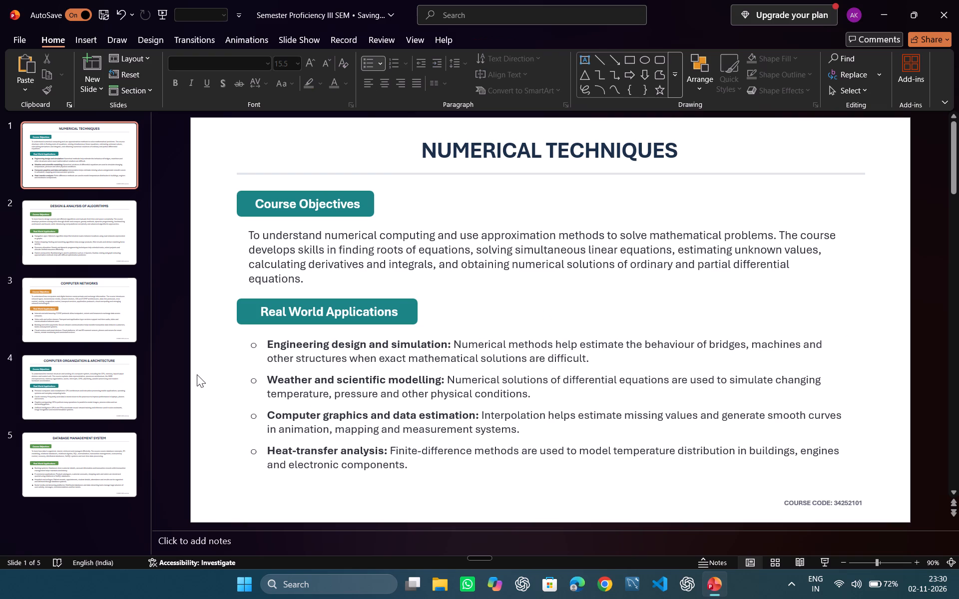
pyautogui.click(77, 218)
pyautogui.click(77, 166)
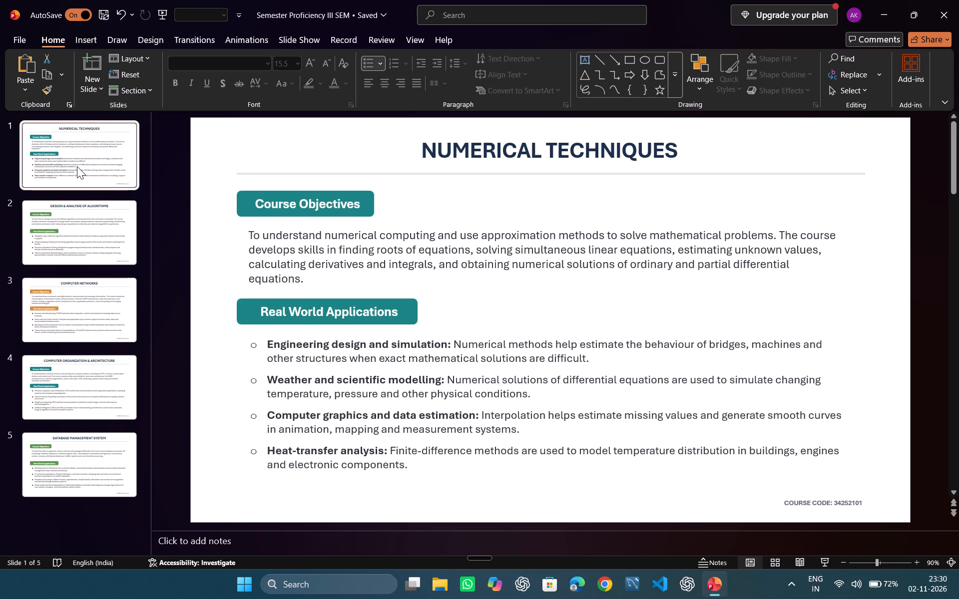
# On the DESIGN & ANALYSIS OF ALGORITHMS slide, bold the lead-in phrases of the four application bullets, from Navigation apps to Games and puzzles.
pyautogui.click(97, 222)
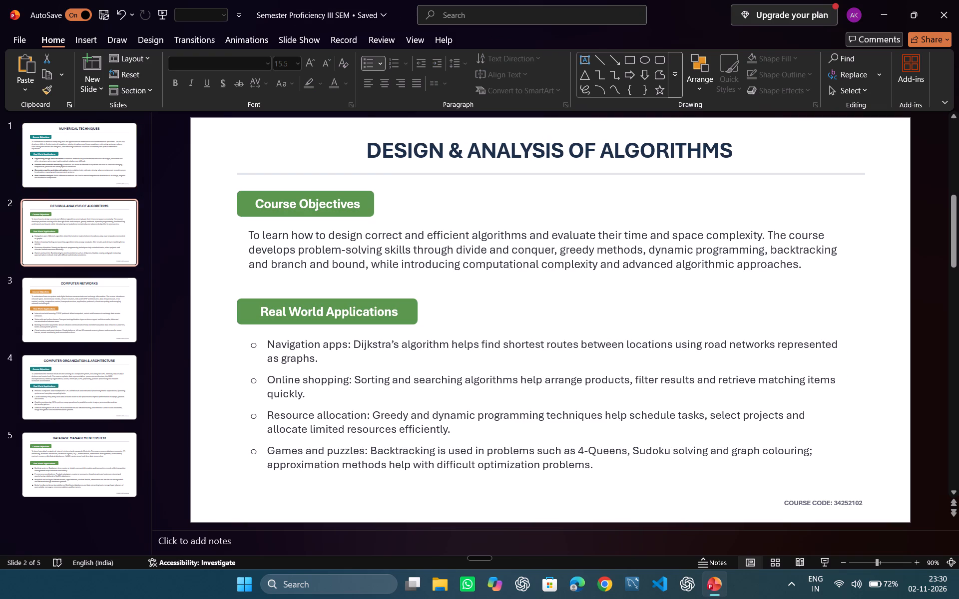
pyautogui.click(353, 351)
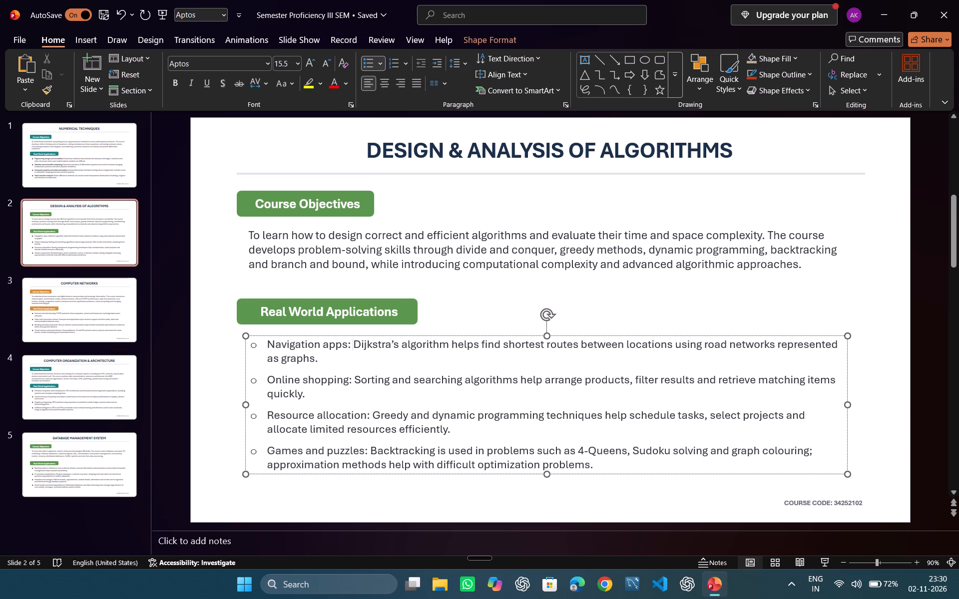
pyautogui.moveTo(350, 345); pyautogui.dragTo(313, 345)
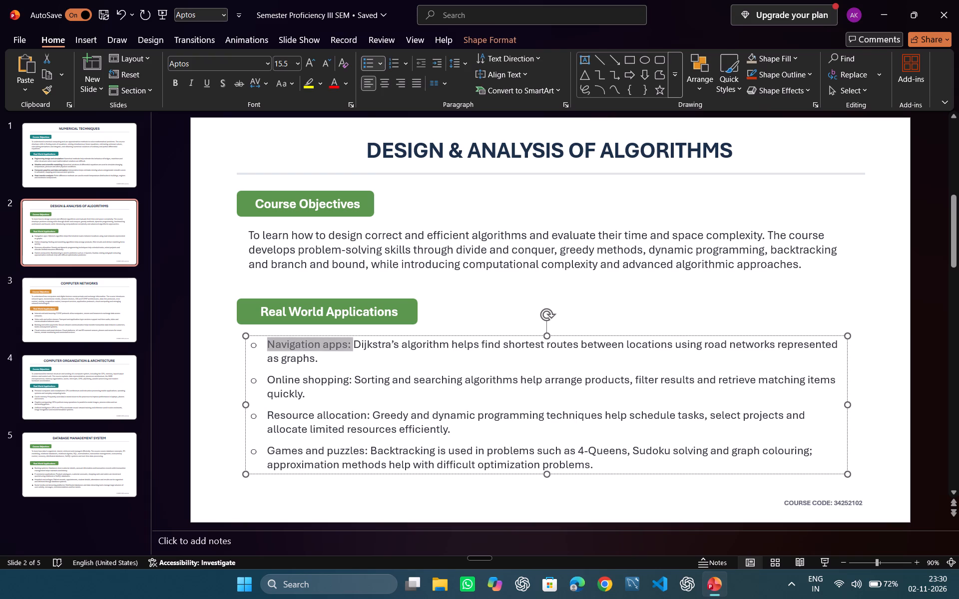
pyautogui.moveTo(313, 345); pyautogui.dragTo(296, 348)
pyautogui.click(308, 319)
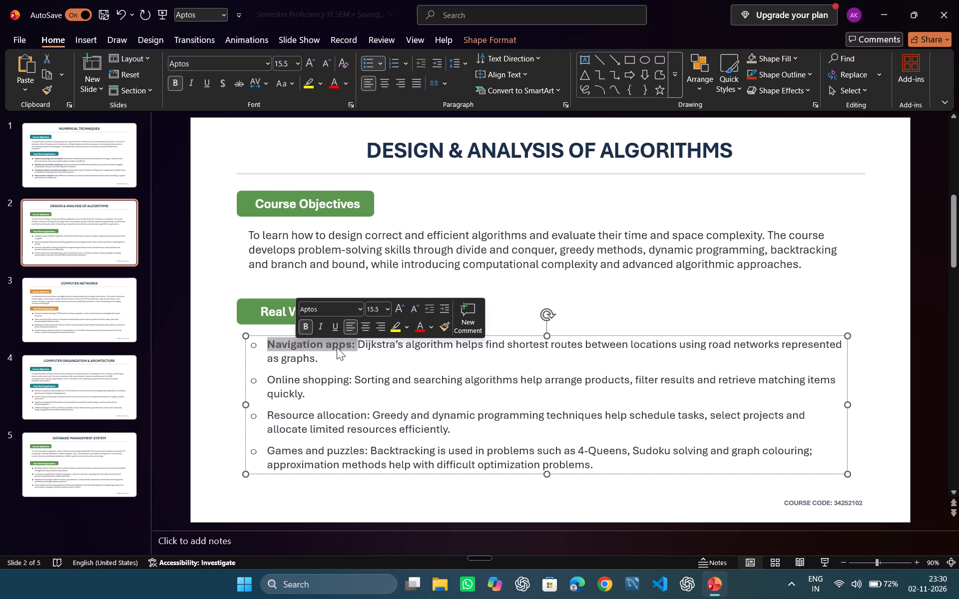
pyautogui.moveTo(351, 379); pyautogui.dragTo(285, 382)
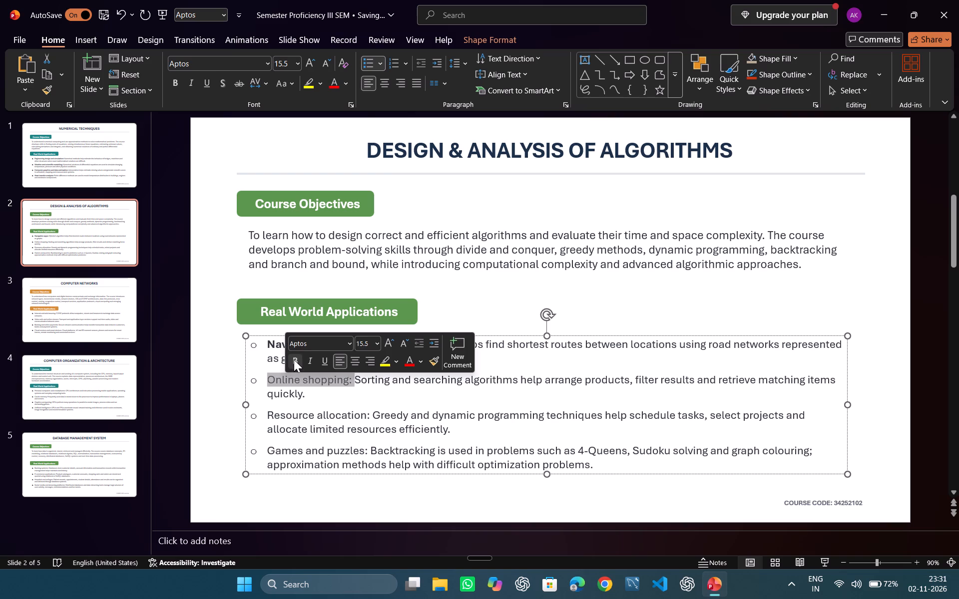
pyautogui.click(294, 359)
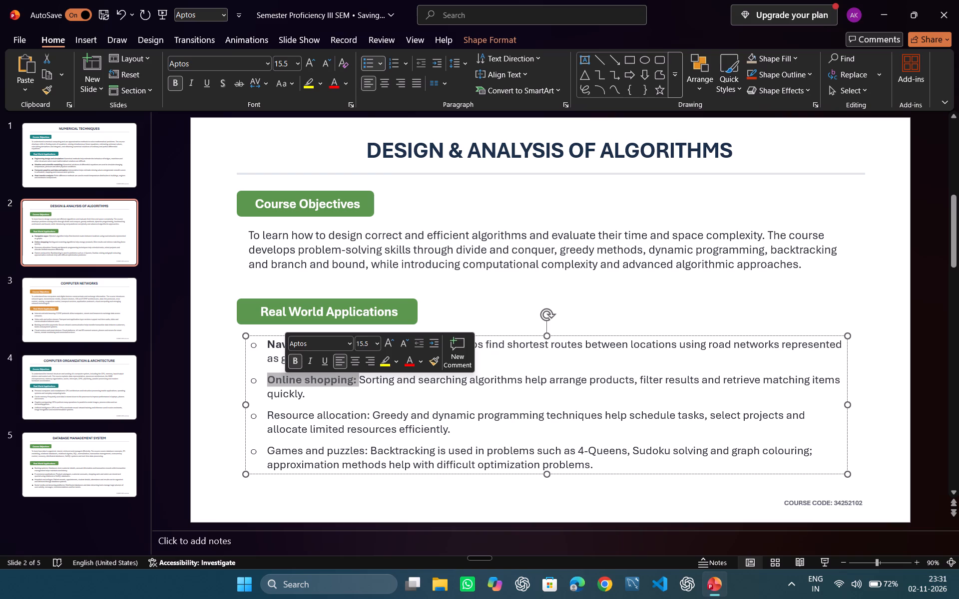
pyautogui.moveTo(369, 419); pyautogui.dragTo(329, 420)
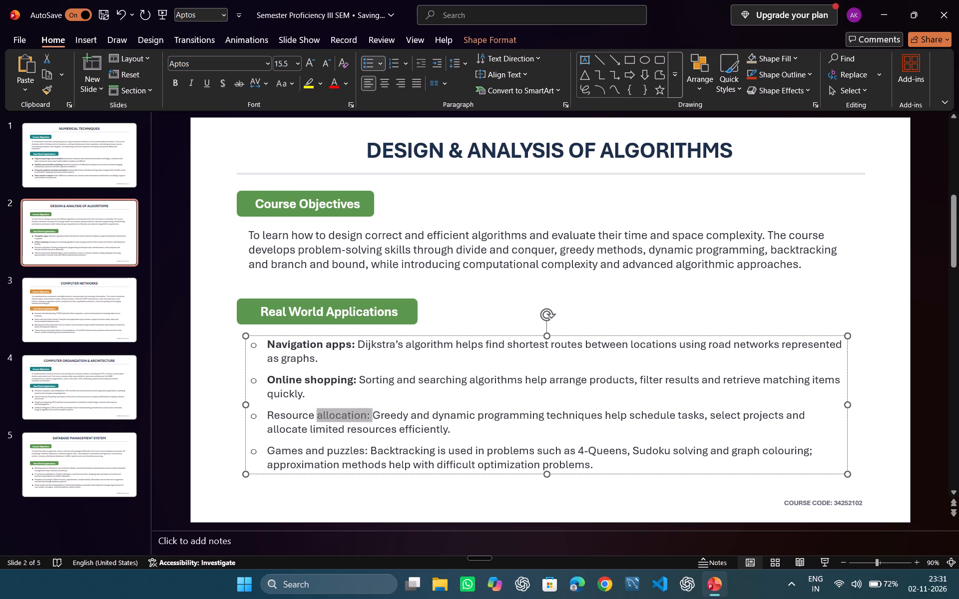
pyautogui.moveTo(329, 420); pyautogui.dragTo(295, 419)
pyautogui.click(303, 391)
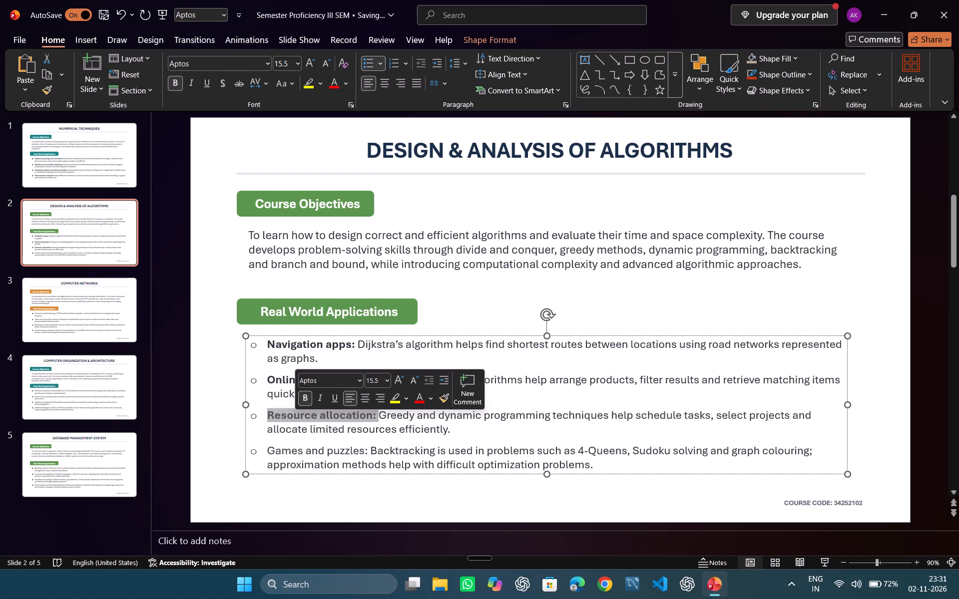
pyautogui.moveTo(369, 451); pyautogui.dragTo(285, 452)
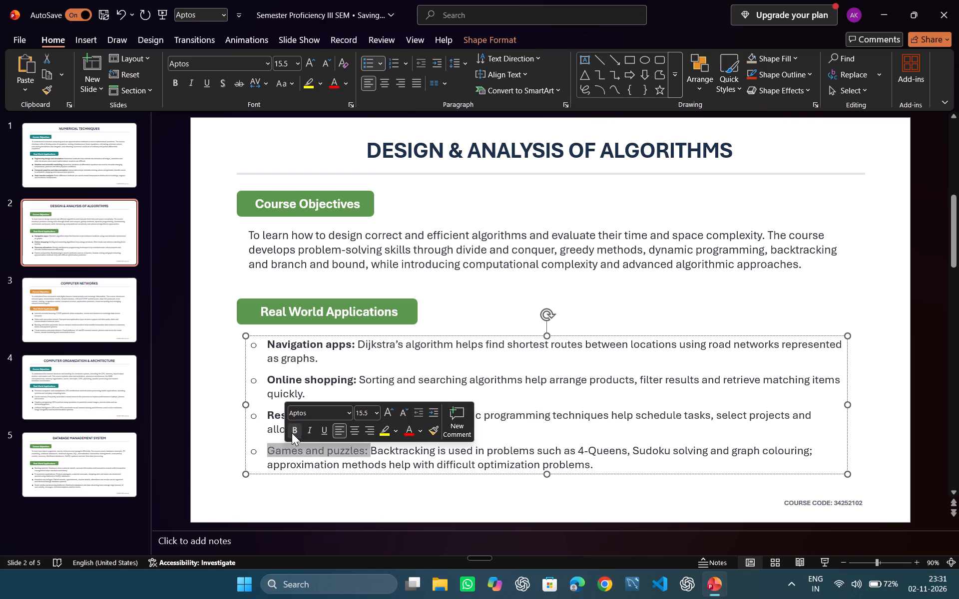
pyautogui.click(294, 427)
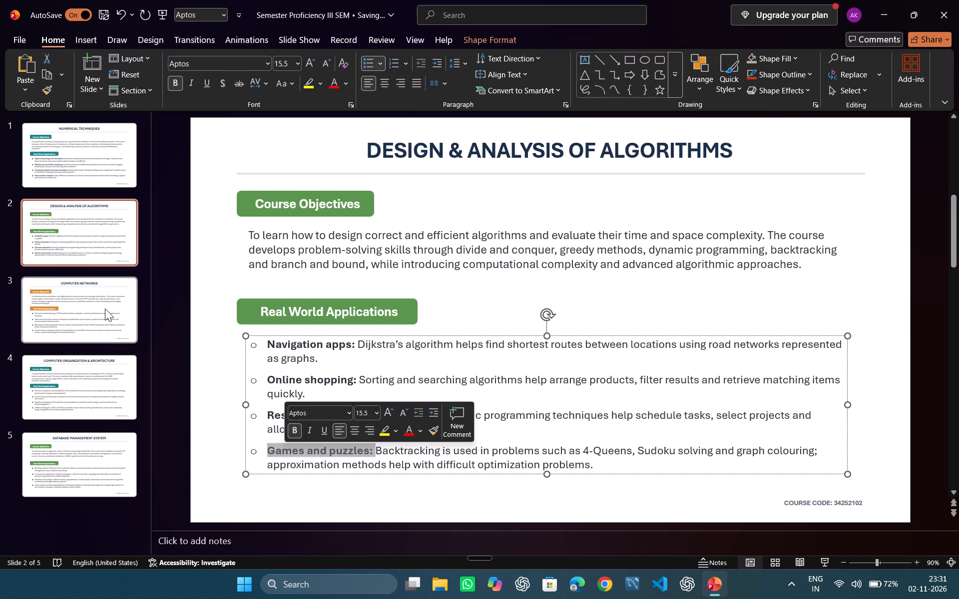
pyautogui.click(105, 308)
pyautogui.click(96, 239)
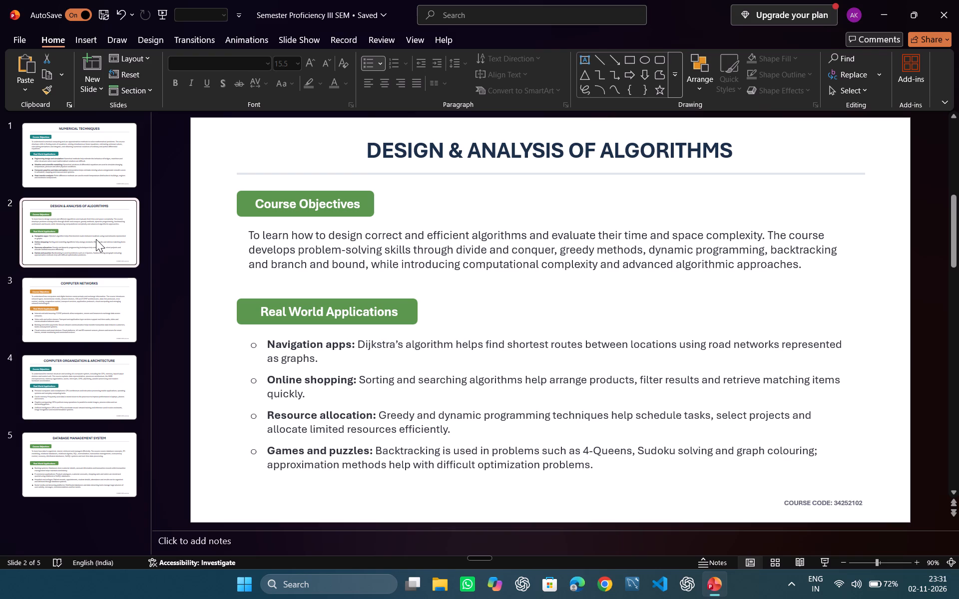
# On the COMPUTER NETWORKS slide, bold the lead-in phrases of the four application bullets, from Internet and web browsing to Cloud services and smart devices.
pyautogui.click(103, 305)
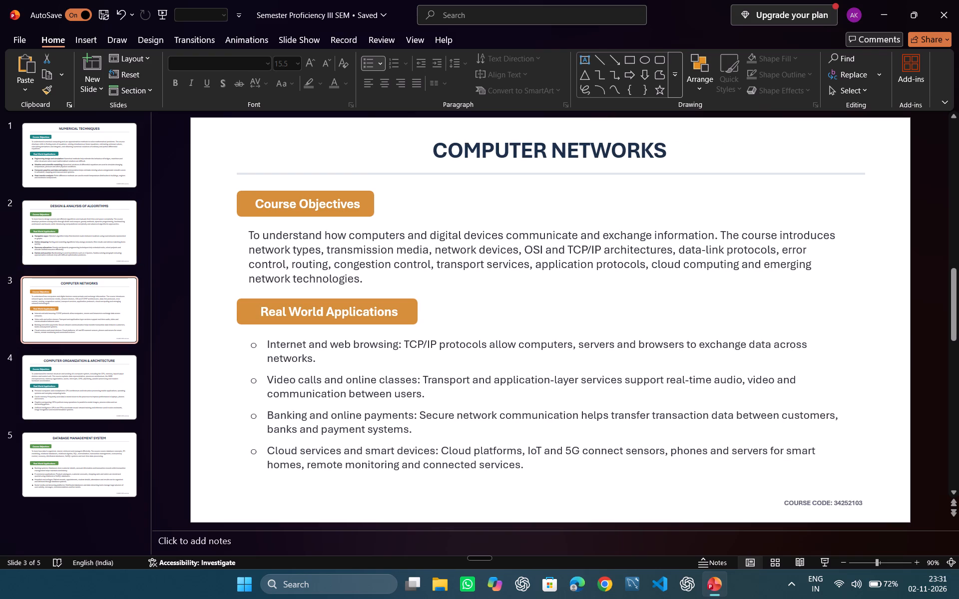
pyautogui.moveTo(401, 344); pyautogui.dragTo(331, 346)
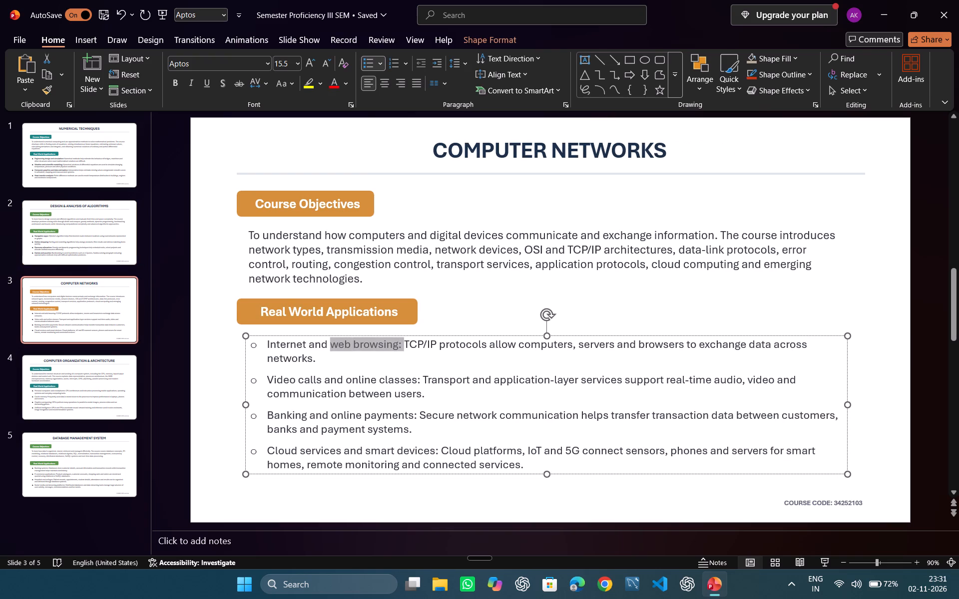
pyautogui.moveTo(331, 346); pyautogui.dragTo(285, 342)
pyautogui.click(298, 321)
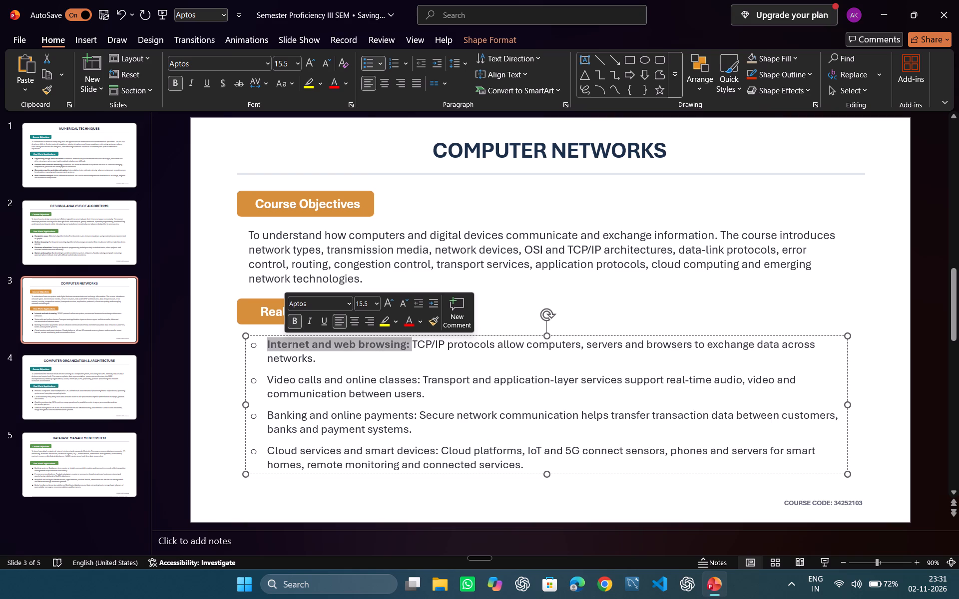
pyautogui.moveTo(418, 381); pyautogui.dragTo(347, 384)
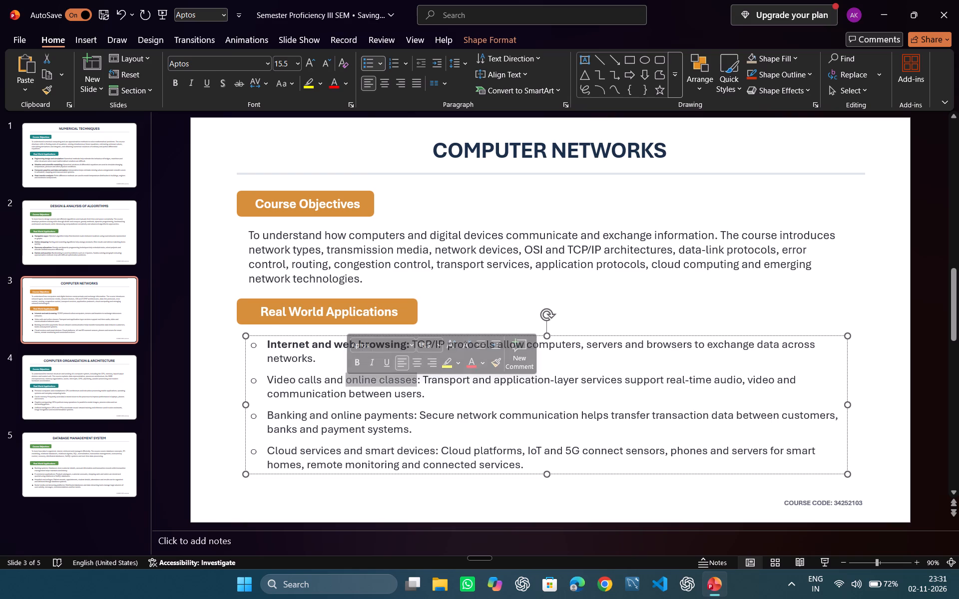
pyautogui.click(427, 404)
pyautogui.moveTo(421, 382); pyautogui.dragTo(403, 382)
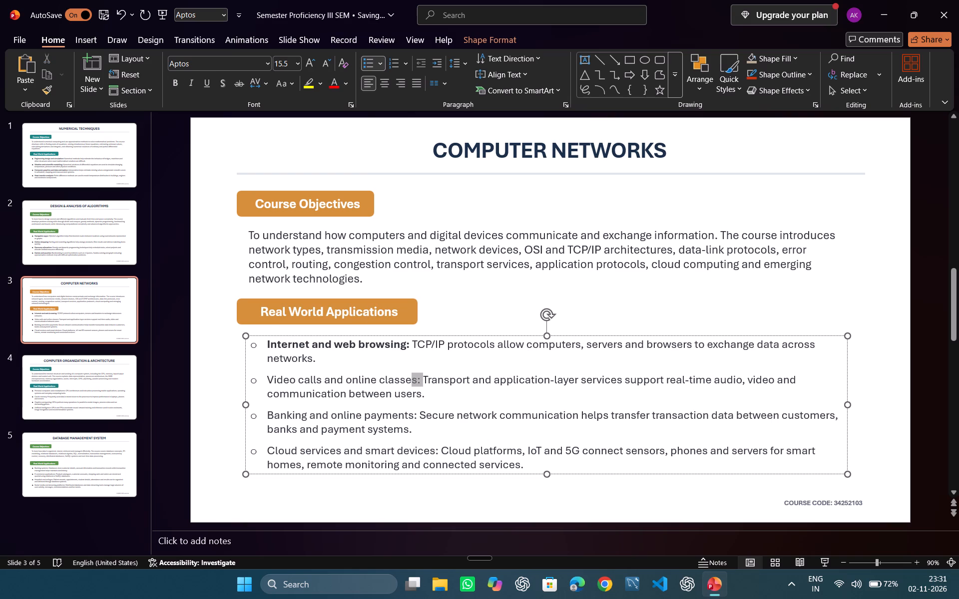
pyautogui.moveTo(403, 382); pyautogui.dragTo(279, 380)
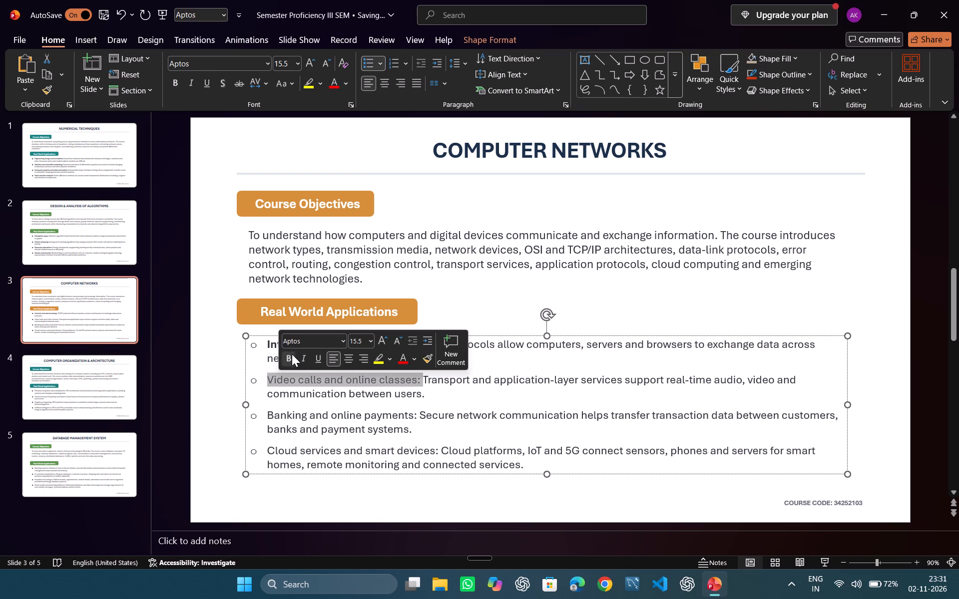
pyautogui.click(288, 357)
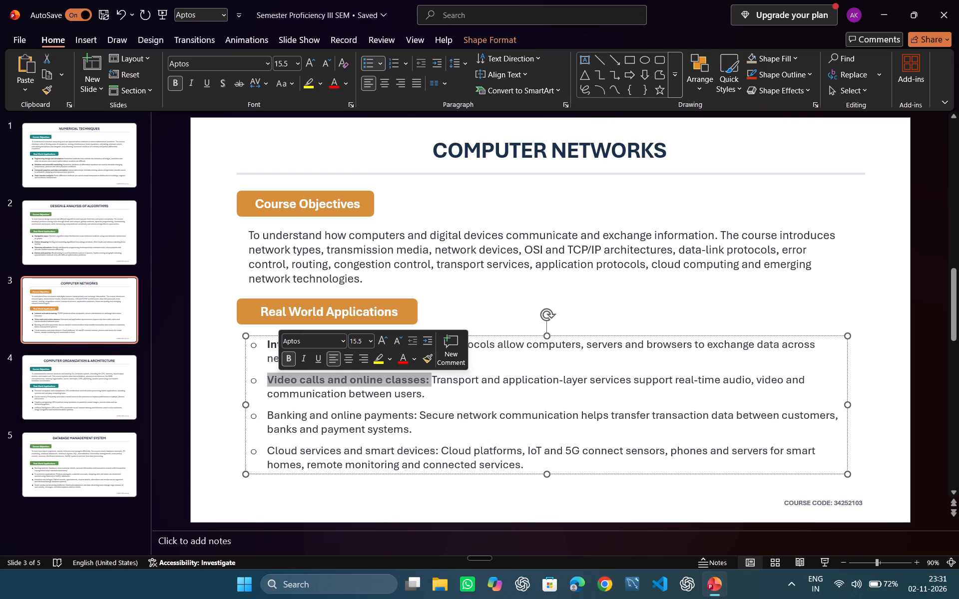
pyautogui.moveTo(417, 416); pyautogui.dragTo(280, 418)
pyautogui.click(284, 397)
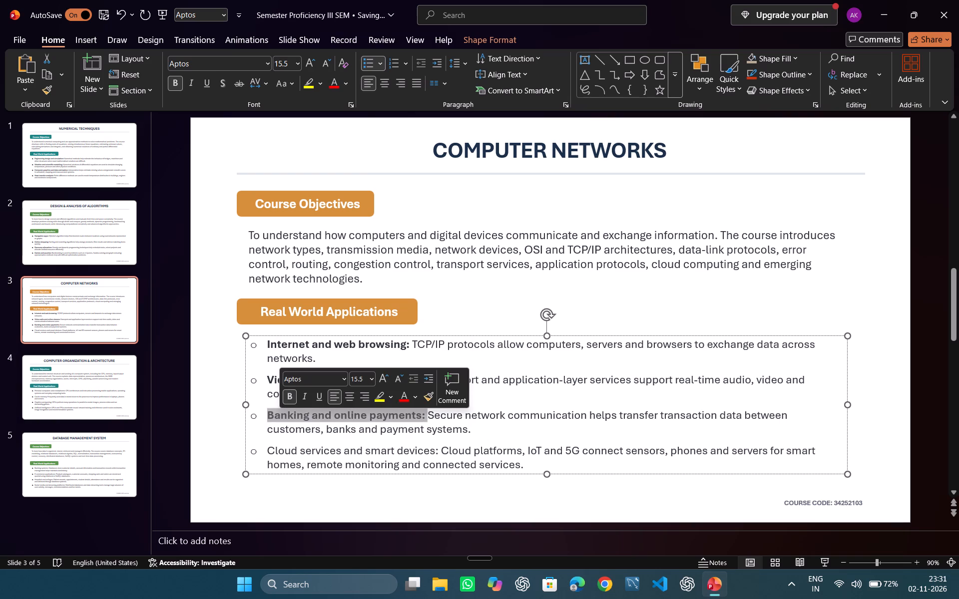
pyautogui.moveTo(438, 449); pyautogui.dragTo(279, 456)
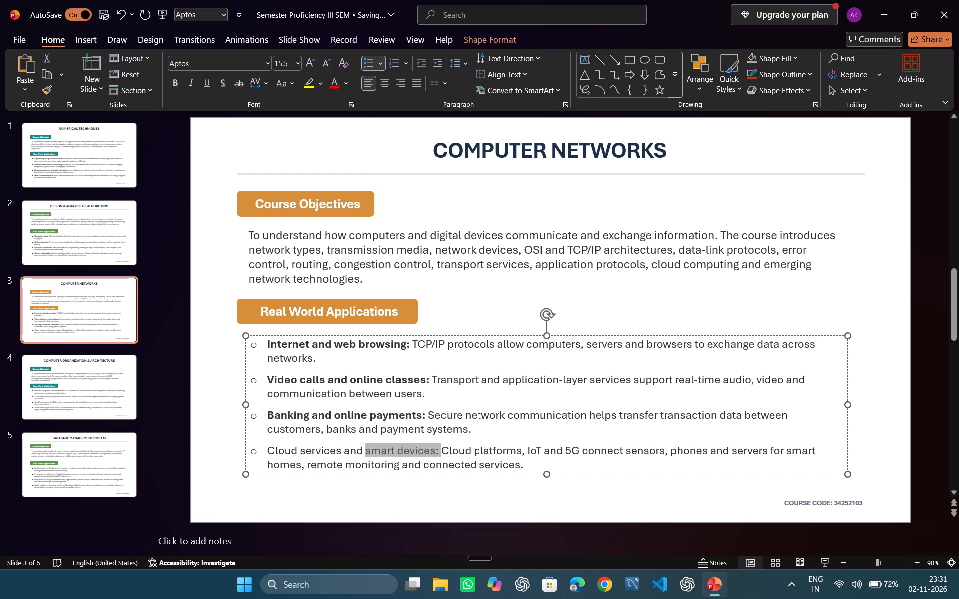
pyautogui.moveTo(279, 456); pyautogui.dragTo(270, 447)
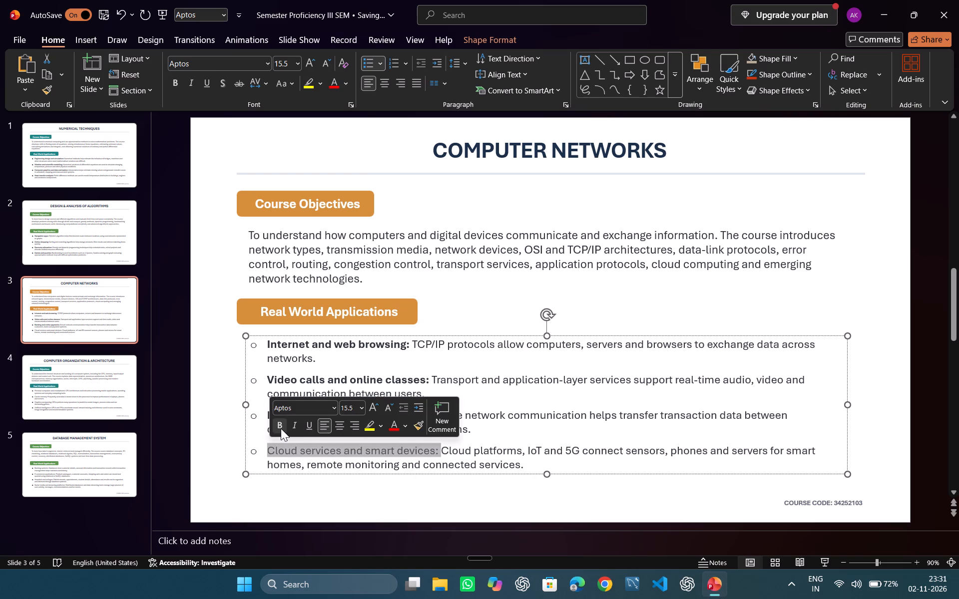
pyautogui.click(281, 428)
pyautogui.click(119, 381)
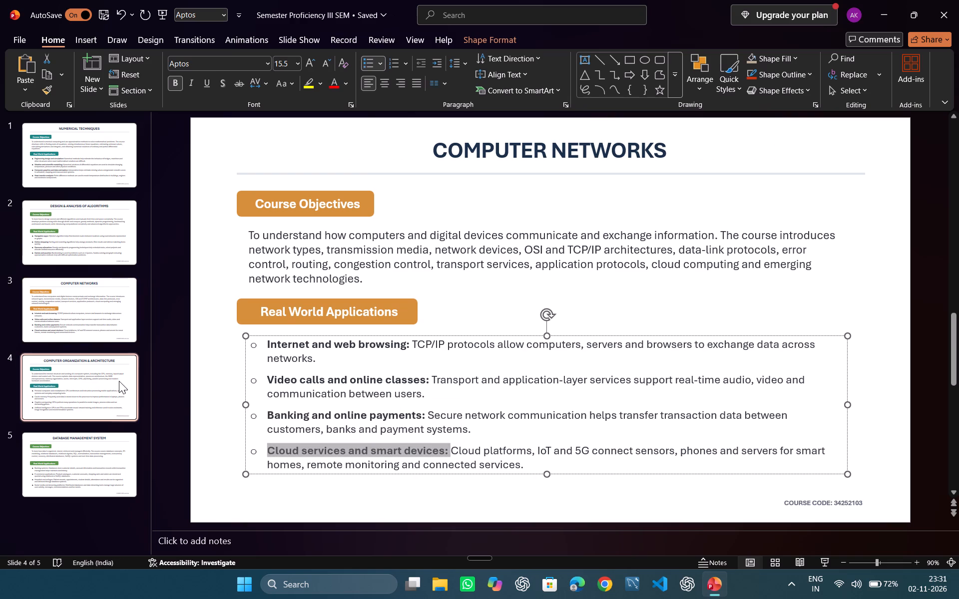
pyautogui.click(94, 307)
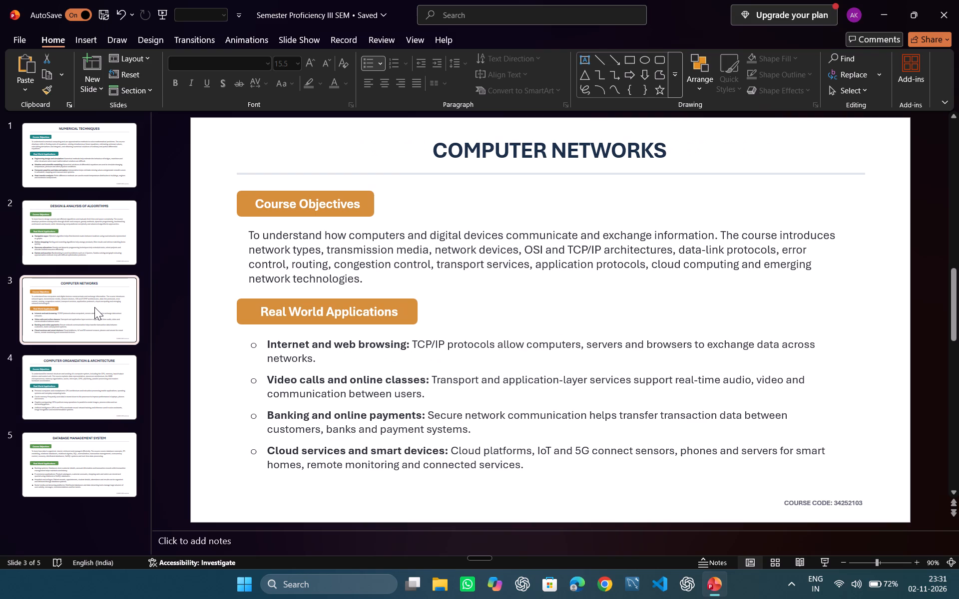
# On the COMPUTER ORGANIZATION & ARCHITECTURE slide, bold the lead-in phrases of the four application bullets, from Personal computers and smartphones to Artificial intelligence.
pyautogui.click(93, 378)
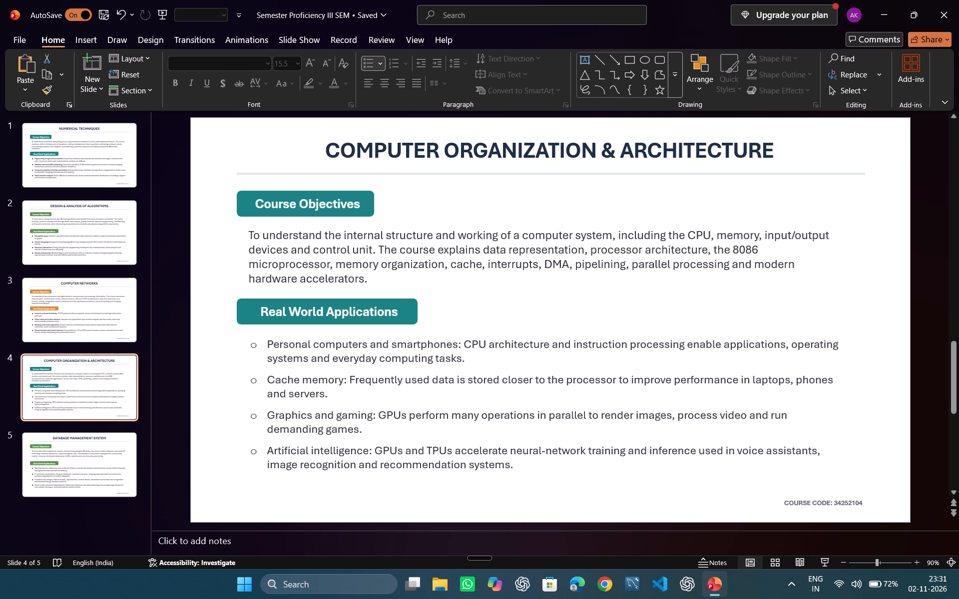
pyautogui.moveTo(460, 343); pyautogui.dragTo(369, 350)
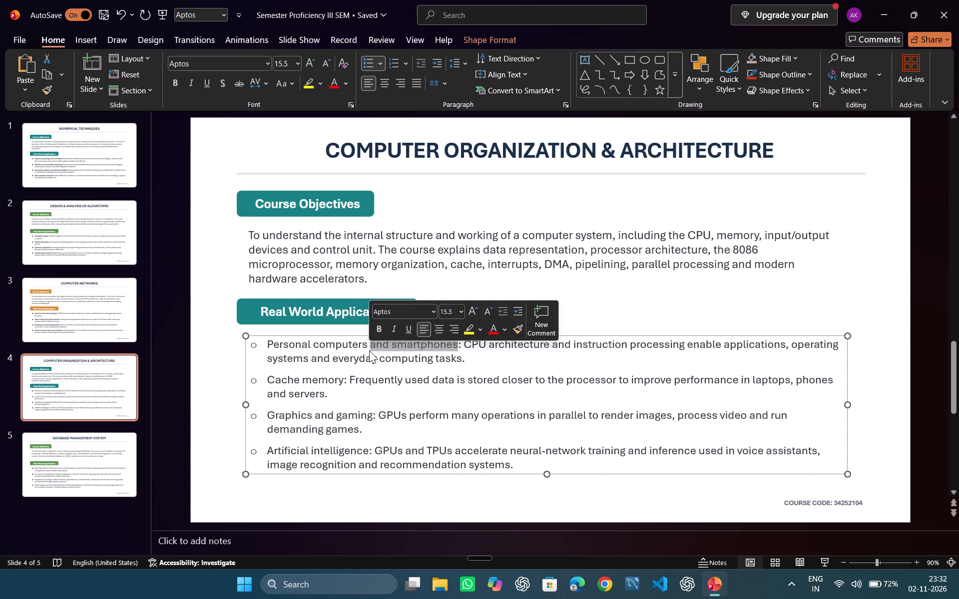
pyautogui.click(465, 354)
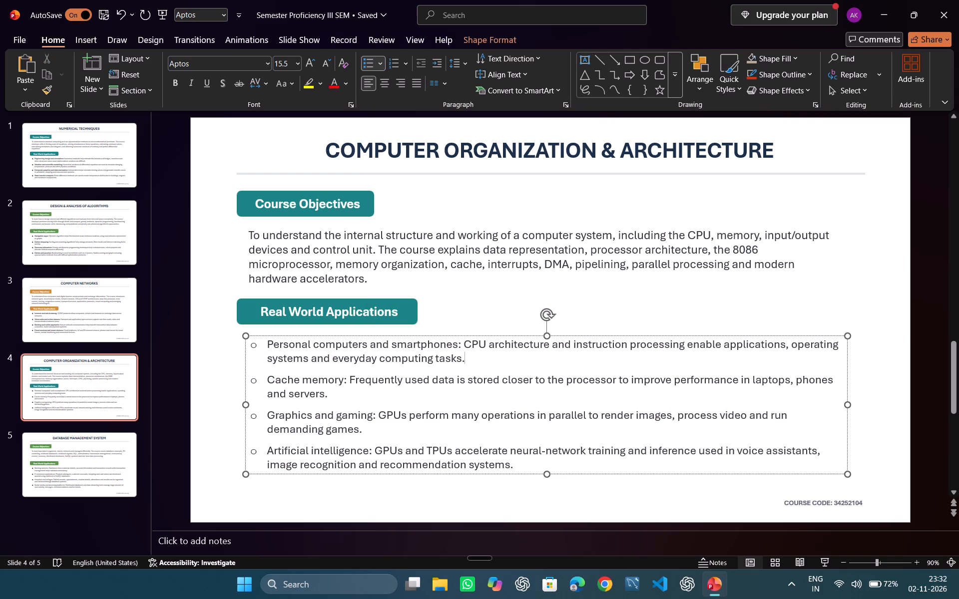
pyautogui.moveTo(460, 345); pyautogui.dragTo(284, 347)
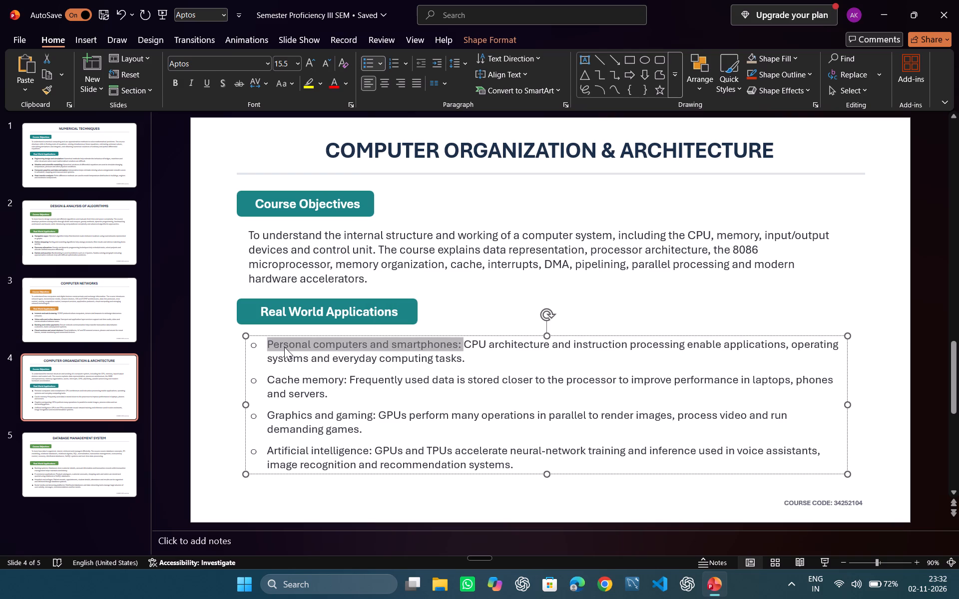
pyautogui.click(292, 324)
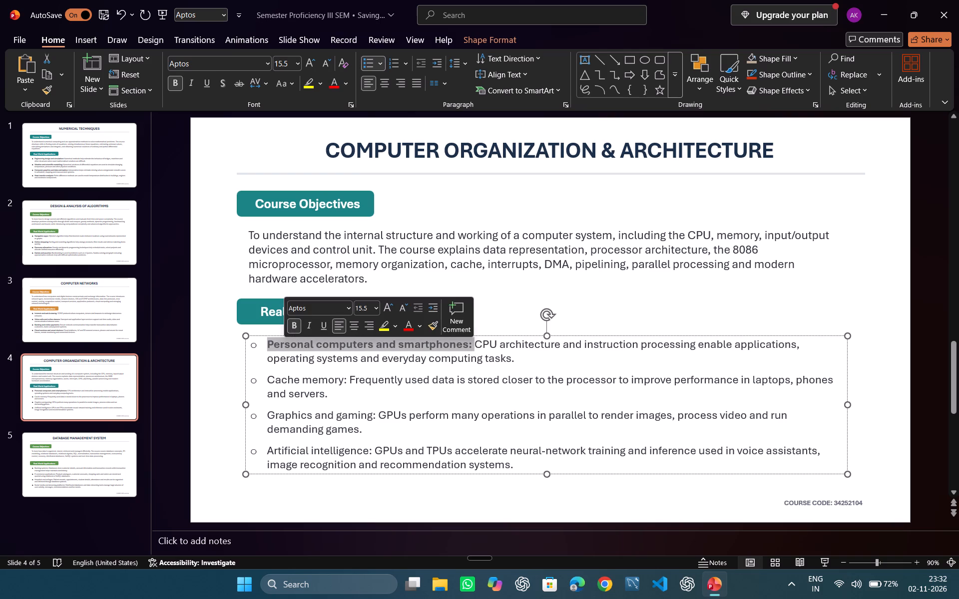
pyautogui.moveTo(347, 379); pyautogui.dragTo(296, 381)
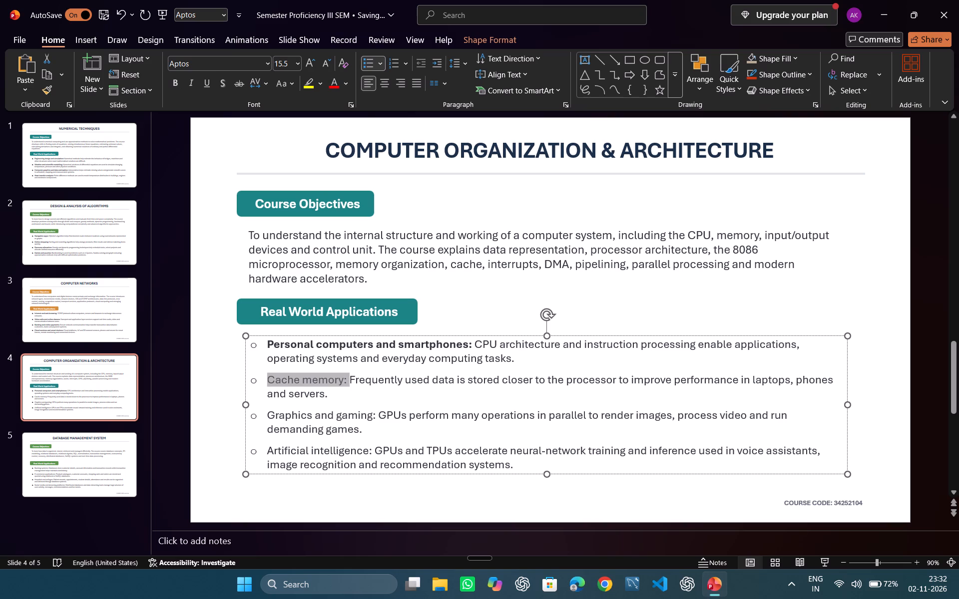
pyautogui.moveTo(296, 381); pyautogui.dragTo(285, 382)
pyautogui.click(291, 357)
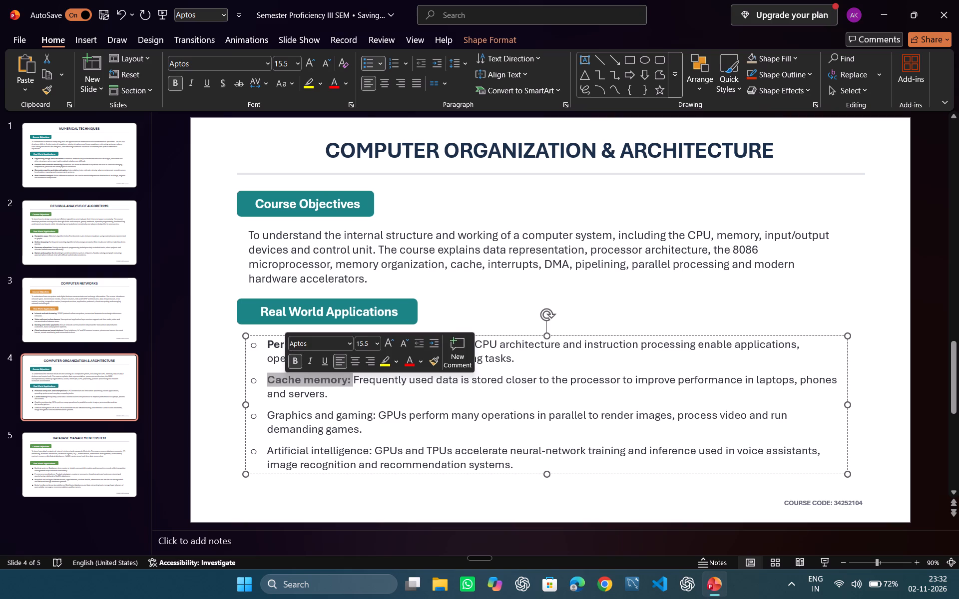
pyautogui.moveTo(376, 413); pyautogui.dragTo(297, 414)
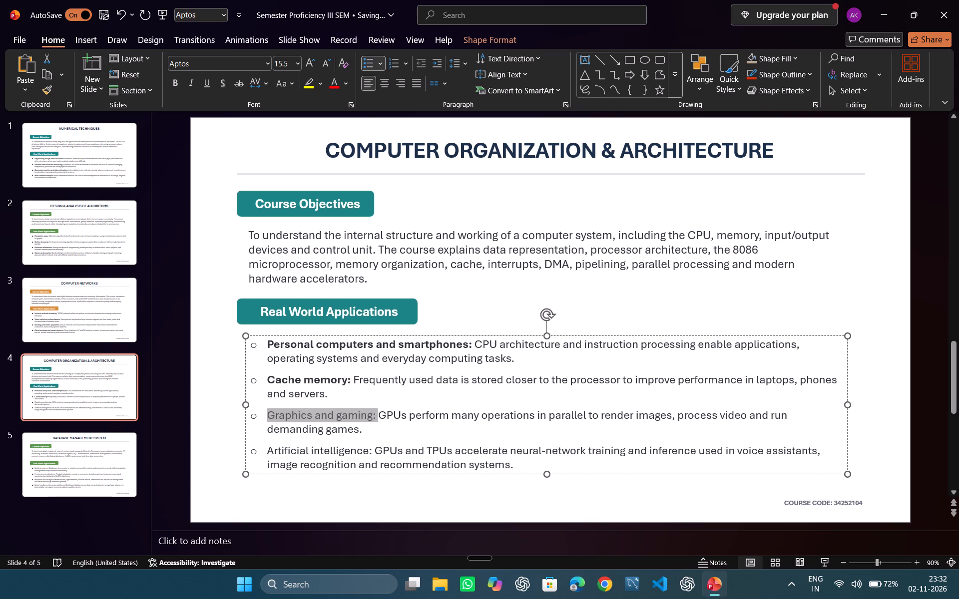
pyautogui.moveTo(297, 414); pyautogui.dragTo(287, 414)
pyautogui.click(293, 389)
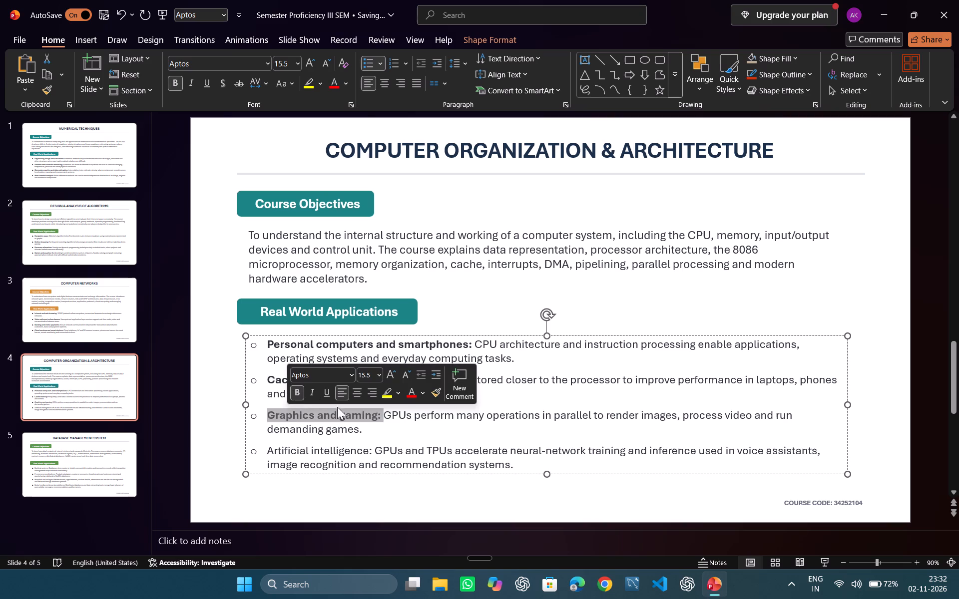
pyautogui.moveTo(372, 453); pyautogui.dragTo(357, 448)
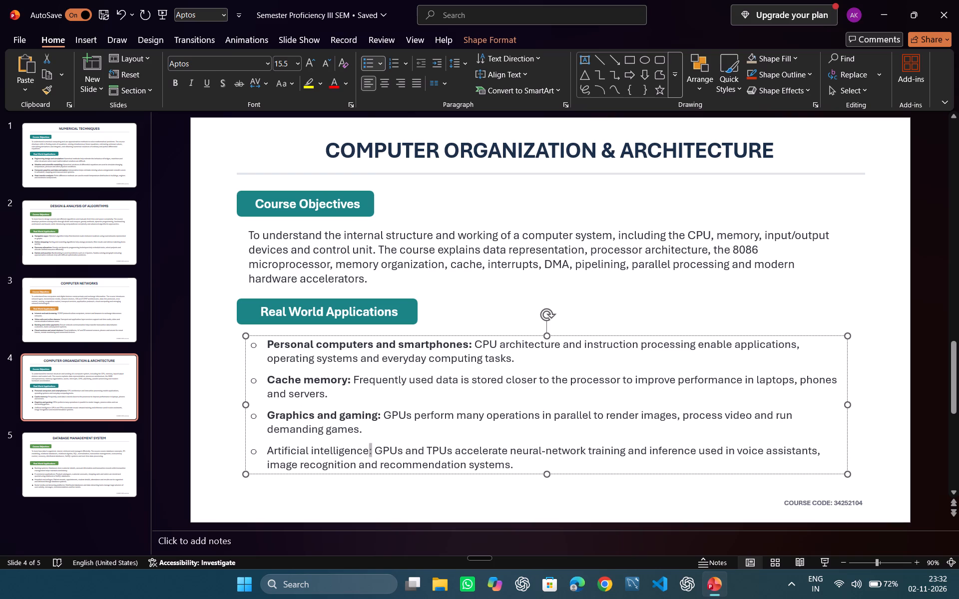
pyautogui.moveTo(357, 448); pyautogui.dragTo(295, 448)
pyautogui.click(302, 427)
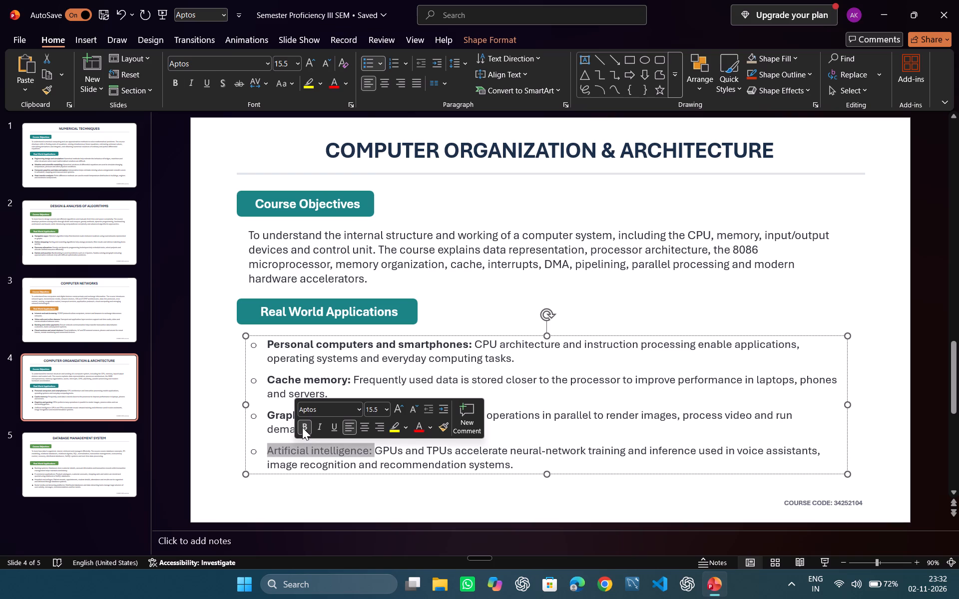
pyautogui.click(70, 474)
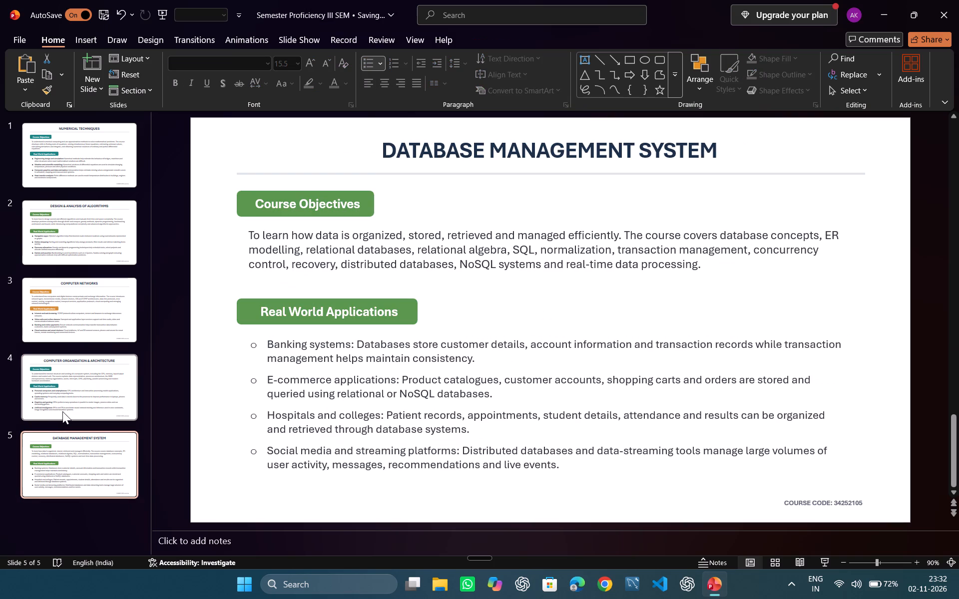
pyautogui.click(62, 411)
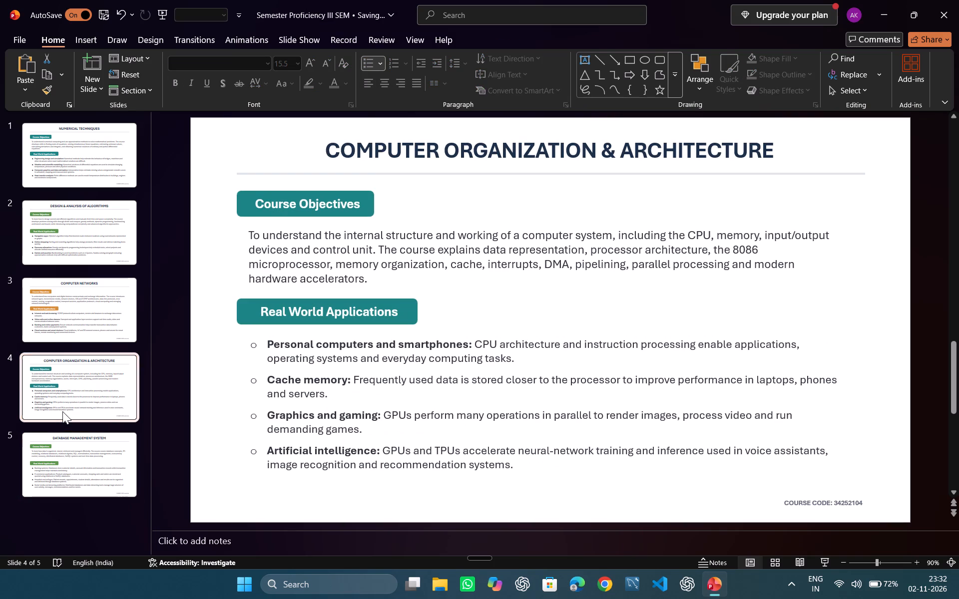
# On the DATABASE MANAGEMENT SYSTEM slide, bold the lead-in phrases of the four application bullets, from Banking systems to Social media and streaming platforms.
pyautogui.click(69, 450)
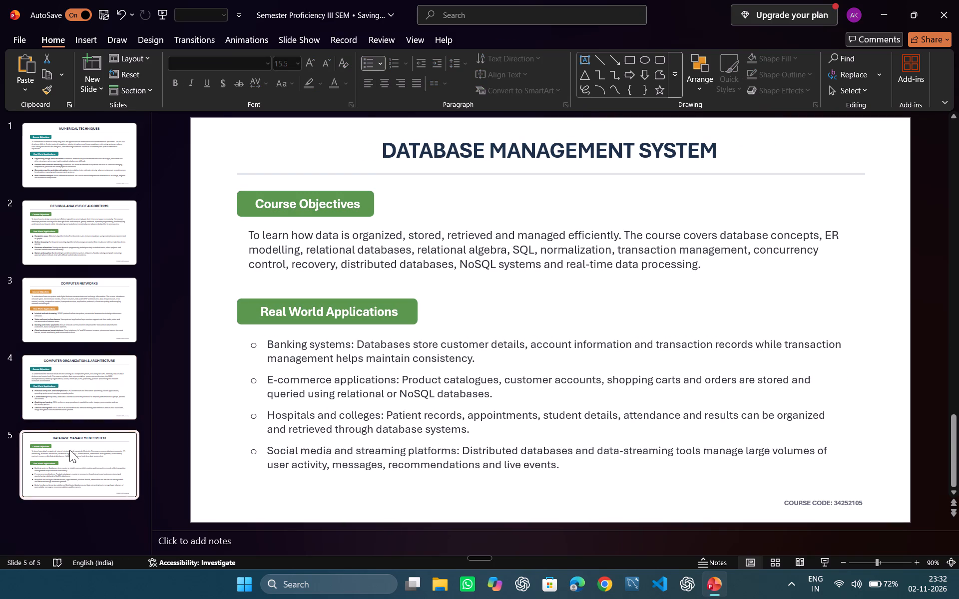
pyautogui.moveTo(353, 346); pyautogui.dragTo(282, 345)
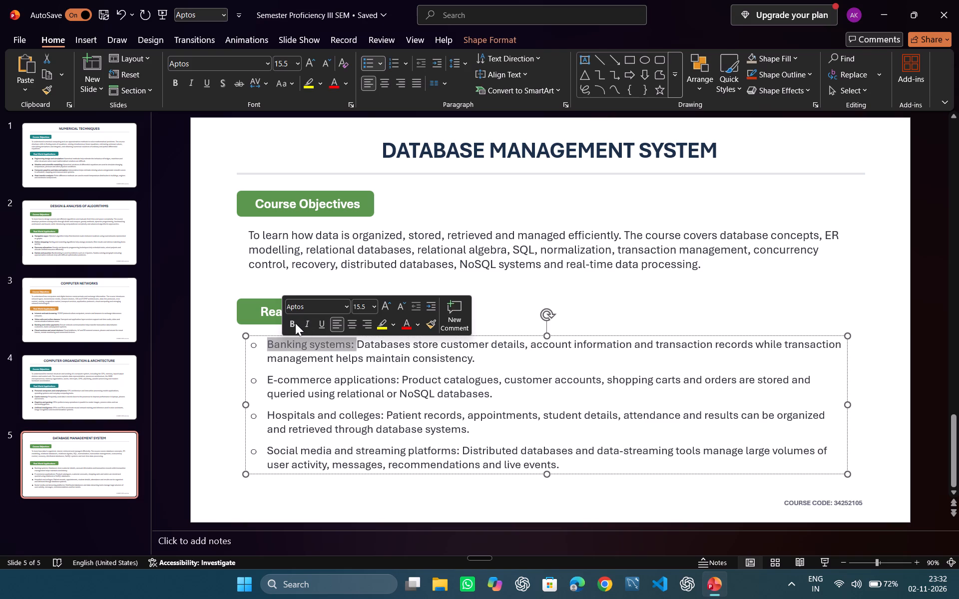
pyautogui.click(293, 323)
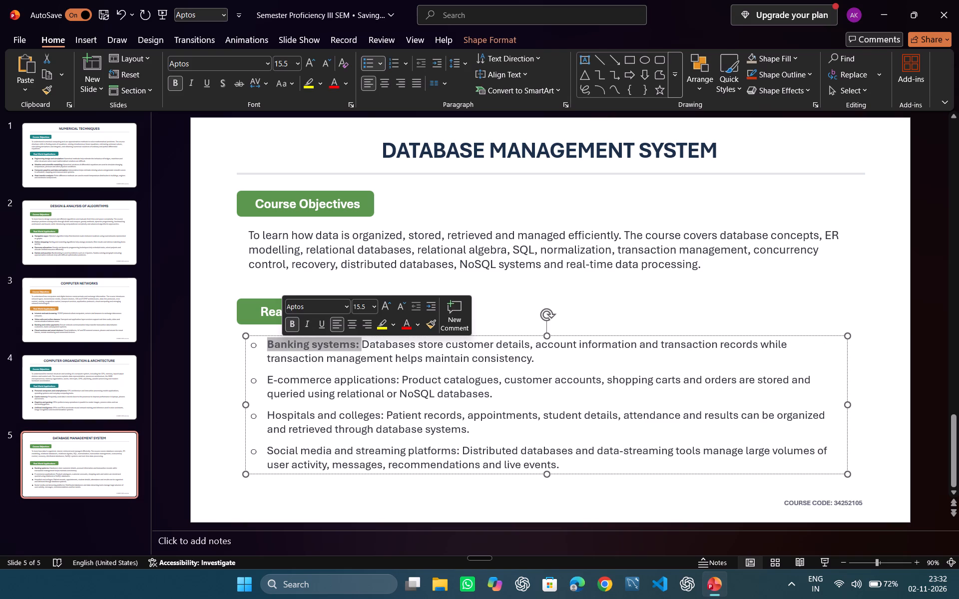
pyautogui.moveTo(398, 378); pyautogui.dragTo(320, 375)
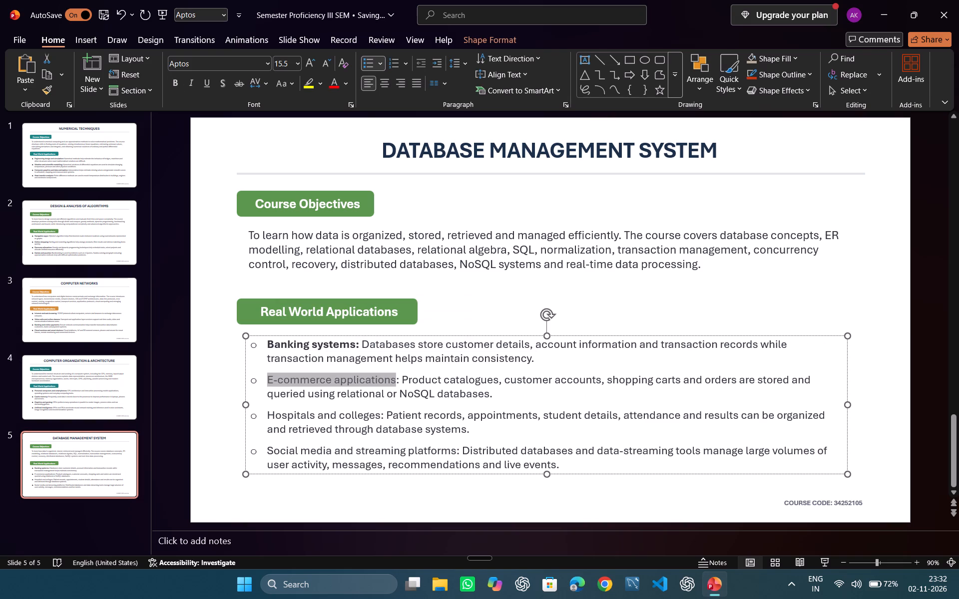
pyautogui.moveTo(320, 375); pyautogui.dragTo(315, 377)
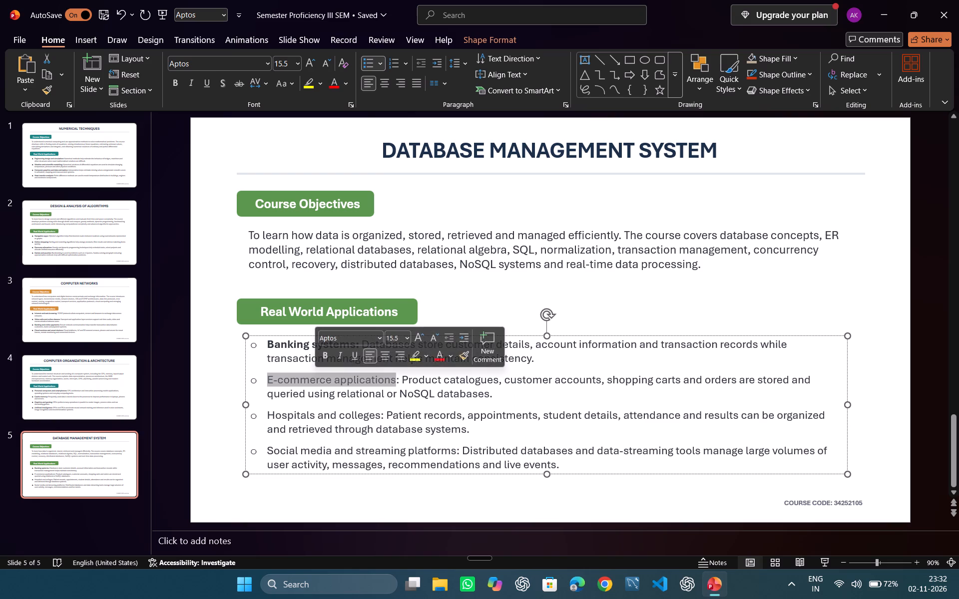
pyautogui.moveTo(400, 381); pyautogui.dragTo(304, 381)
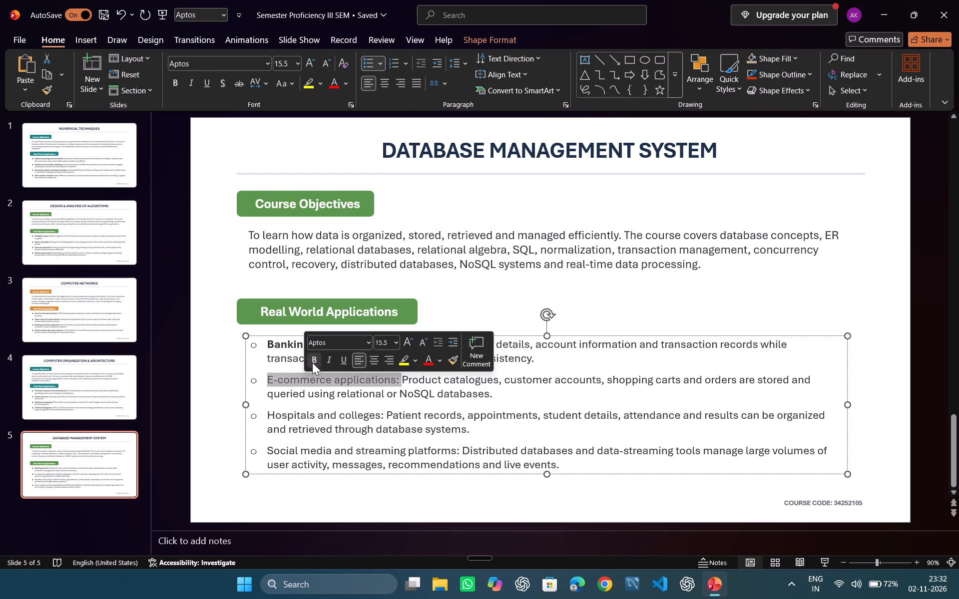
pyautogui.click(313, 359)
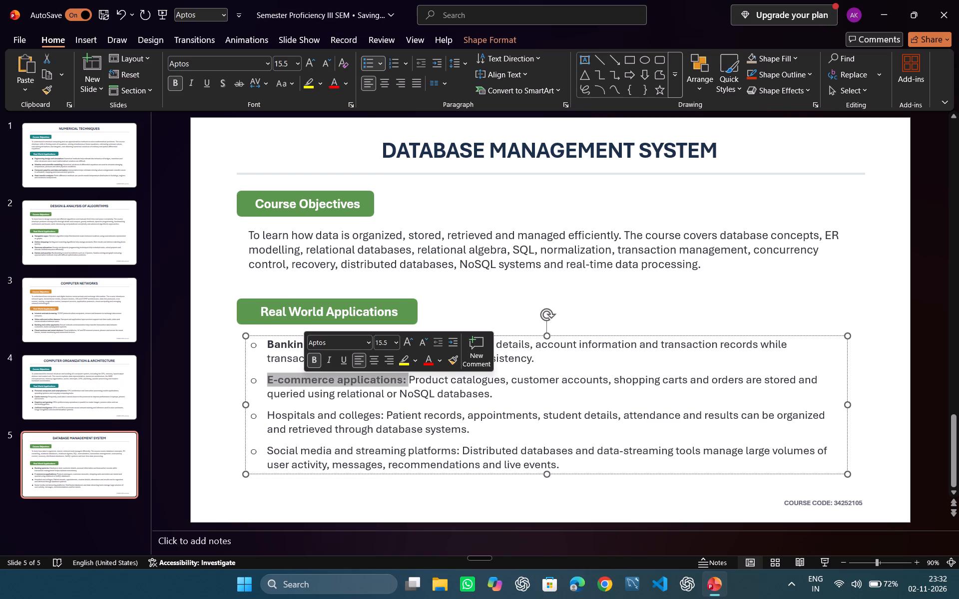
pyautogui.moveTo(385, 416); pyautogui.dragTo(296, 415)
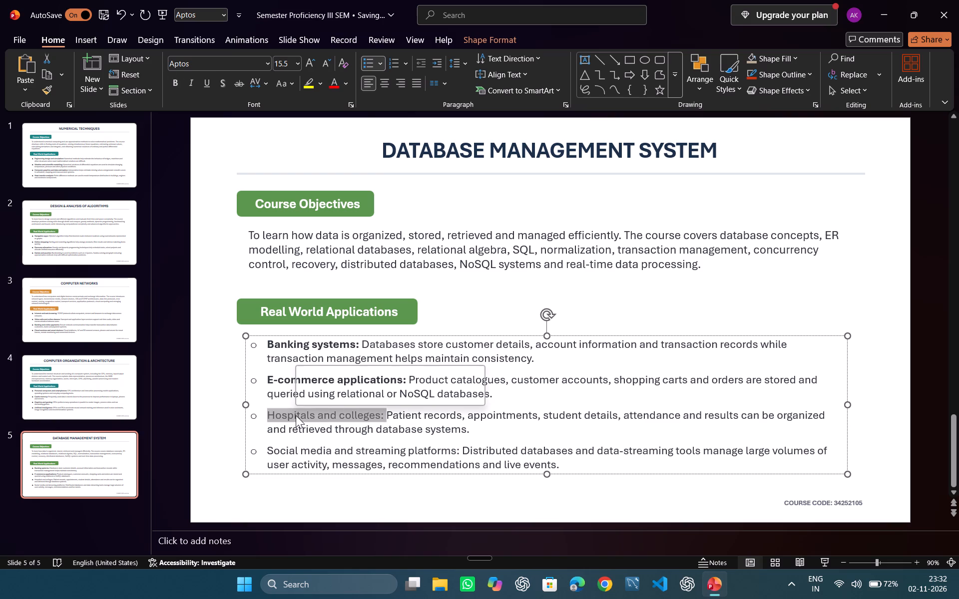
pyautogui.click(303, 394)
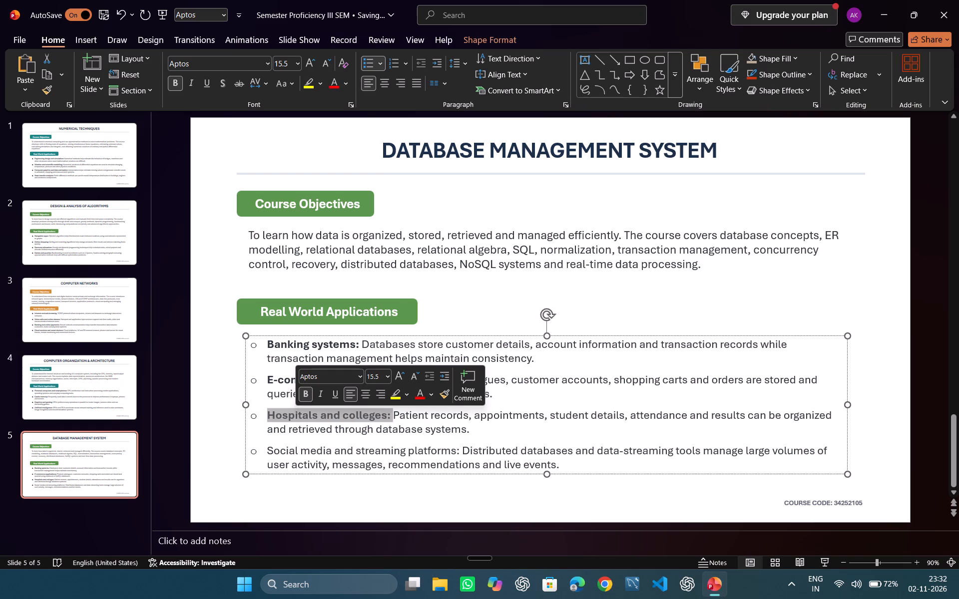
pyautogui.moveTo(462, 449); pyautogui.dragTo(290, 442)
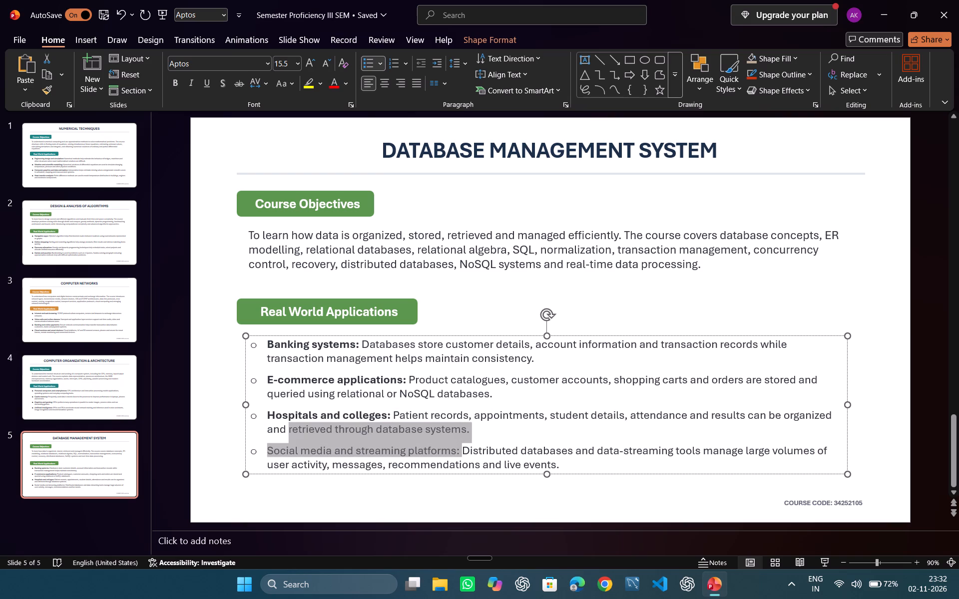
pyautogui.moveTo(290, 442); pyautogui.dragTo(285, 446)
pyautogui.click(292, 426)
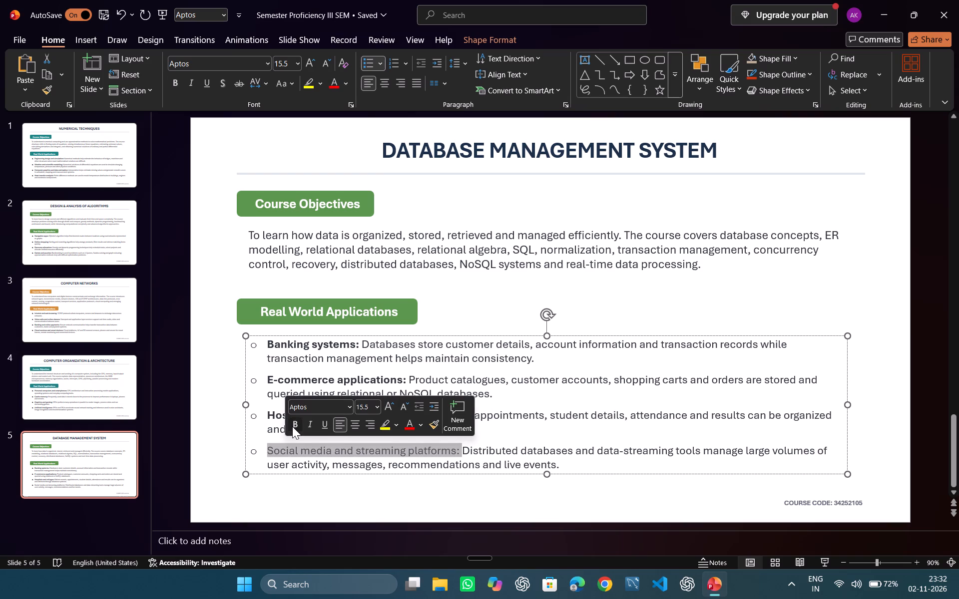
pyautogui.click(313, 492)
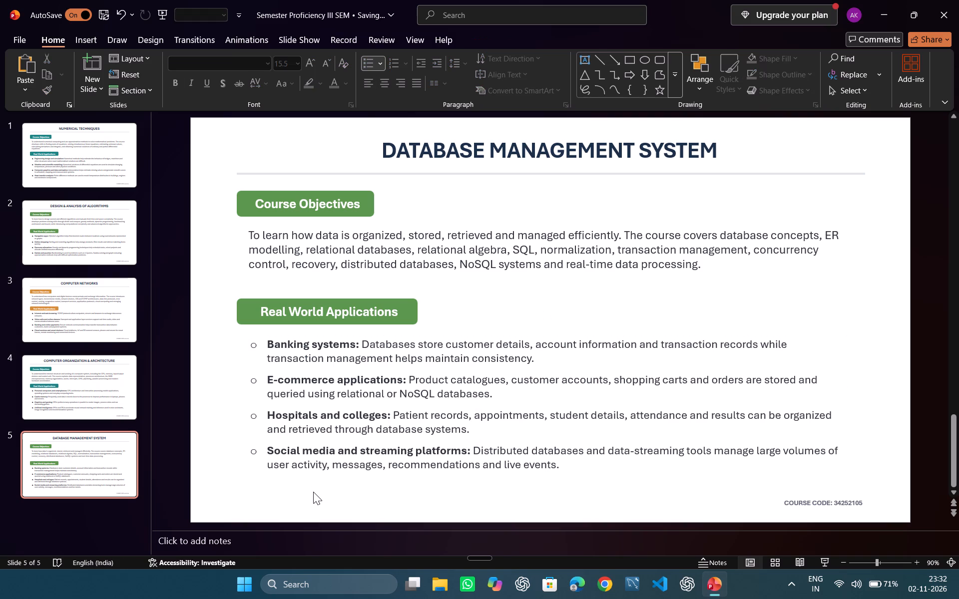
# Set the font size of the course code text on the NUMERICAL TECHNIQUES slide to 11.
pyautogui.click(92, 155)
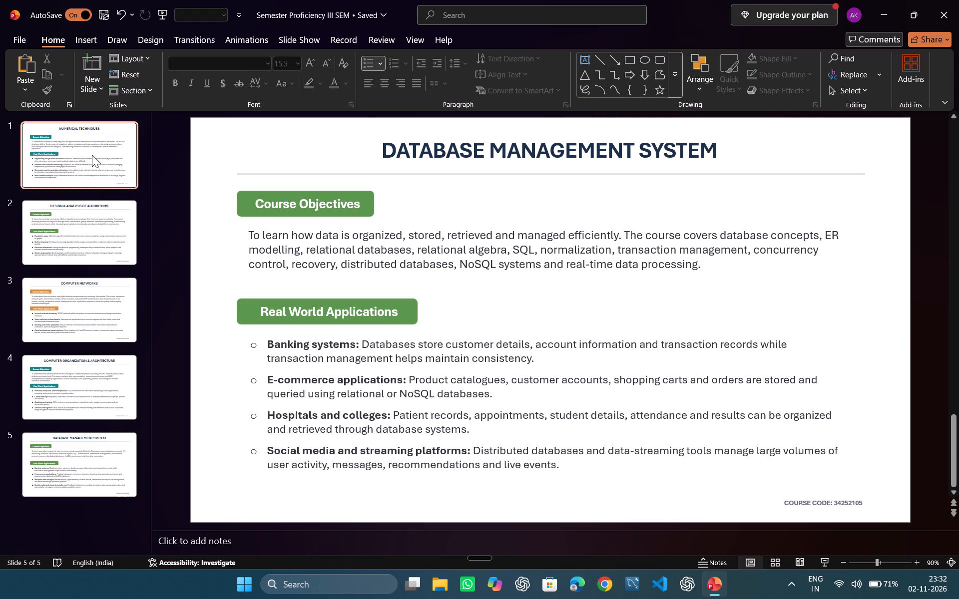
pyautogui.click(823, 501)
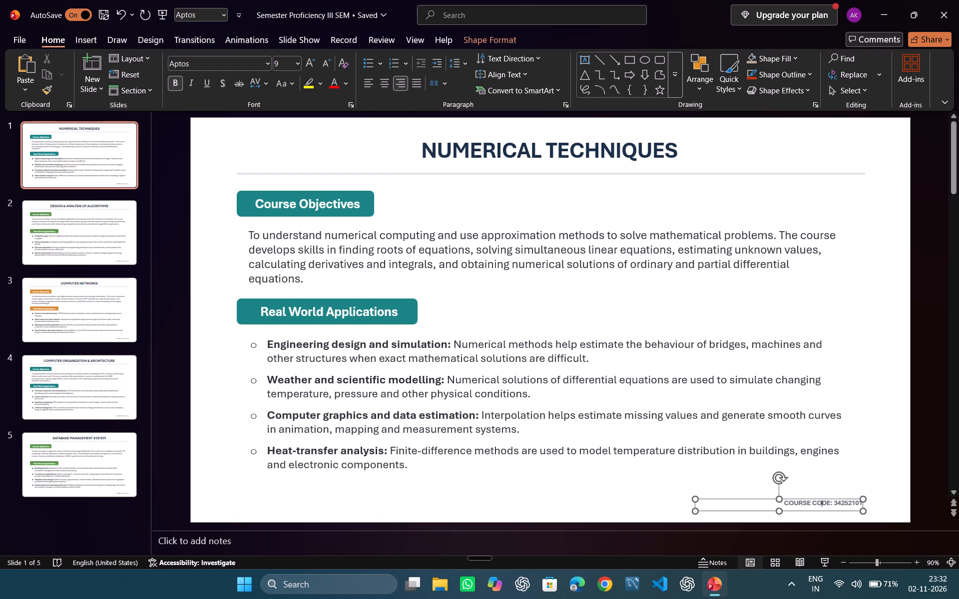
pyautogui.hotkey('ctrl', 'a')
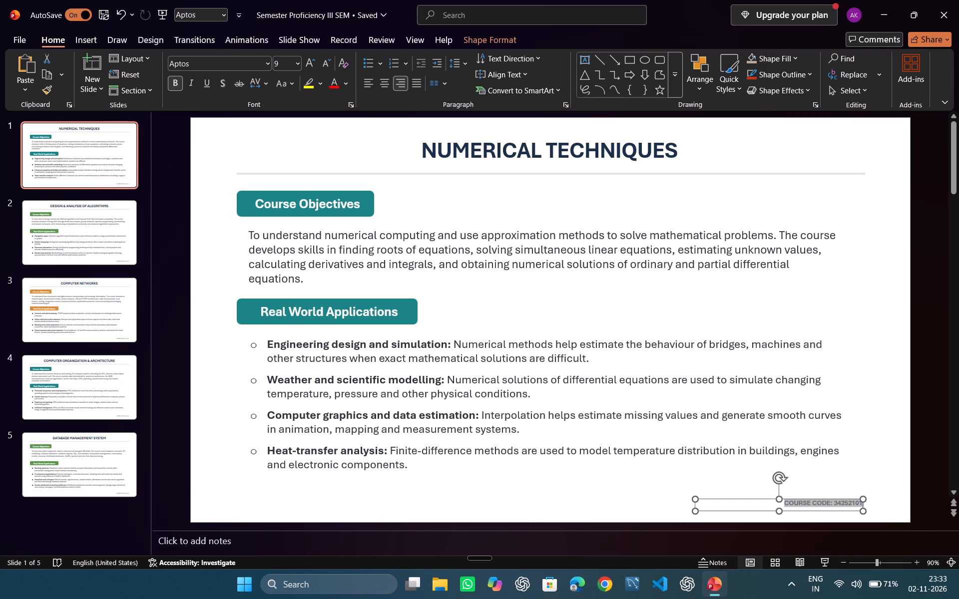
pyautogui.click(283, 63)
pyautogui.press('BackSpace')
pyautogui.write('11')
pyautogui.press('Return')
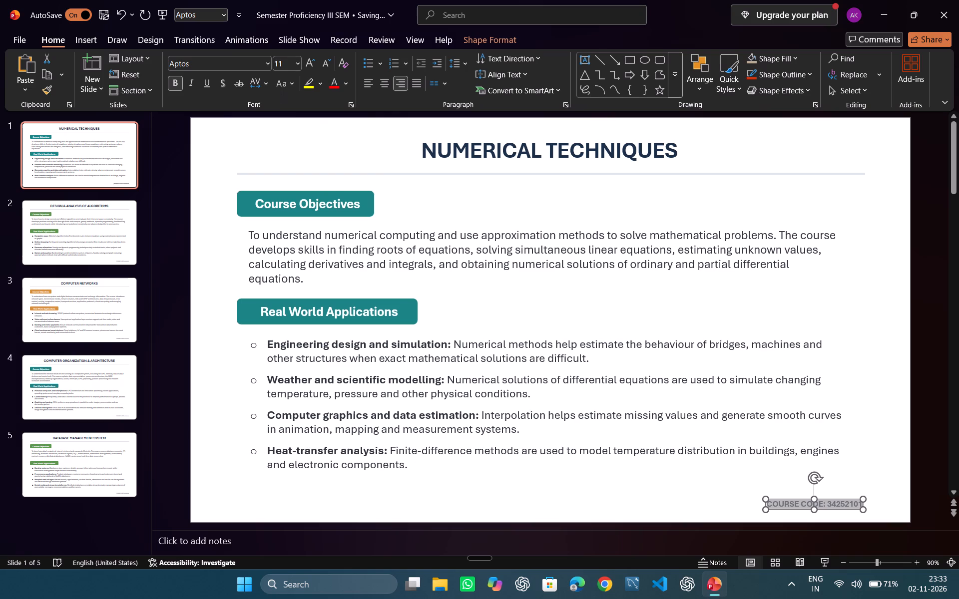
pyautogui.click(842, 309)
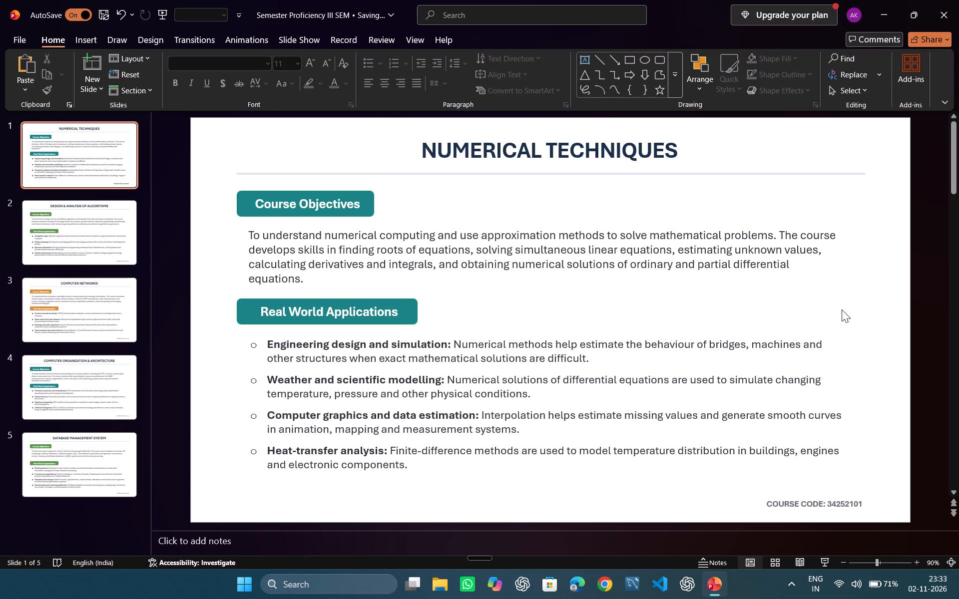
# Set the course code text on the DESIGN & ANALYSIS OF ALGORITHMS slide to font size 11.
pyautogui.click(78, 238)
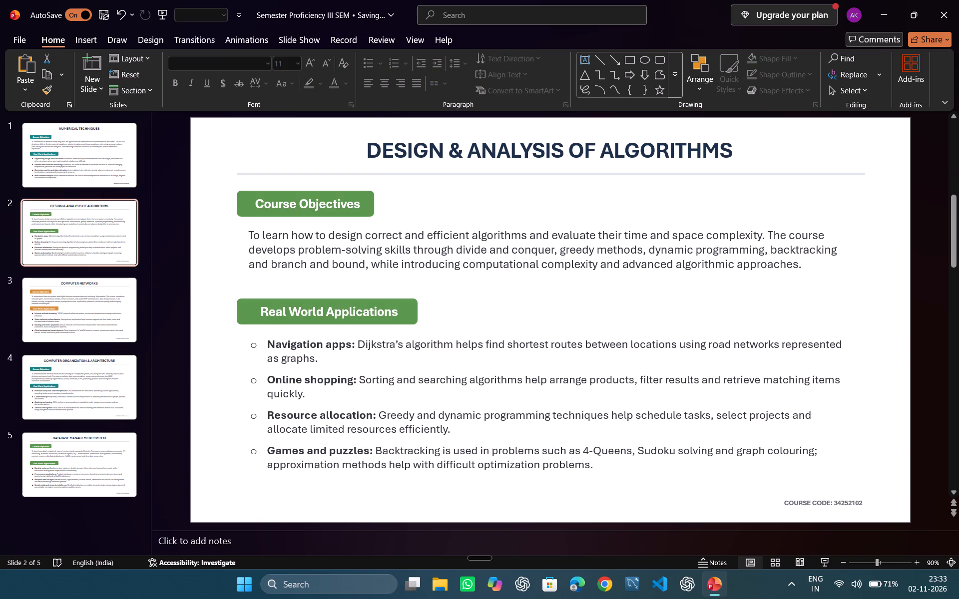
pyautogui.click(823, 502)
pyautogui.hotkey('ctrl', 'a')
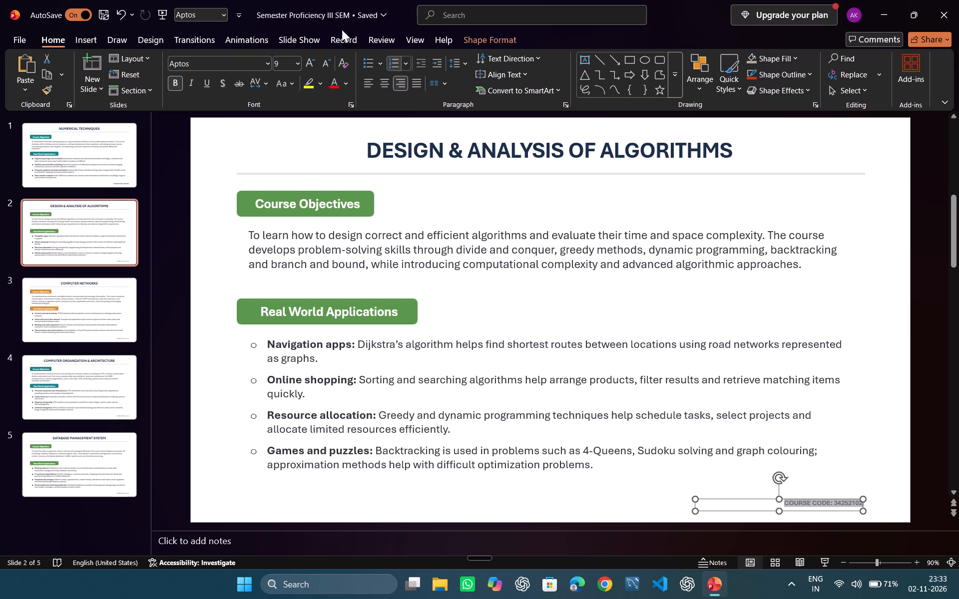
pyautogui.click(288, 58)
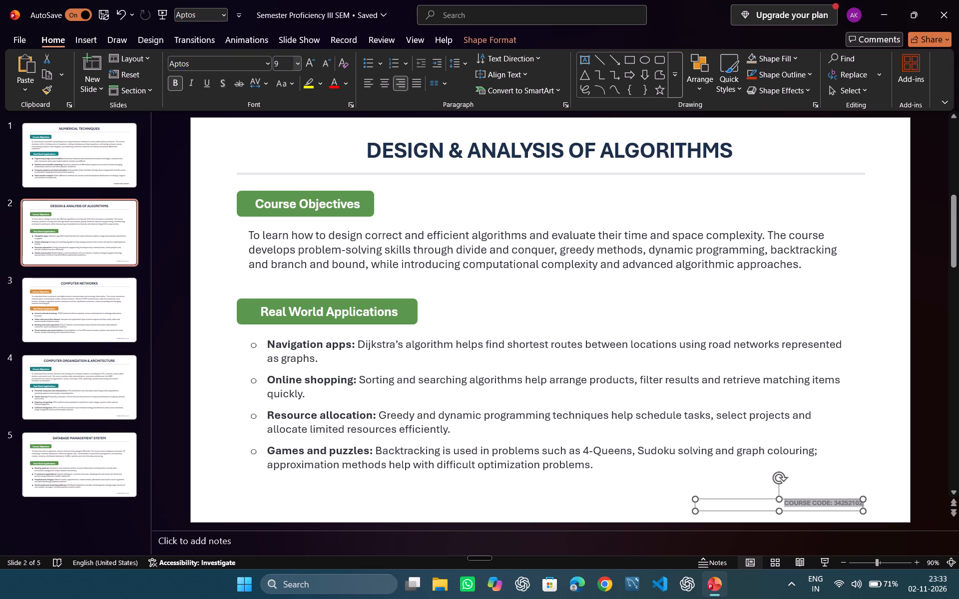
pyautogui.click(287, 60)
pyautogui.press('BackSpace')
pyautogui.write('11')
pyautogui.press('Return')
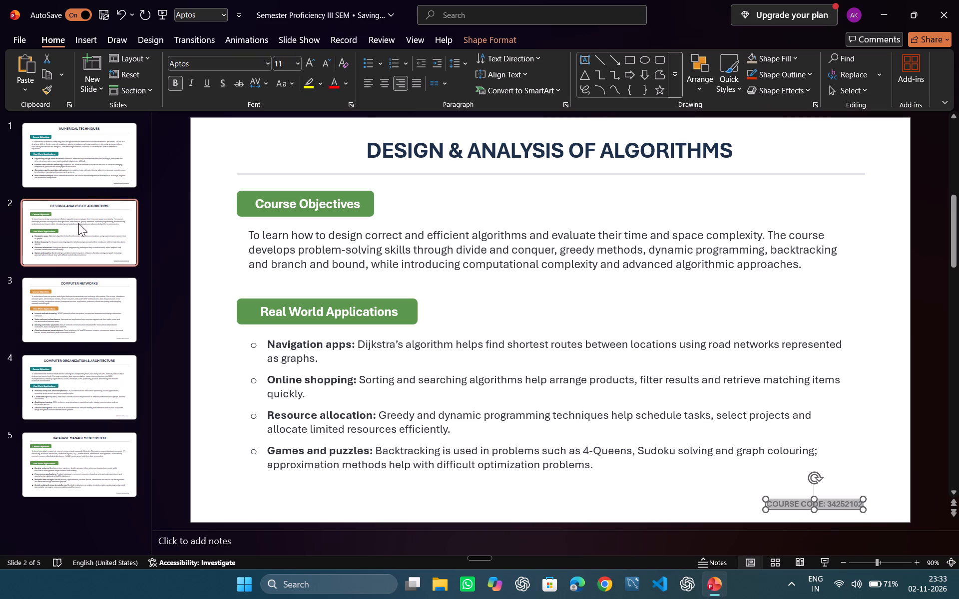
# On the COMPUTER NETWORKS slide, change the course code text's font size to 11.
pyautogui.click(67, 299)
pyautogui.click(73, 246)
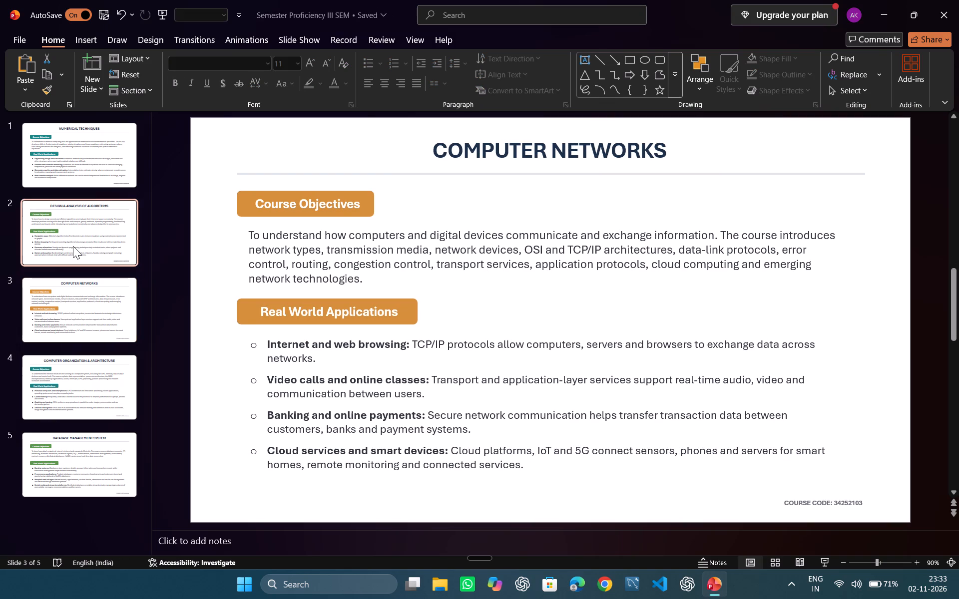
pyautogui.click(82, 308)
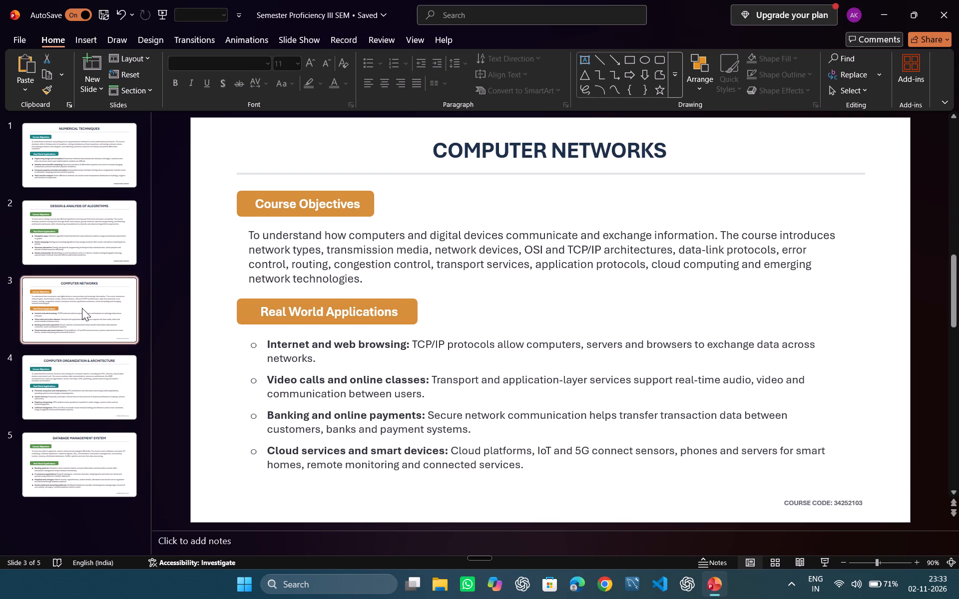
pyautogui.click(816, 504)
pyautogui.hotkey('ctrl', 'a')
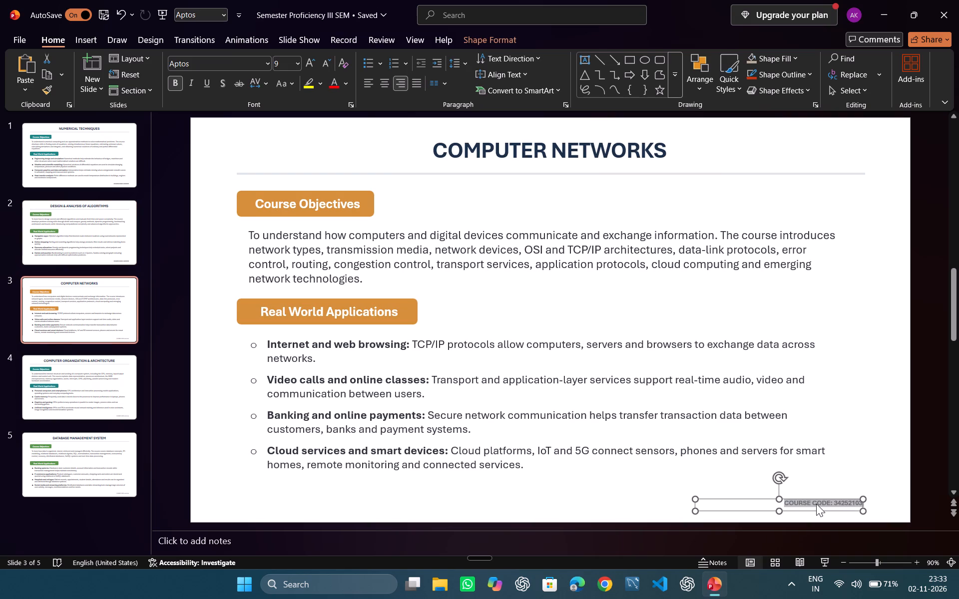
pyautogui.click(279, 61)
pyautogui.press('BackSpace')
pyautogui.press('BackSpace')
pyautogui.write('11')
pyautogui.press('Return')
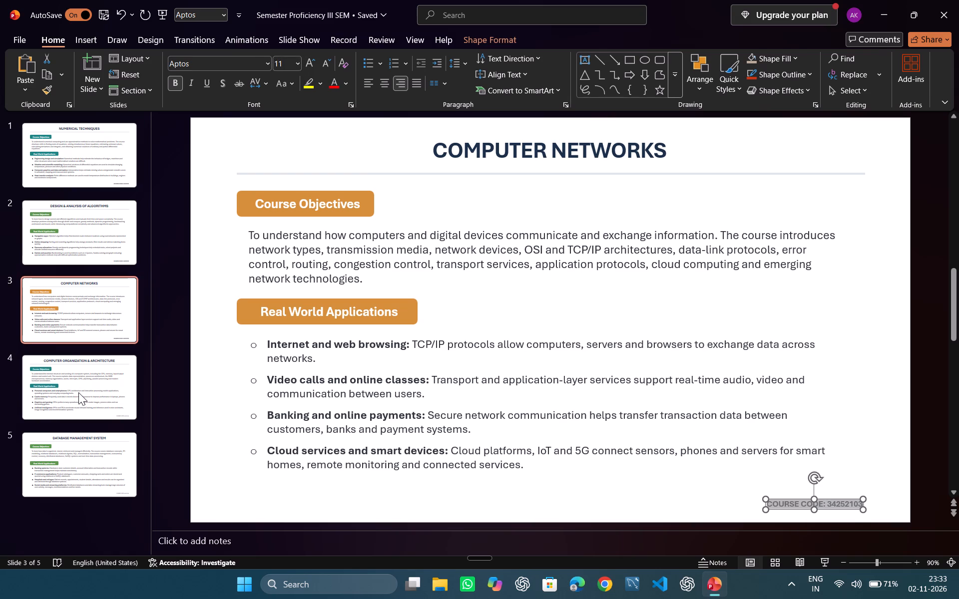
# Set the course code text on the COMPUTER ORGANIZATION & ARCHITECTURE slide to font size 11.
pyautogui.click(77, 393)
pyautogui.click(816, 499)
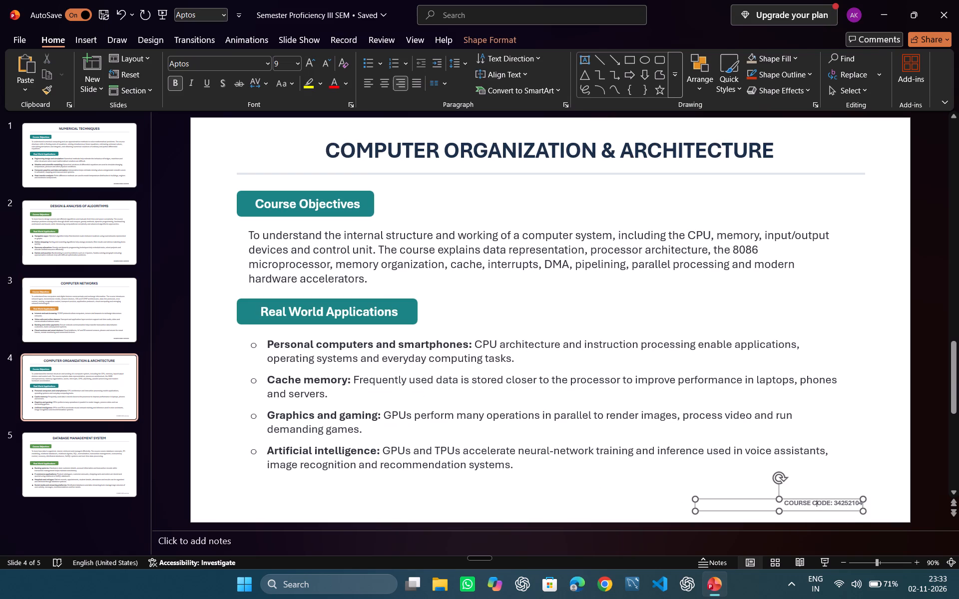
pyautogui.hotkey('ctrl', 'a')
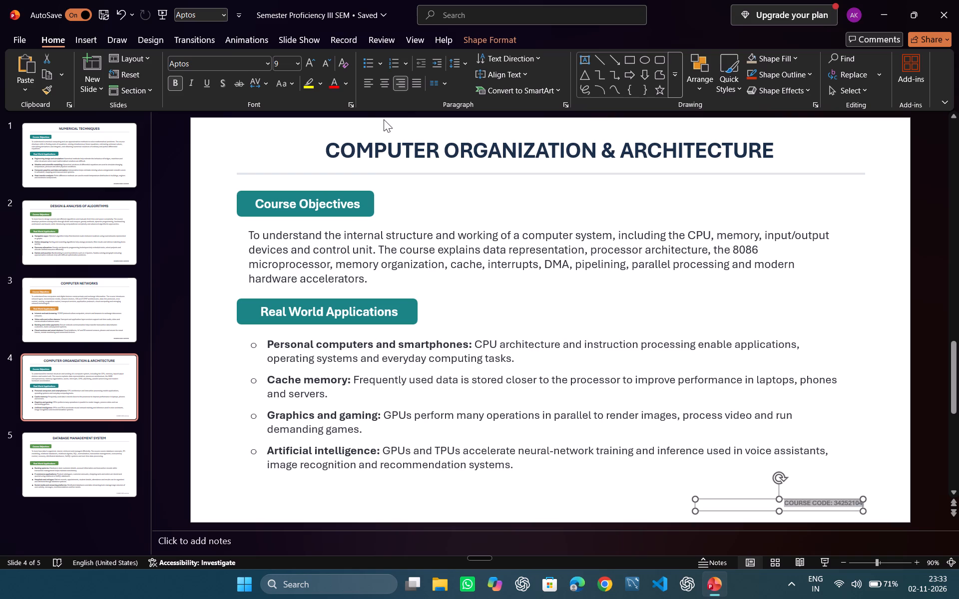
pyautogui.click(286, 65)
pyautogui.press('BackSpace')
pyautogui.press('BackSpace')
pyautogui.write('11')
pyautogui.press('Return')
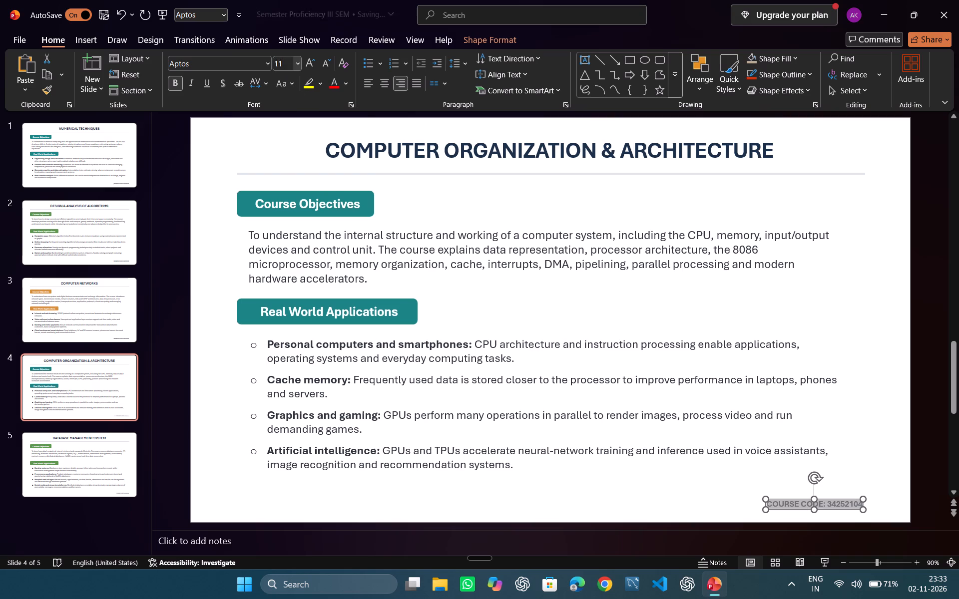
# Set the course code text on the DATABASE MANAGEMENT SYSTEM slide to font size 11.
pyautogui.click(103, 463)
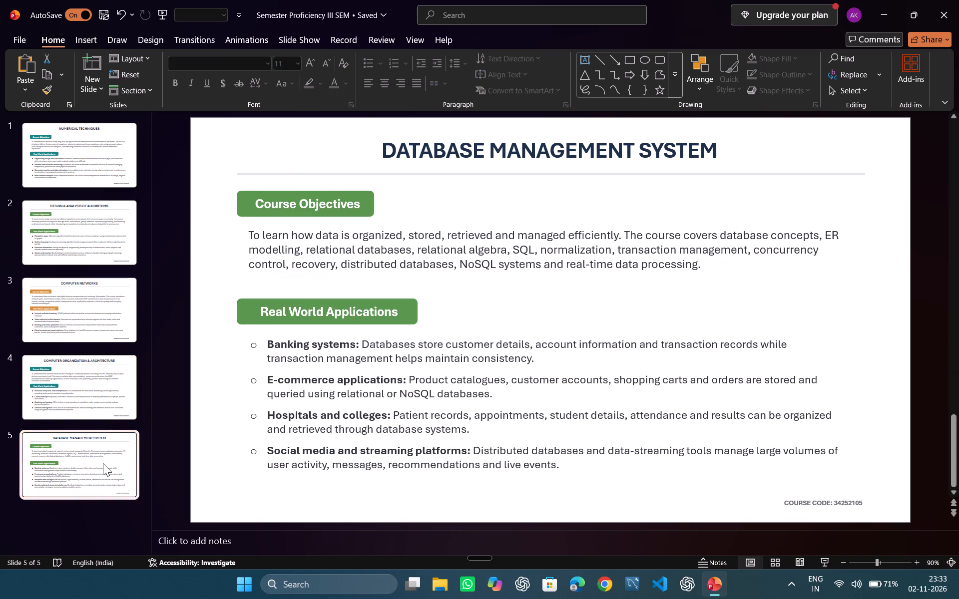
pyautogui.click(841, 505)
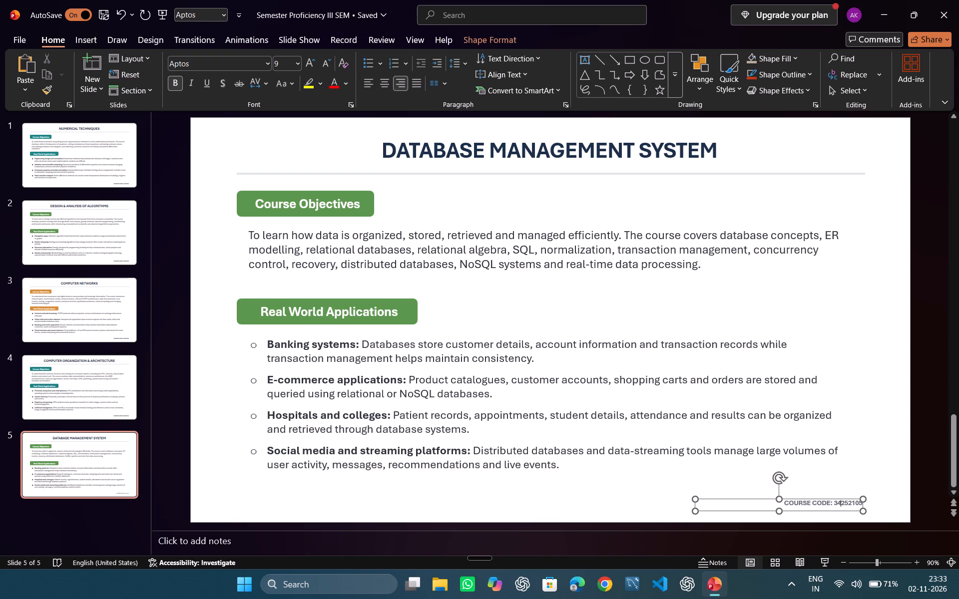
pyautogui.hotkey('ctrl', 'a')
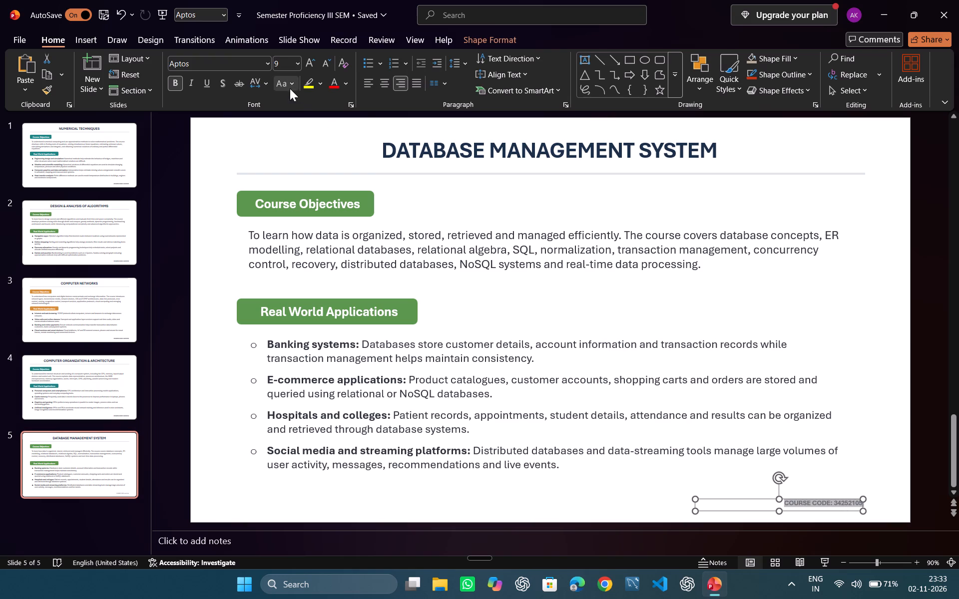
pyautogui.click(281, 59)
pyautogui.press('BackSpace')
pyautogui.press('BackSpace')
pyautogui.press('BackSpace')
pyautogui.press('BackSpace')
pyautogui.write('11')
pyautogui.press('Return')
pyautogui.click(864, 332)
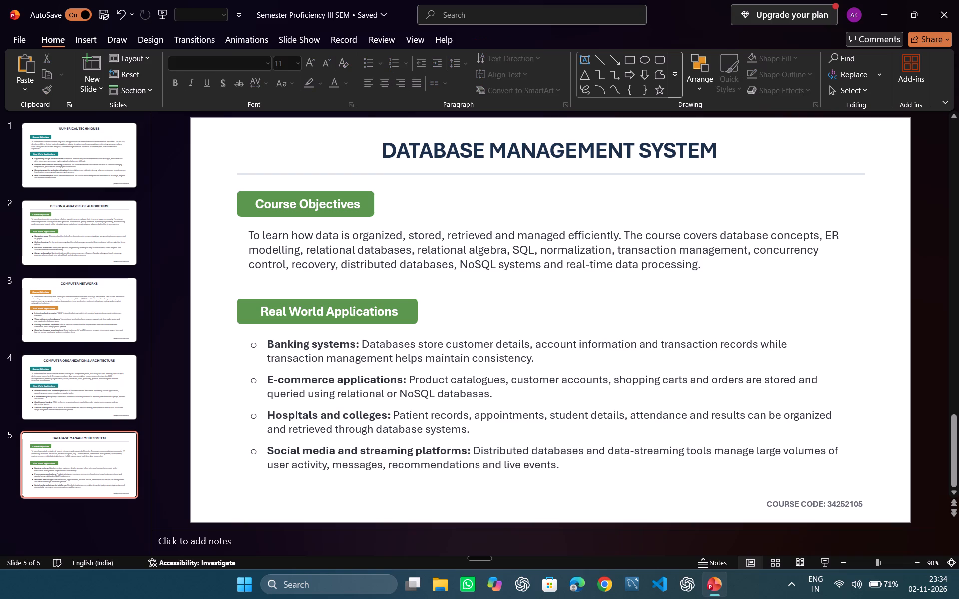
# Review all five course slides in sequence, comparing their headings, body text and course codes for consistent layout.
pyautogui.click(116, 157)
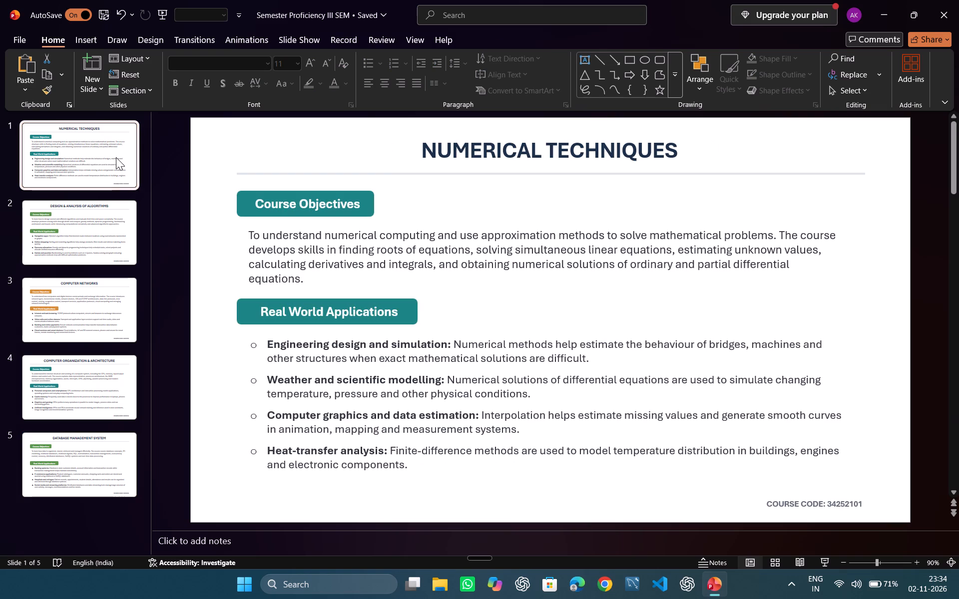
pyautogui.press('Down')
pyautogui.press('Down')
pyautogui.press('Down')
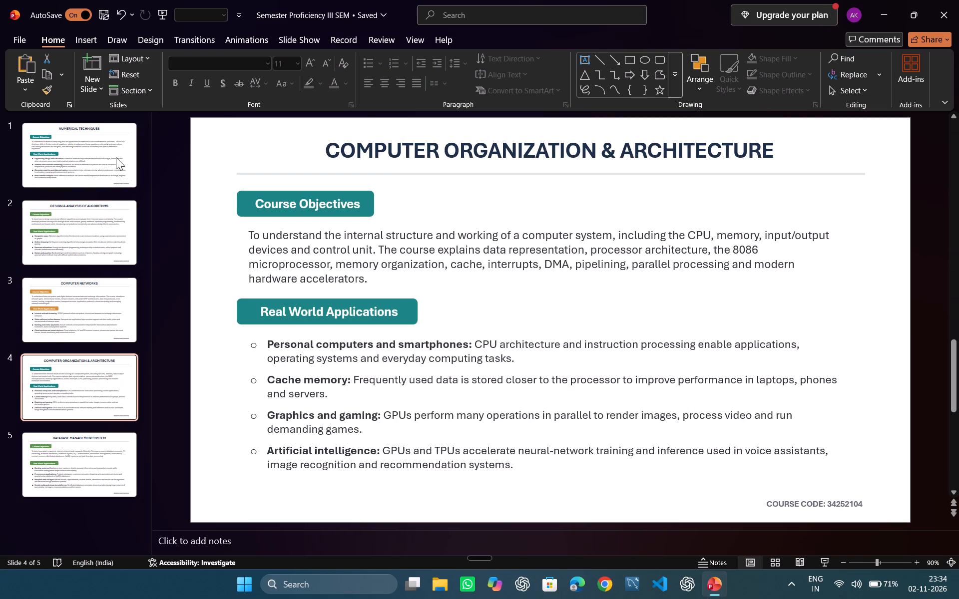
pyautogui.press('Down')
pyautogui.press('Down')
pyautogui.press('Down')
pyautogui.press('Down')
pyautogui.press('Down')
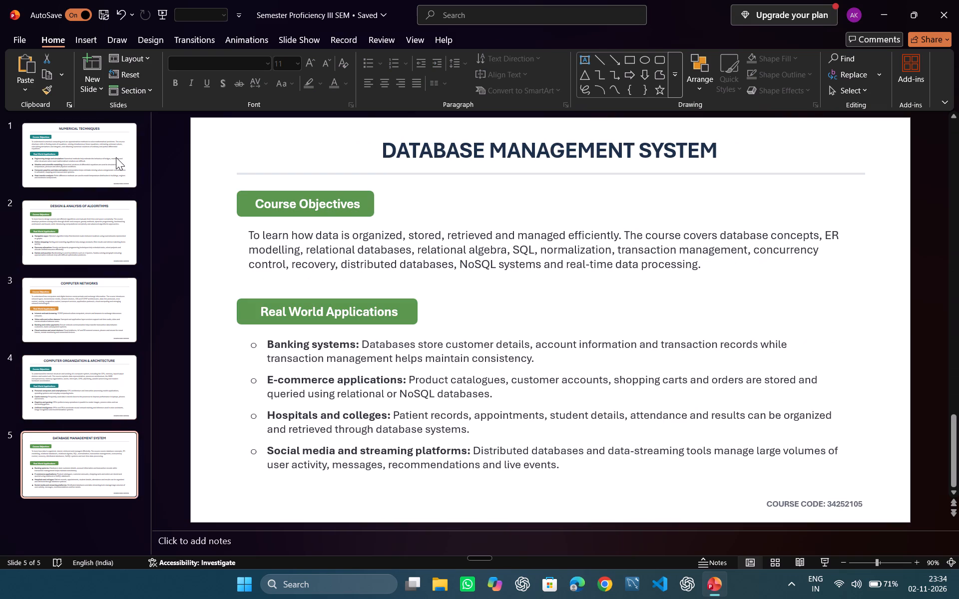
pyautogui.press('Up')
pyautogui.press('Down')
pyautogui.press('Down')
pyautogui.press('Up')
pyautogui.press('Up')
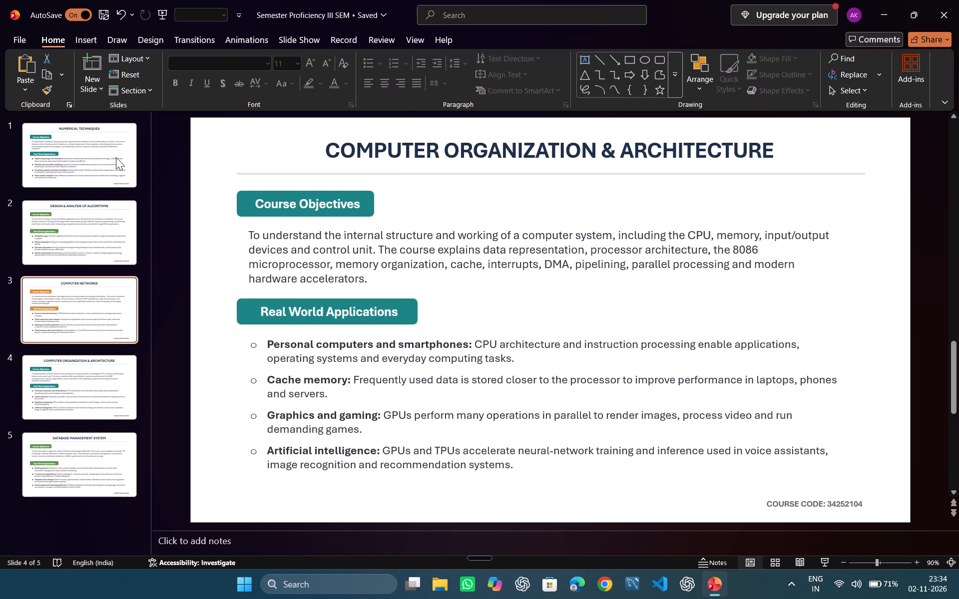
pyautogui.press('Up')
pyautogui.press('Up')
pyautogui.press('Up')
pyautogui.press('Up')
pyautogui.press('Up')
pyautogui.press('Up')
pyautogui.press('Up')
pyautogui.press('Down')
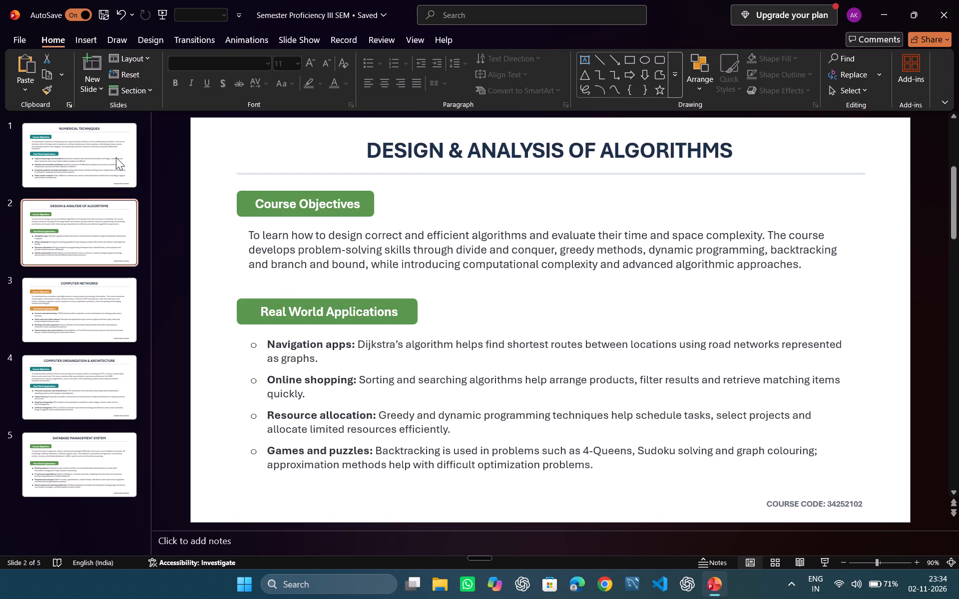
pyautogui.press('Down')
pyautogui.press('Down')
pyautogui.press('Down')
pyautogui.press('Down')
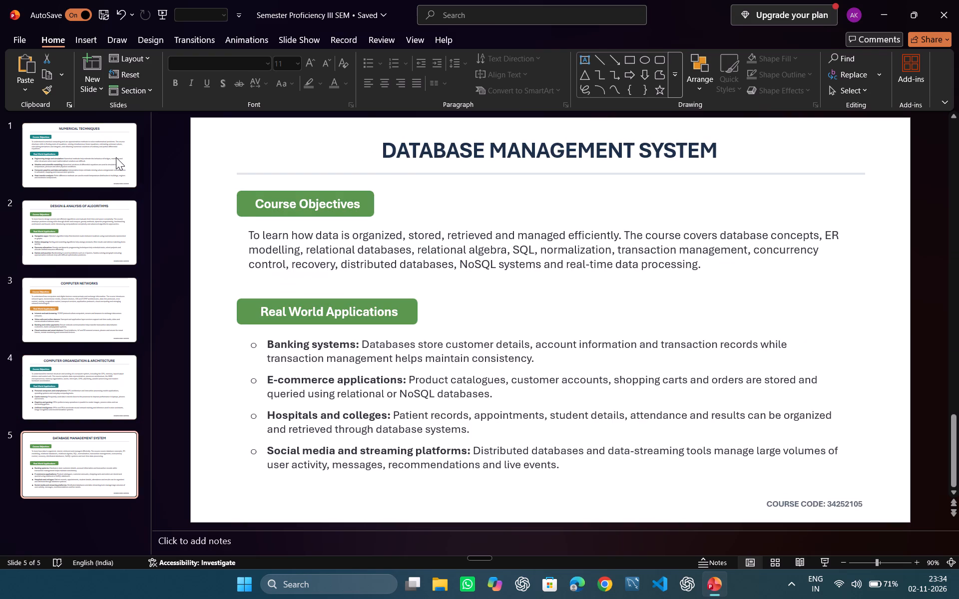
pyautogui.press('Up')
pyautogui.press('Up')
pyautogui.press('Up')
pyautogui.press('Up')
pyautogui.press('Down')
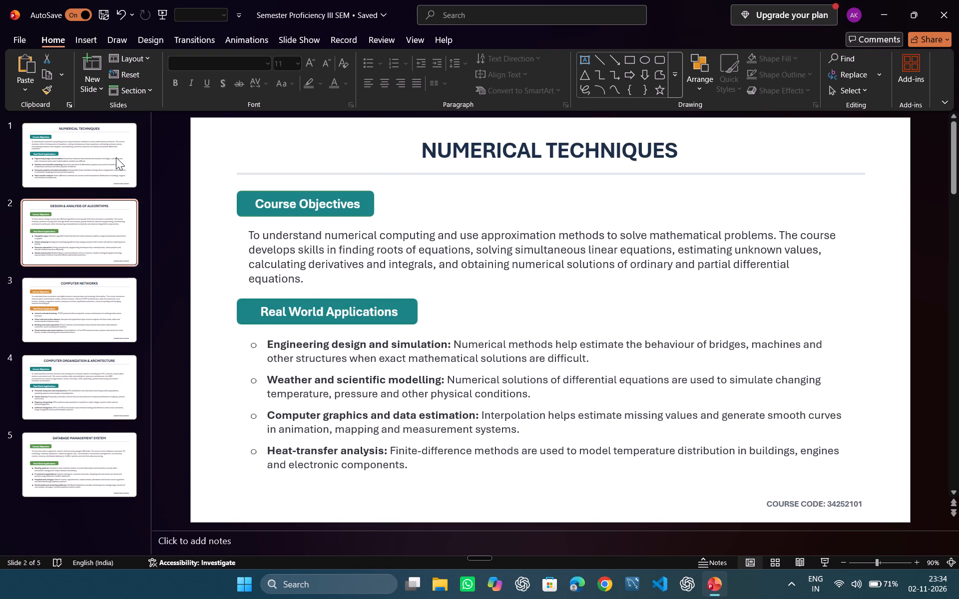
pyautogui.press('Down')
pyautogui.press('Down')
pyautogui.press('Down')
pyautogui.press('Down')
pyautogui.press('Down')
pyautogui.press('Down')
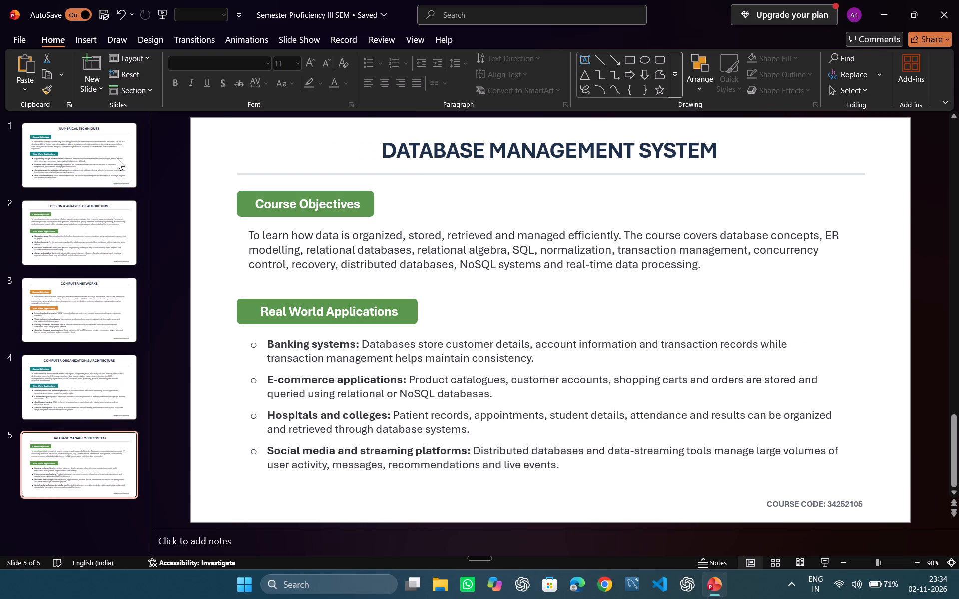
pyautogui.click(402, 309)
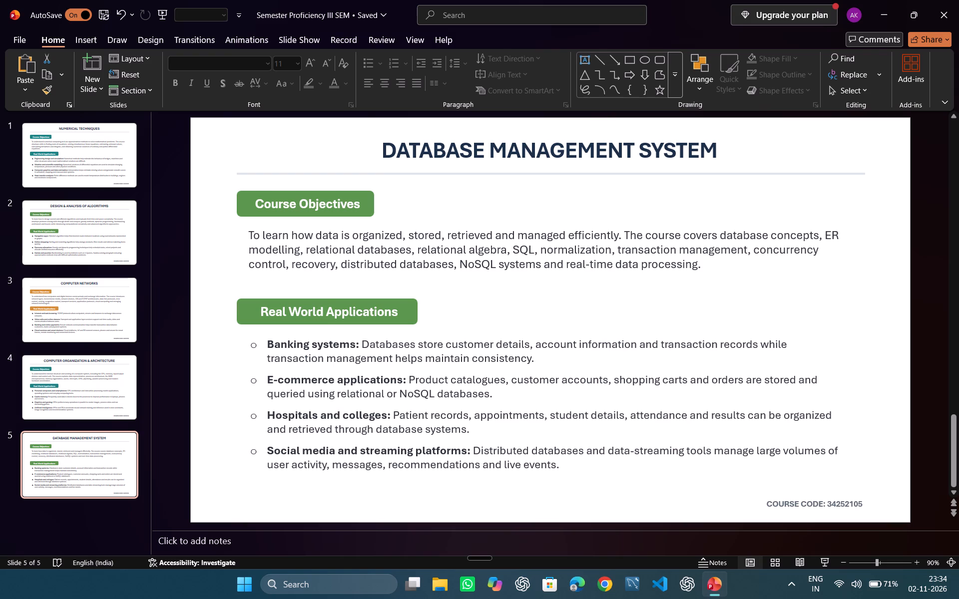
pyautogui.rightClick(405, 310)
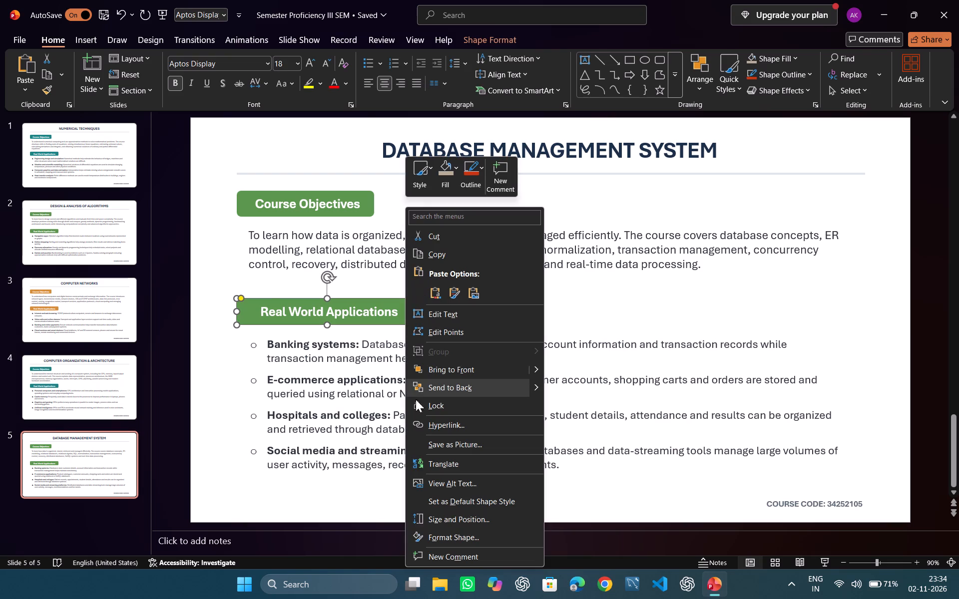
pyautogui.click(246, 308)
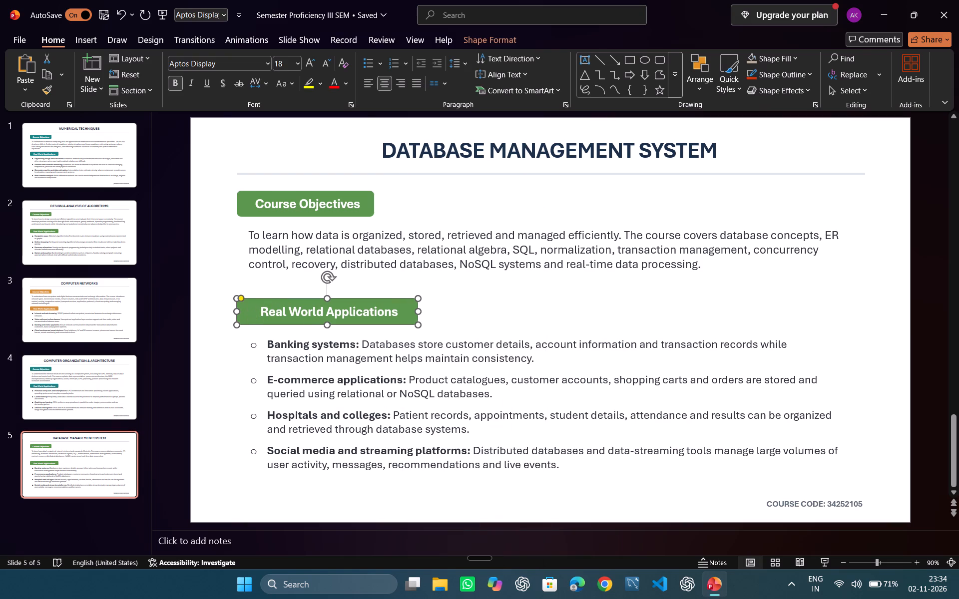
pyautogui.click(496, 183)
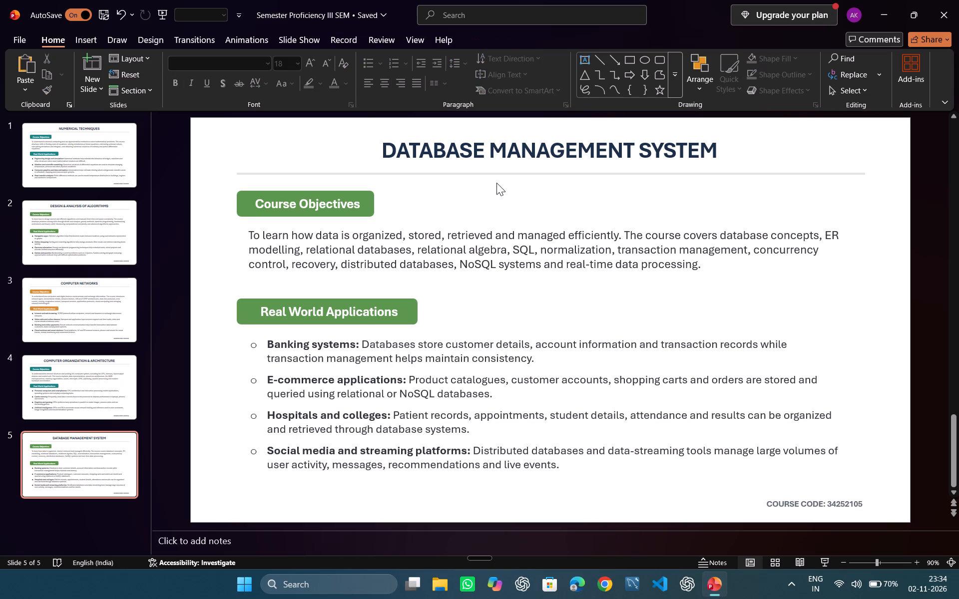
# Go through the five slides again to check formatting consistency, ending on the NUMERICAL TECHNIQUES slide.
pyautogui.press('Down')
pyautogui.press('Up')
pyautogui.press('Up')
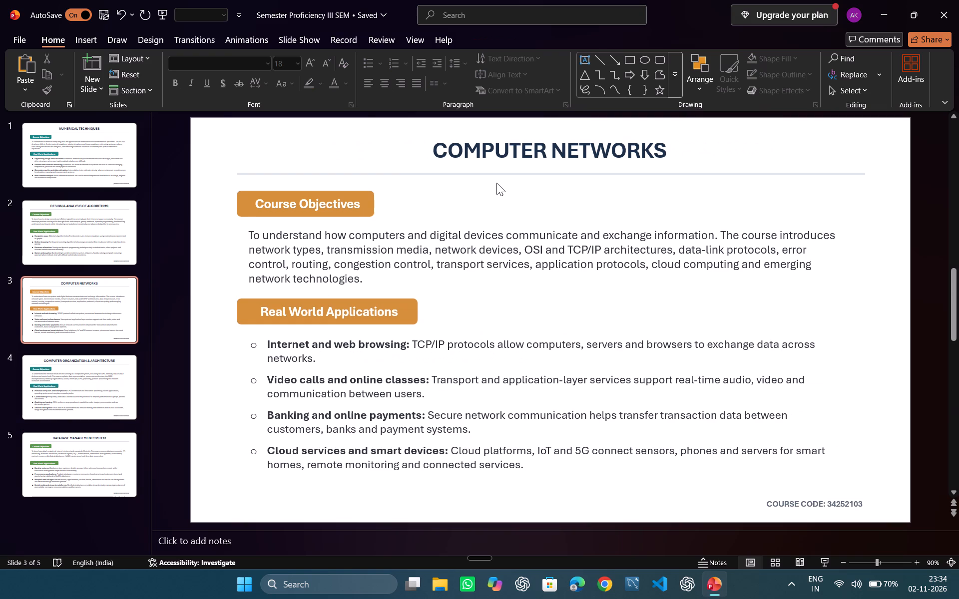
pyautogui.press('Up')
pyautogui.press('Up')
pyautogui.press('Up')
pyautogui.press('Up')
pyautogui.press('Up')
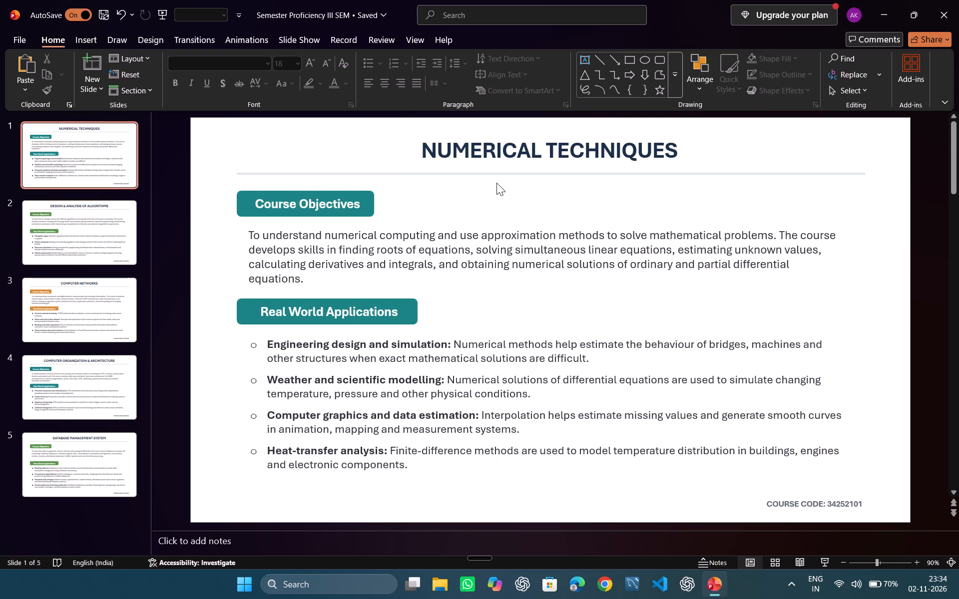
pyautogui.press('Down')
pyautogui.press('Down')
pyautogui.press('Down')
pyautogui.press('Down')
pyautogui.press('Down')
pyautogui.press('Down')
pyautogui.press('Down')
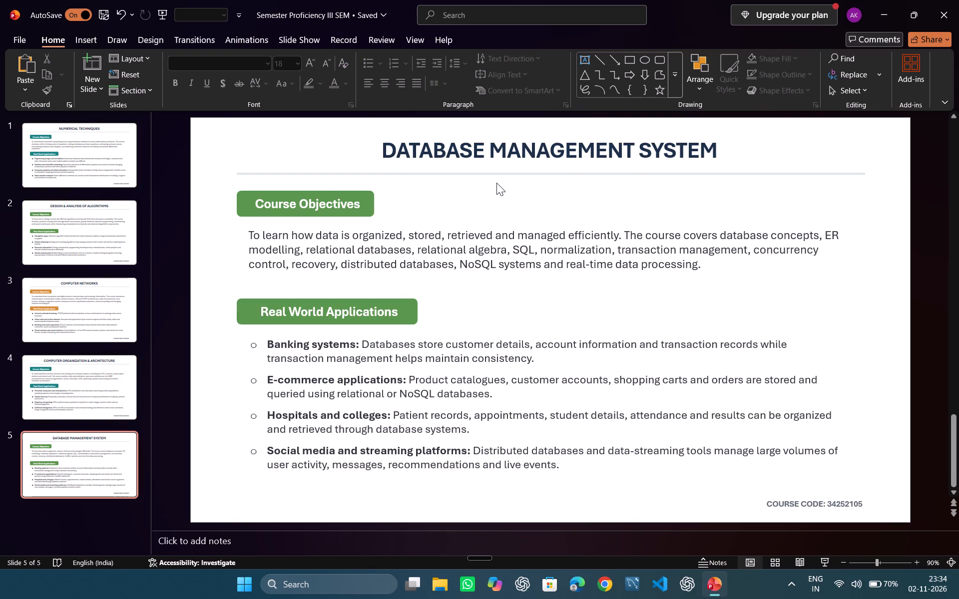
pyautogui.press('Up')
pyautogui.press('Up')
pyautogui.press('Up')
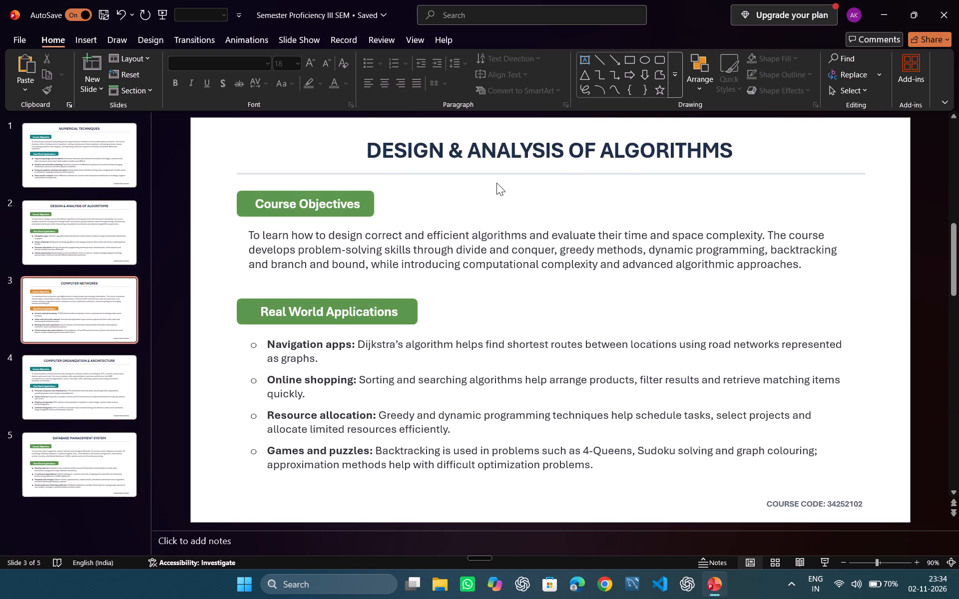
pyautogui.press('Up')
pyautogui.press('Up')
pyautogui.press('Up')
pyautogui.press('Up')
pyautogui.press('Up')
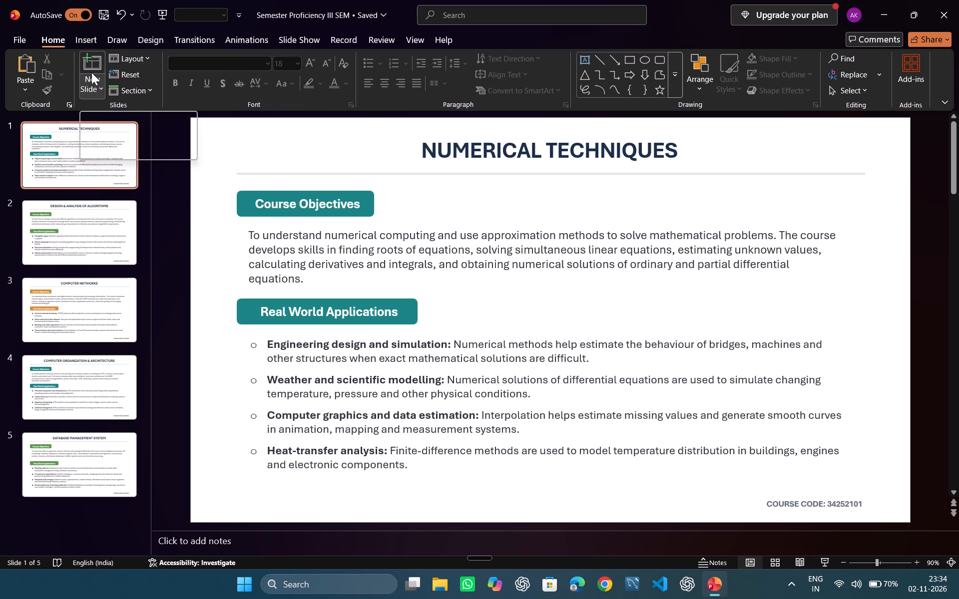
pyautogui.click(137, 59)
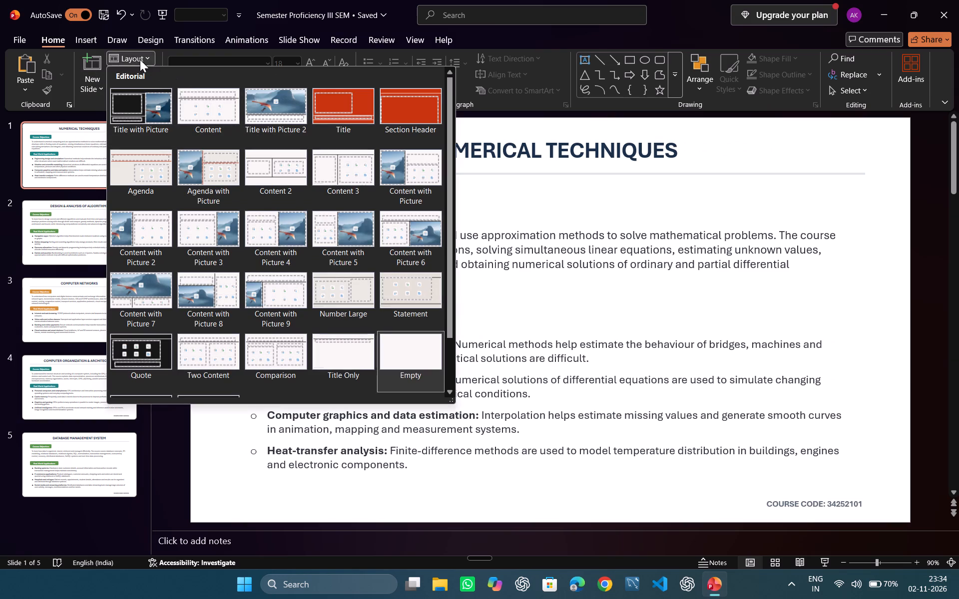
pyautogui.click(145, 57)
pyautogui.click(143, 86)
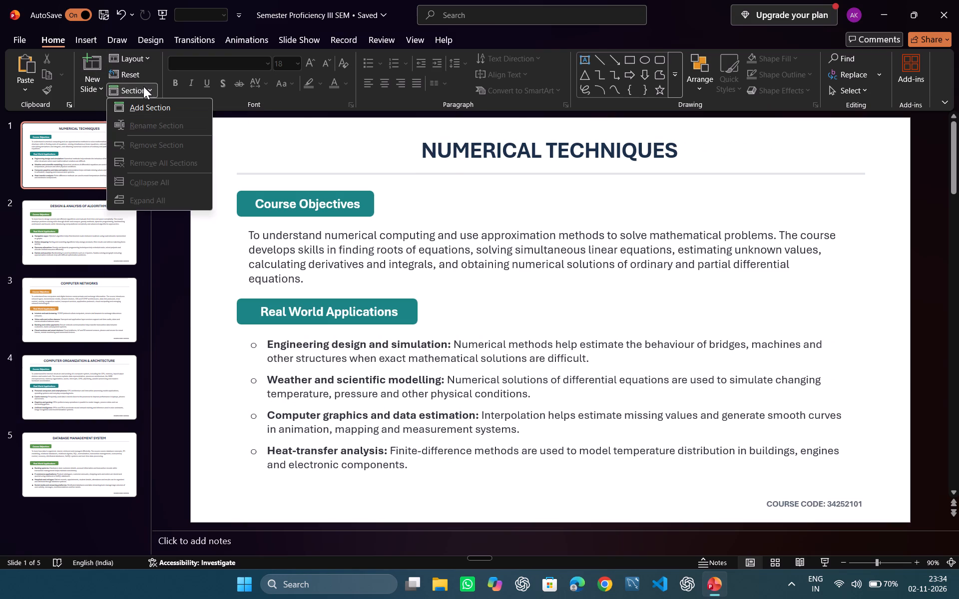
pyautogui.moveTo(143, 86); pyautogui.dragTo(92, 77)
# Insert a new slide with the Content layout directly after the NUMERICAL TECHNIQUES slide.
pyautogui.click(92, 77)
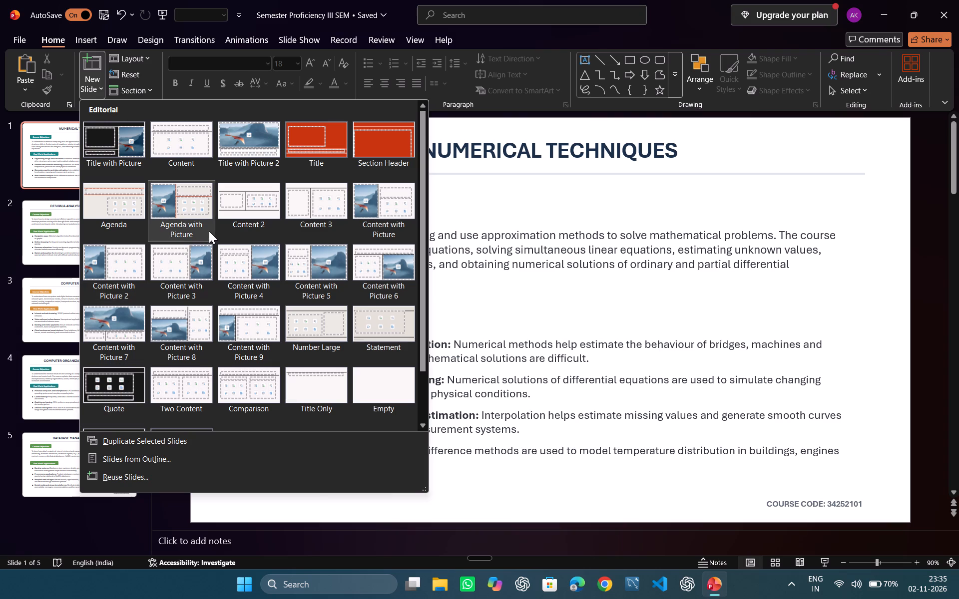
pyautogui.click(173, 146)
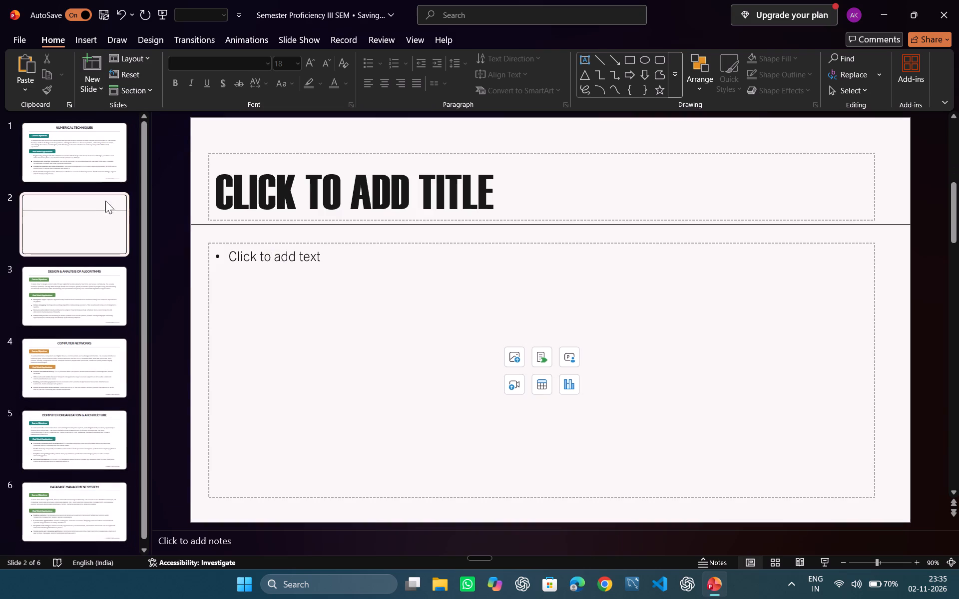
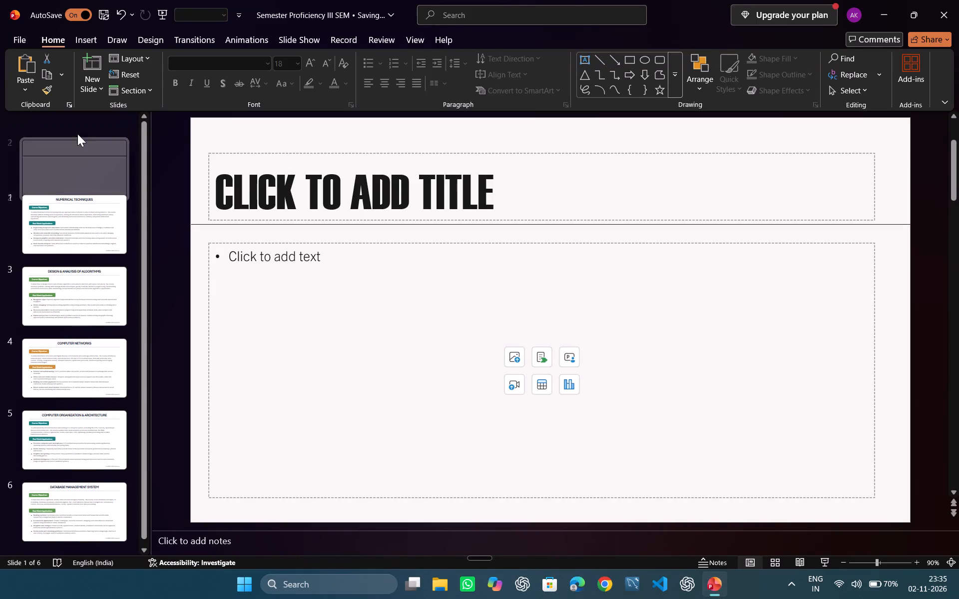
# Add another blank Content-layout slide and move it to the end of the deck, after DATABASE MANAGEMENT SYSTEM.
pyautogui.scroll(-4, 96, 465)
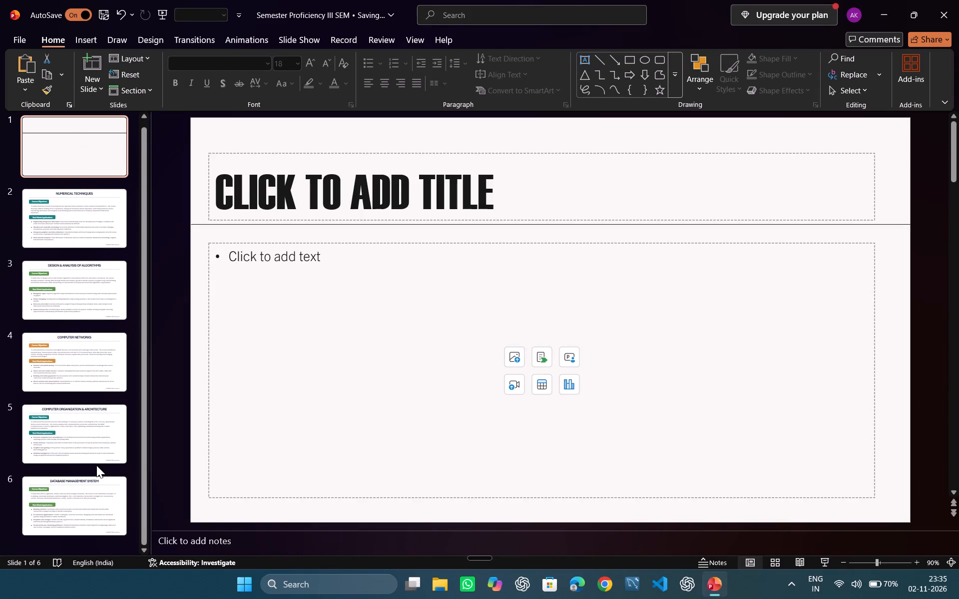
pyautogui.click(93, 55)
pyautogui.moveTo(77, 223); pyautogui.dragTo(98, 598)
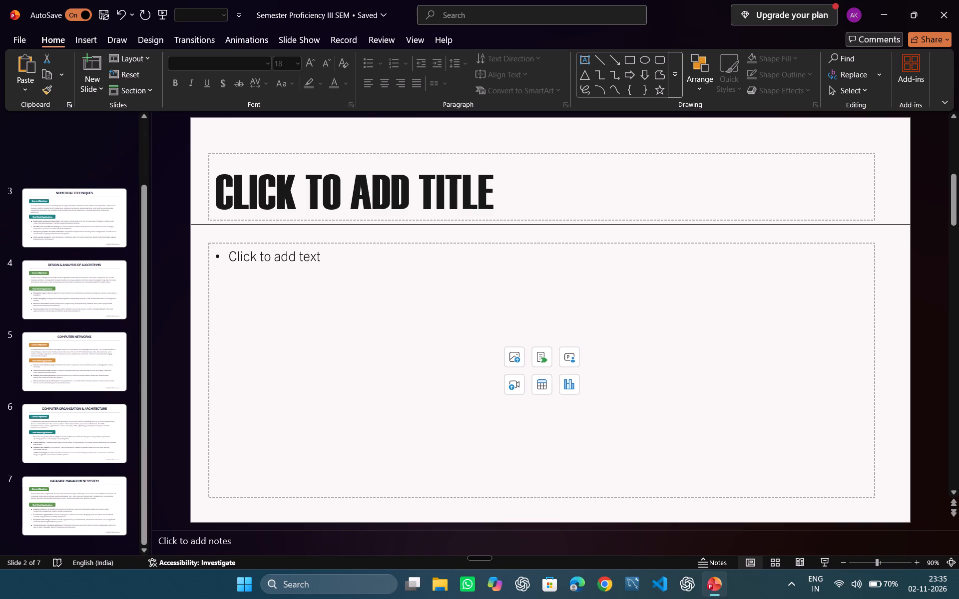
pyautogui.moveTo(98, 598); pyautogui.dragTo(84, 533)
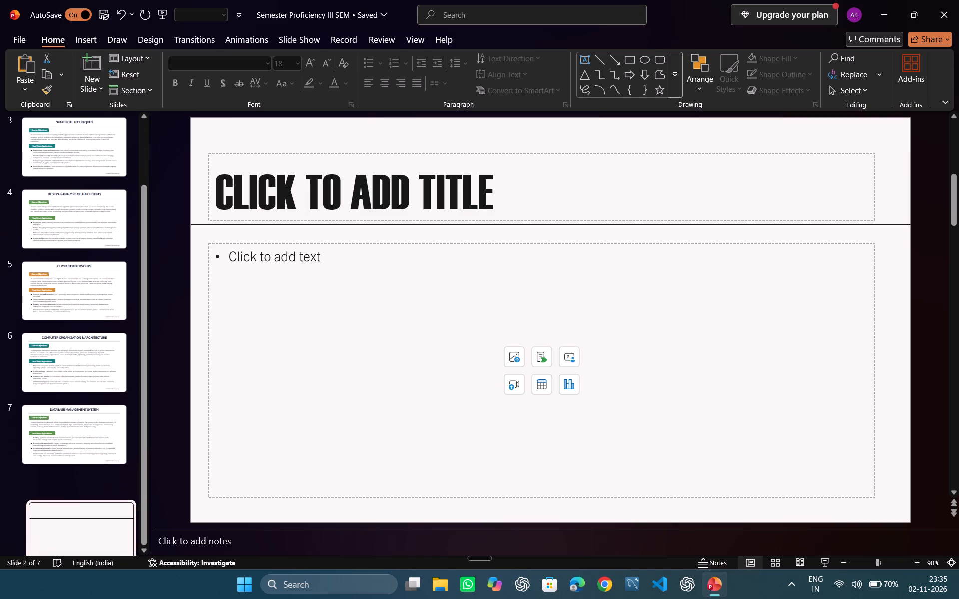
pyautogui.moveTo(84, 533); pyautogui.dragTo(84, 532)
# Review the deck in order from the blank first slide through the five course slides to the blank last slide.
pyautogui.scroll(5, 91, 333)
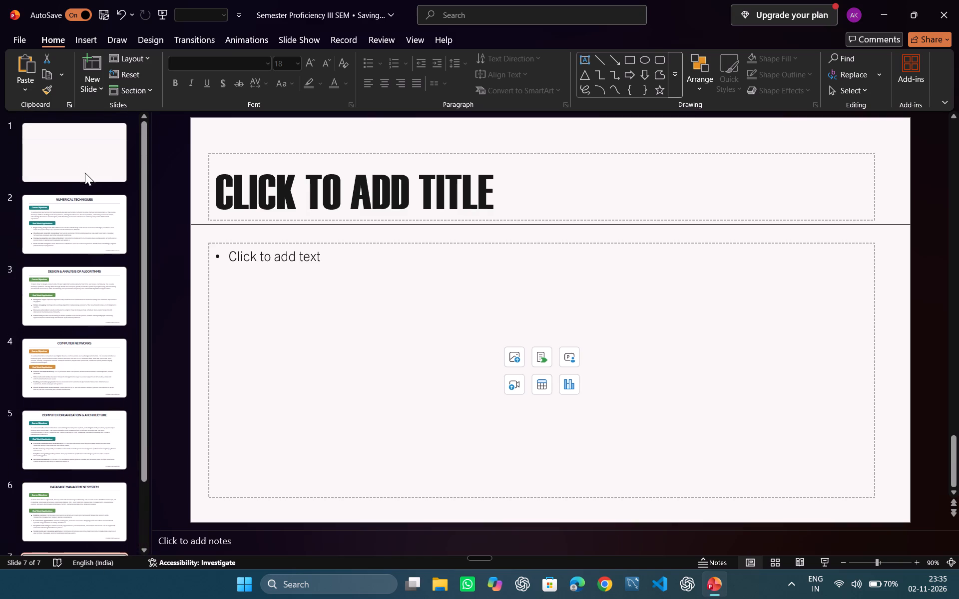
pyautogui.click(80, 152)
pyautogui.press('Down')
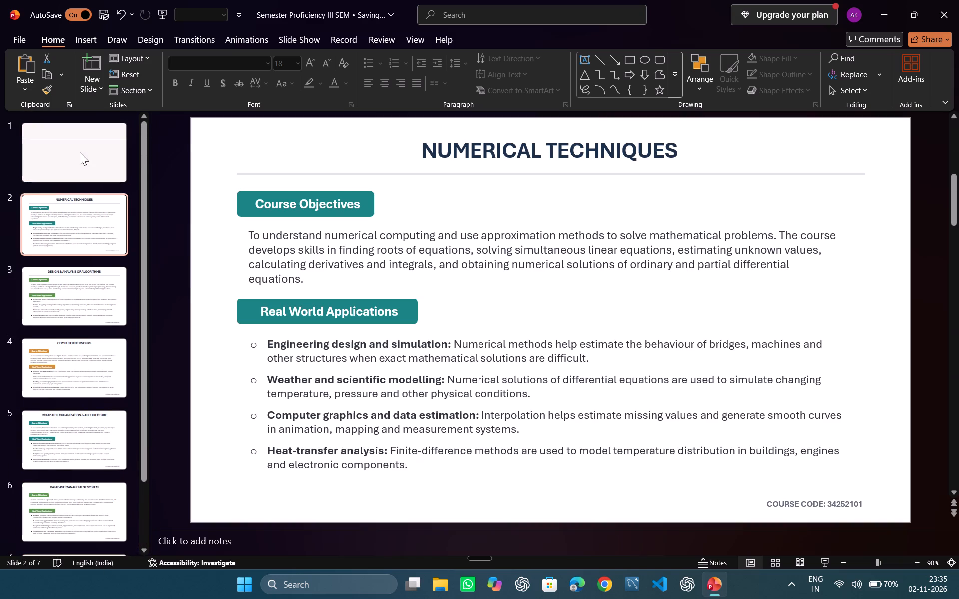
pyautogui.press('Down')
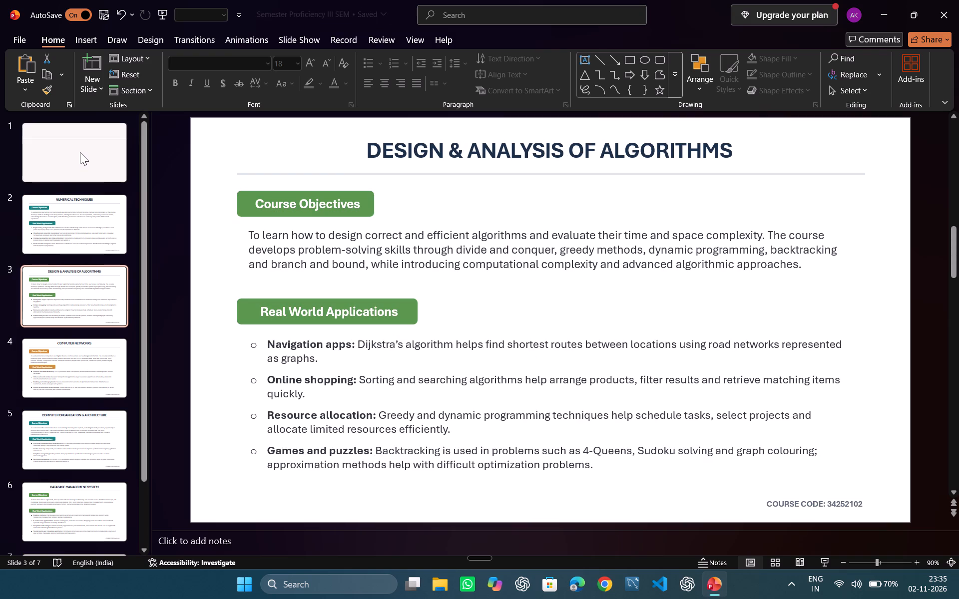
pyautogui.press('Down')
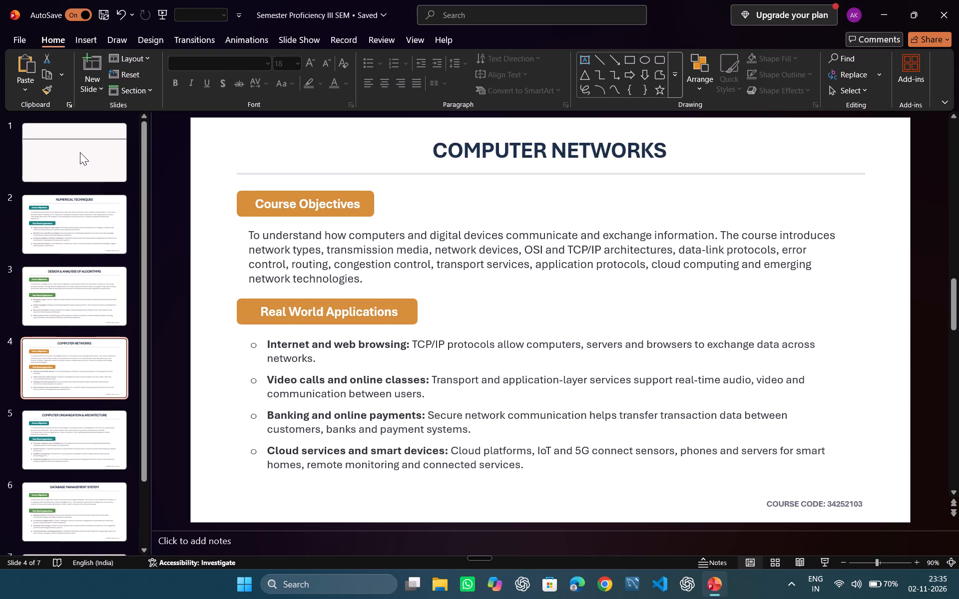
pyautogui.press('Down')
pyautogui.press('Down')
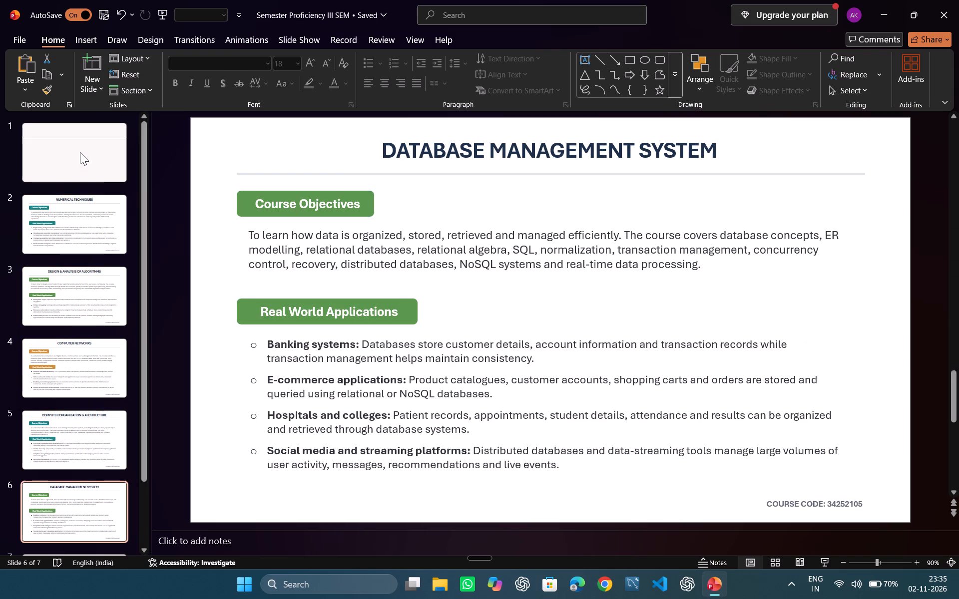
pyautogui.press('Down')
pyautogui.press('Down')
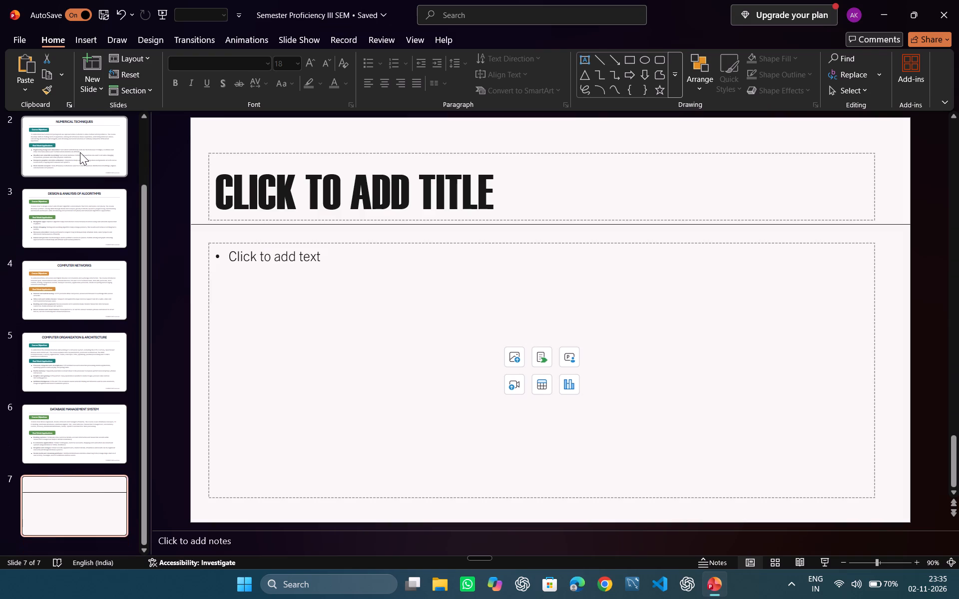
# Go back through the slides to the first one and forward again to the last, checking order and consistency.
pyautogui.press('Up')
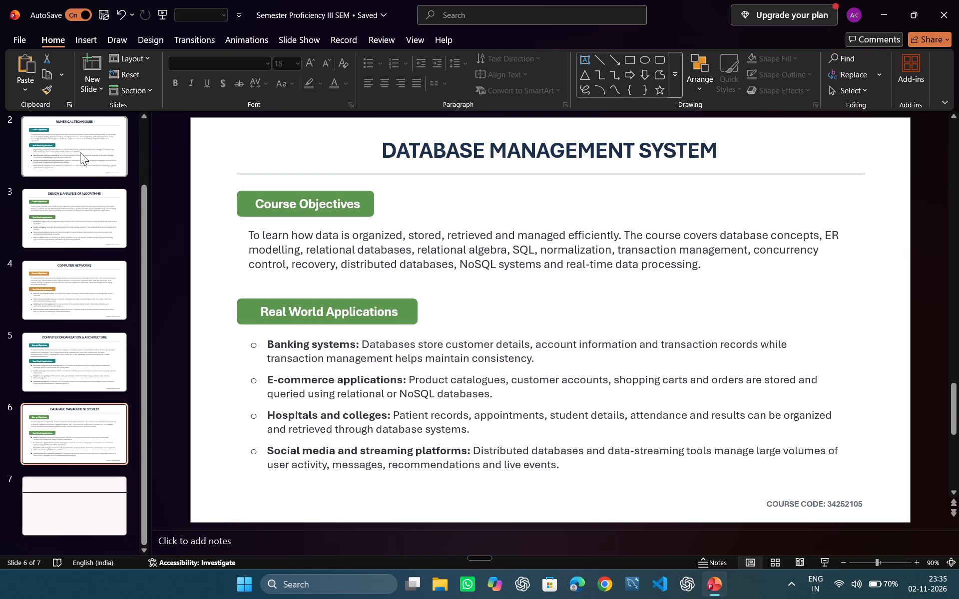
pyautogui.press('Up')
pyautogui.press('Up')
pyautogui.press('Up')
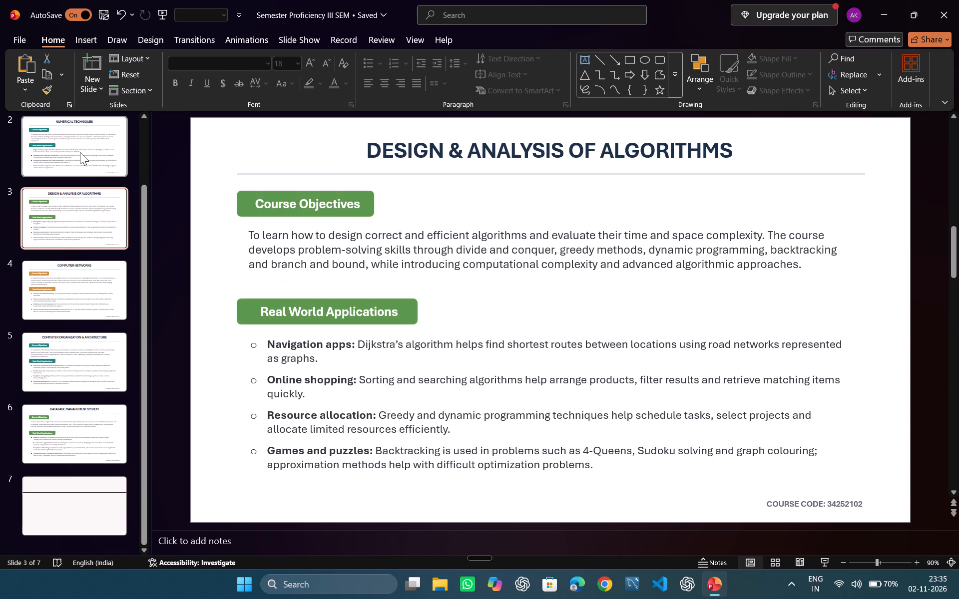
pyautogui.press('Up')
pyautogui.press('Up')
pyautogui.press('Up')
pyautogui.press('Up')
pyautogui.press('Up')
pyautogui.press('Down')
pyautogui.press('Down')
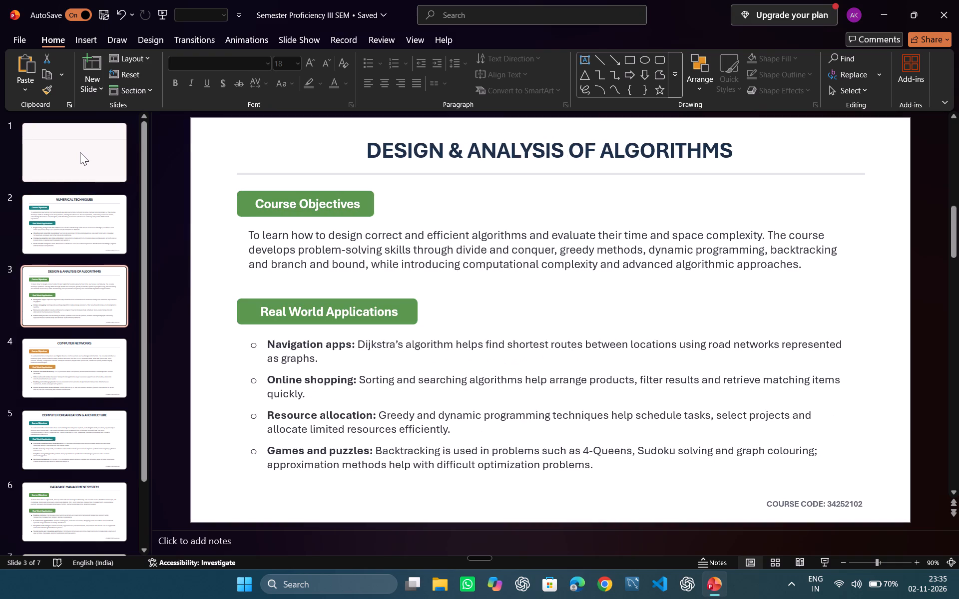
pyautogui.press('Down')
pyautogui.press('Down')
pyautogui.press('Down')
pyautogui.press('Down')
pyautogui.press('Down')
pyautogui.press('Down')
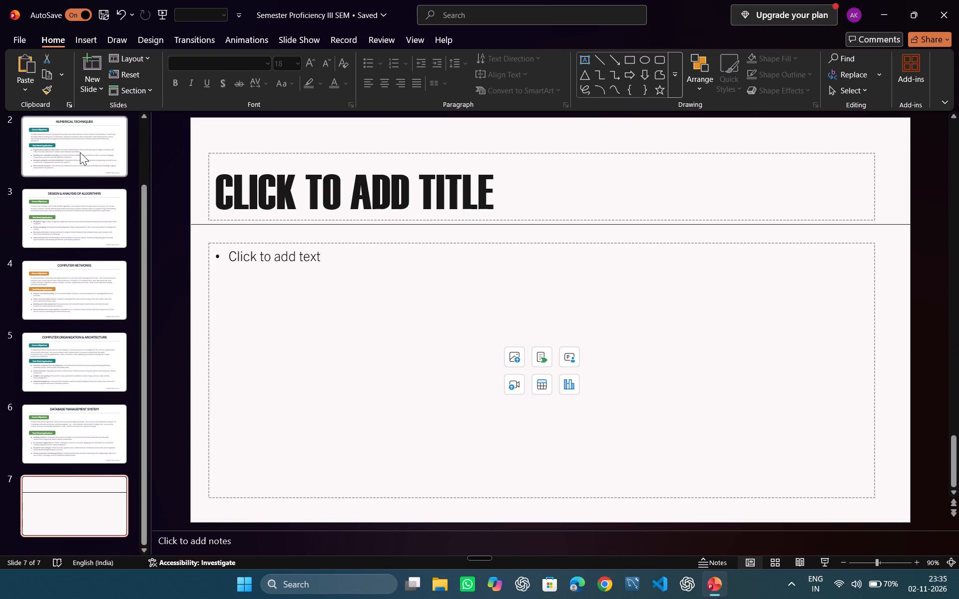
# Check the font settings of the Course Objectives paragraph and the Real World Applications list on the NUMERICAL TECHNIQUES slide.
pyautogui.scroll(8, 80, 152)
pyautogui.click(82, 149)
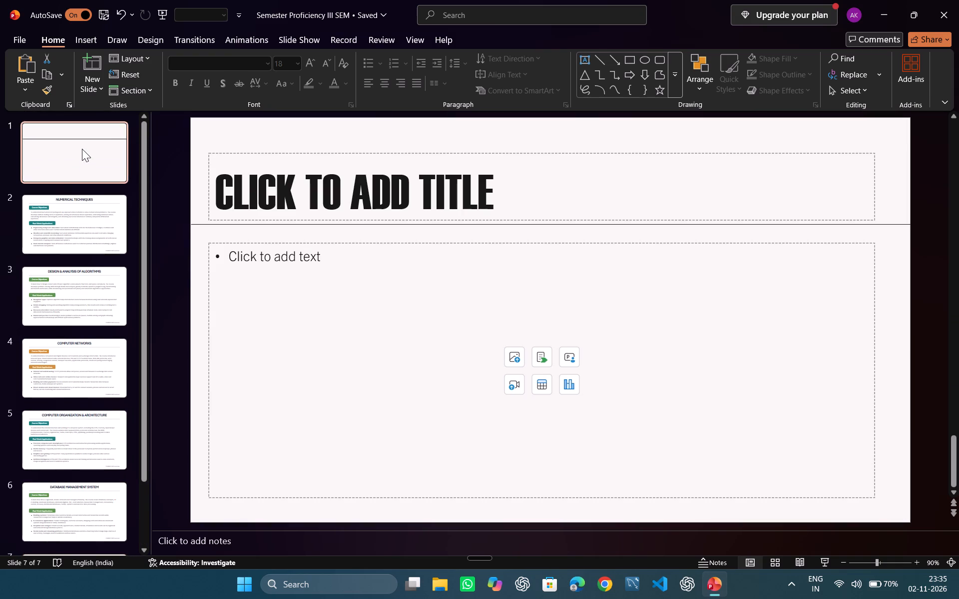
pyautogui.click(84, 221)
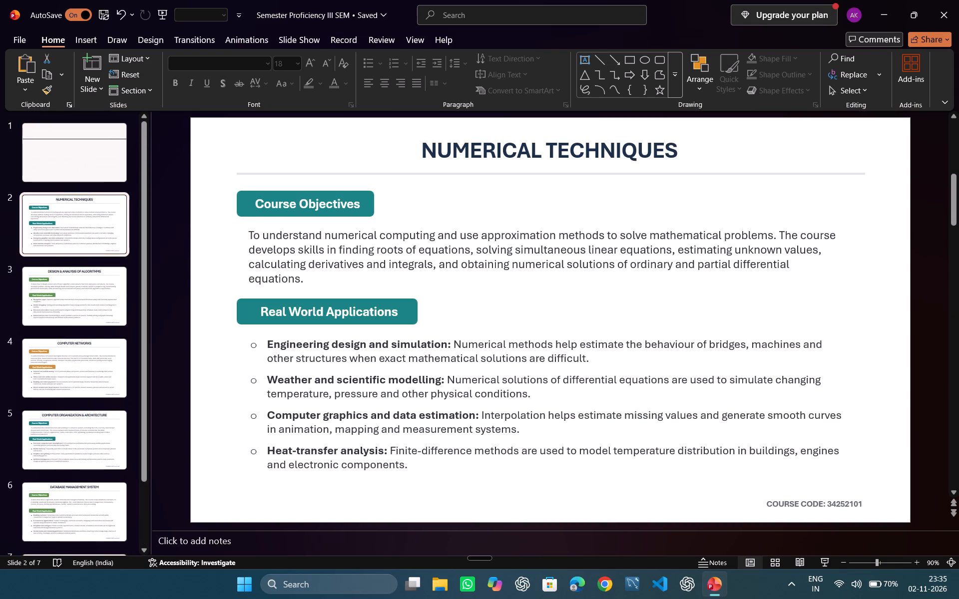
pyautogui.click(318, 248)
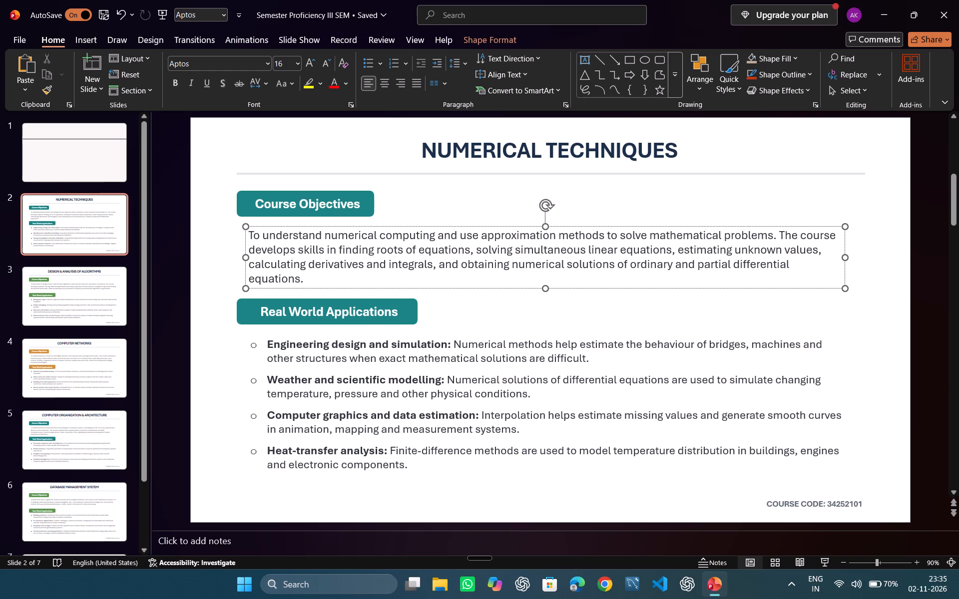
pyautogui.click(345, 348)
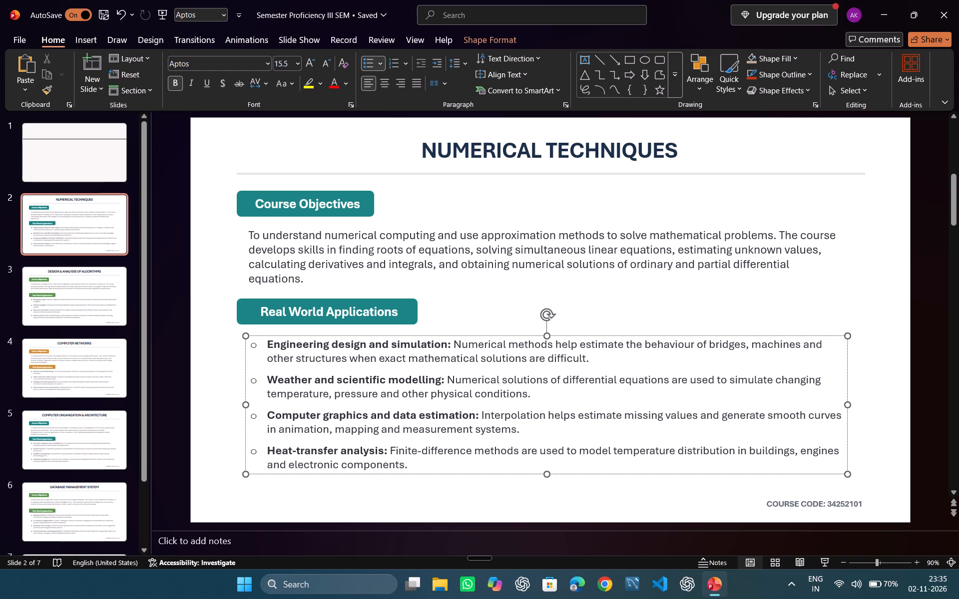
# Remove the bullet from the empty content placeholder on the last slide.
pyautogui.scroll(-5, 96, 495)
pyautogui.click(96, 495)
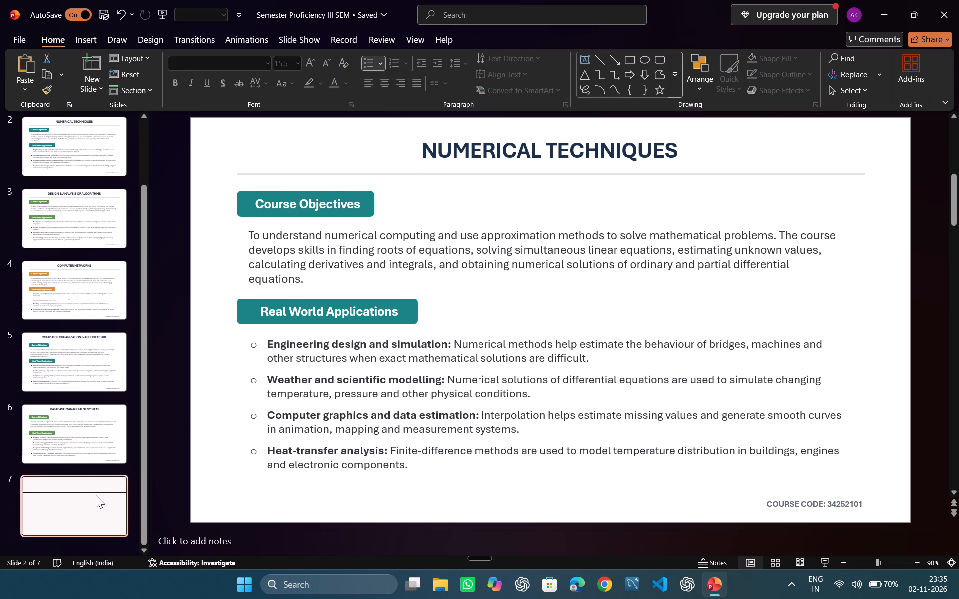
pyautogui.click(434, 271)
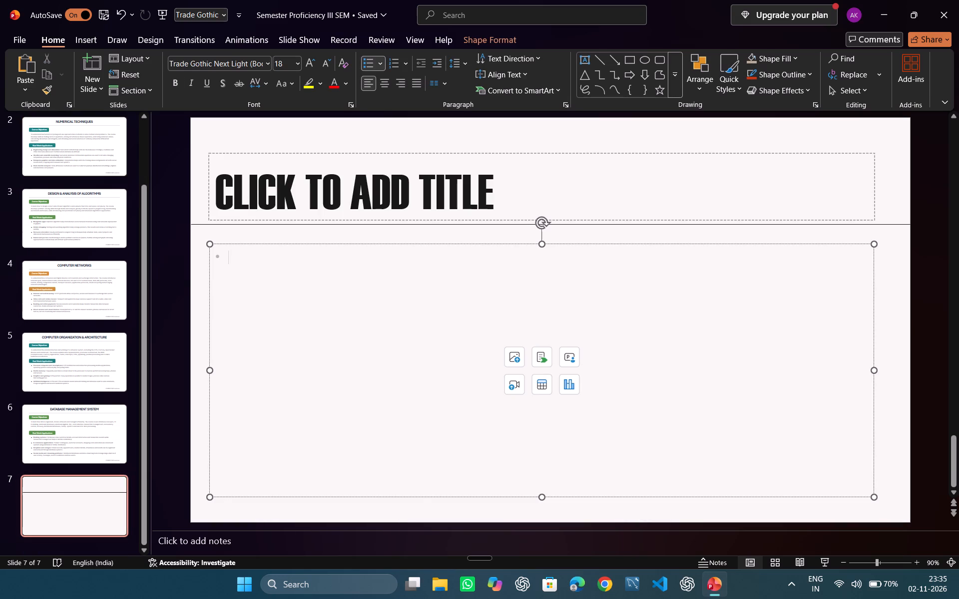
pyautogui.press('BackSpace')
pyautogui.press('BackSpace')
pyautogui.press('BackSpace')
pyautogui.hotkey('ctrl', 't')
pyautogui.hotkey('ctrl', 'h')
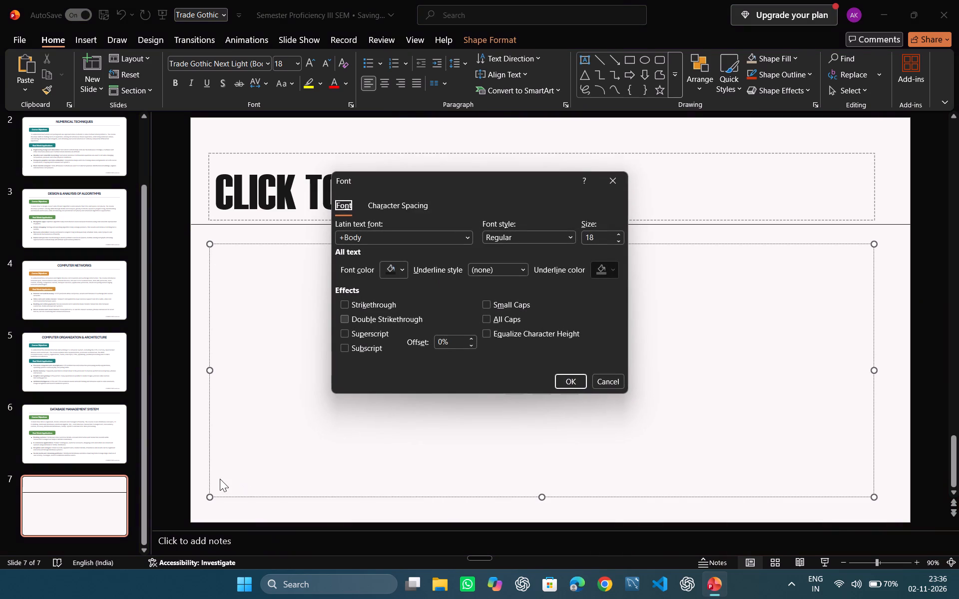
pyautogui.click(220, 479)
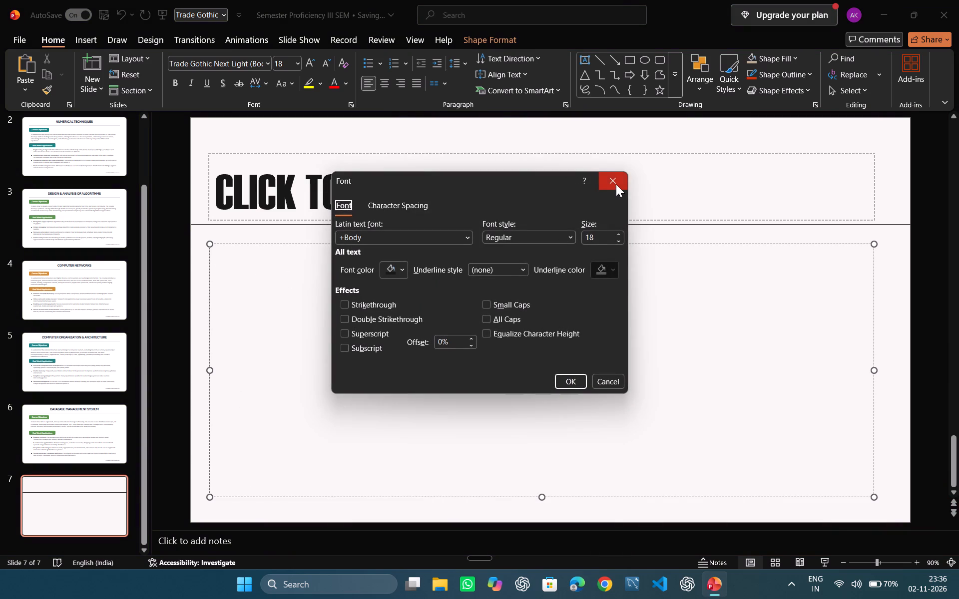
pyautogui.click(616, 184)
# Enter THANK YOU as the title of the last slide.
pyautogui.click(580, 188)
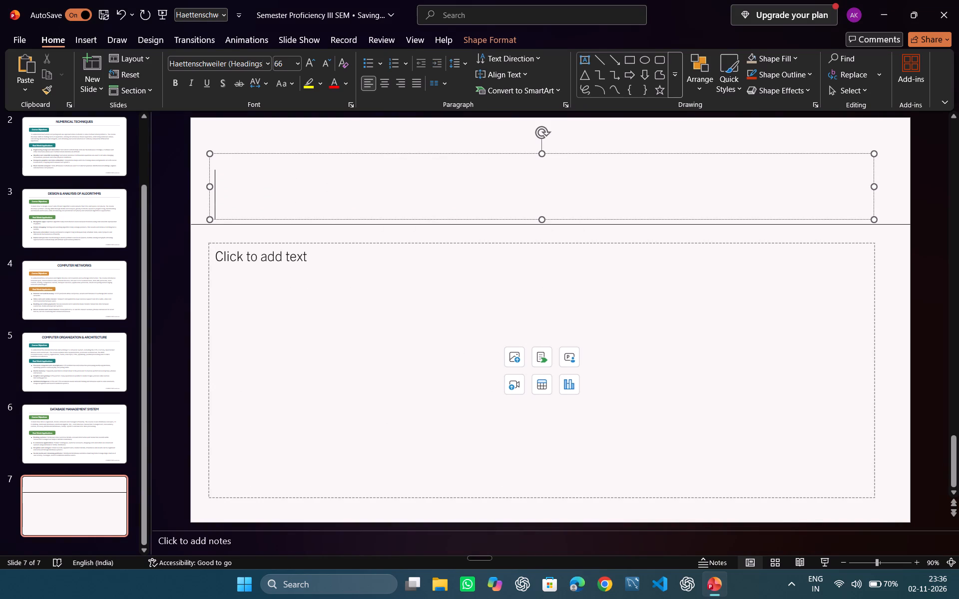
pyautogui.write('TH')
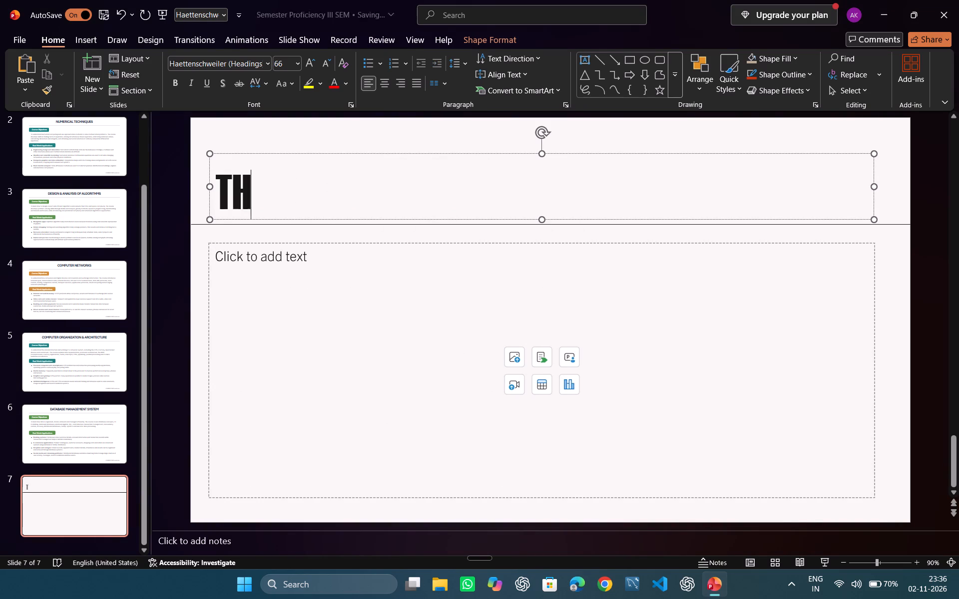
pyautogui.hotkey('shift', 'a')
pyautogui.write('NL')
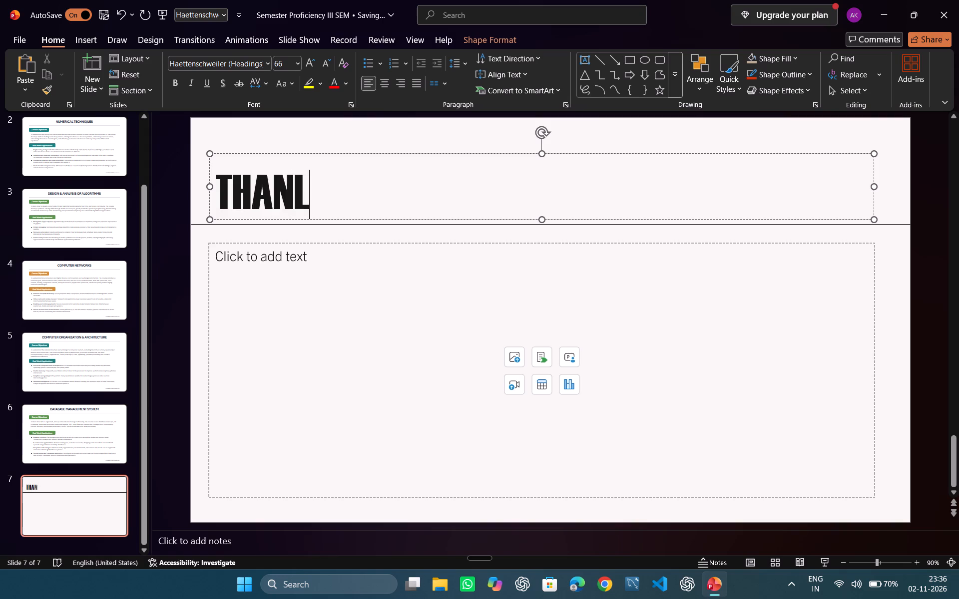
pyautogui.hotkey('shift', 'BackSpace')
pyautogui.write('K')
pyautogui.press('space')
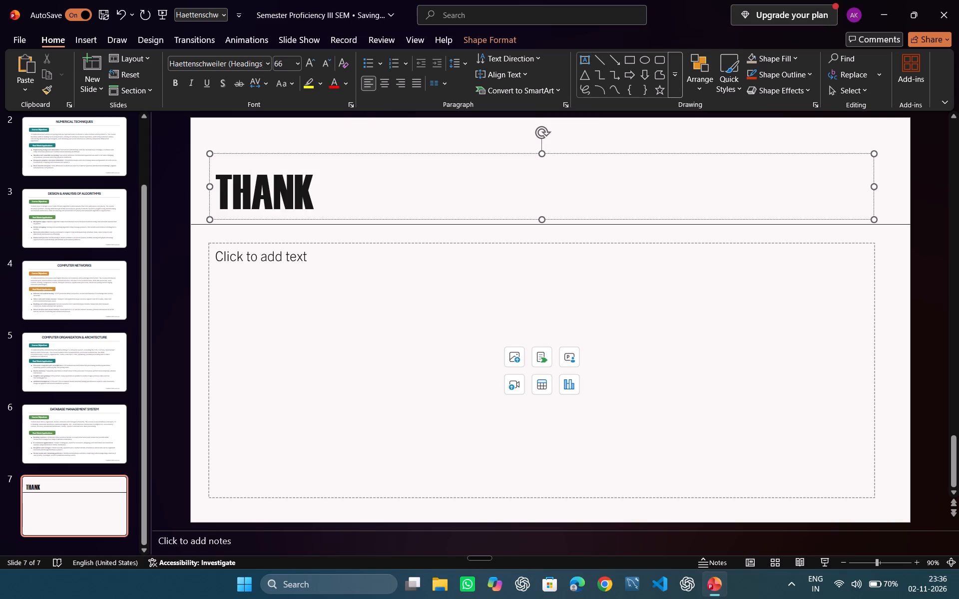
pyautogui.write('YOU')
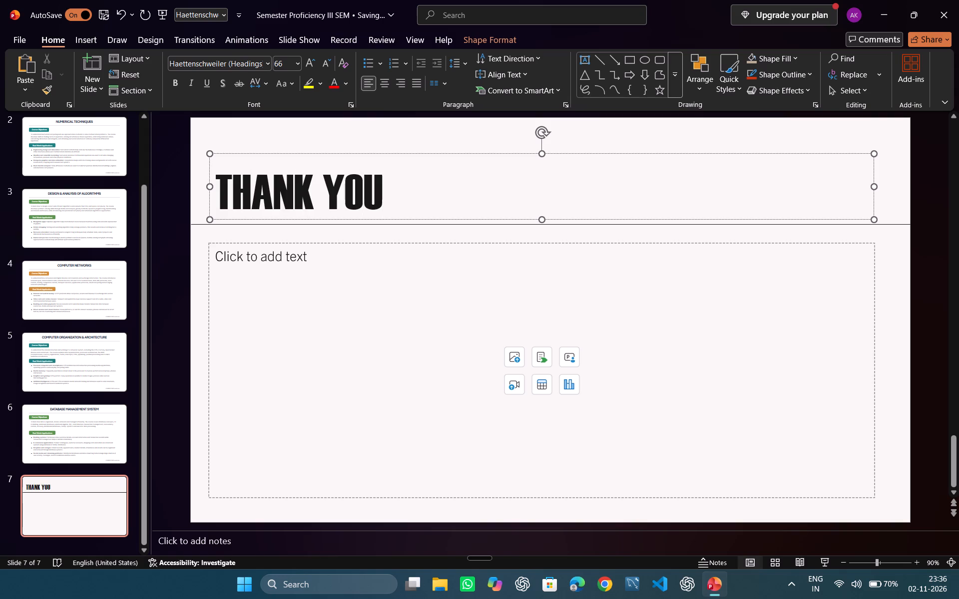
# Cut the empty content placeholder from the last slide.
pyautogui.rightClick(515, 243)
pyautogui.click(553, 253)
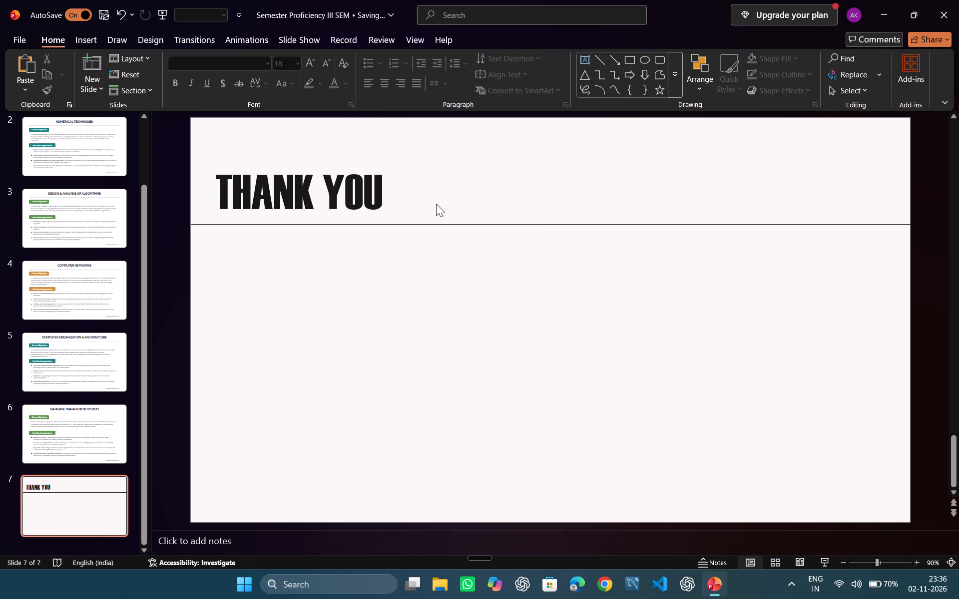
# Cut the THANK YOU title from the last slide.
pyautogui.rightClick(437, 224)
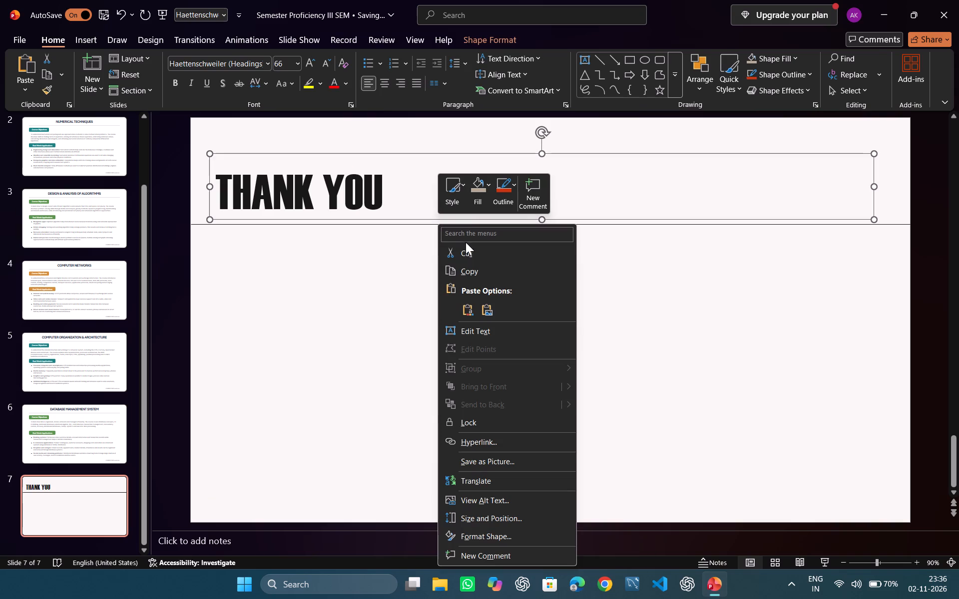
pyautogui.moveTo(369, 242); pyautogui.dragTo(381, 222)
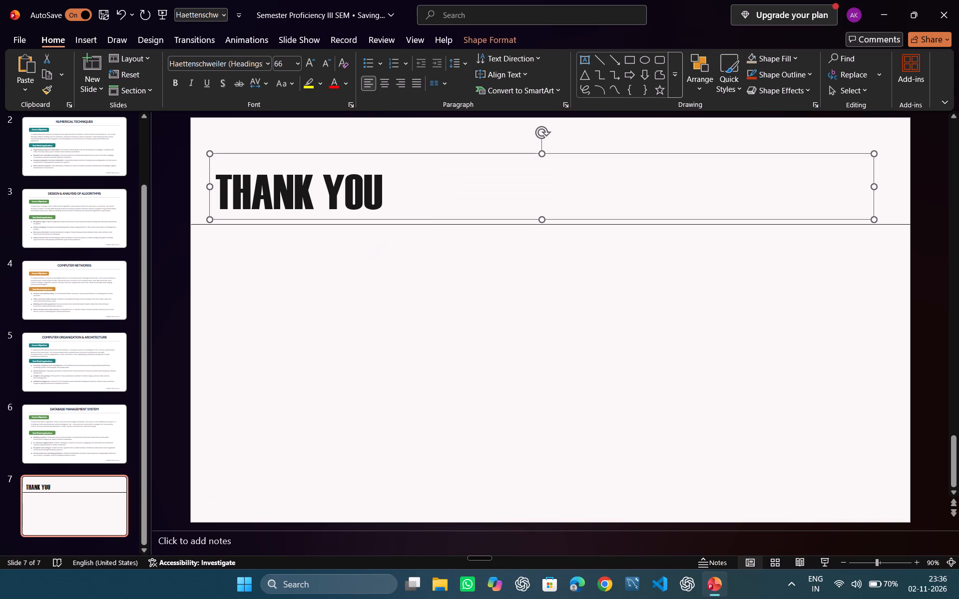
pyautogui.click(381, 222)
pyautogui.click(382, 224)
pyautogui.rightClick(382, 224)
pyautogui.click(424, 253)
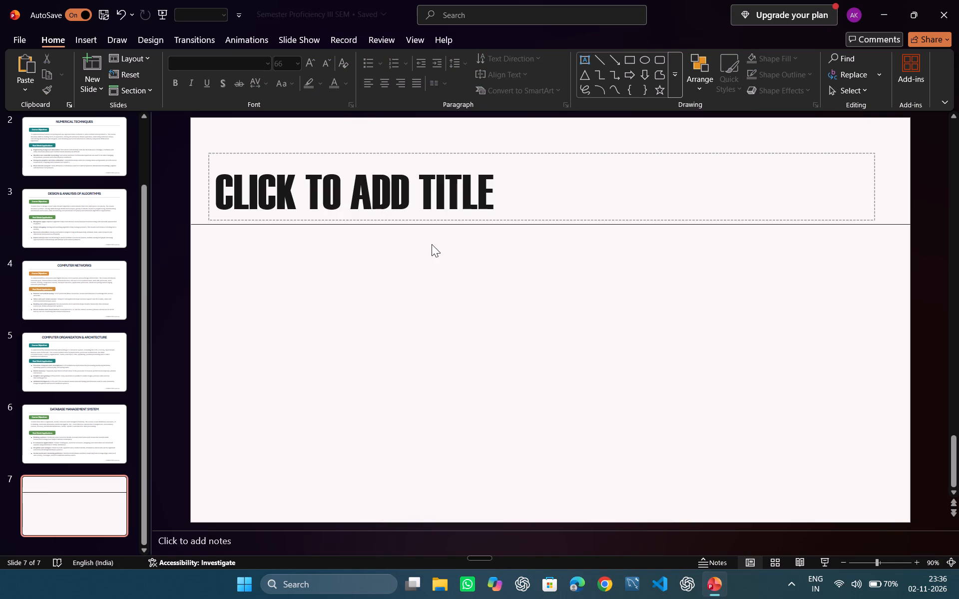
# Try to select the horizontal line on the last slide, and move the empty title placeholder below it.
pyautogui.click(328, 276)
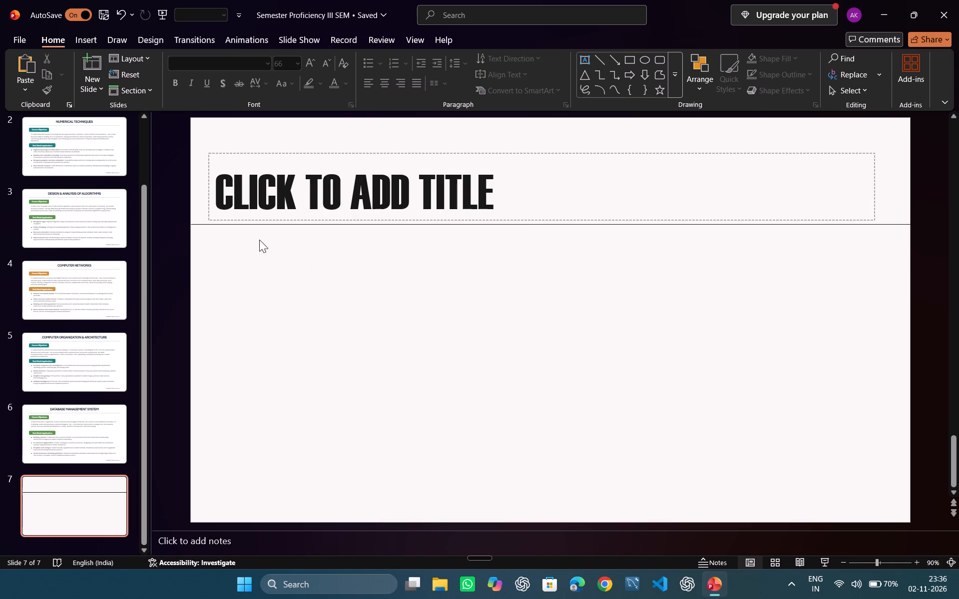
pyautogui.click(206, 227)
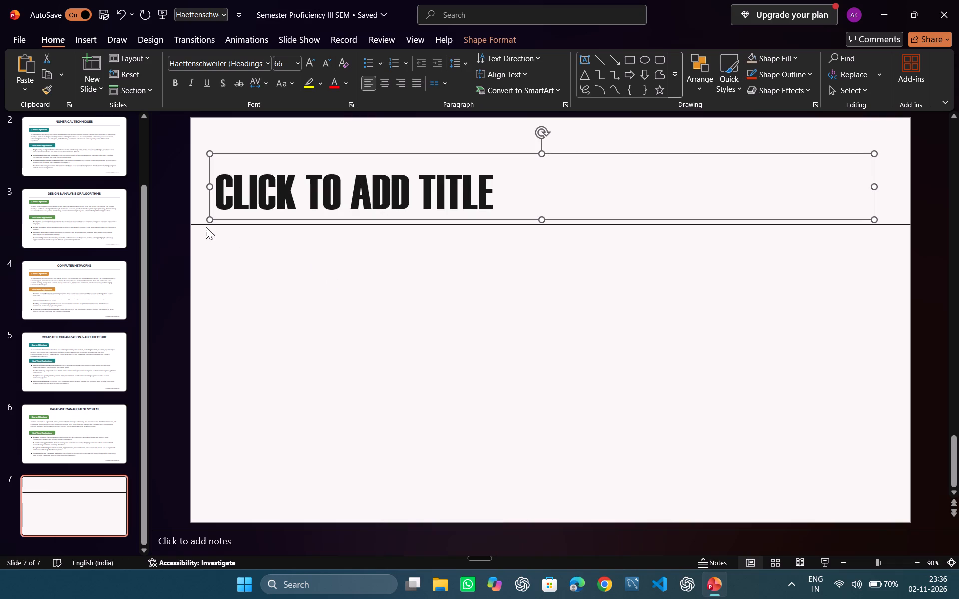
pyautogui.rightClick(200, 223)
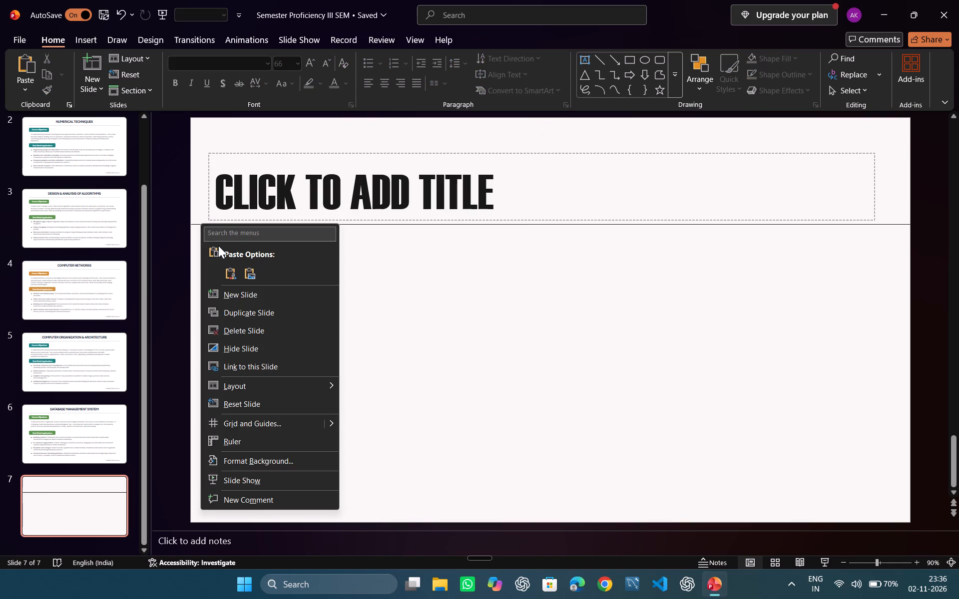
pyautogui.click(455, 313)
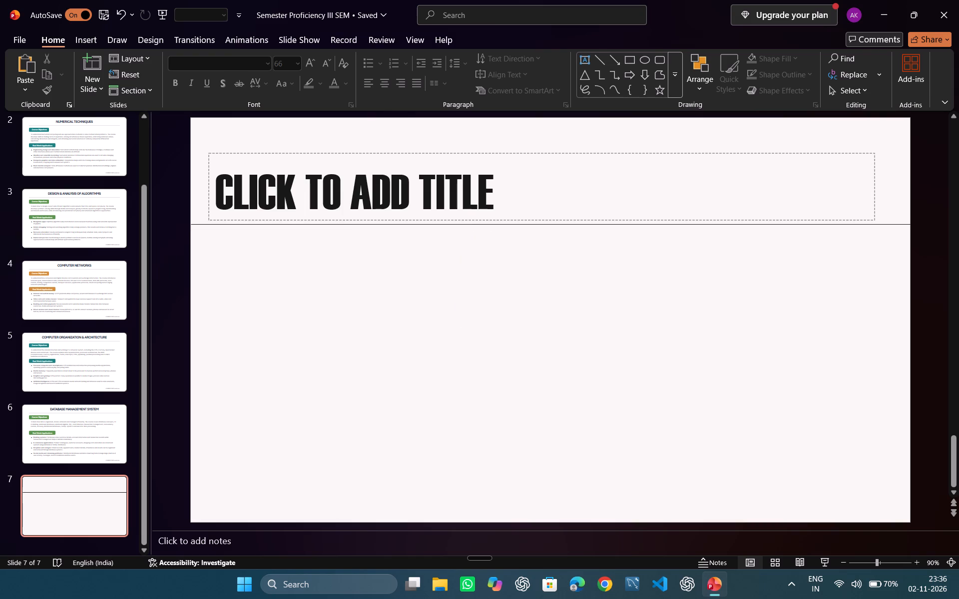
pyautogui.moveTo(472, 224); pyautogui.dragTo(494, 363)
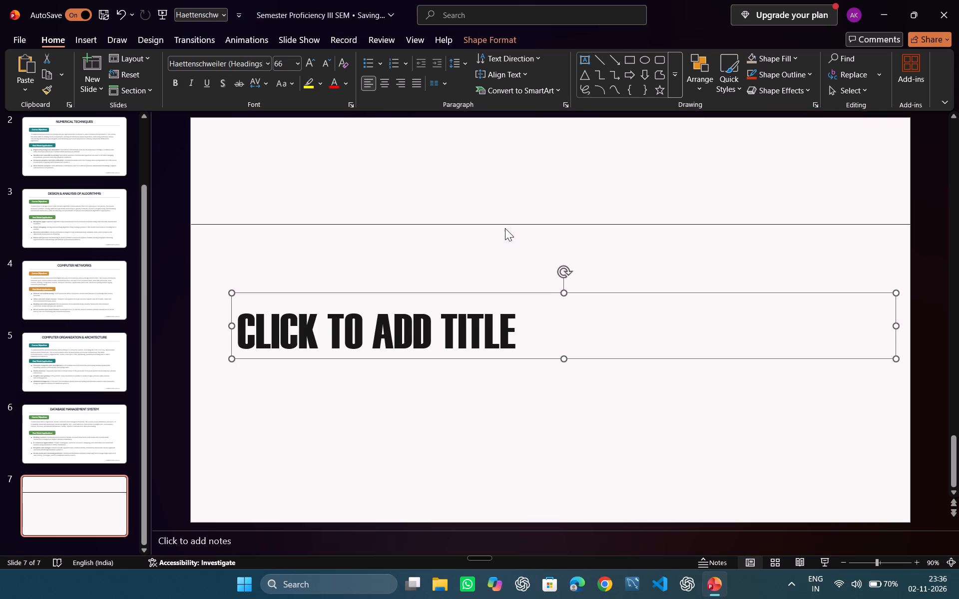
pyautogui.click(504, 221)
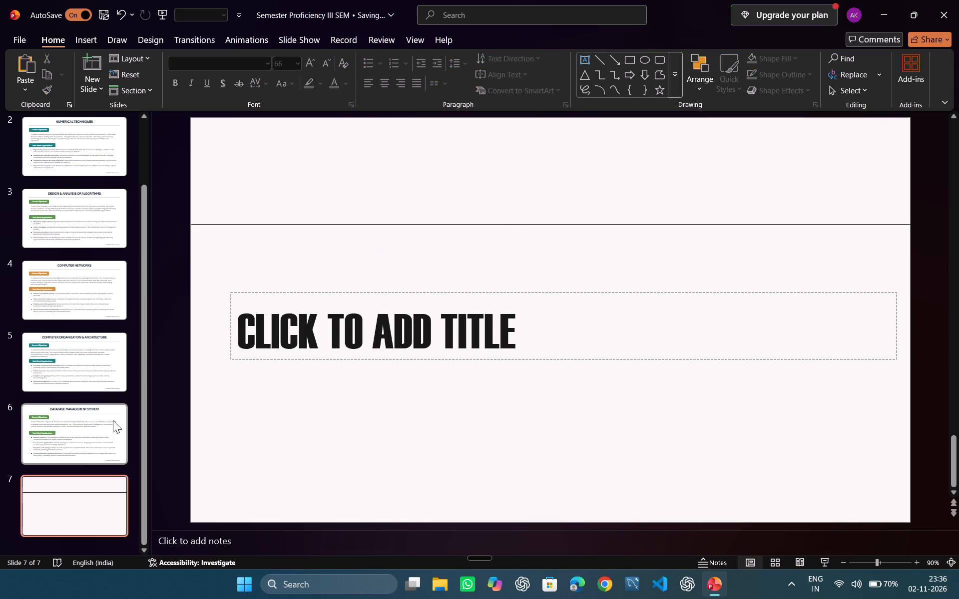
# Cut the empty last slide that follows DATABASE MANAGEMENT SYSTEM.
pyautogui.click(84, 453)
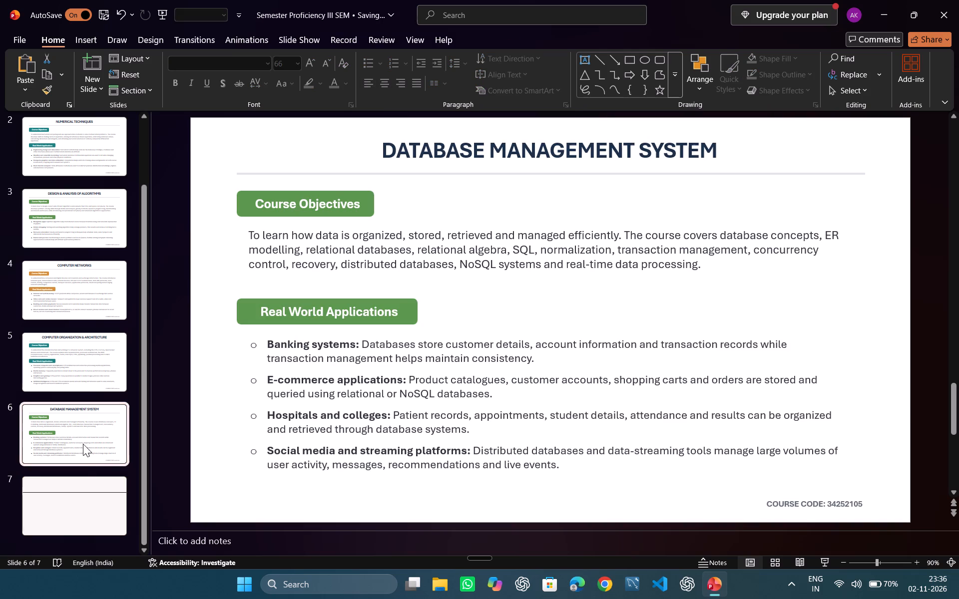
pyautogui.click(80, 500)
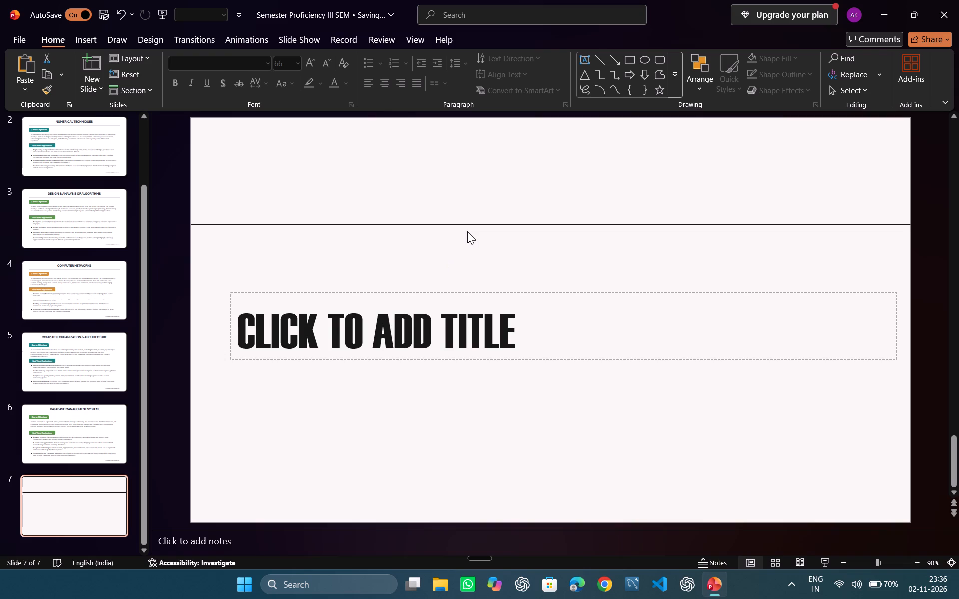
pyautogui.rightClick(99, 493)
pyautogui.click(137, 201)
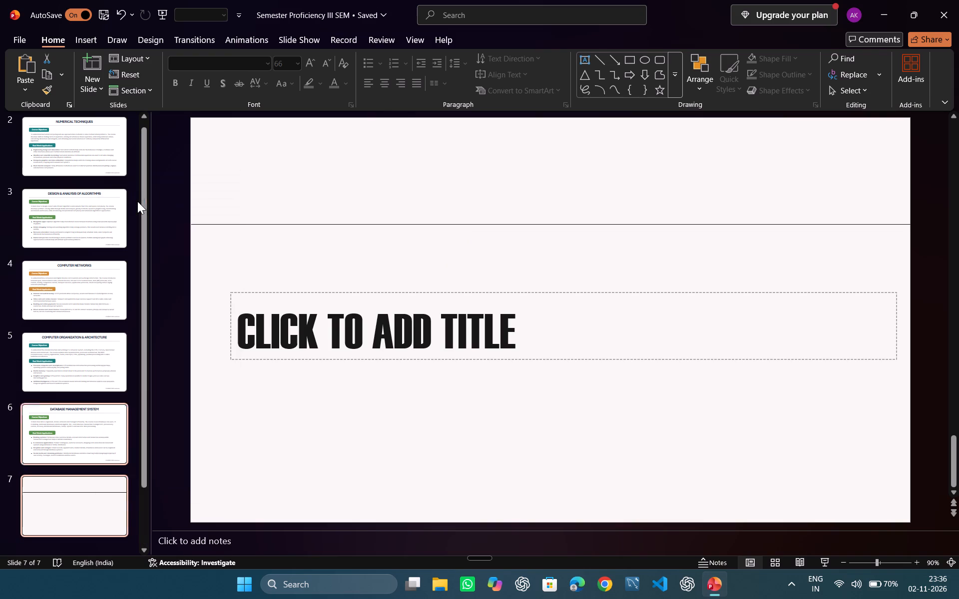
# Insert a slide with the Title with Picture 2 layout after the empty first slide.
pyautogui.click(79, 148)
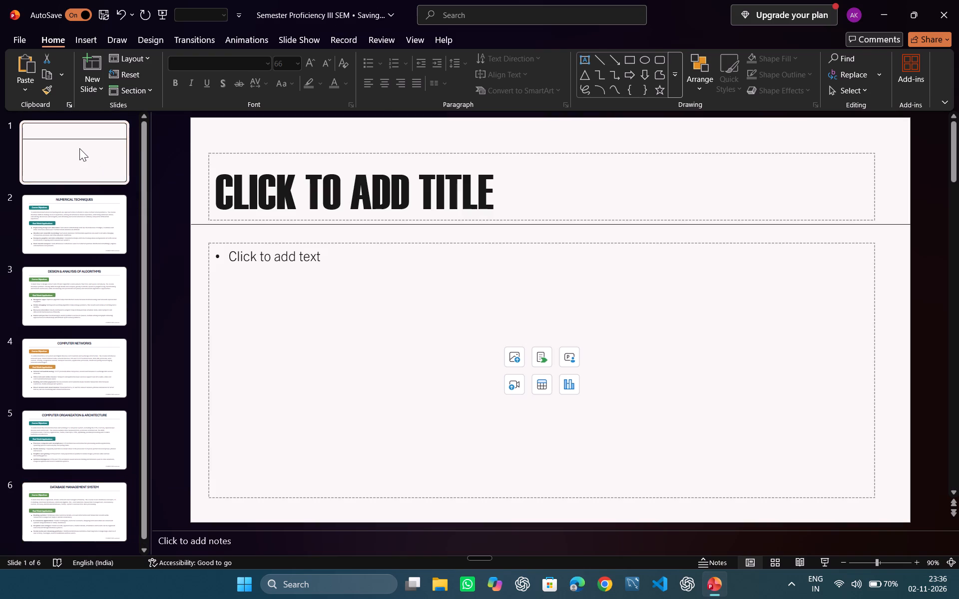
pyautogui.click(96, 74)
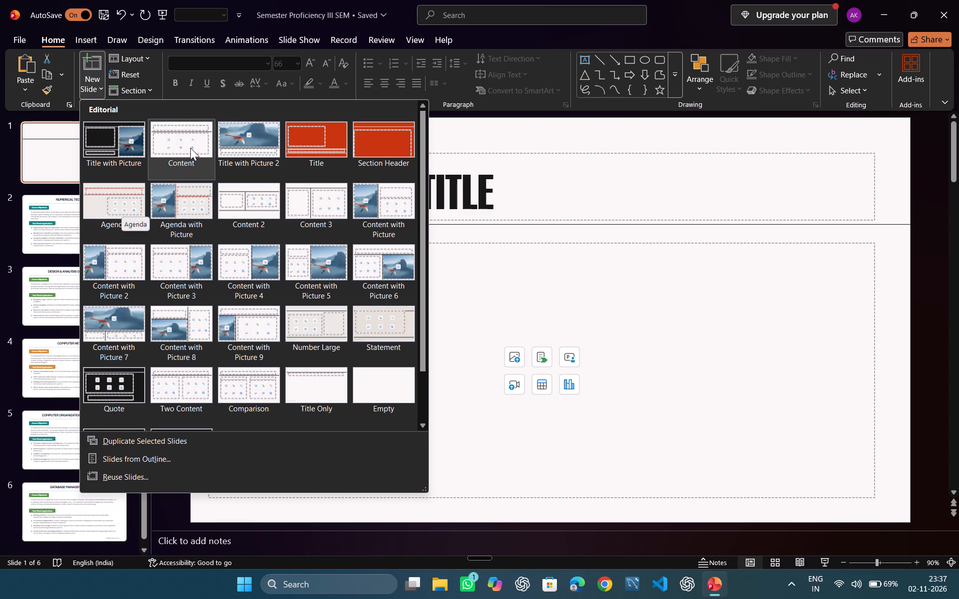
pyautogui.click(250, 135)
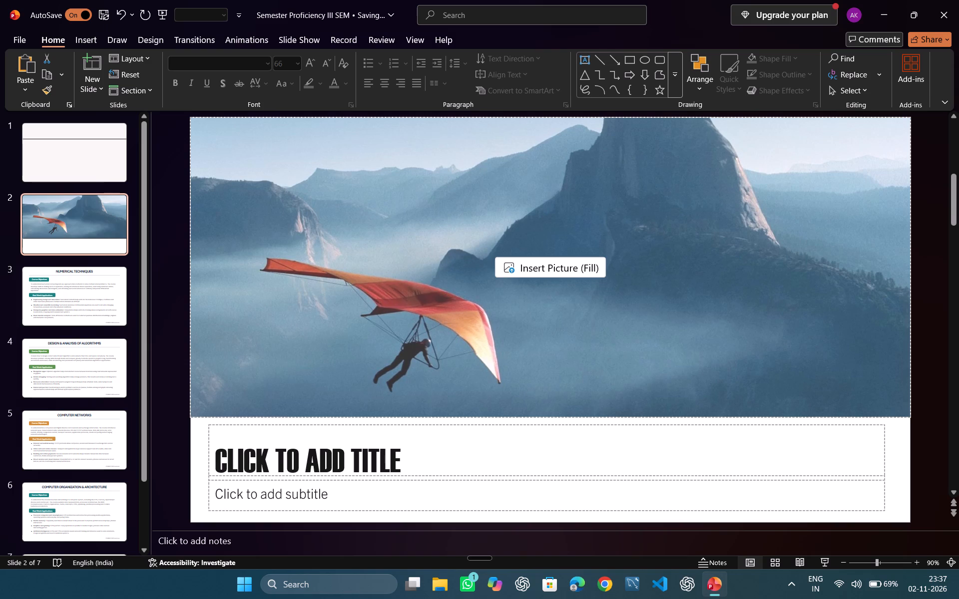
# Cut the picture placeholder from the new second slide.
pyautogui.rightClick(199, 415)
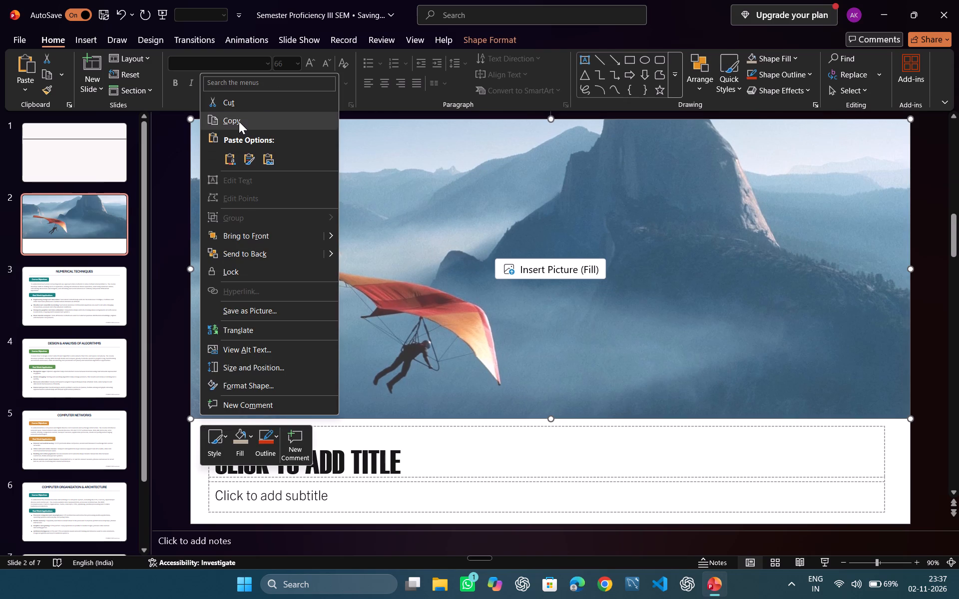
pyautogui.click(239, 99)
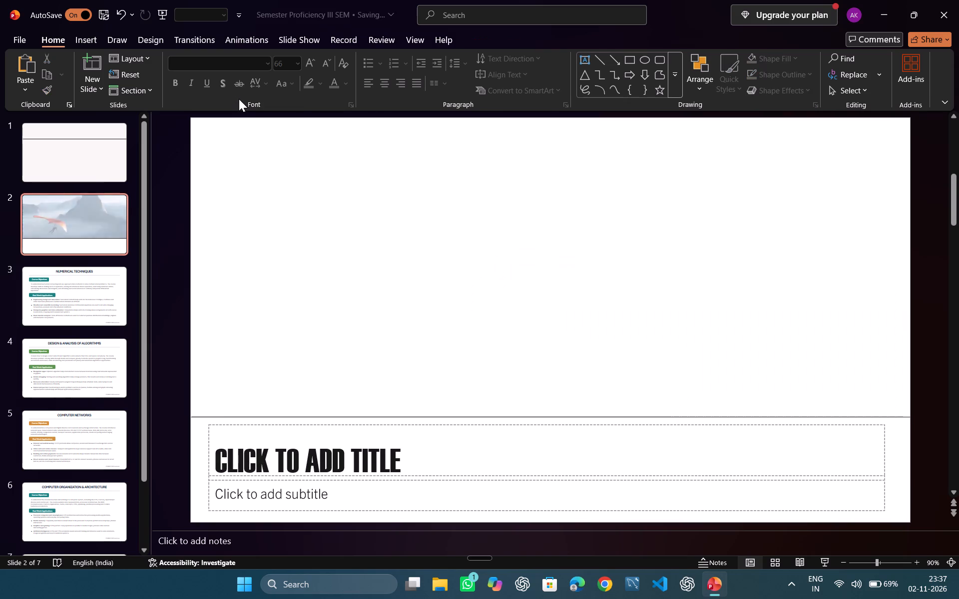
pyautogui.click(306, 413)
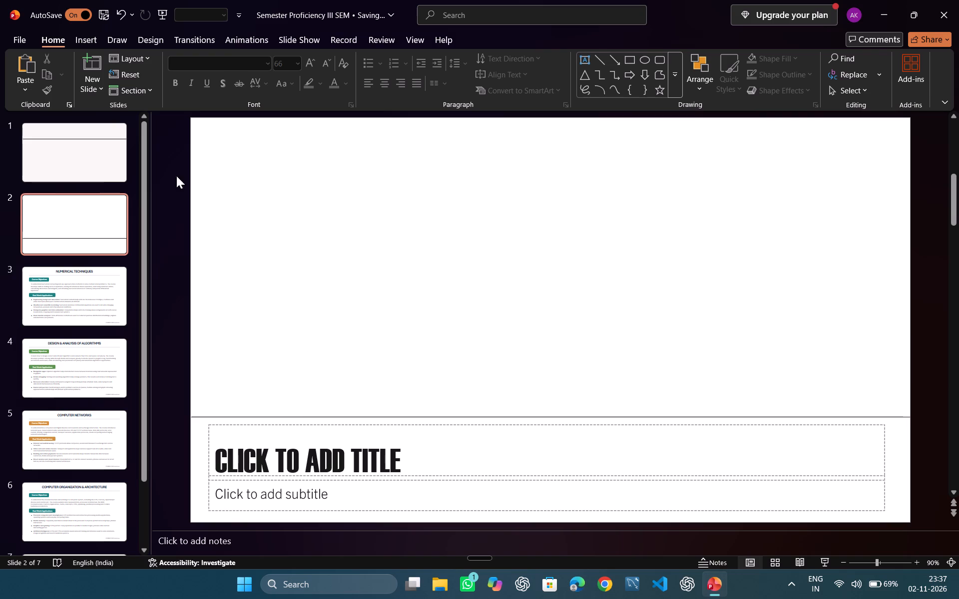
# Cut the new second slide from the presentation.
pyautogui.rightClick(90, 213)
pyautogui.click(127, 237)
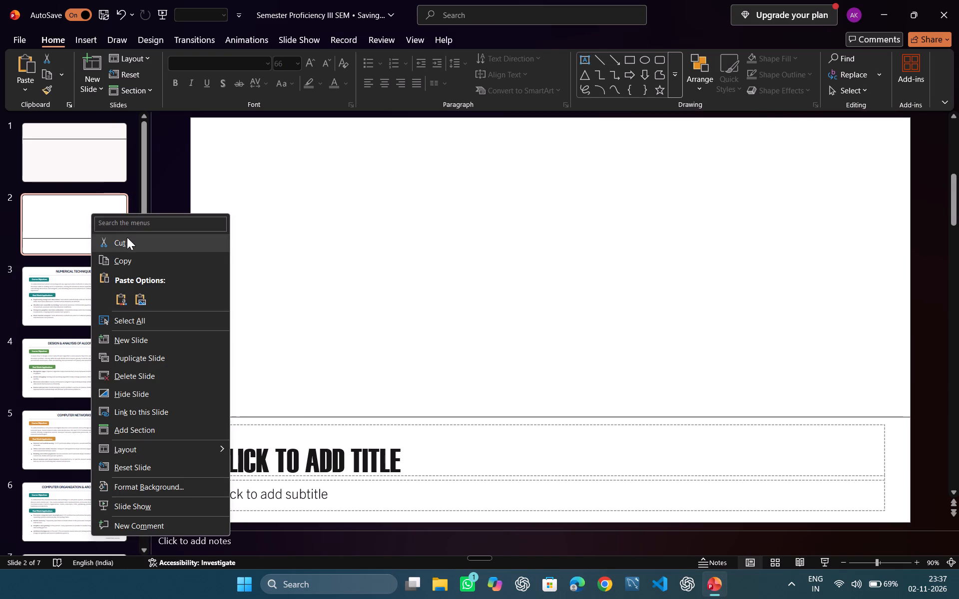
# Cut the empty first slide so the presentation starts with NUMERICAL TECHNIQUES.
pyautogui.click(82, 157)
pyautogui.rightClick(82, 157)
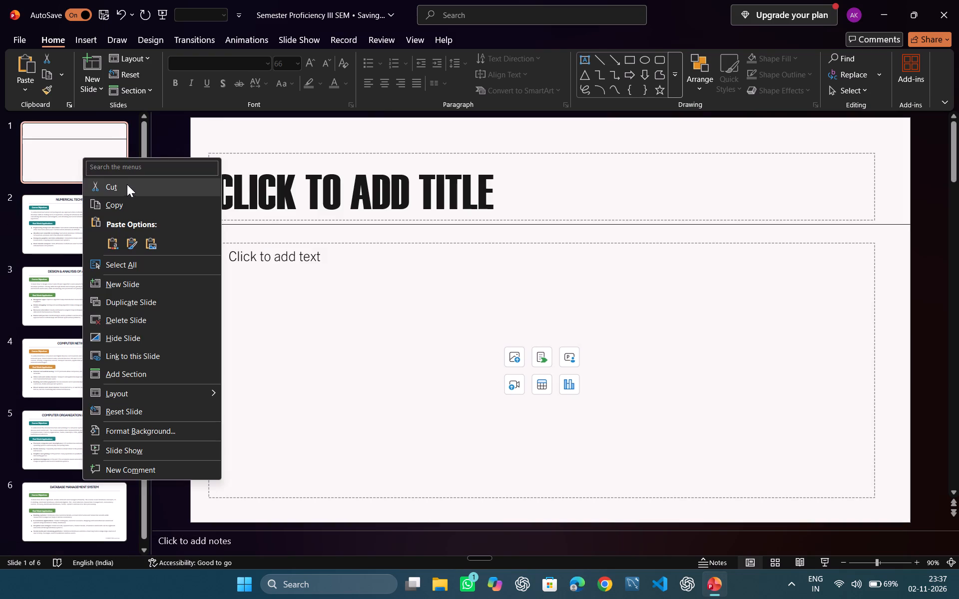
pyautogui.click(128, 185)
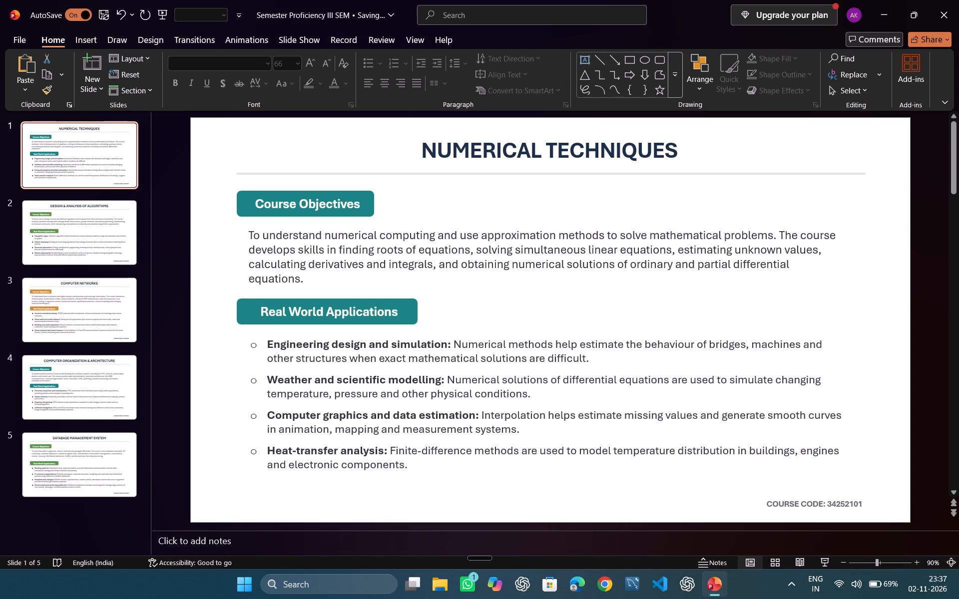
# Close the Semester Proficiency III SEM presentation.
pyautogui.click(955, 2)
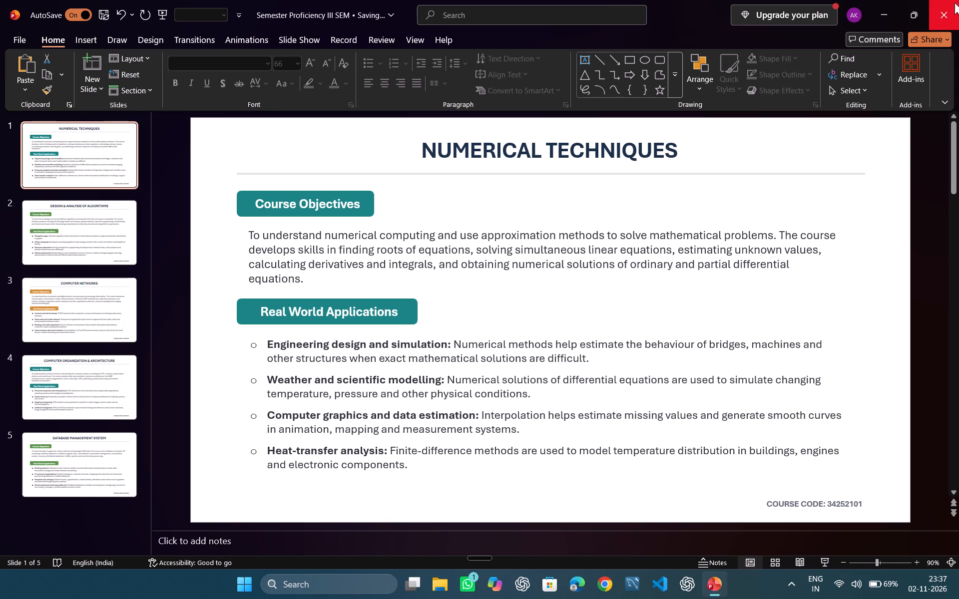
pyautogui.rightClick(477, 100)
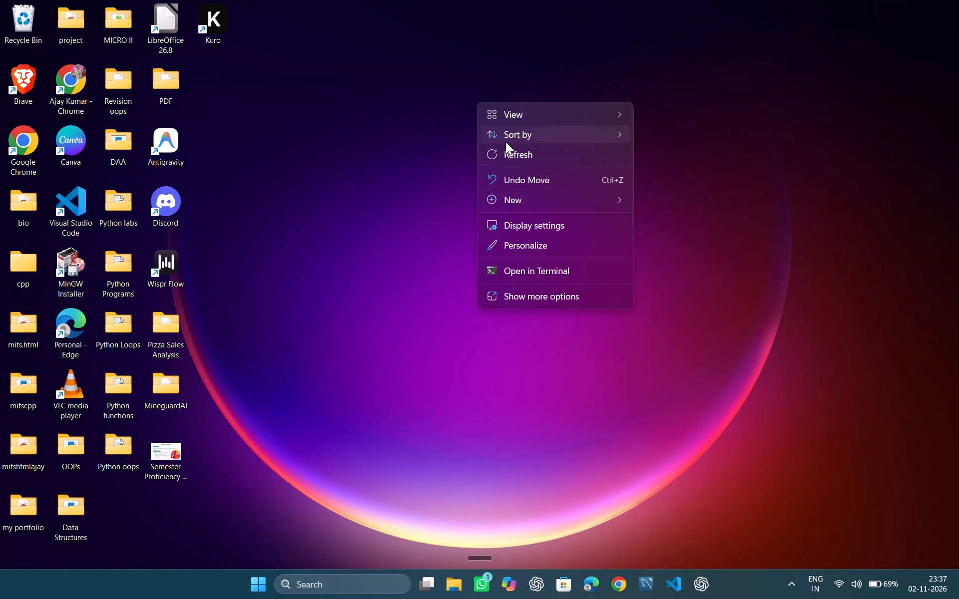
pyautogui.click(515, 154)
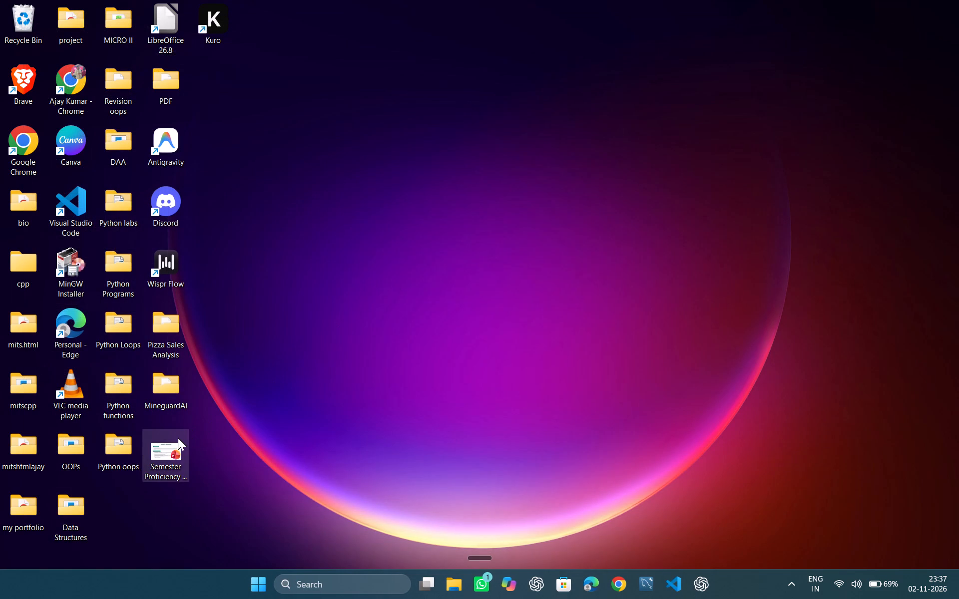
# Reopen the Semester Proficiency presentation from the desktop and review the course slides from NUMERICAL TECHNIQUES to DATABASE MANAGEMENT SYSTEM.
pyautogui.doubleClick(178, 438)
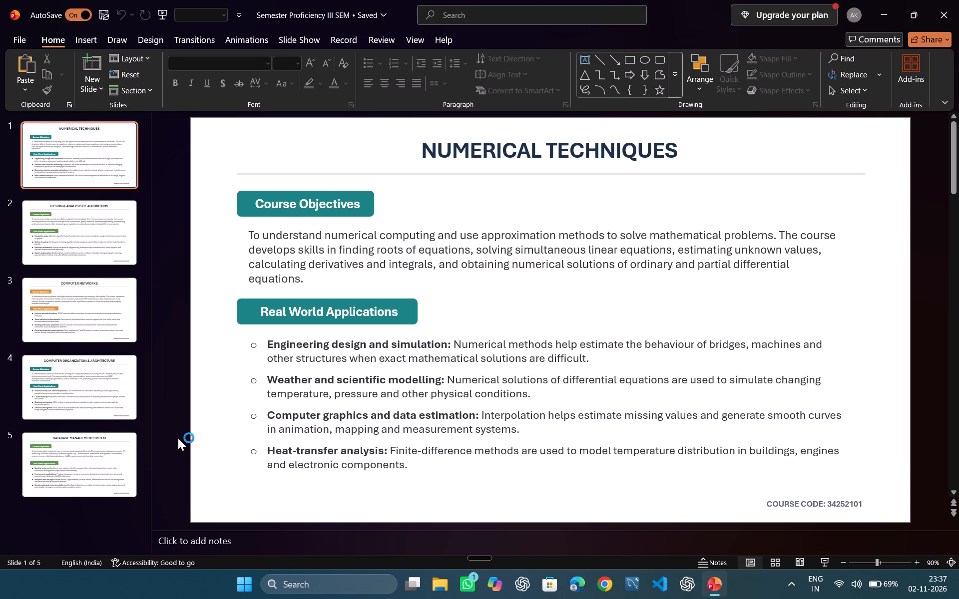
pyautogui.press('Down')
pyautogui.press('Down')
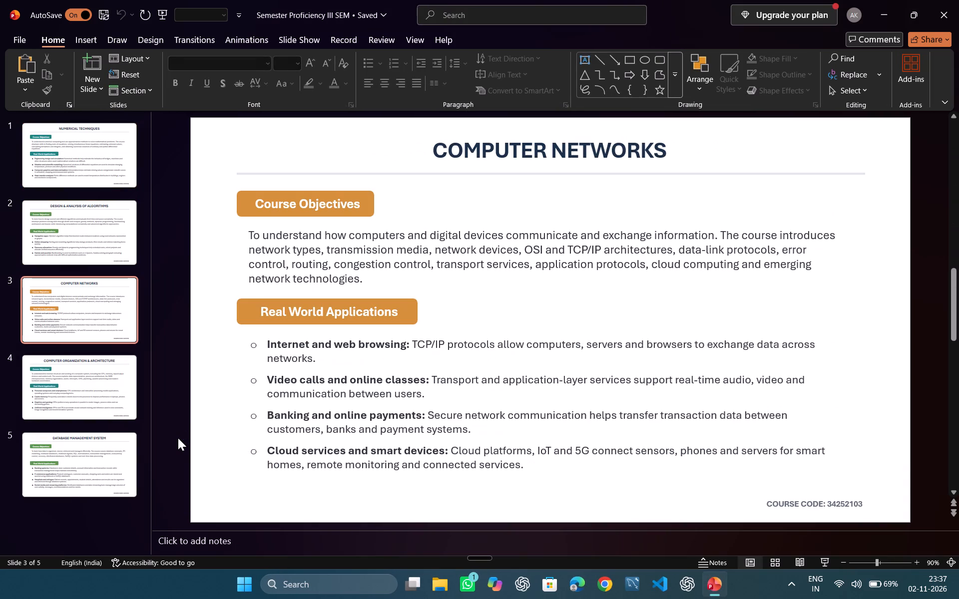
pyautogui.press('Down')
pyautogui.press('Down')
pyautogui.press('Down')
pyautogui.press('Down')
pyautogui.press('Down')
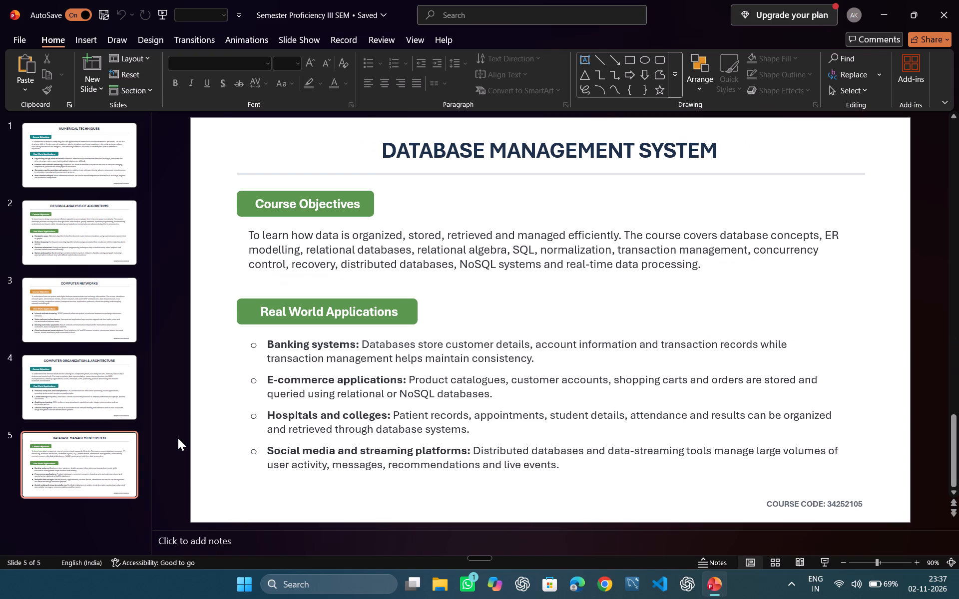
pyautogui.press('Up')
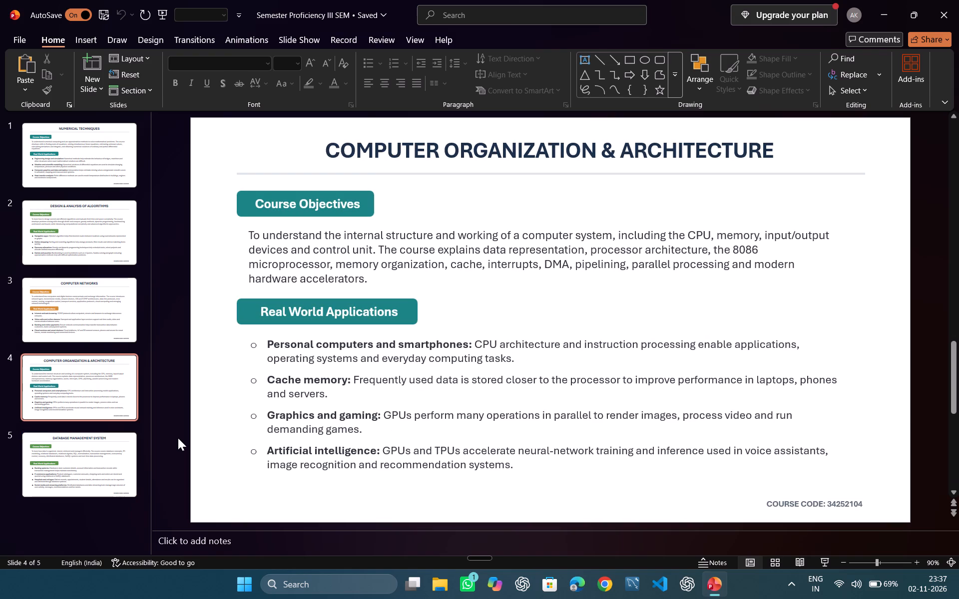
pyautogui.press('Up')
pyautogui.press('Up')
pyautogui.press('Up')
pyautogui.press('Up')
pyautogui.press('Up')
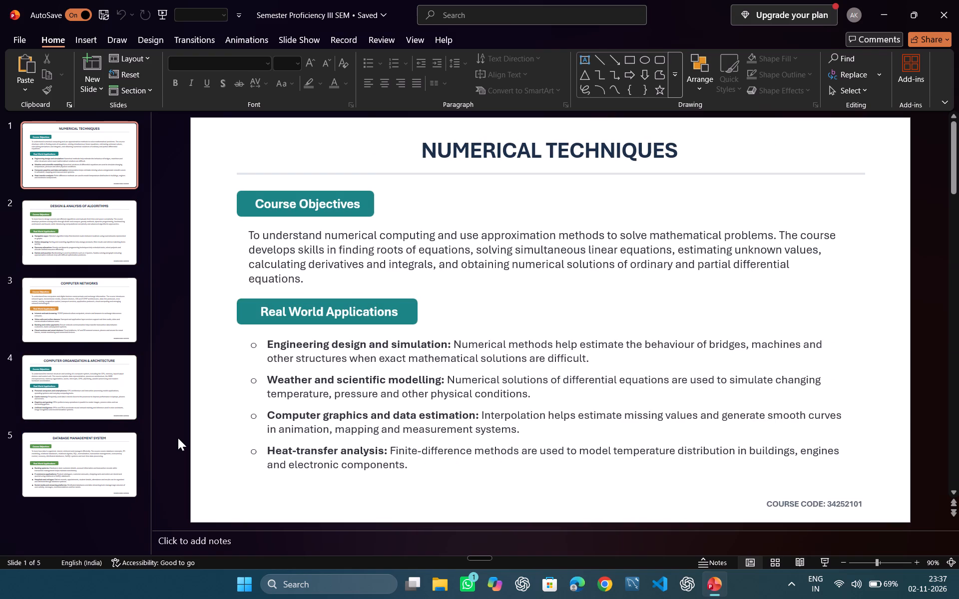
pyautogui.press('Up')
pyautogui.press('Down')
pyautogui.press('Down')
pyautogui.press('Down')
pyautogui.press('Down')
pyautogui.press('Down')
pyautogui.press('Down')
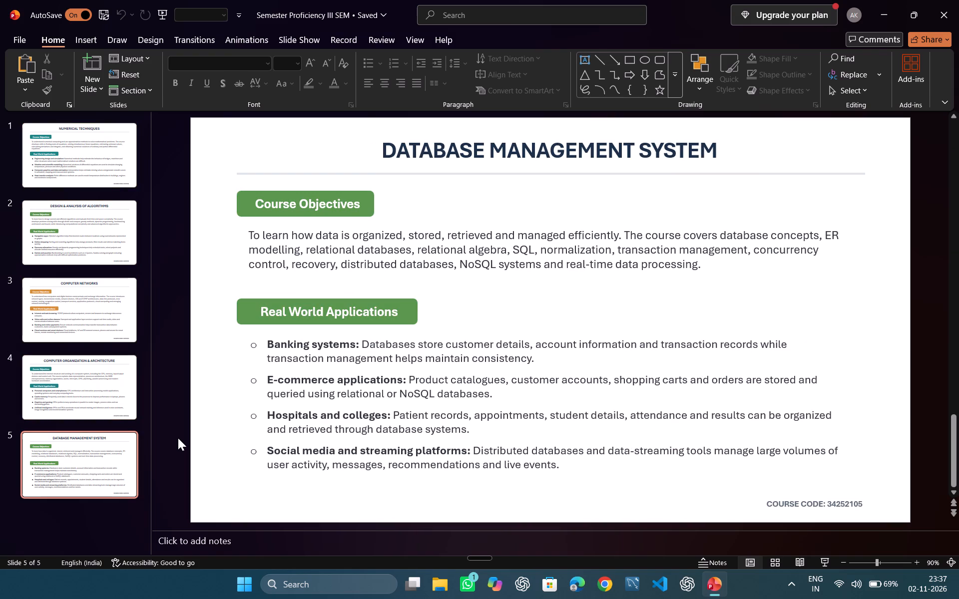
pyautogui.press('Down')
# Minimize the presentation window to return to the desktop.
pyautogui.click(880, 12)
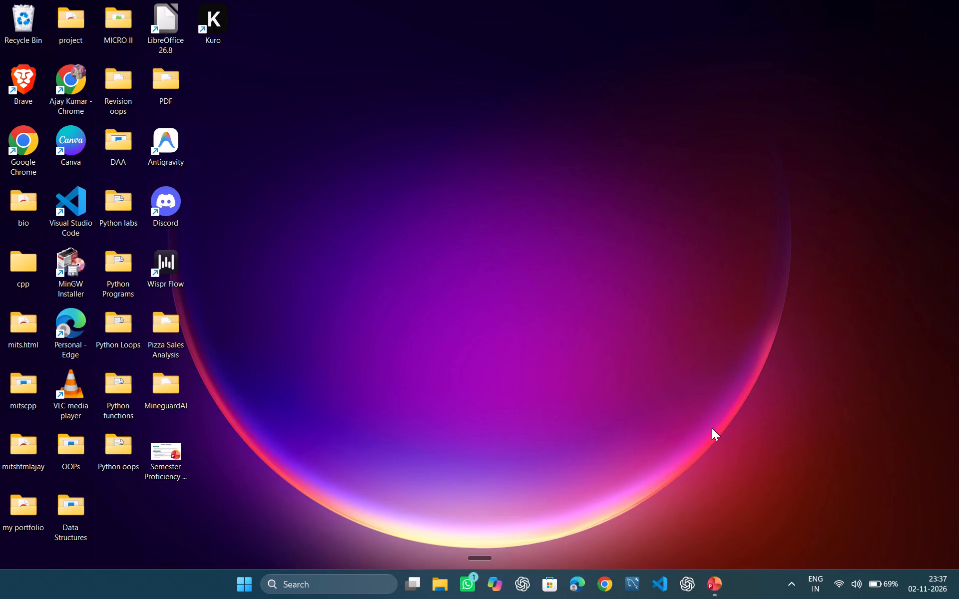
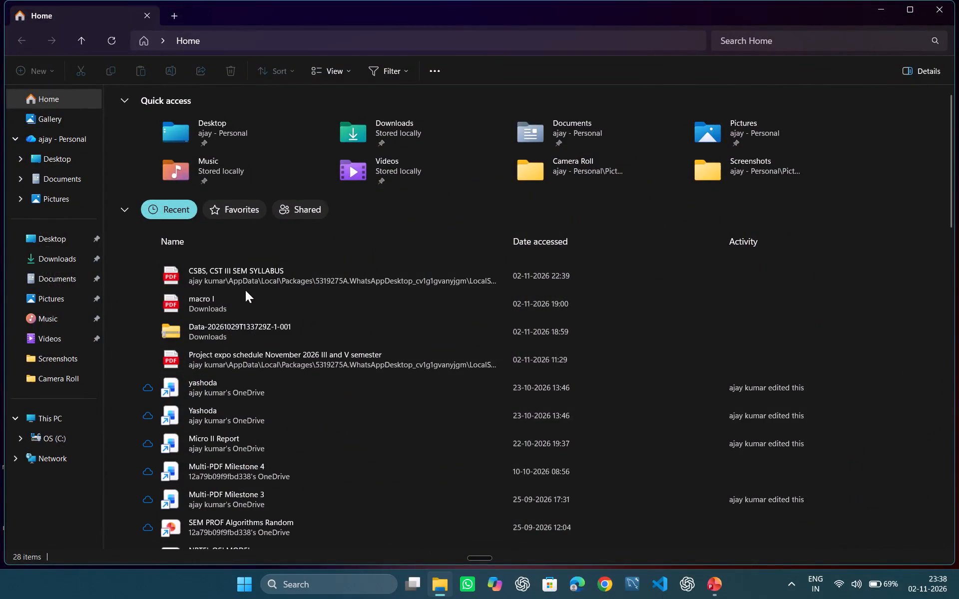
# Search the Documents folder for "semester" and open the II SEM PROFICIENCY presentation.
pyautogui.hscroll(1, 245, 290)
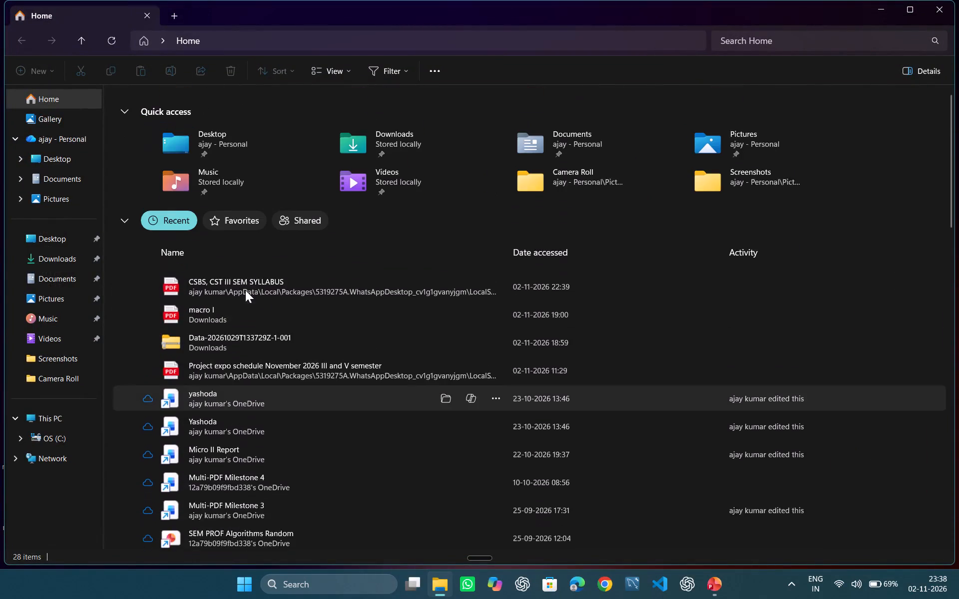
pyautogui.hscroll(1, 245, 290)
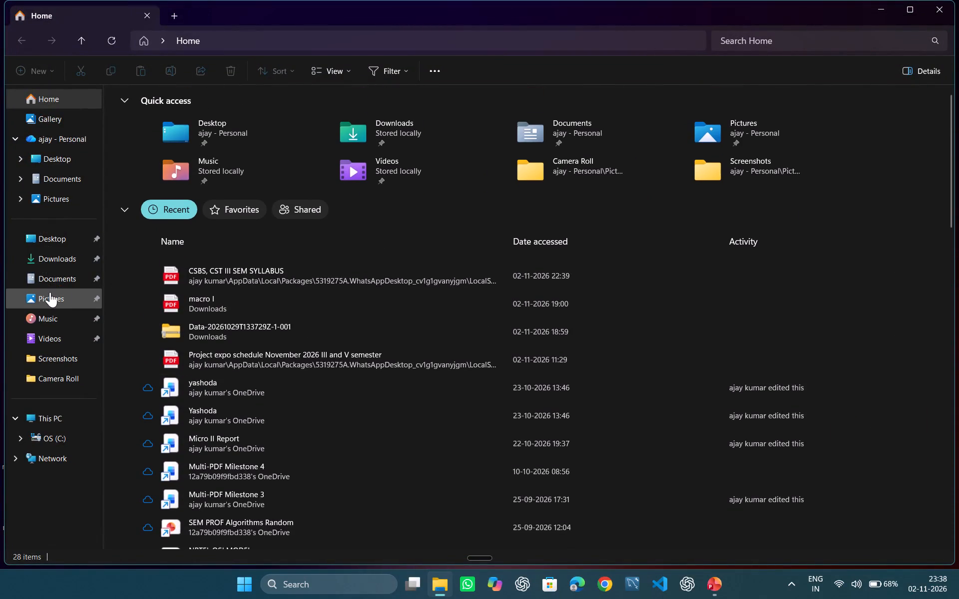
pyautogui.click(52, 272)
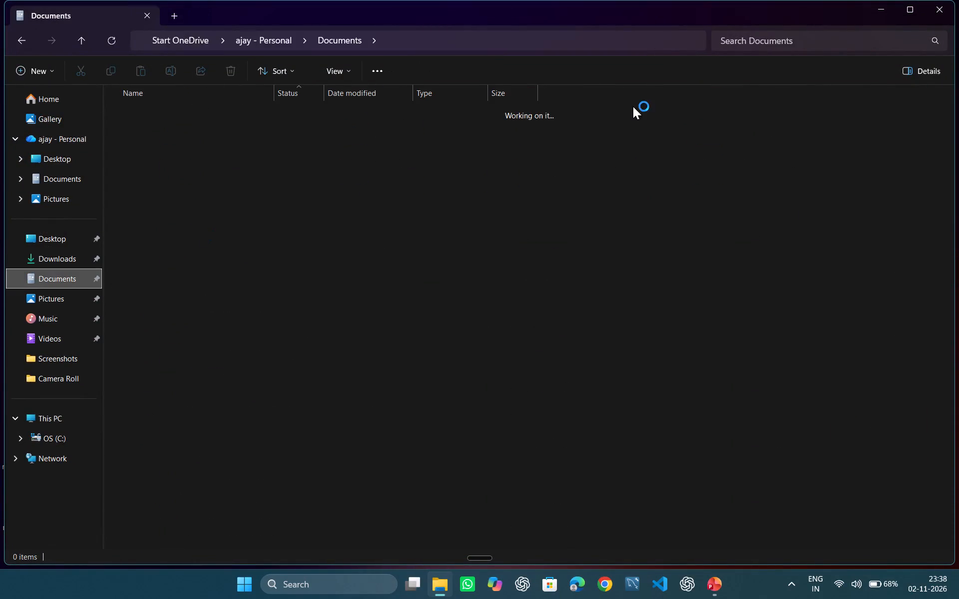
pyautogui.click(803, 36)
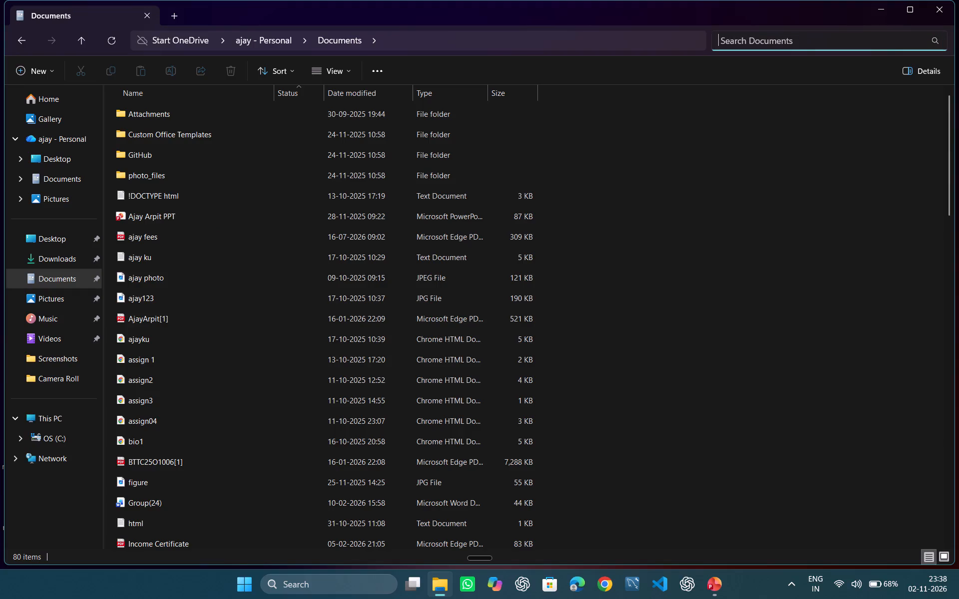
pyautogui.write('semester')
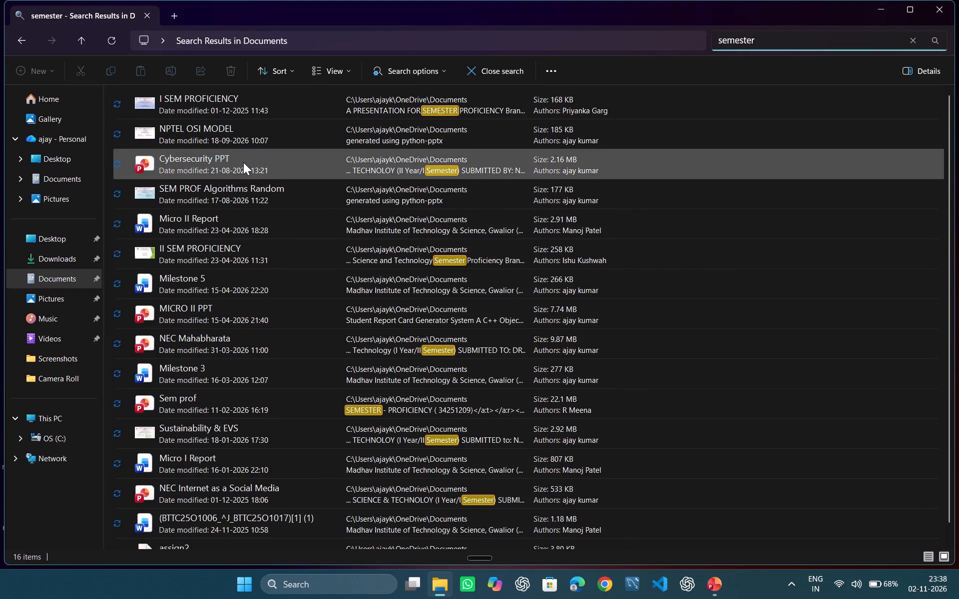
pyautogui.doubleClick(235, 243)
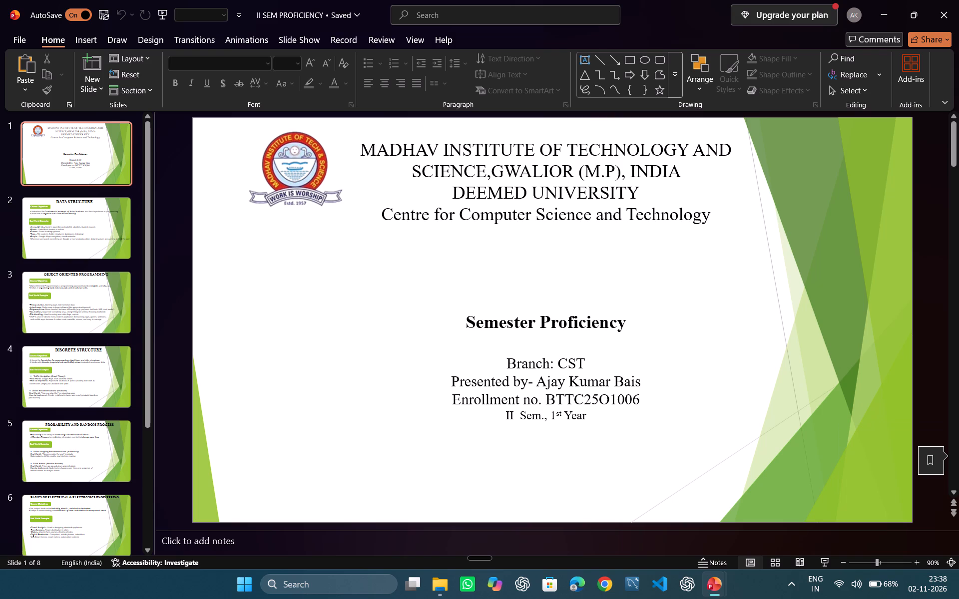
# Review the II SEM PROFICIENCY slides from the title slide through to the closing Thank You slide.
pyautogui.click(90, 232)
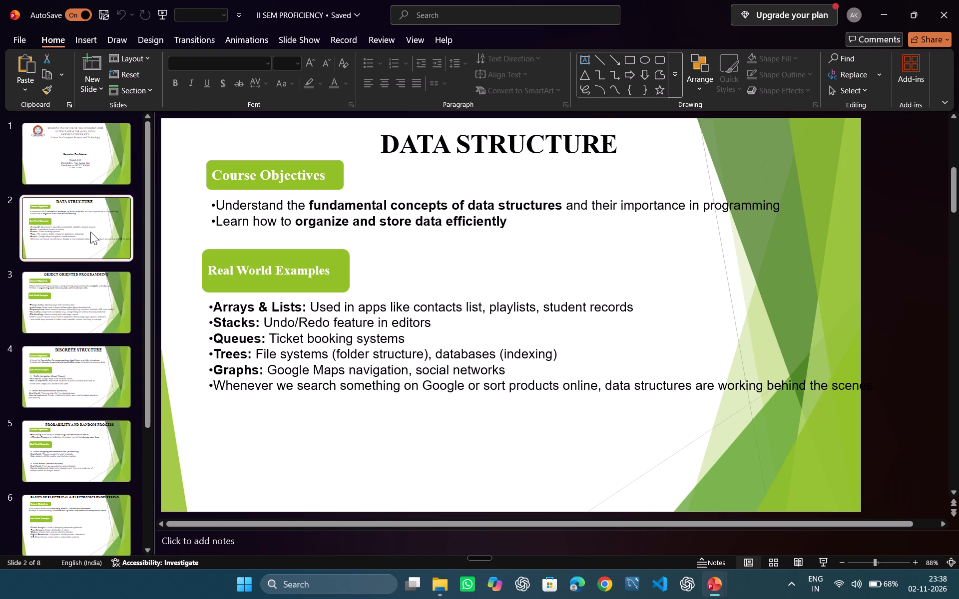
pyautogui.click(70, 160)
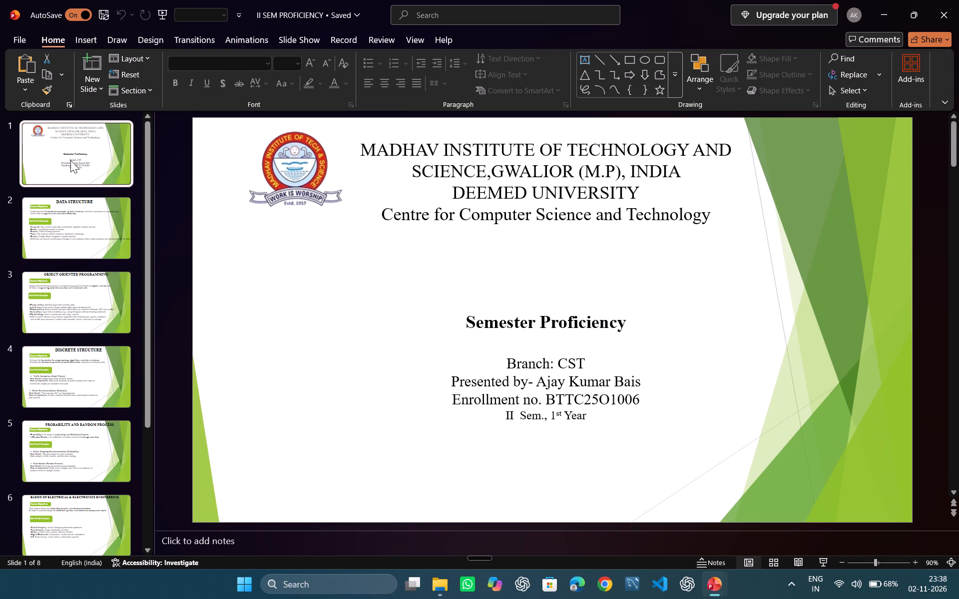
pyautogui.press('Down')
pyautogui.press('Down')
pyautogui.press('Down')
pyautogui.press('Down')
pyautogui.press('Down')
pyautogui.press('Down')
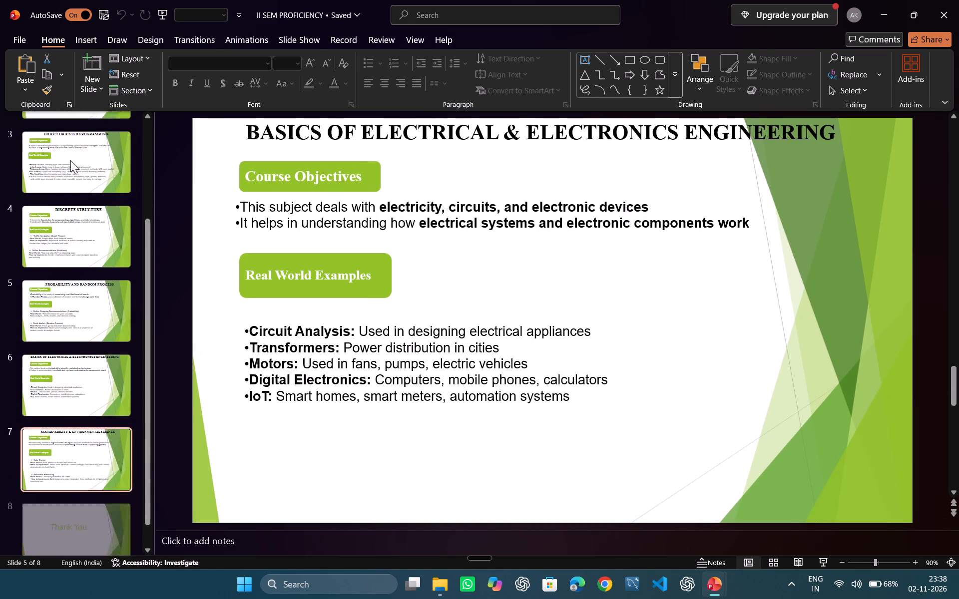
pyautogui.press('Down')
pyautogui.press('Down')
pyautogui.press('Down')
pyautogui.press('Down')
pyautogui.press('Up')
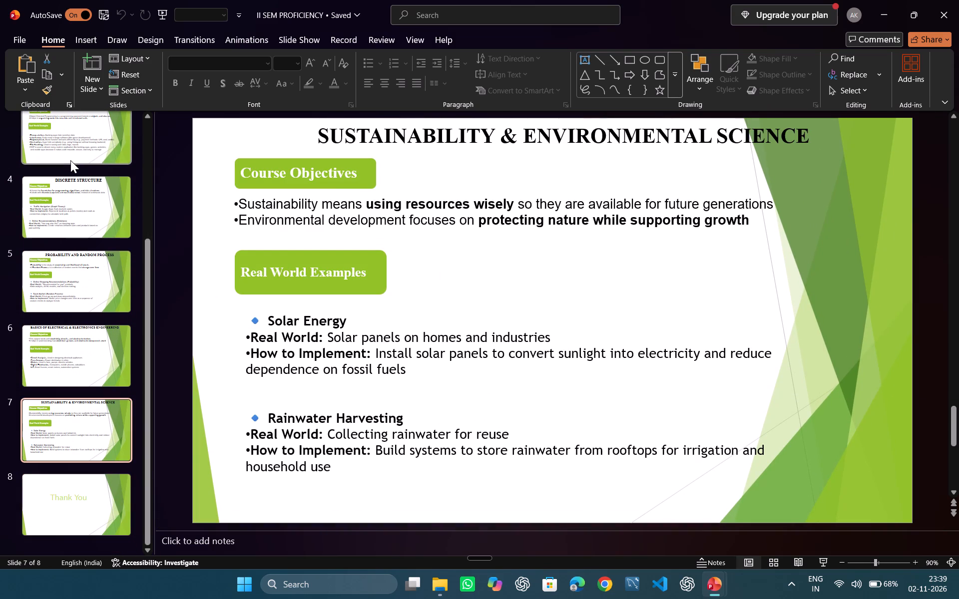
pyautogui.press('Up')
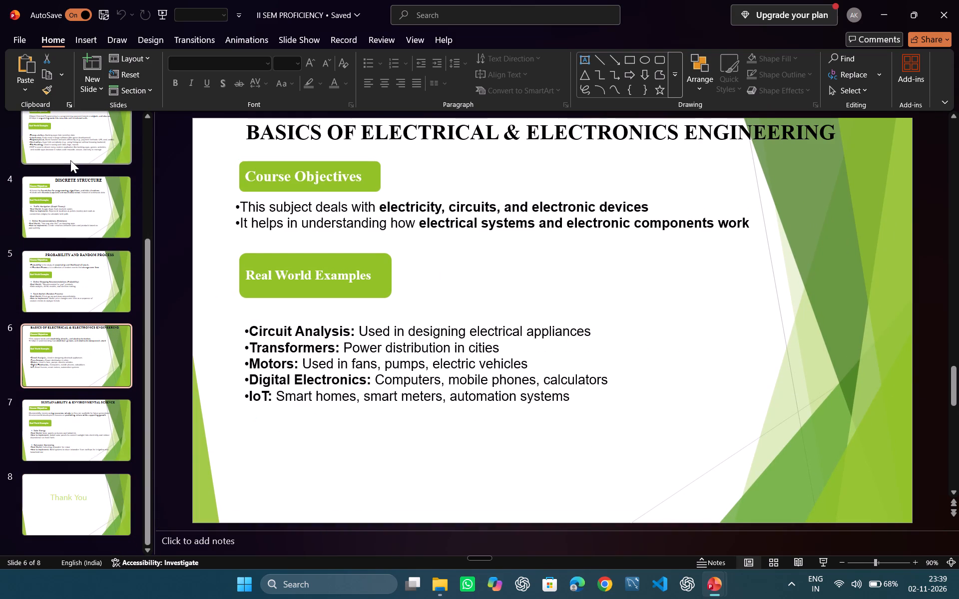
pyautogui.press('Down')
pyautogui.press('Down')
pyautogui.press('Down')
pyautogui.press('Down')
pyautogui.press('Down')
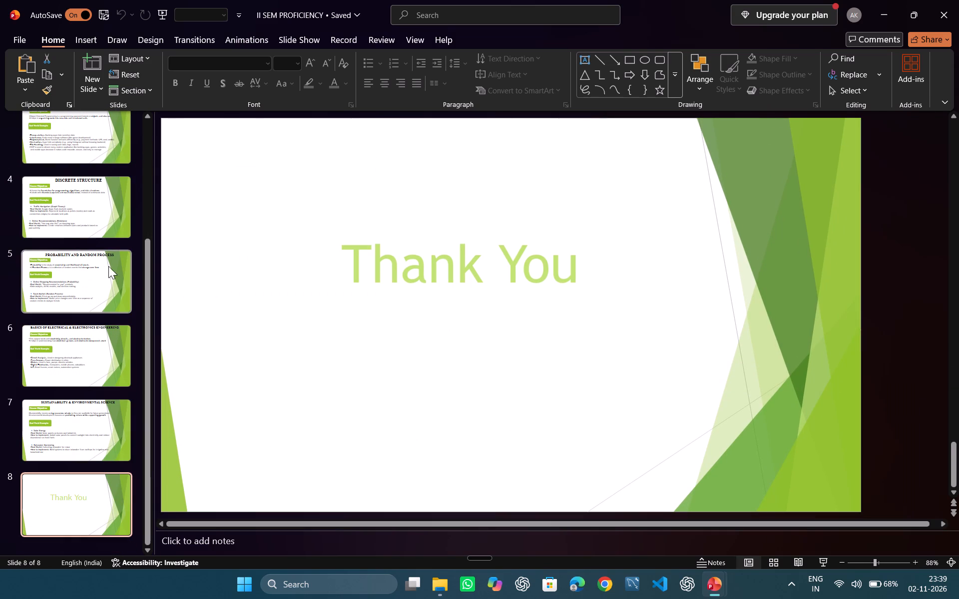
# Copy the Thank You slide into the Semester Proficiency III SEM presentation, after the DATABASE MANAGEMENT SYSTEM slide.
pyautogui.rightClick(99, 492)
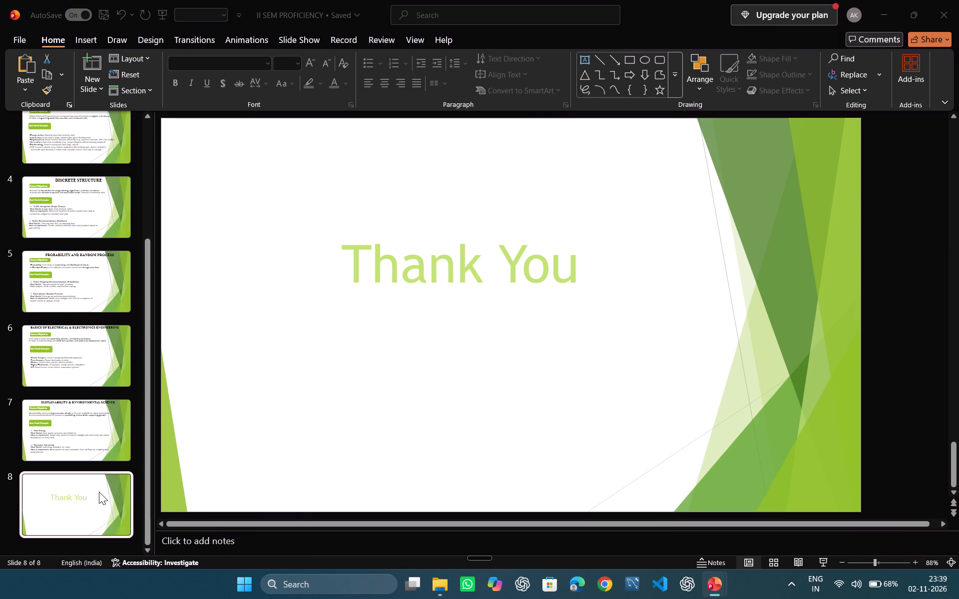
pyautogui.rightClick(99, 492)
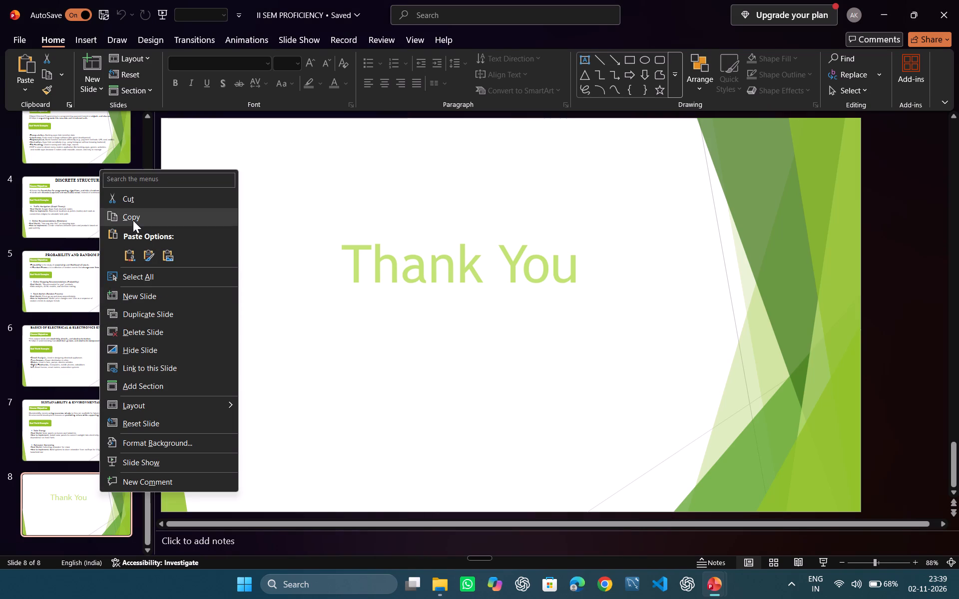
pyautogui.click(133, 220)
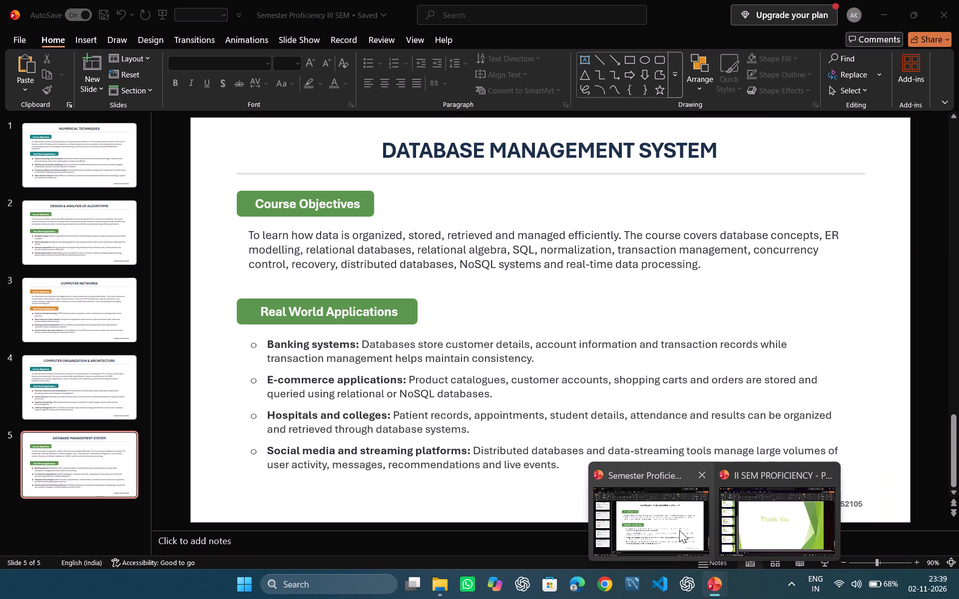
pyautogui.click(678, 530)
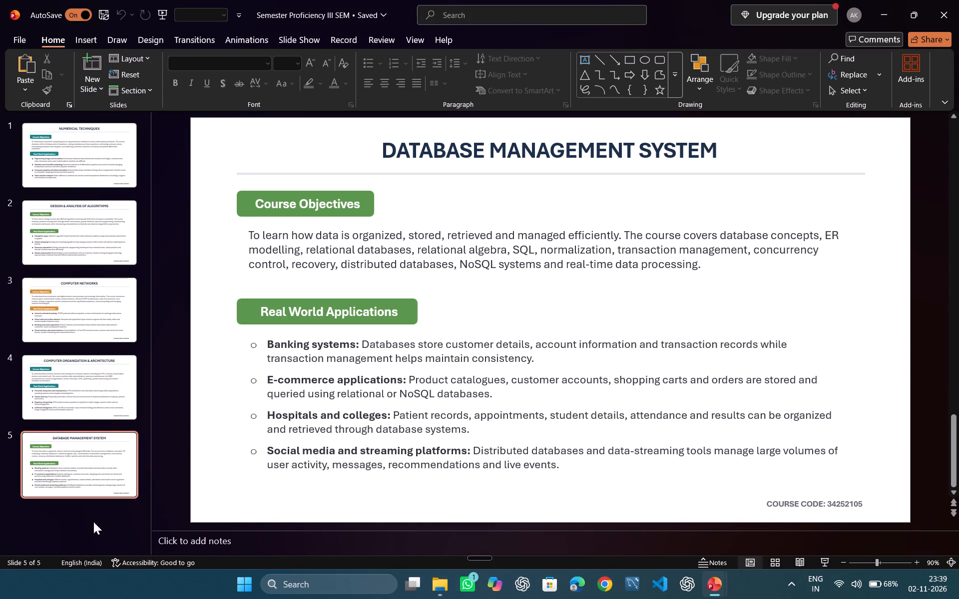
pyautogui.hotkey('ctrl', 'v')
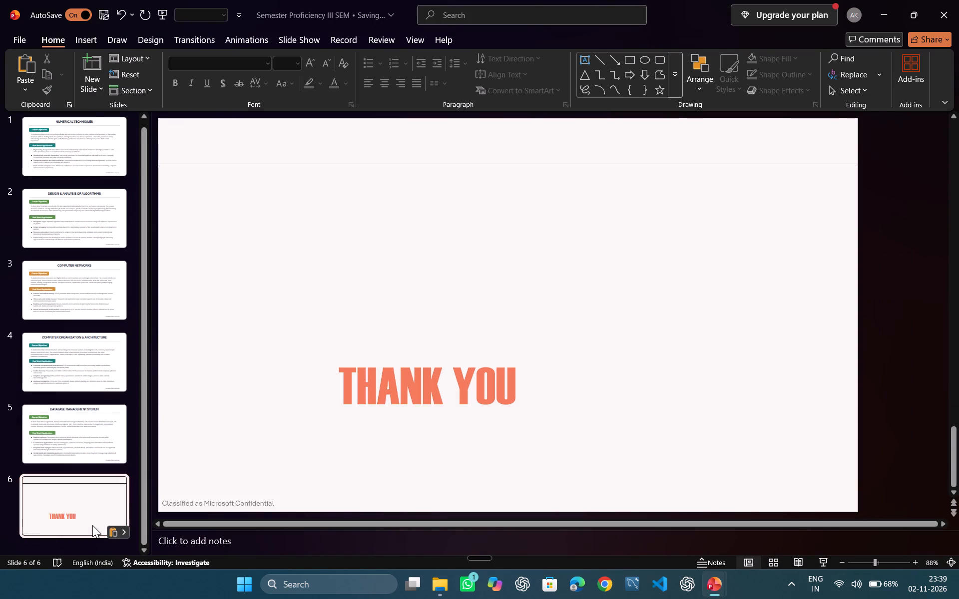
# Compare the pasted THANK YOU slide with the DATABASE MANAGEMENT SYSTEM and COMPUTER ORGANIZATION & ARCHITECTURE slides.
pyautogui.click(63, 440)
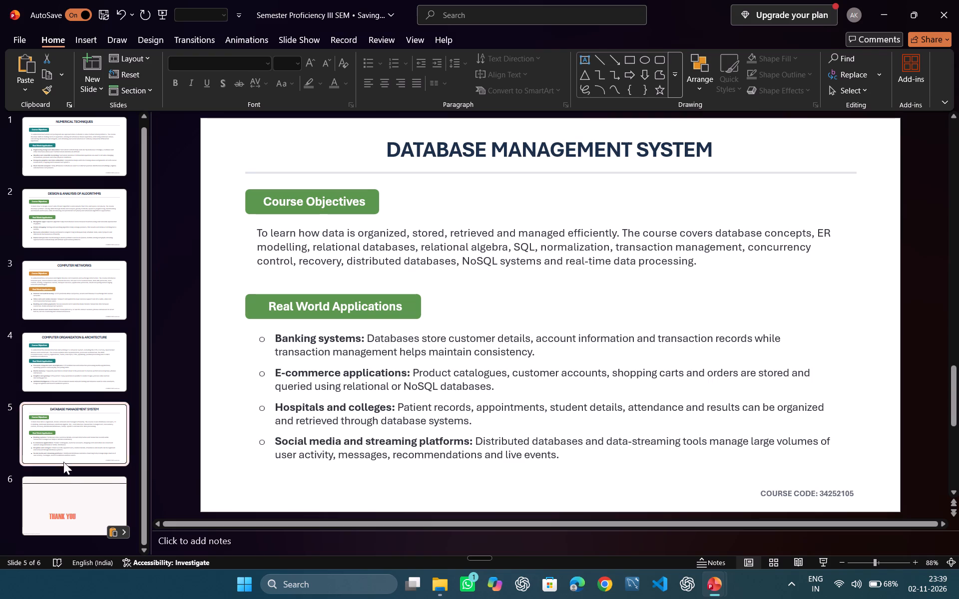
pyautogui.click(68, 500)
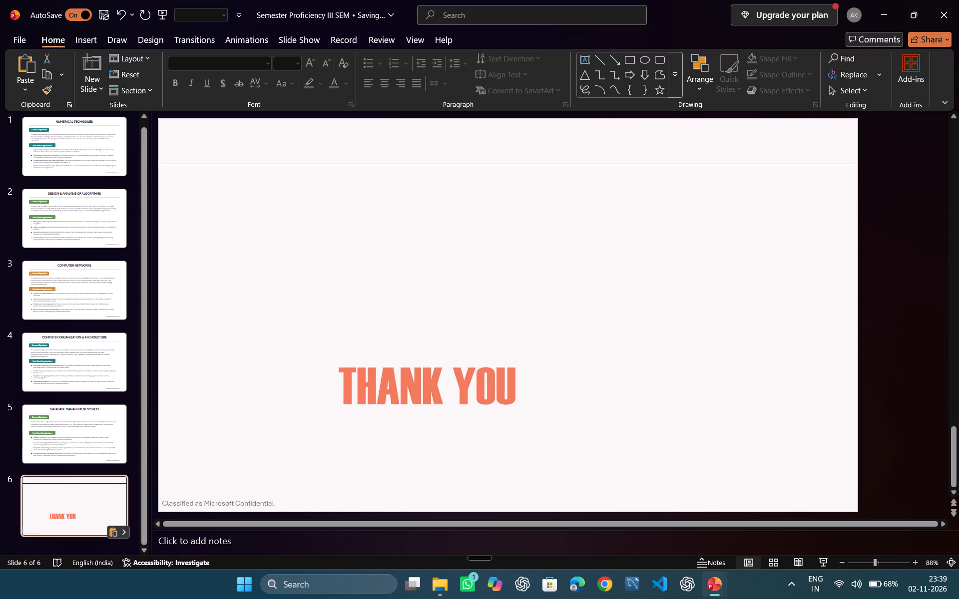
pyautogui.click(54, 457)
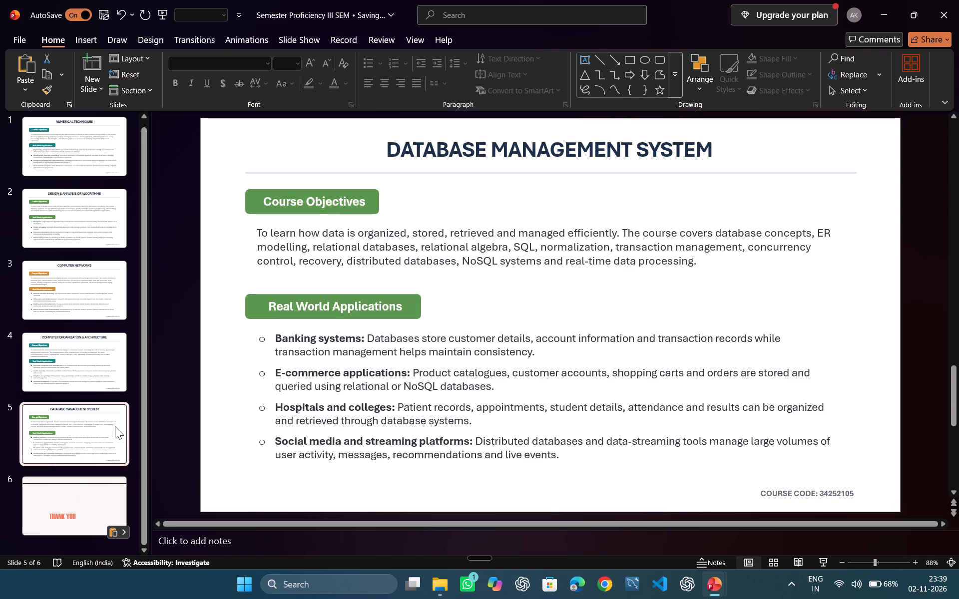
pyautogui.click(70, 490)
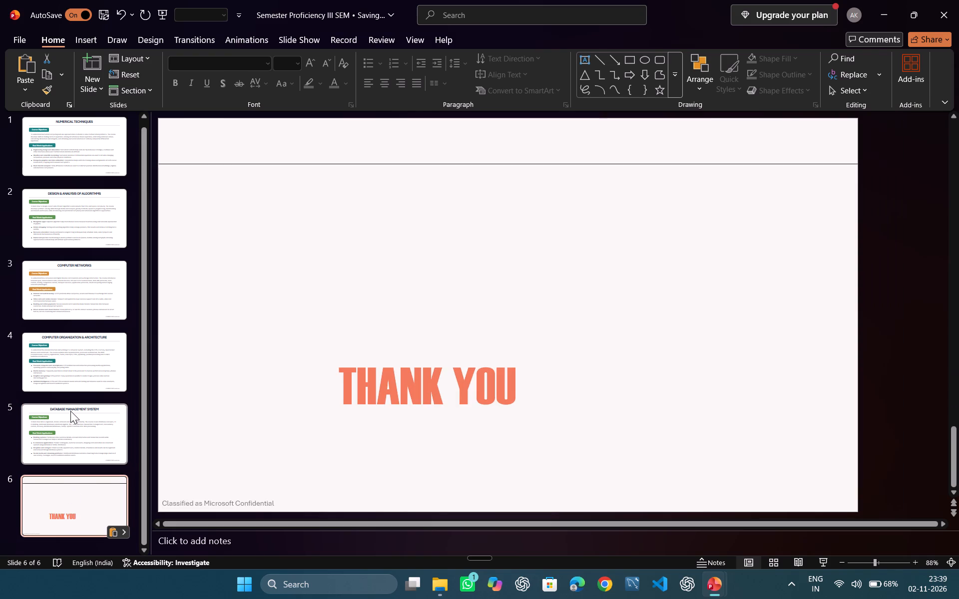
pyautogui.click(73, 420)
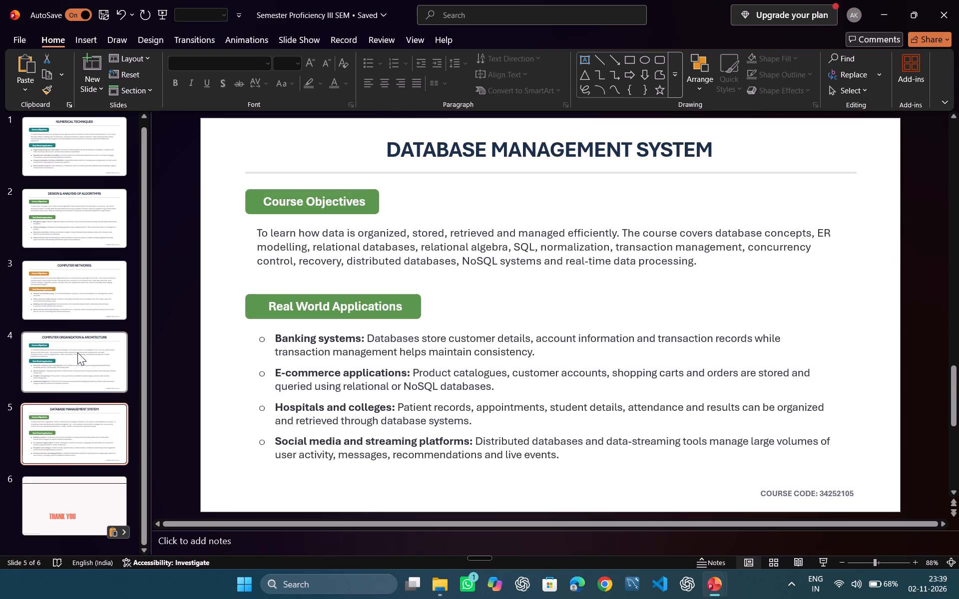
pyautogui.click(77, 352)
pyautogui.click(94, 492)
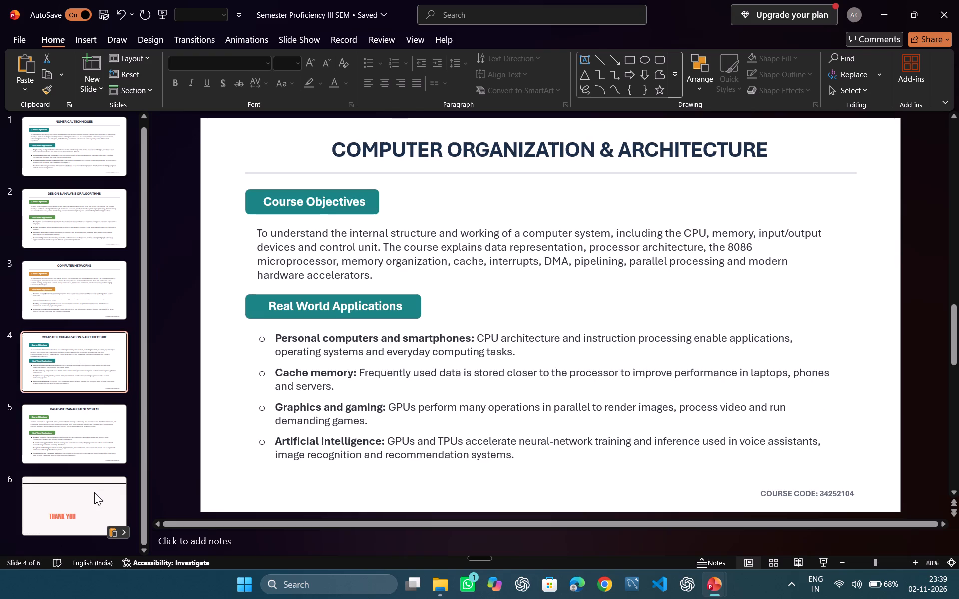
pyautogui.hscroll(-2, 316, 470)
pyautogui.hscroll(1, 316, 470)
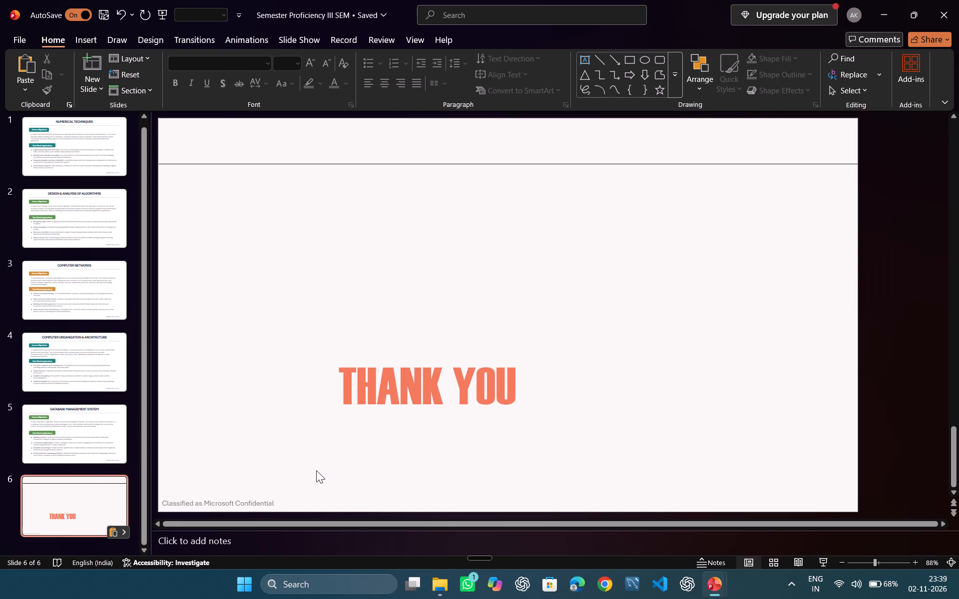
pyautogui.hscroll(2, 316, 470)
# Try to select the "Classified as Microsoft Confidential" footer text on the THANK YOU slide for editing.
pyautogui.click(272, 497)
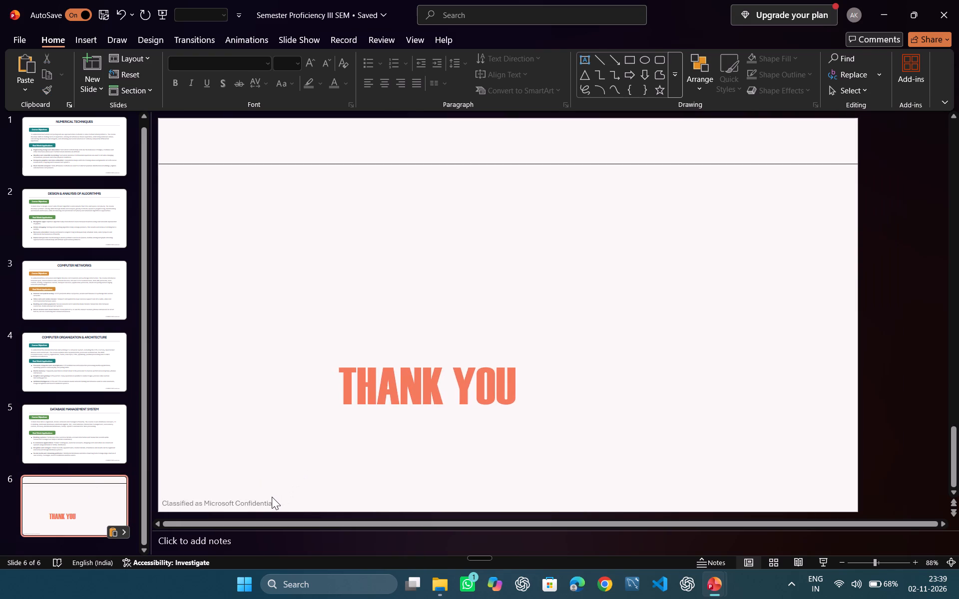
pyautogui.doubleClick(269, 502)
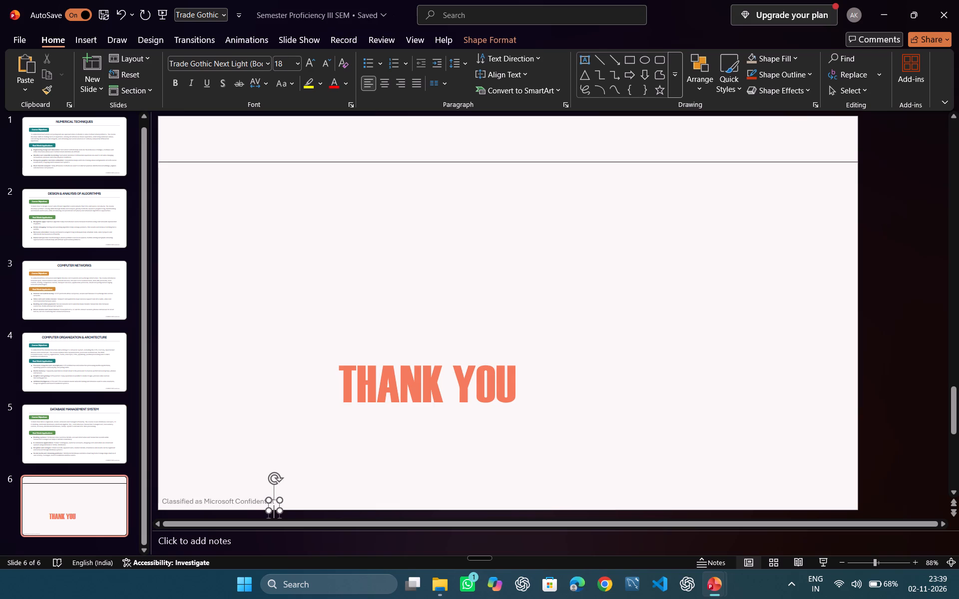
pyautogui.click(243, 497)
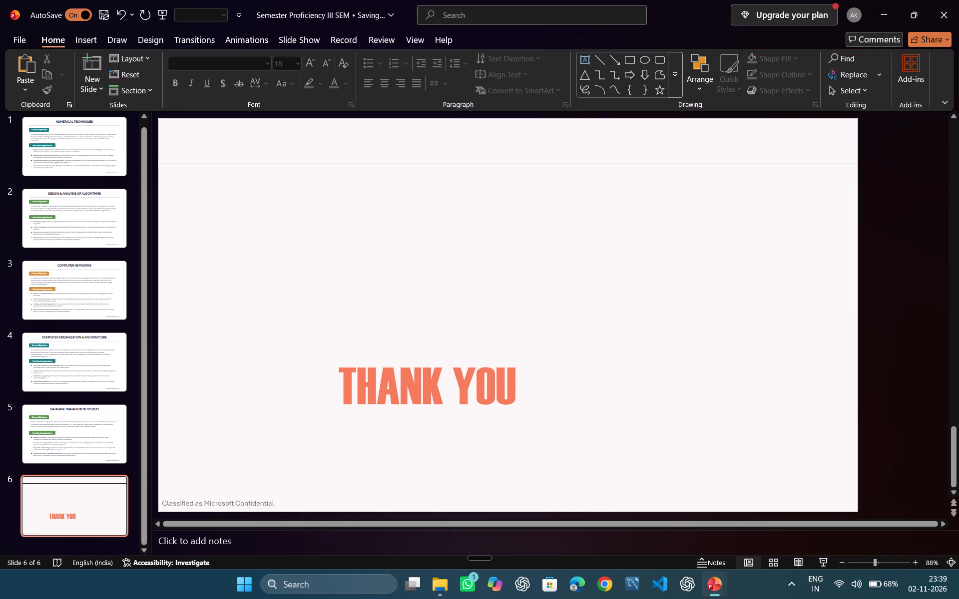
# Copy the THANK YOU title text on slide 6.
pyautogui.click(485, 373)
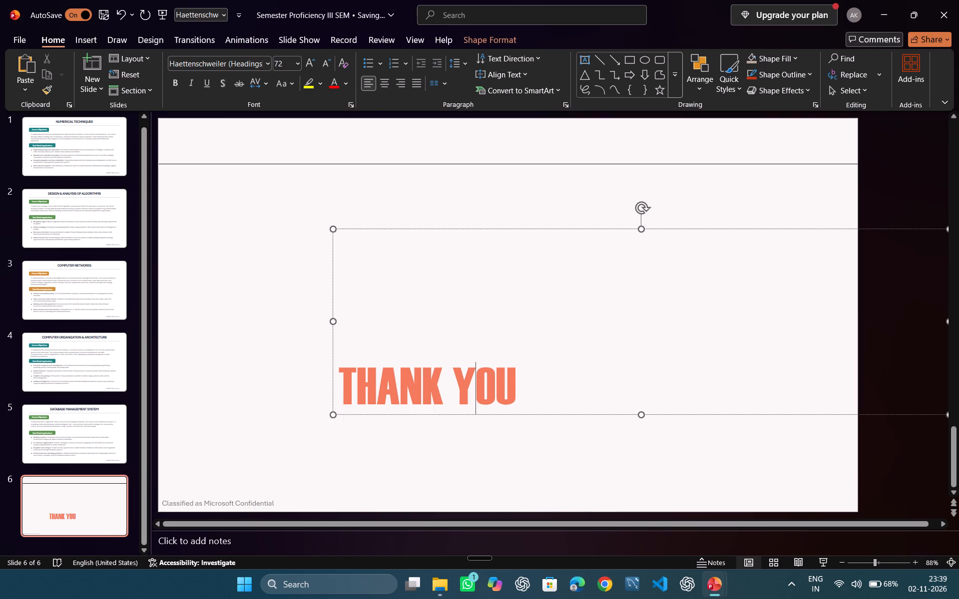
pyautogui.click(527, 375)
pyautogui.moveTo(531, 383); pyautogui.dragTo(383, 398)
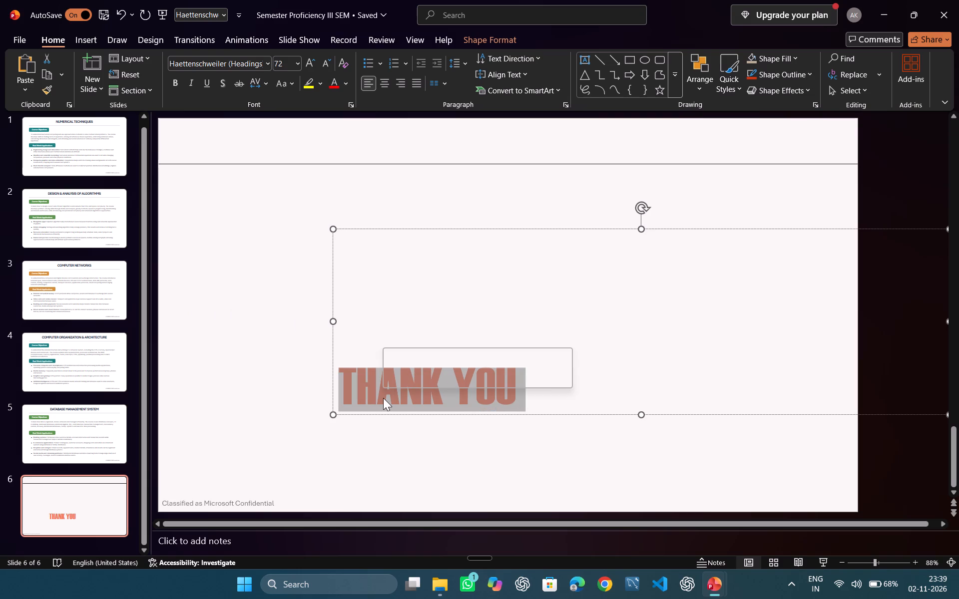
pyautogui.hotkey('ctrl', 'c')
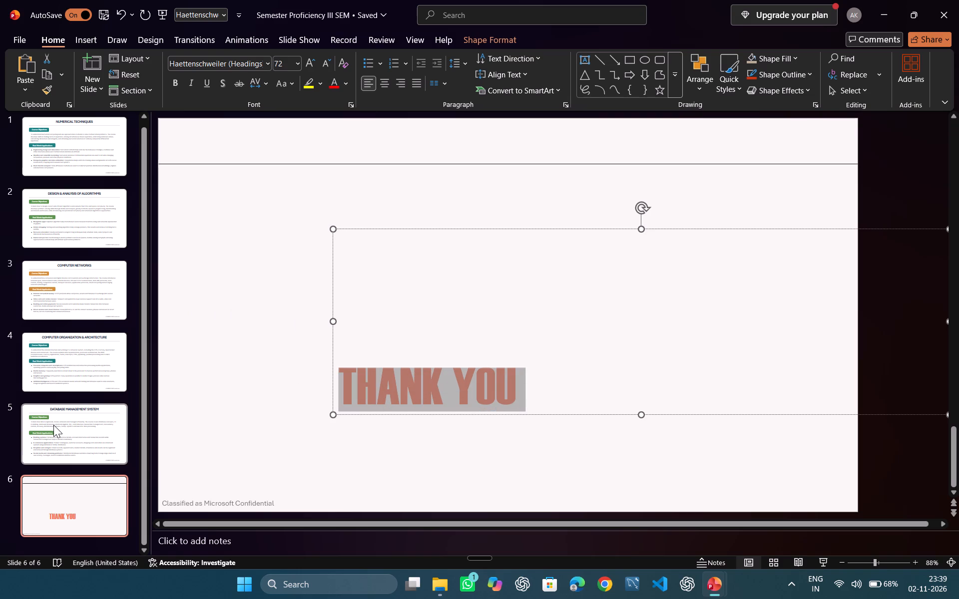
# Apply the Agenda layout to the DATABASE MANAGEMENT SYSTEM slide.
pyautogui.click(53, 425)
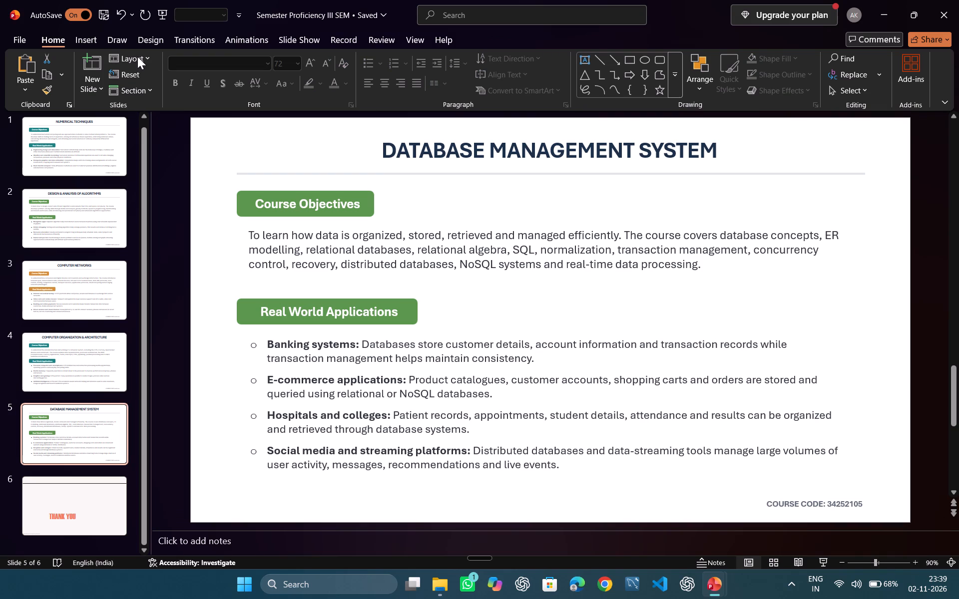
pyautogui.click(137, 57)
pyautogui.click(137, 57)
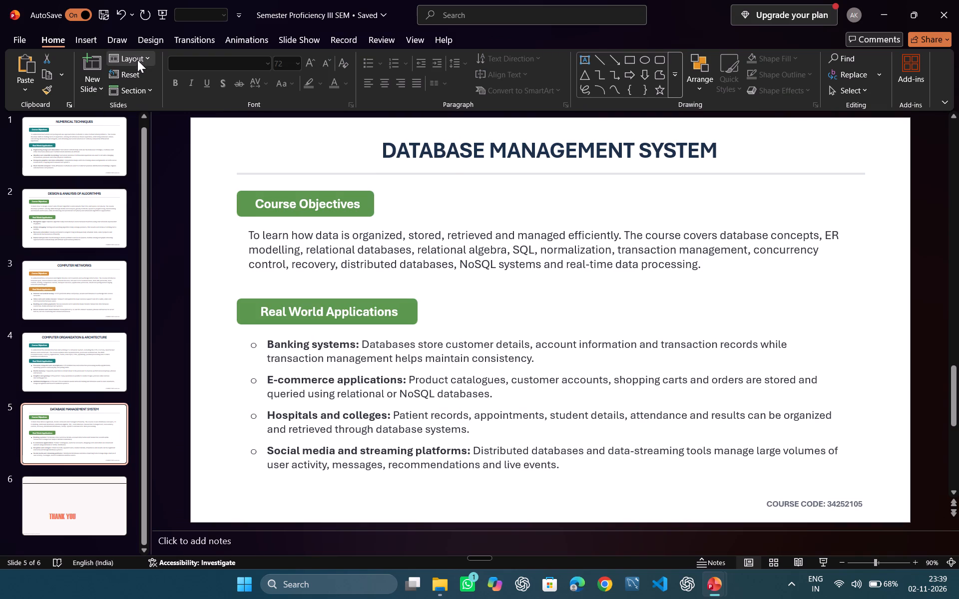
pyautogui.click(139, 55)
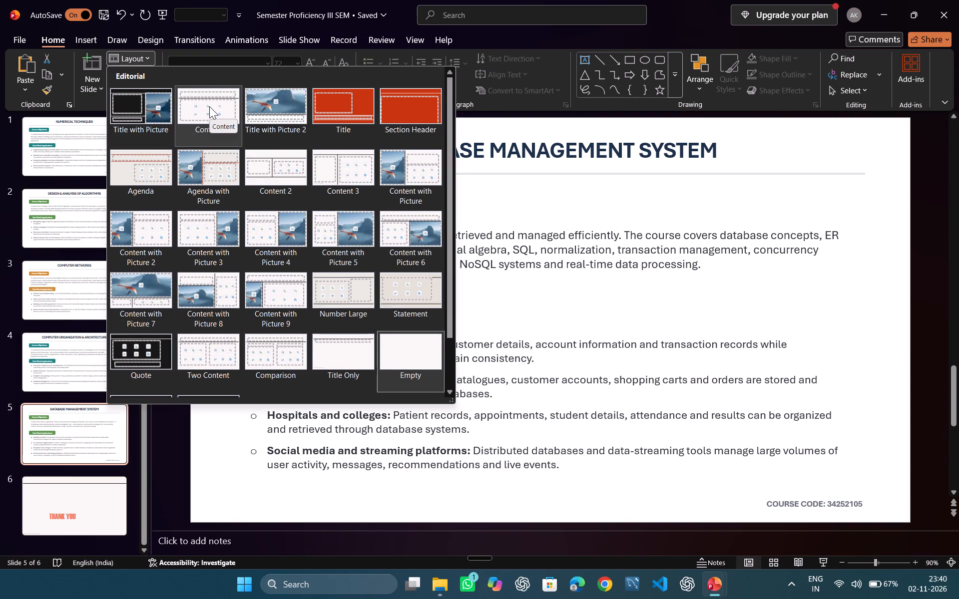
pyautogui.click(146, 162)
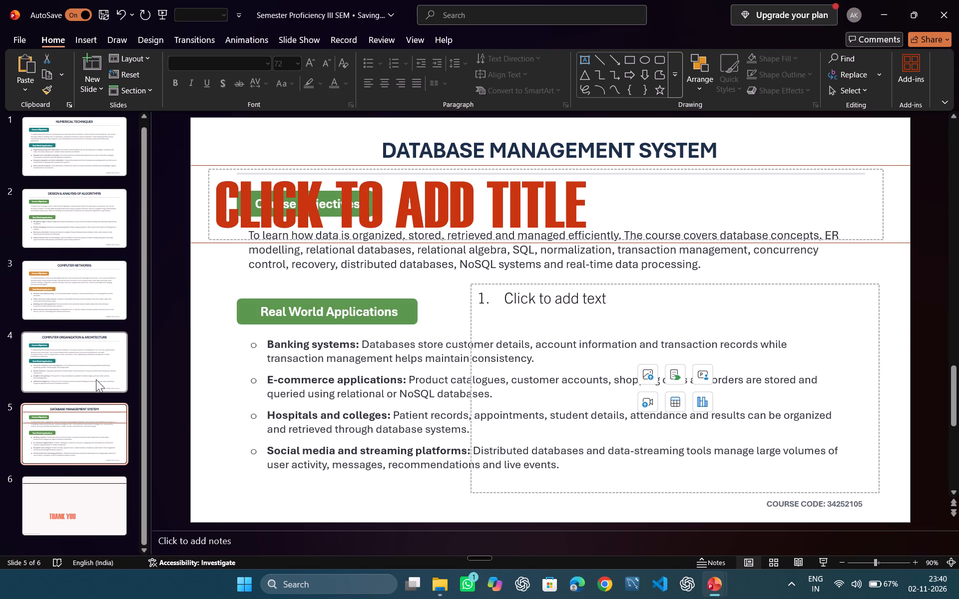
# Undo the Agenda layout applied to the DATABASE MANAGEMENT SYSTEM slide.
pyautogui.hotkey('ctrl', 'z')
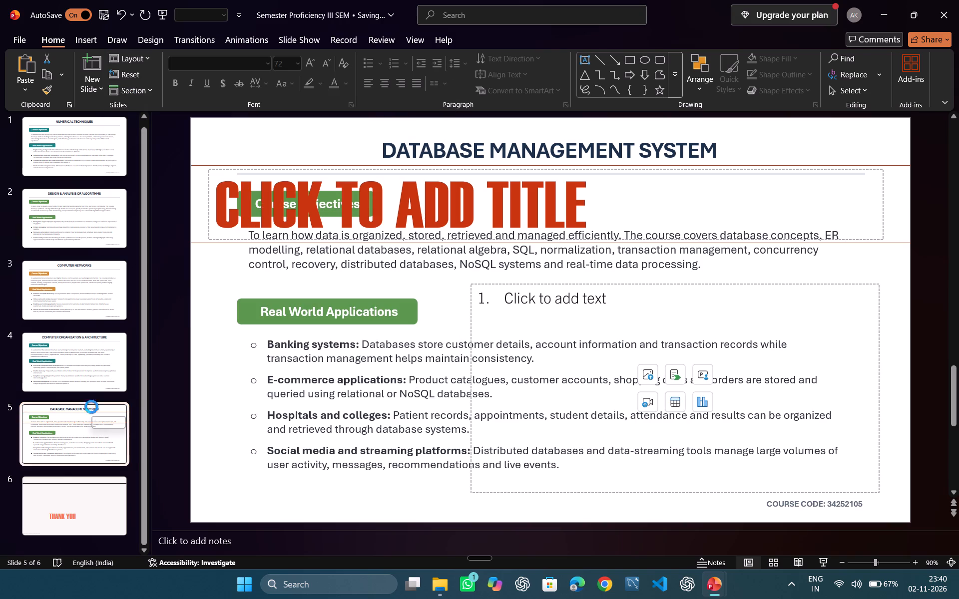
pyautogui.click(72, 510)
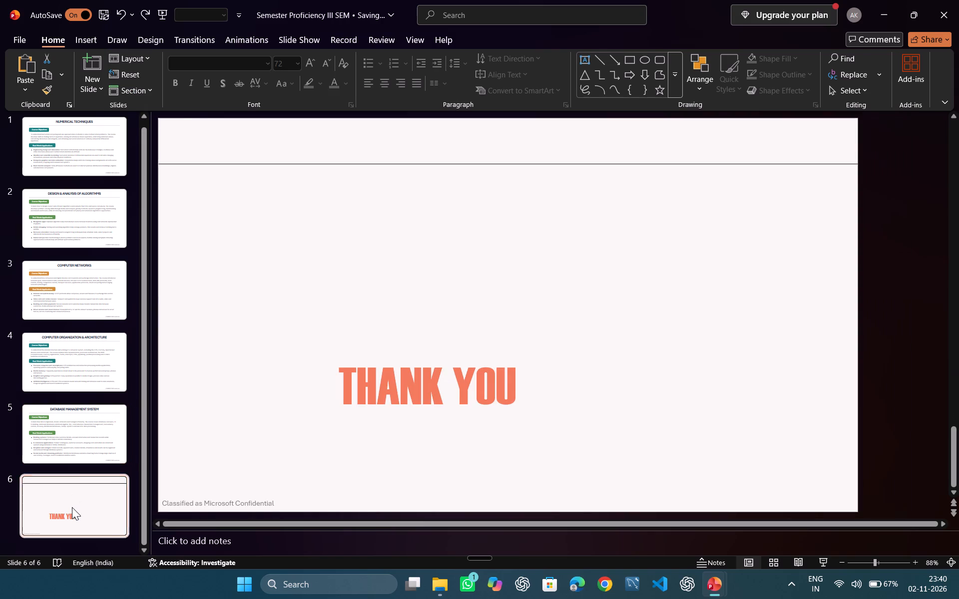
pyautogui.click(74, 441)
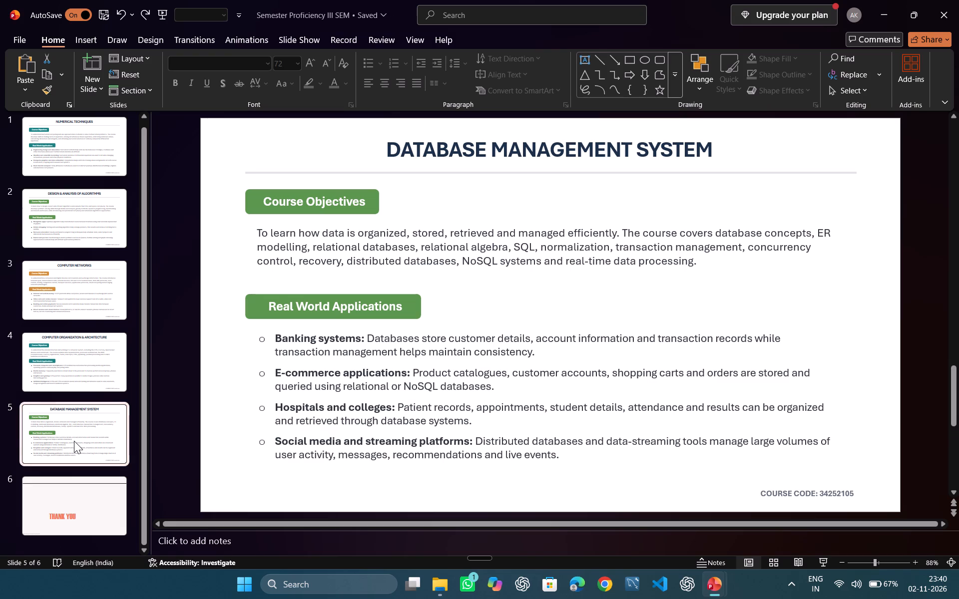
# Insert a new slide with the Agenda layout directly after the DATABASE MANAGEMENT SYSTEM slide.
pyautogui.scroll(-2, 74, 441)
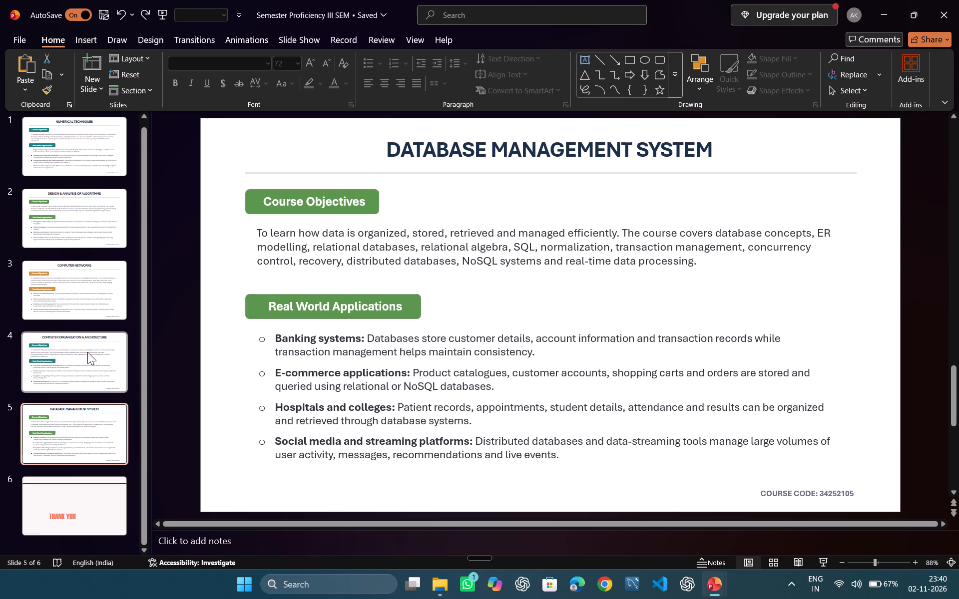
pyautogui.click(87, 352)
pyautogui.click(102, 417)
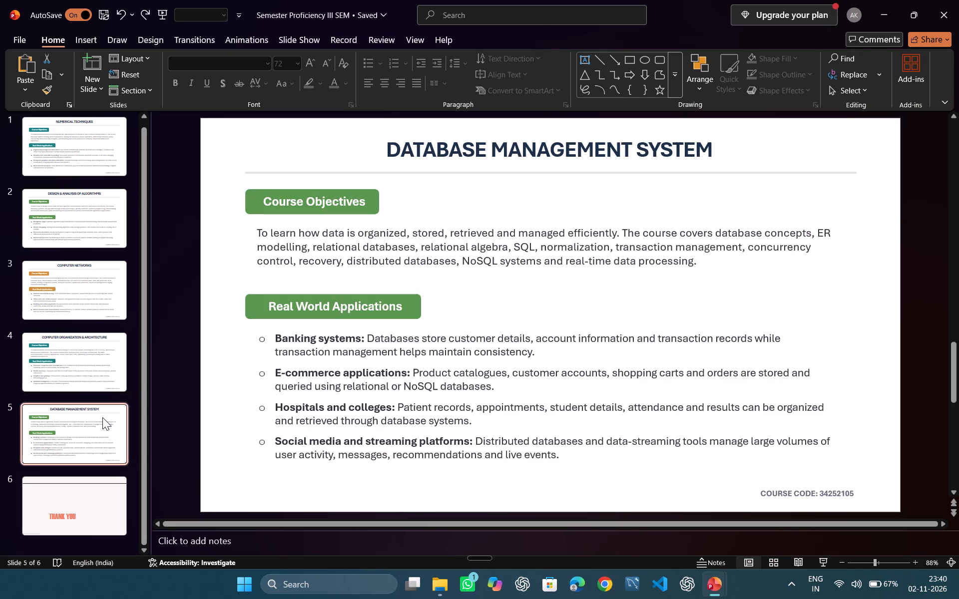
pyautogui.click(91, 76)
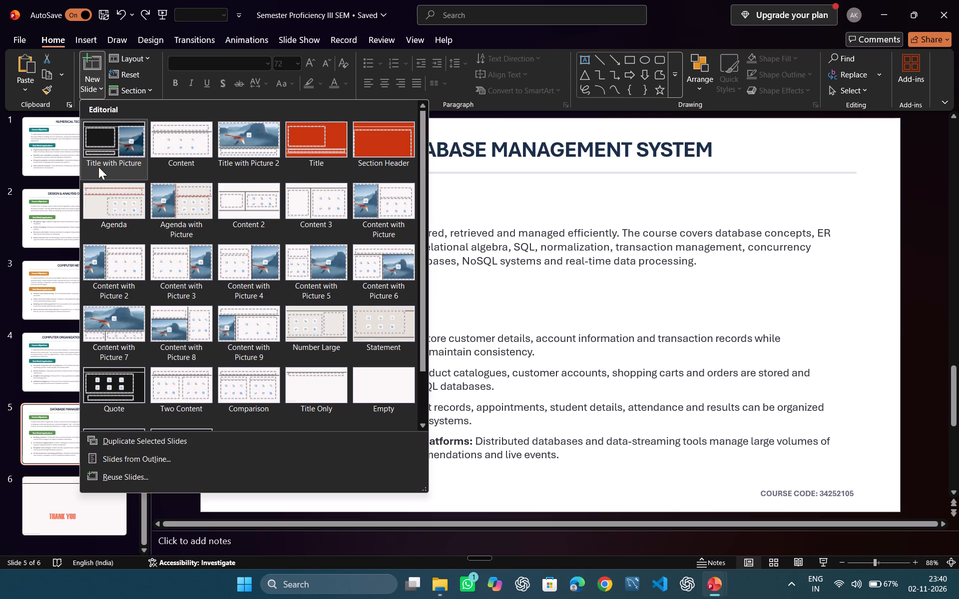
pyautogui.click(112, 200)
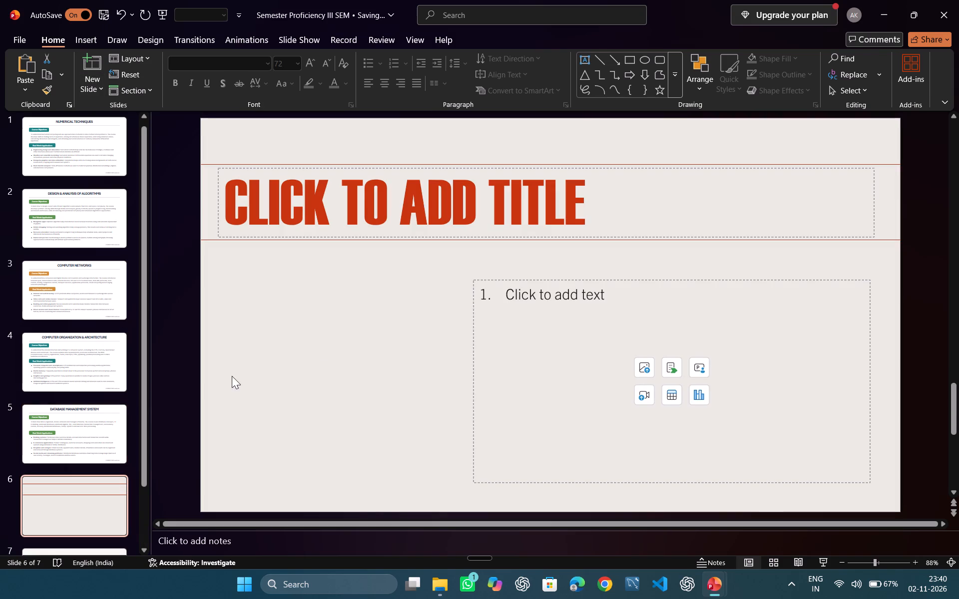
# Enter THANK YOU as the title of the new Agenda slide.
pyautogui.click(455, 195)
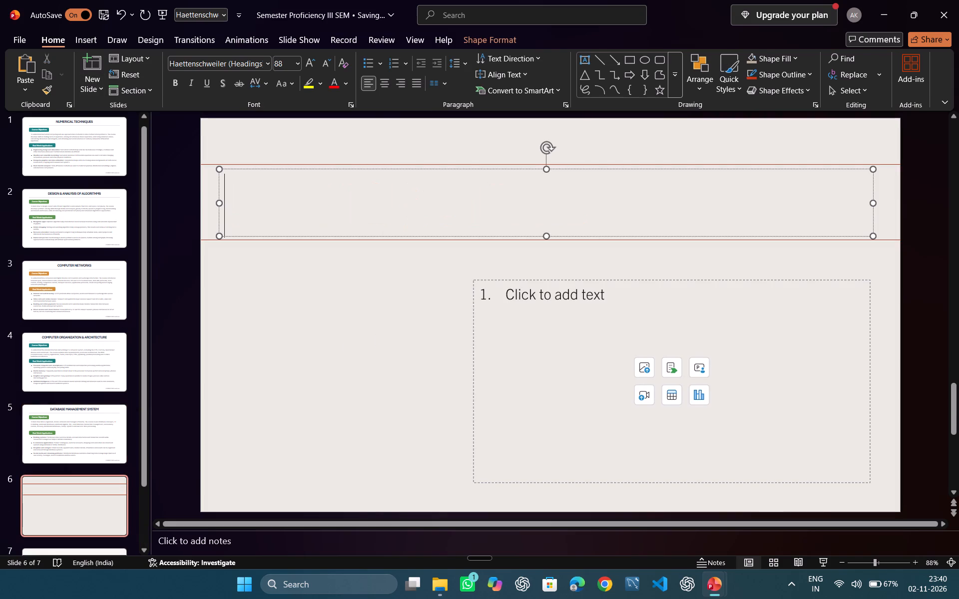
pyautogui.write('THA')
pyautogui.write('NK')
pyautogui.press('space')
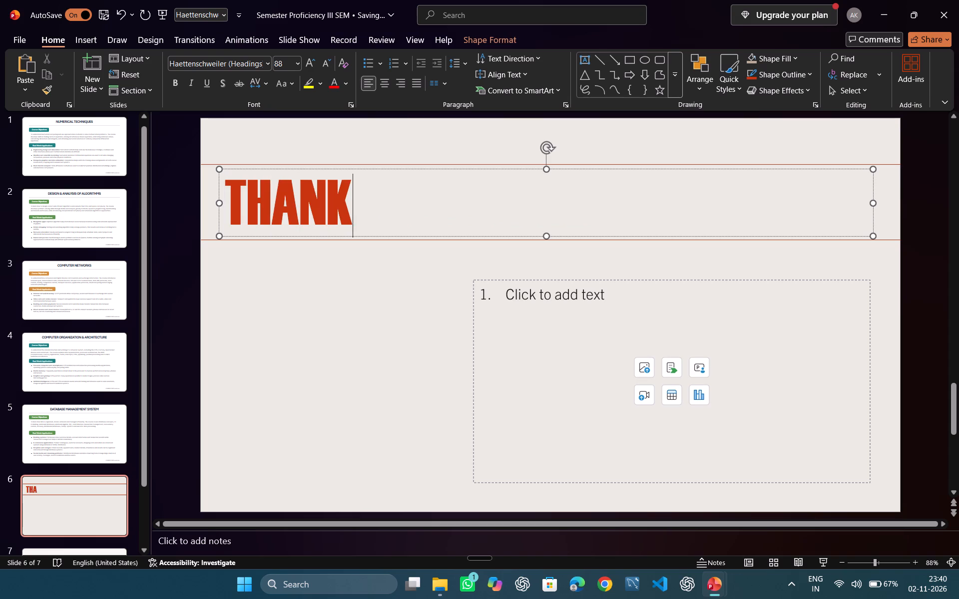
pyautogui.write('YOU')
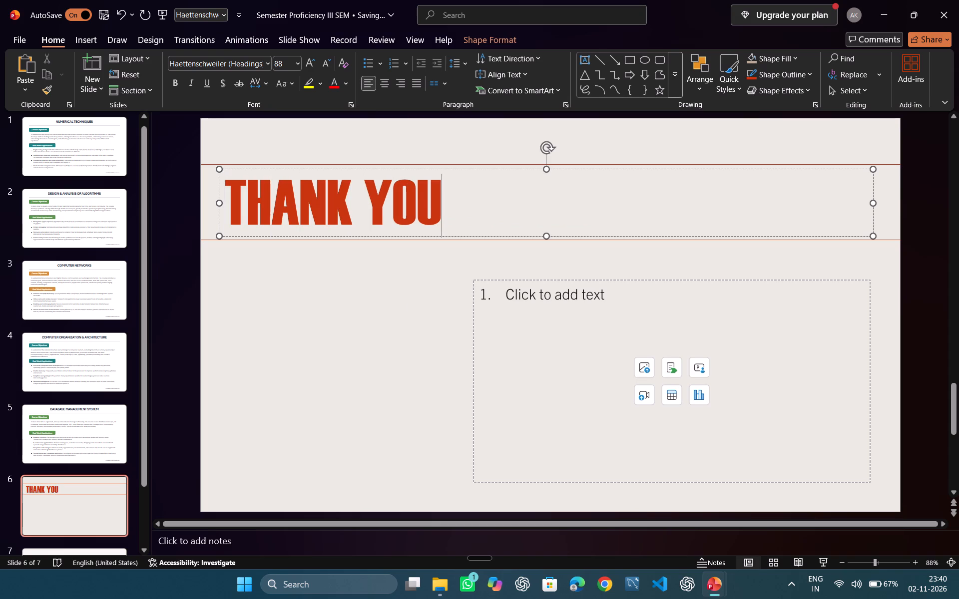
pyautogui.click(456, 346)
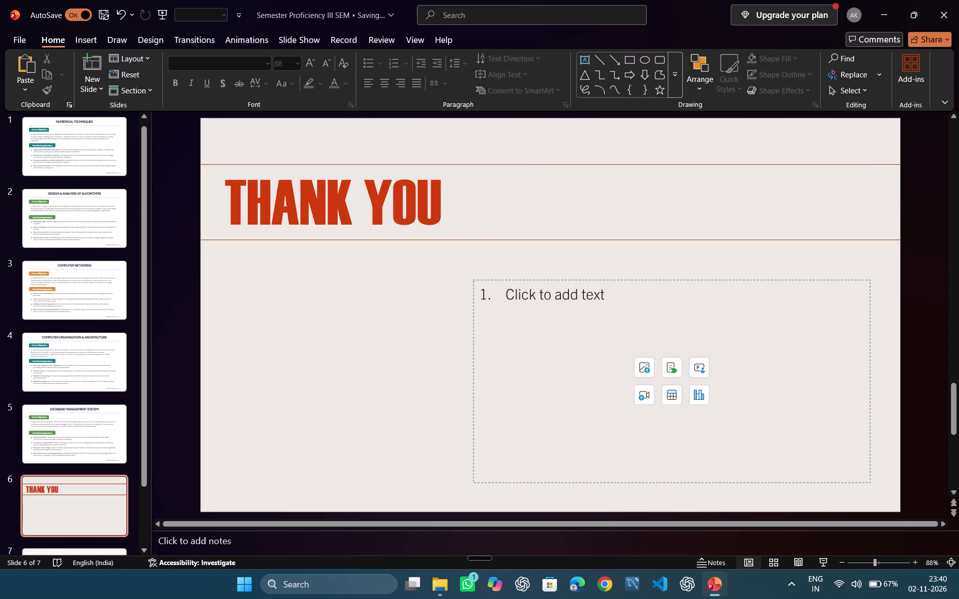
# Cut the empty numbered-text content placeholder from the new THANK YOU slide.
pyautogui.rightClick(474, 345)
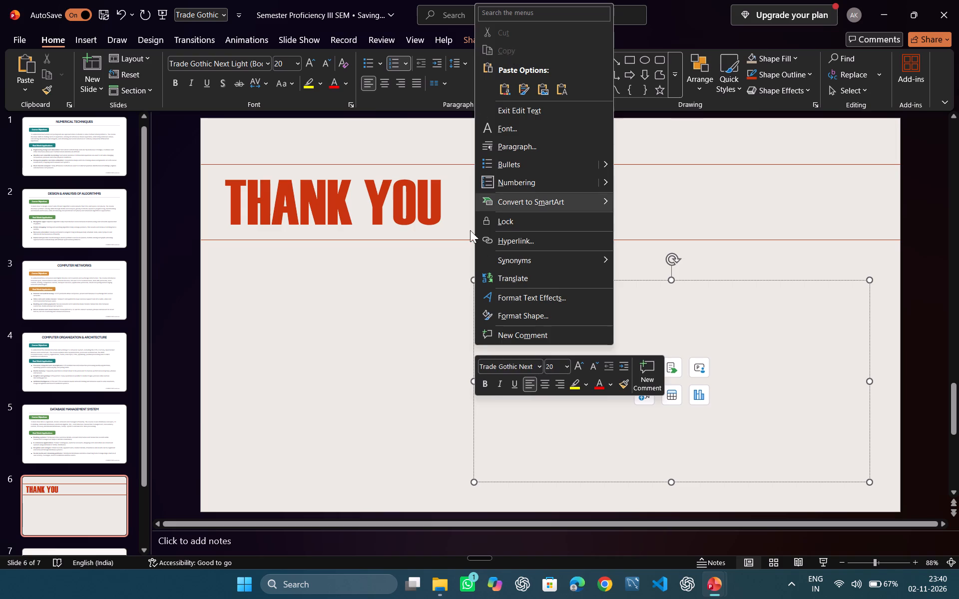
pyautogui.click(455, 351)
pyautogui.rightClick(472, 351)
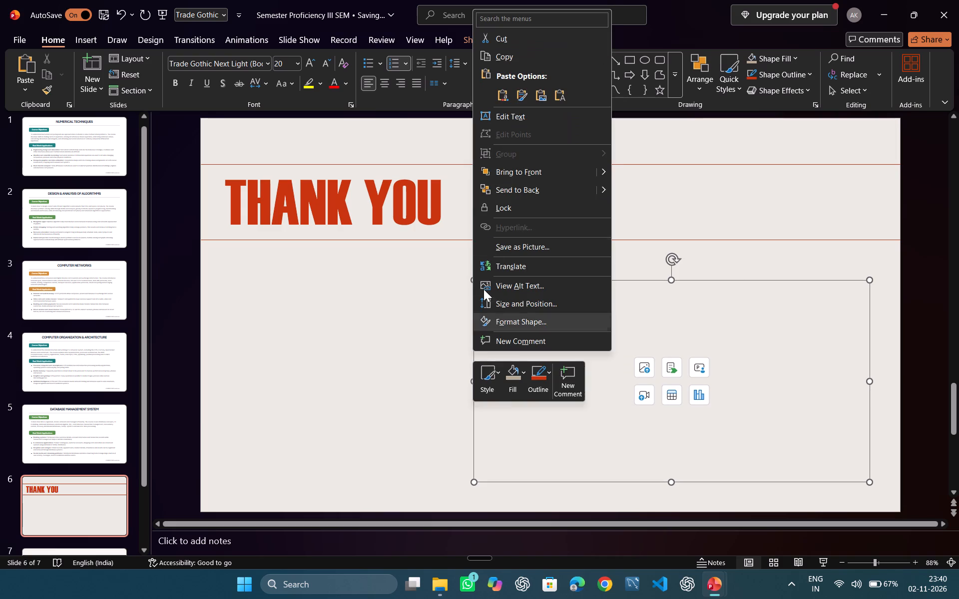
pyautogui.click(508, 43)
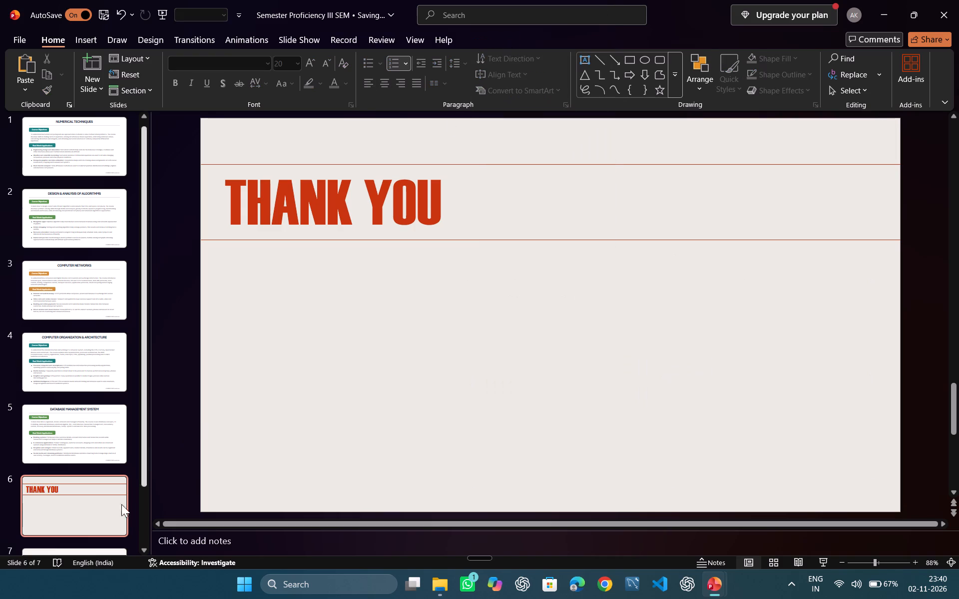
# Delete the old pasted THANK YOU slide with the Microsoft Confidential footer, slide 7.
pyautogui.scroll(-5, 96, 491)
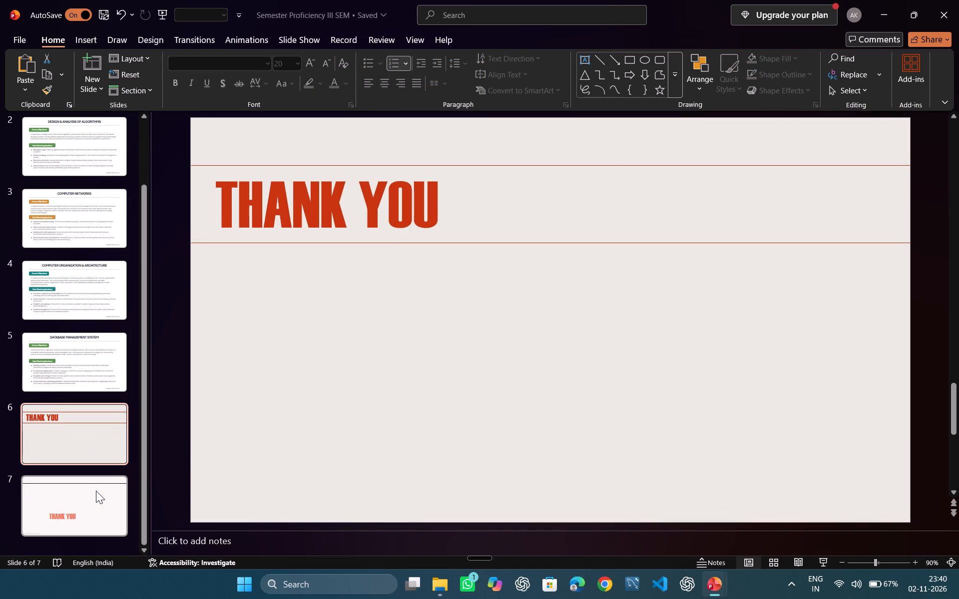
pyautogui.click(95, 495)
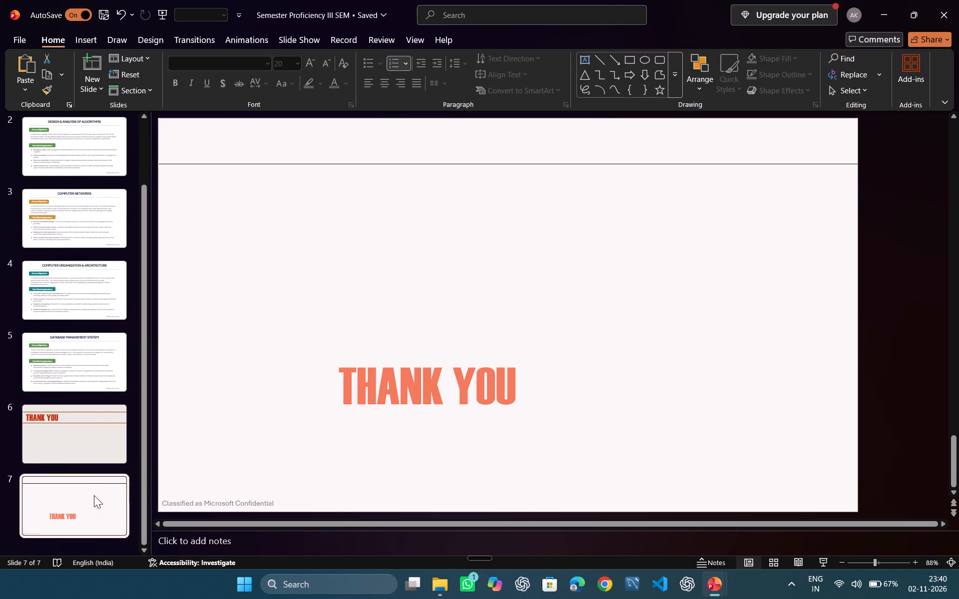
pyautogui.rightClick(94, 495)
pyautogui.click(139, 198)
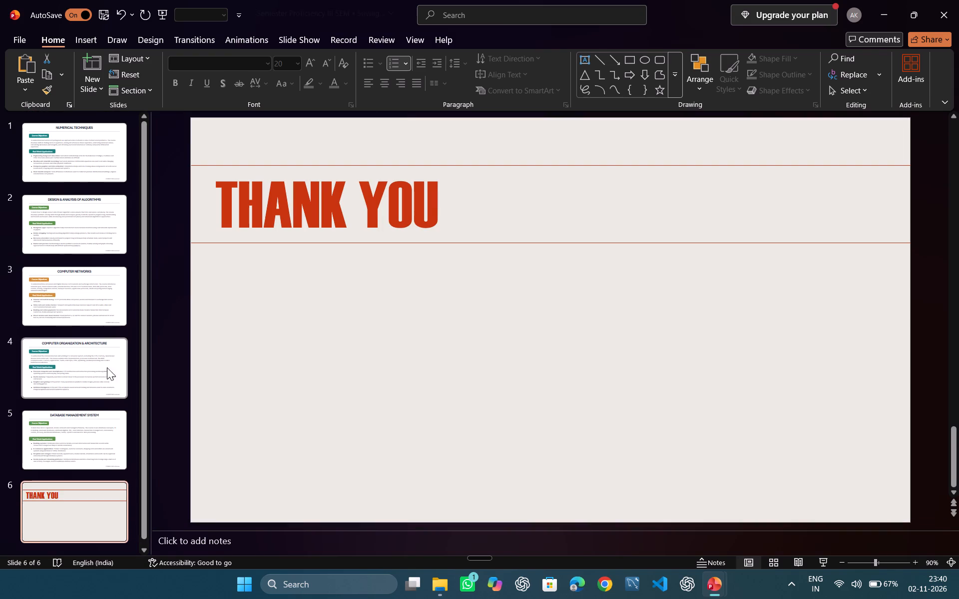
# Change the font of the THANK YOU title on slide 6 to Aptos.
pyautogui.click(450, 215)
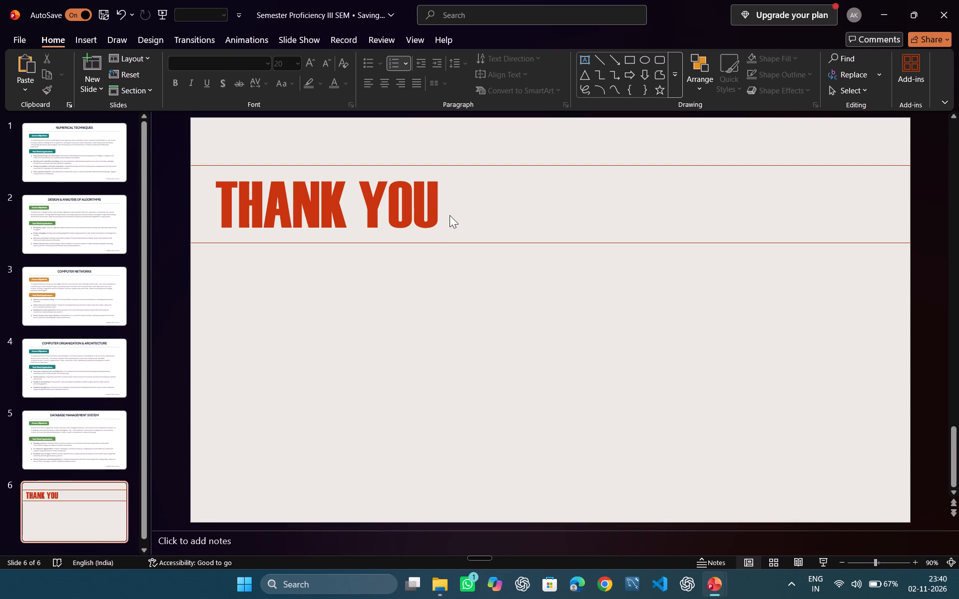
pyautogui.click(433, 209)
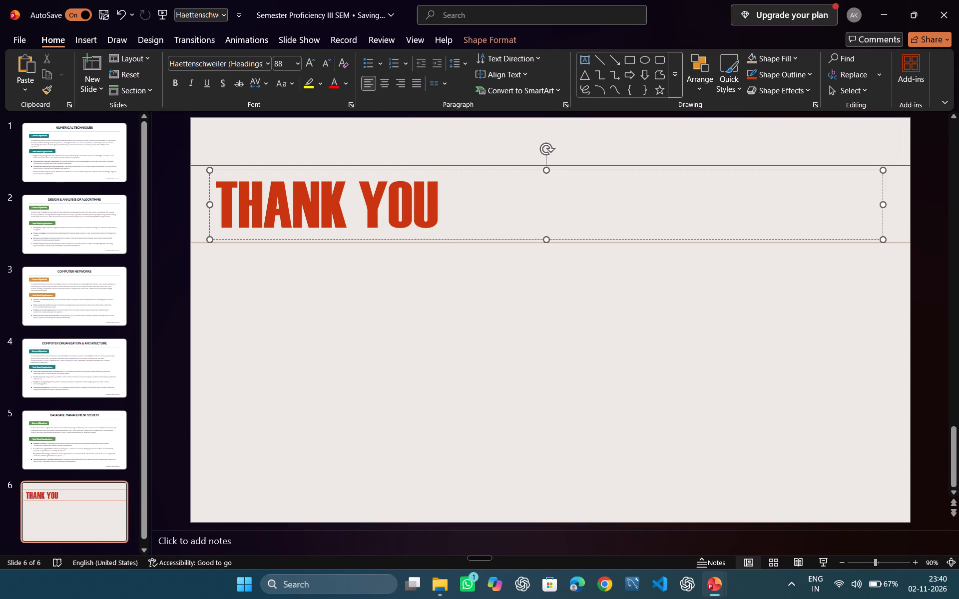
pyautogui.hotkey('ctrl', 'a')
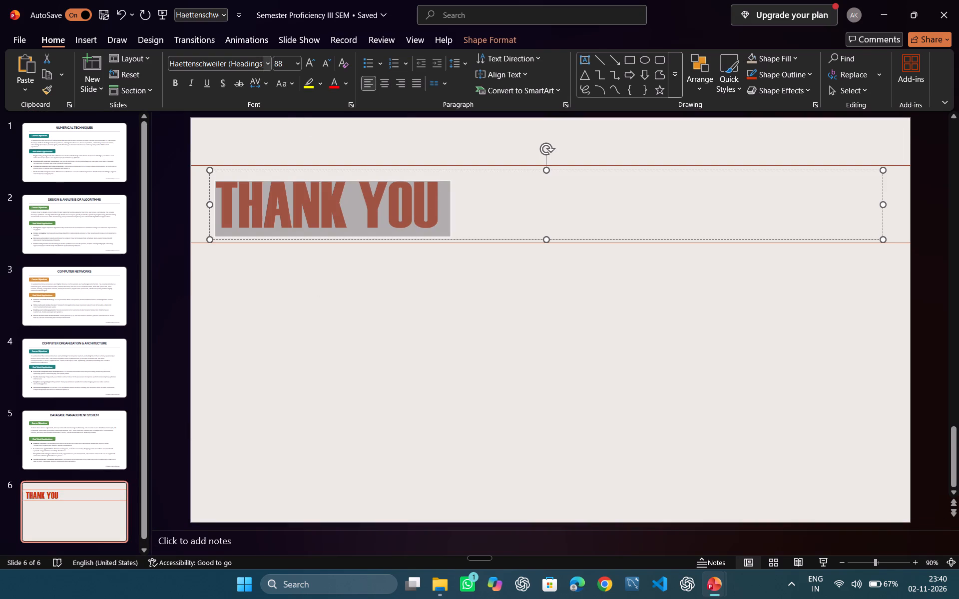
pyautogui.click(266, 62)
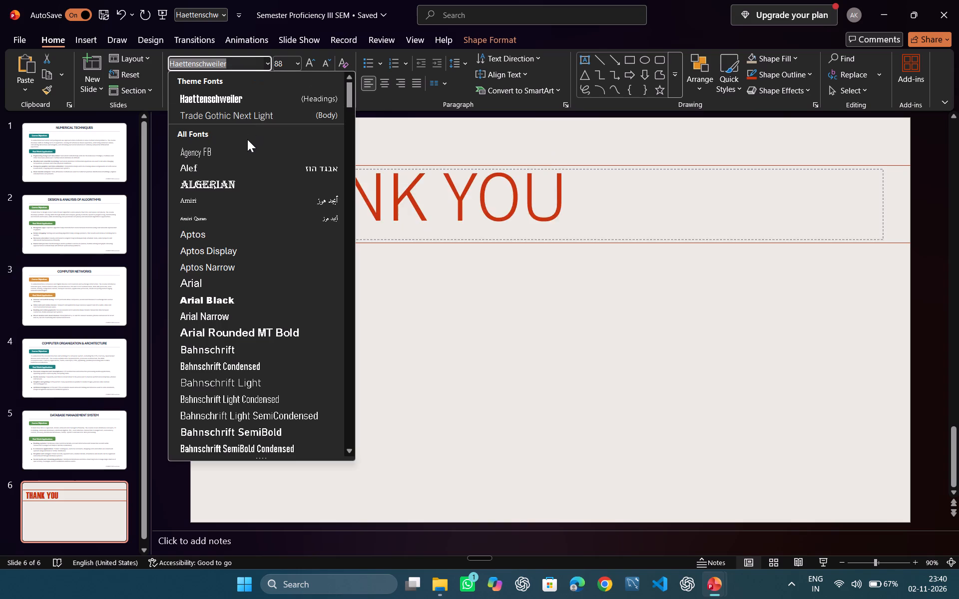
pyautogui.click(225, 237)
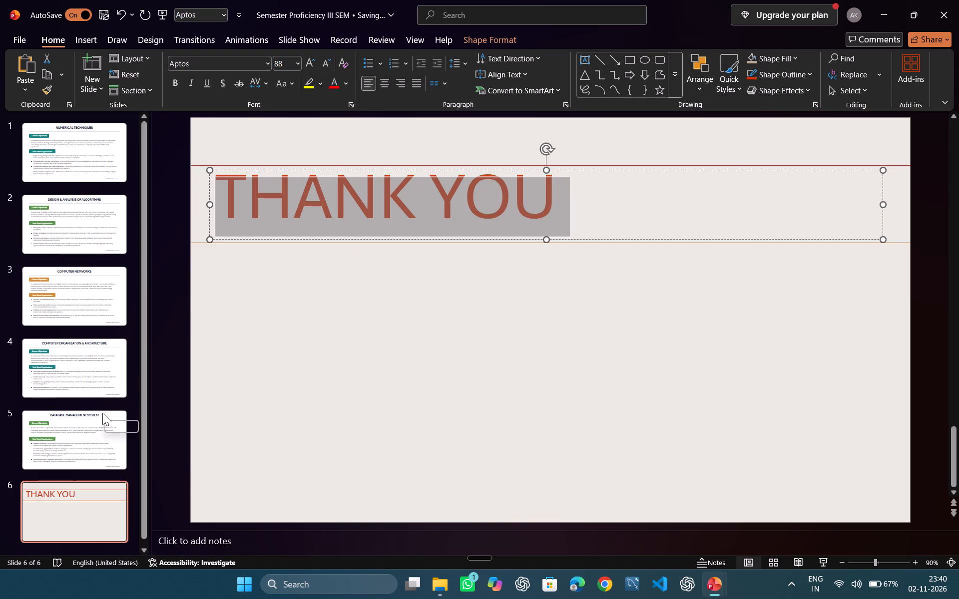
# Check the fonts used on the course slides and set the THANK YOU title on slide 6 to Aptos Display to match their headings.
pyautogui.click(100, 415)
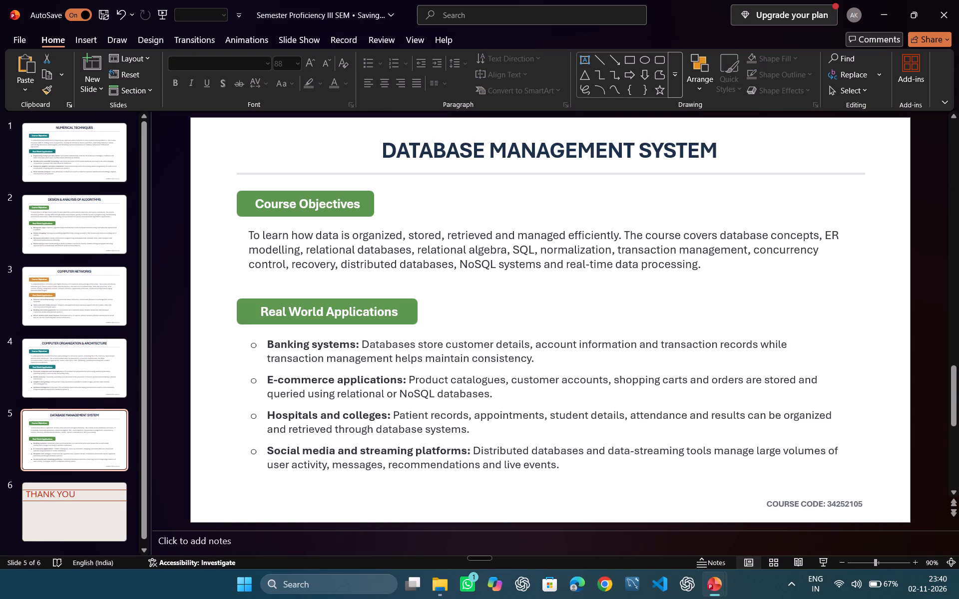
pyautogui.click(534, 149)
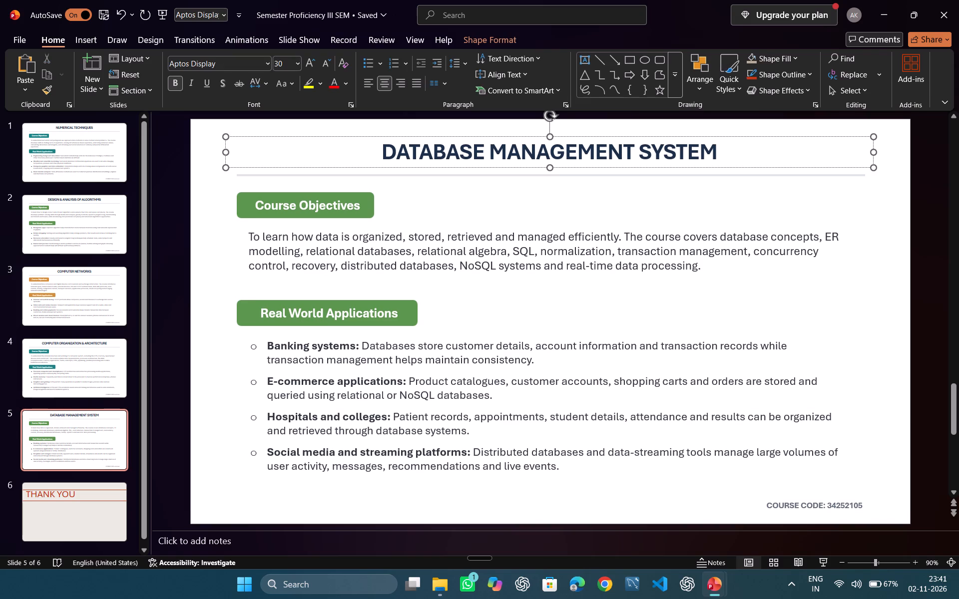
pyautogui.scroll(15, 109, 416)
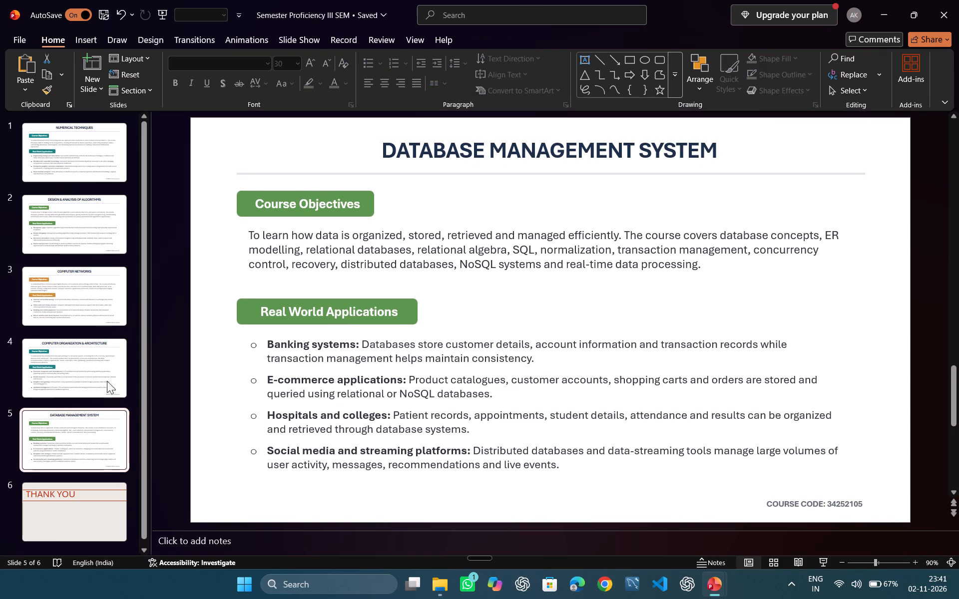
pyautogui.click(101, 230)
pyautogui.click(299, 240)
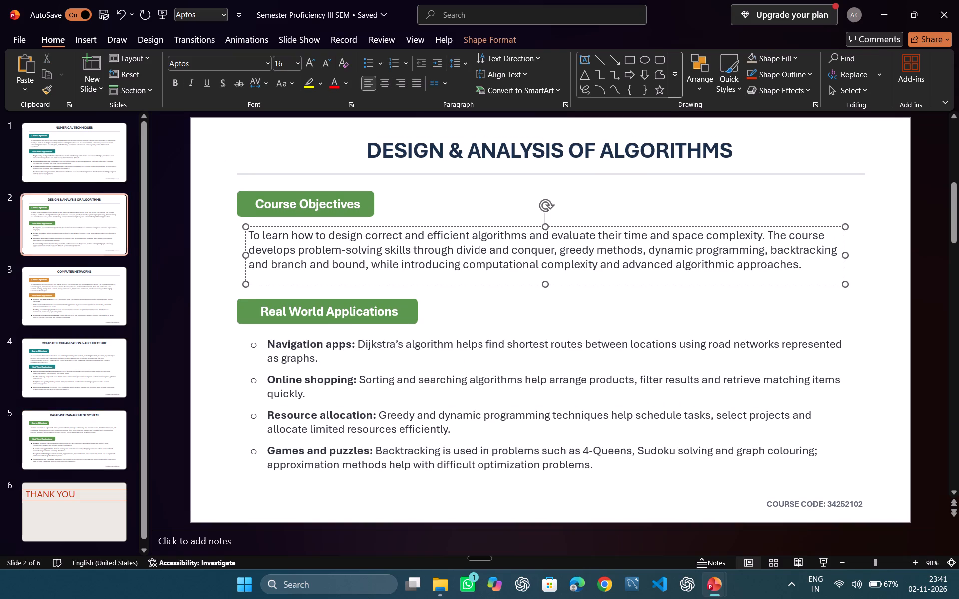
pyautogui.click(75, 507)
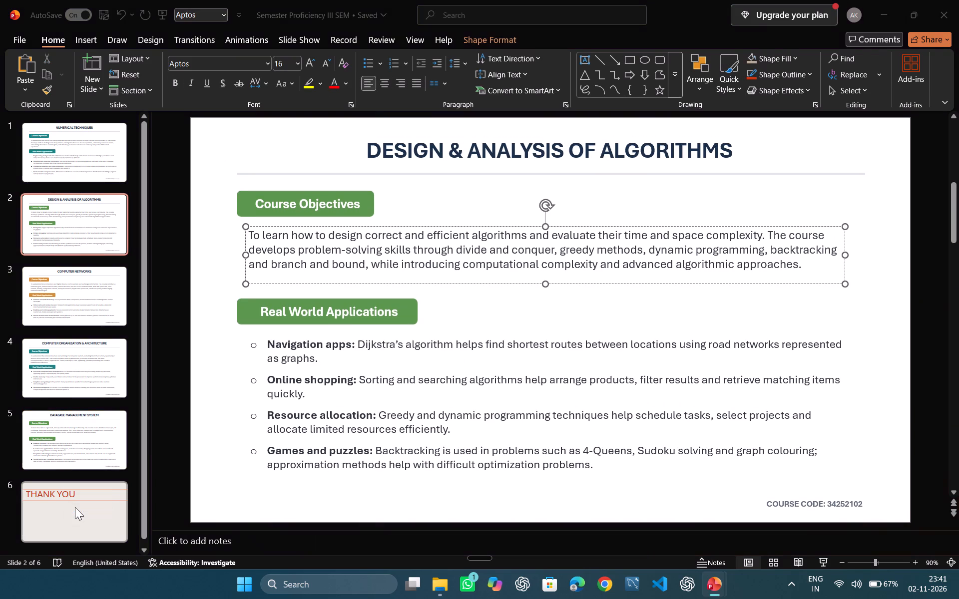
pyautogui.click(63, 511)
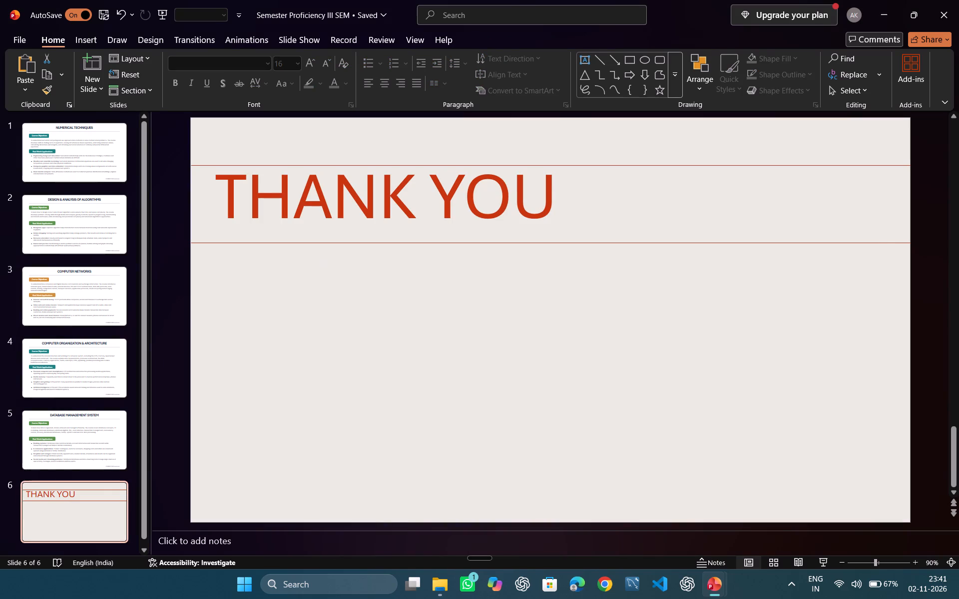
pyautogui.click(385, 180)
pyautogui.hotkey('ctrl', 'a')
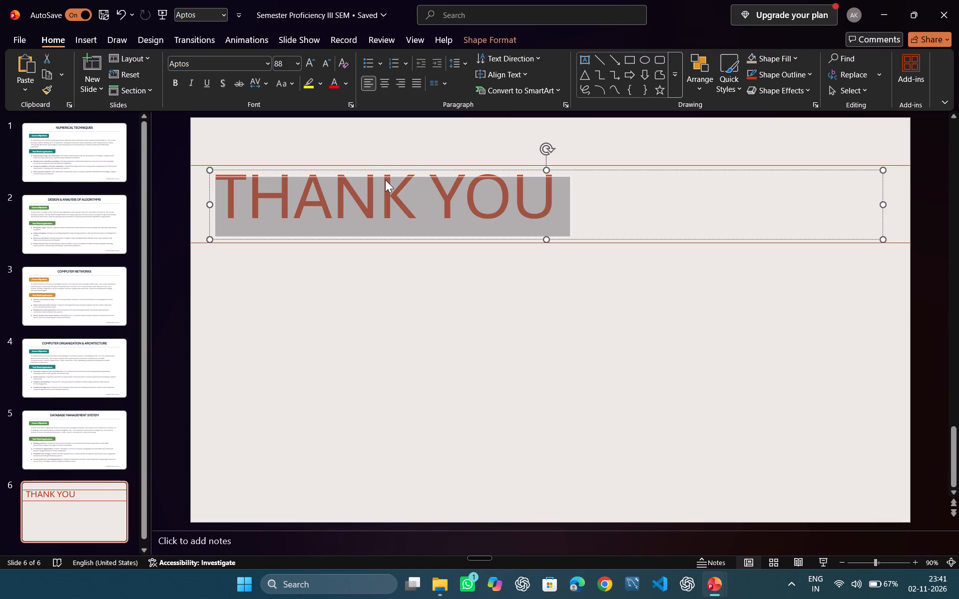
pyautogui.click(263, 62)
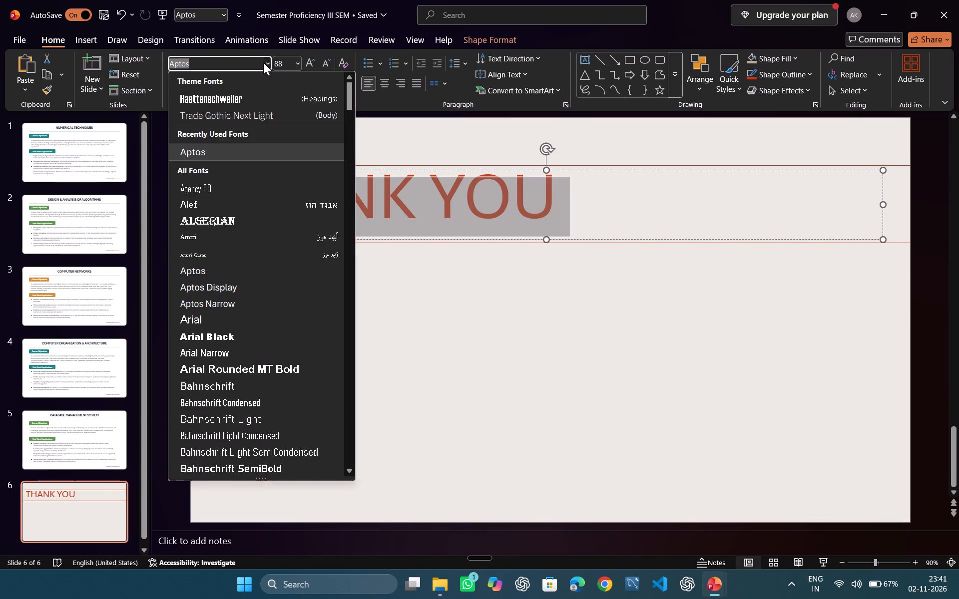
pyautogui.click(237, 283)
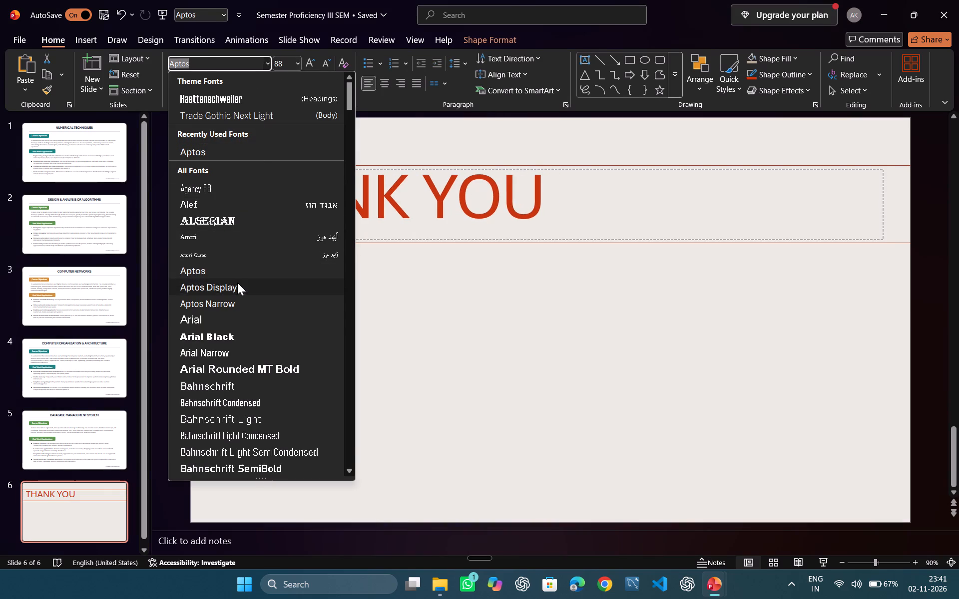
pyautogui.click(394, 295)
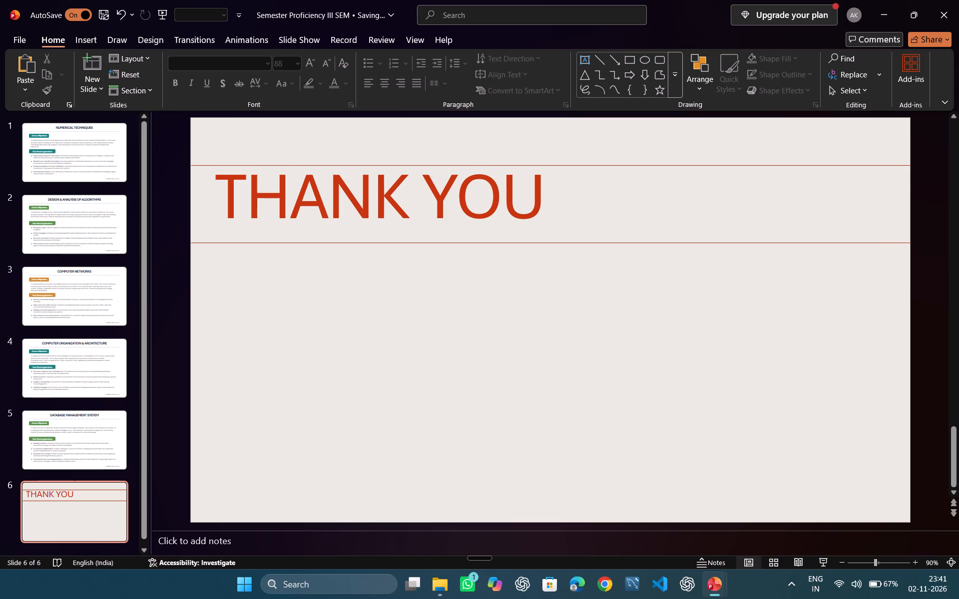
# Move the THANK YOU title box below the two horizontal lines, toward the middle of slide 6.
pyautogui.click(224, 210)
pyautogui.click(363, 129)
pyautogui.moveTo(387, 165); pyautogui.dragTo(450, 280)
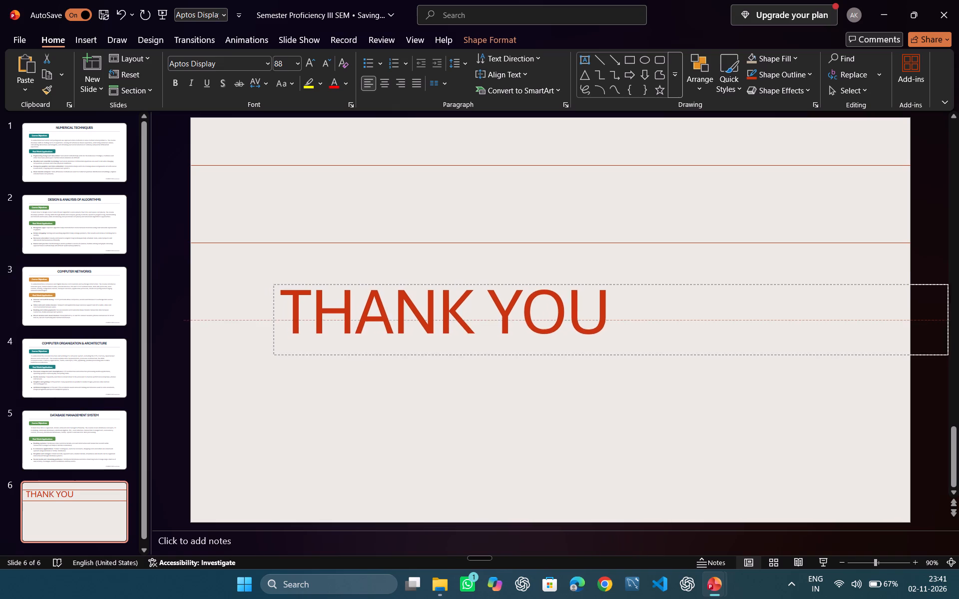
pyautogui.moveTo(450, 280); pyautogui.dragTo(492, 269)
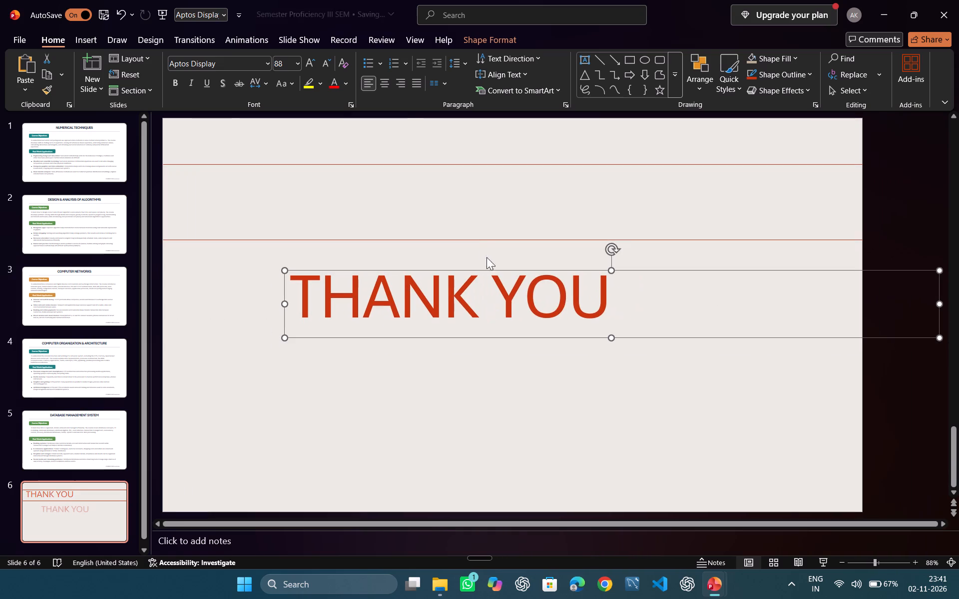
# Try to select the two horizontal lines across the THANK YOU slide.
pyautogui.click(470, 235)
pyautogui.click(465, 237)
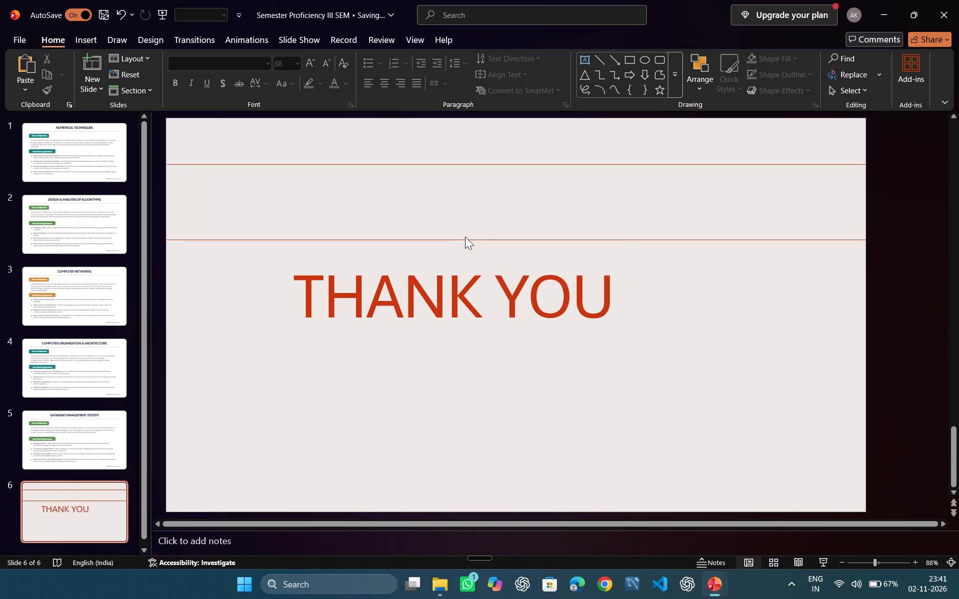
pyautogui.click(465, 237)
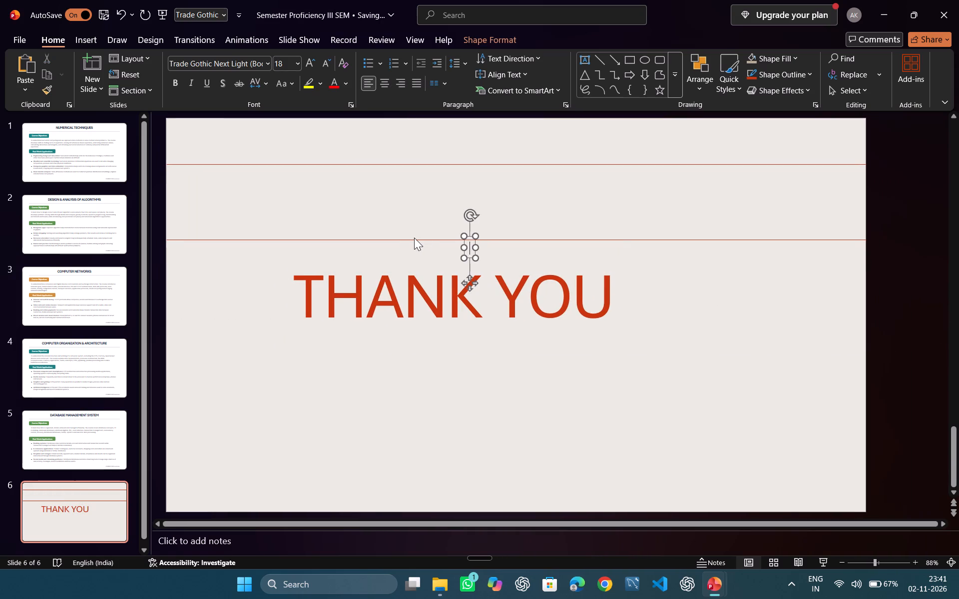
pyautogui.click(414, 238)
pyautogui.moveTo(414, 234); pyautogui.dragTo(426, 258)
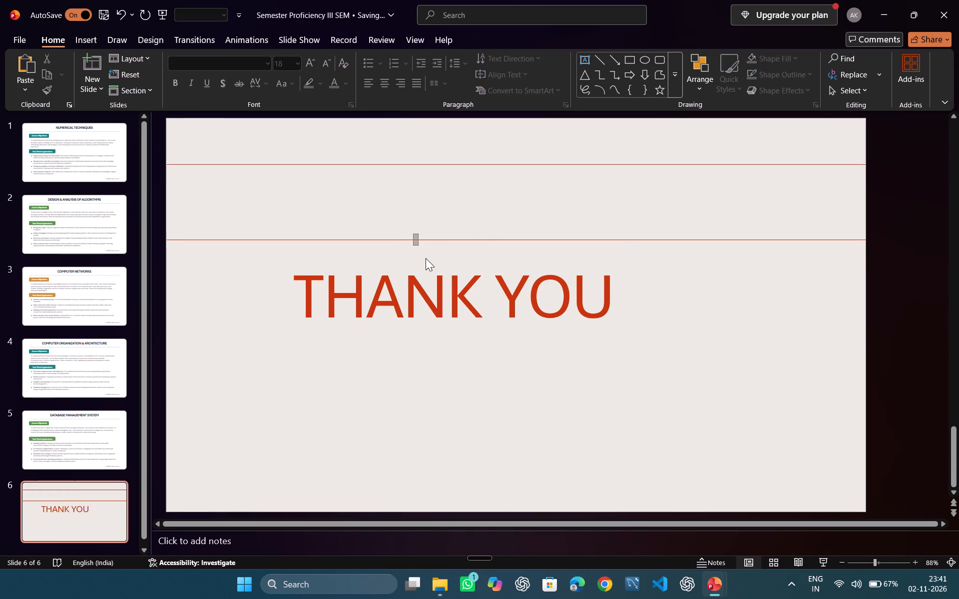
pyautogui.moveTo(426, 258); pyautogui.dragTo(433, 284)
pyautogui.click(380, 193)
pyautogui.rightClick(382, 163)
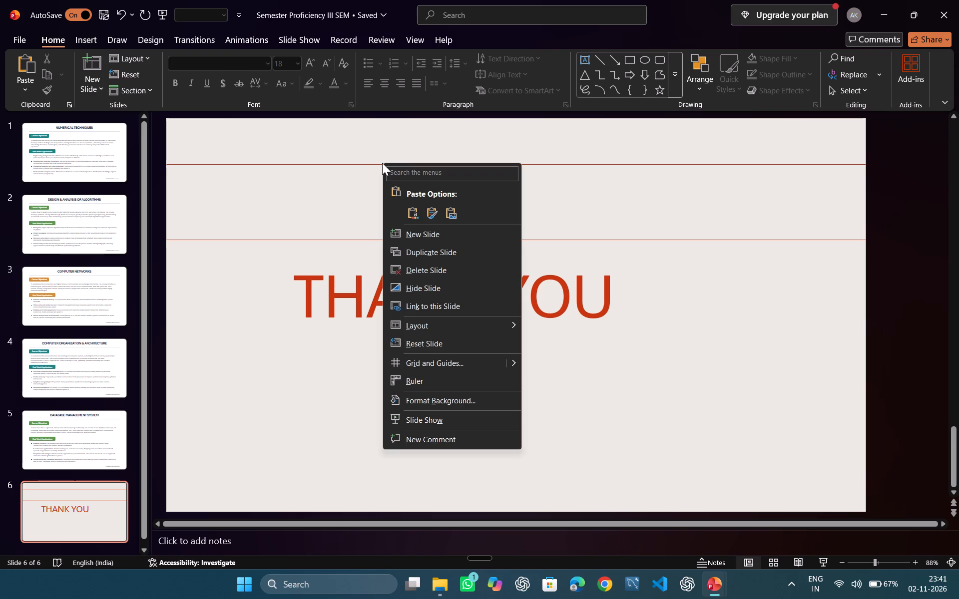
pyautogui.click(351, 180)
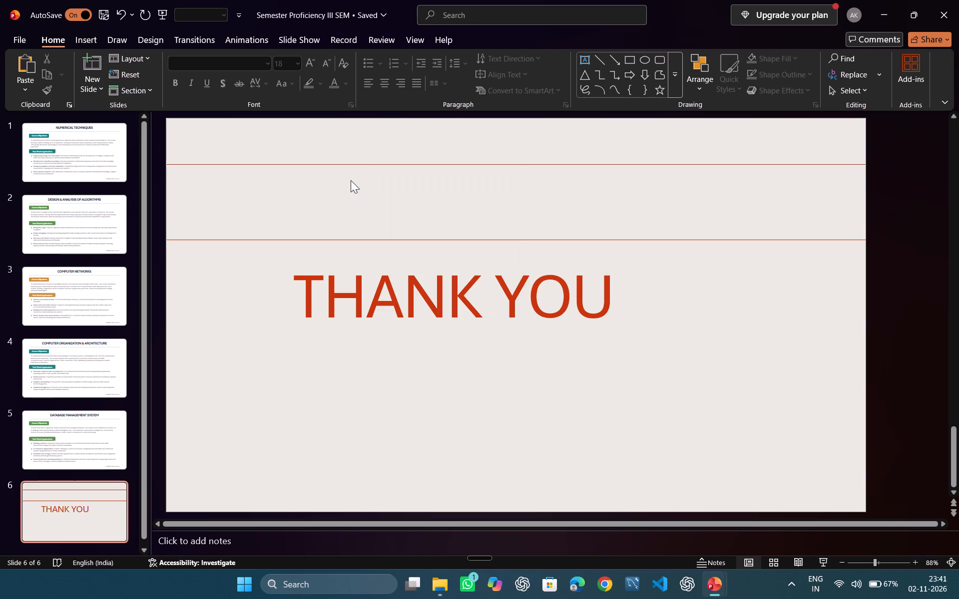
# Duplicate the DATABASE MANAGEMENT SYSTEM slide, slide 5.
pyautogui.click(100, 432)
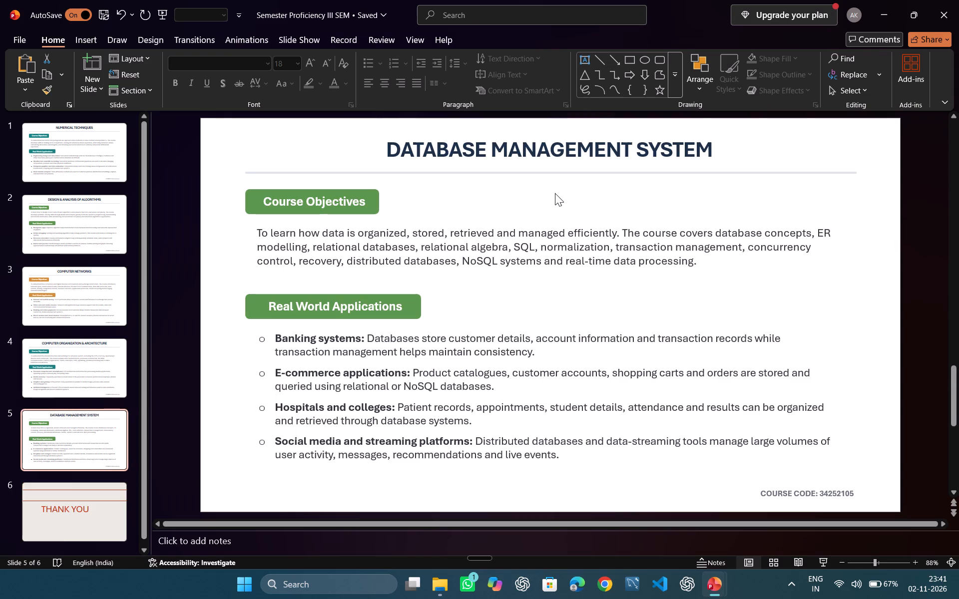
pyautogui.click(555, 193)
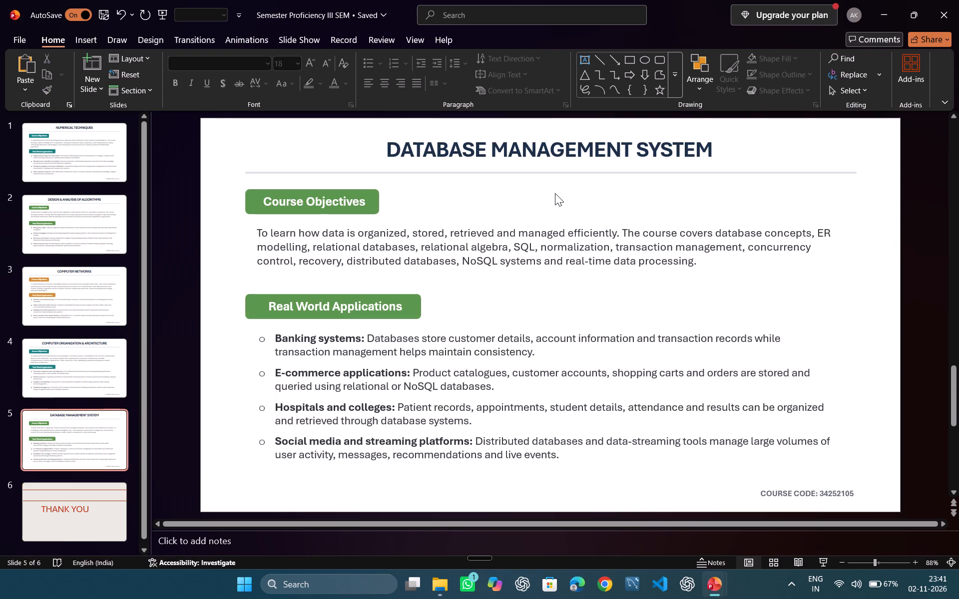
pyautogui.rightClick(555, 193)
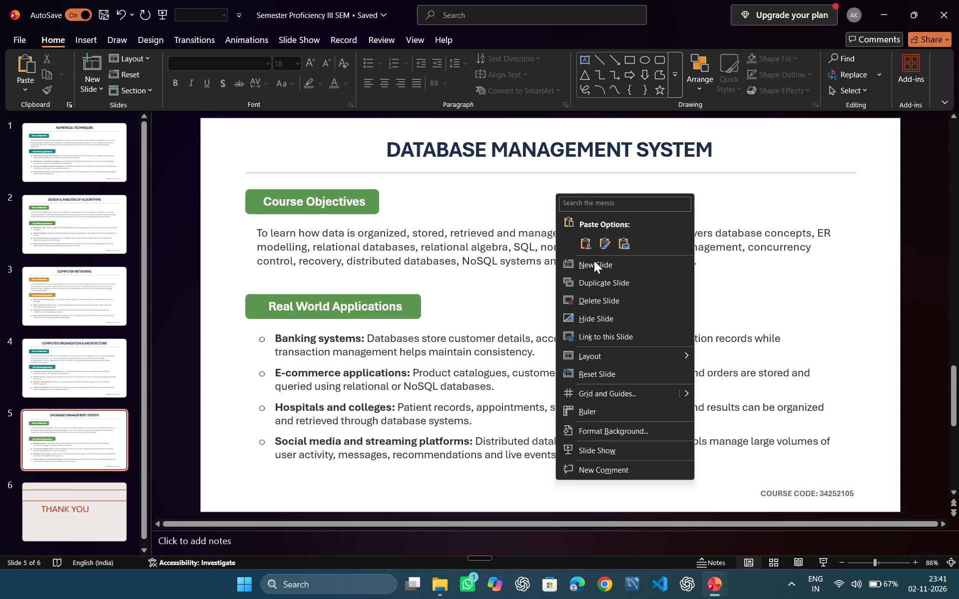
pyautogui.click(599, 279)
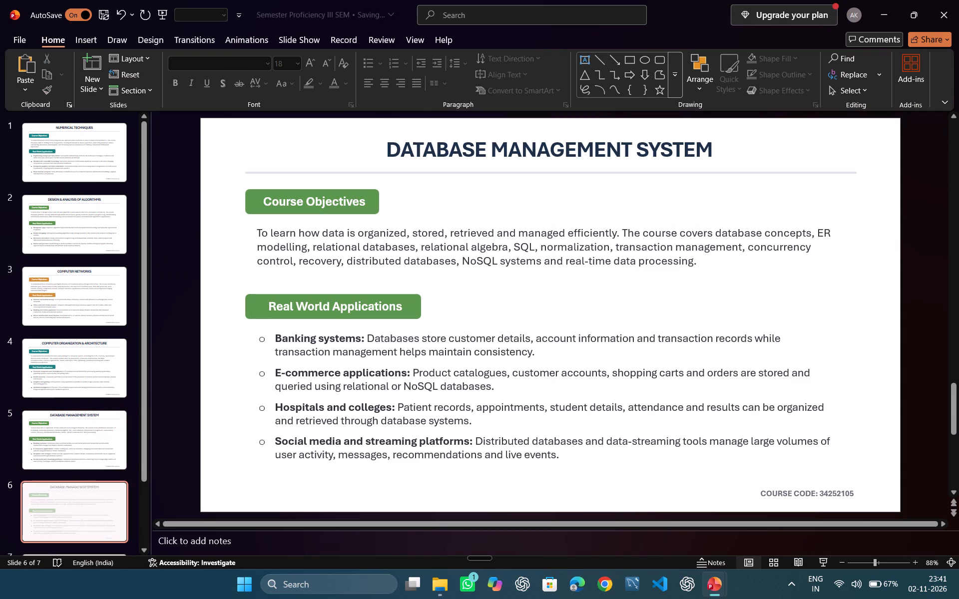
# Compare the duplicated course slide with its neighbours and cut the THANK YOU slide, slide 7, from the presentation.
pyautogui.scroll(-4, 96, 495)
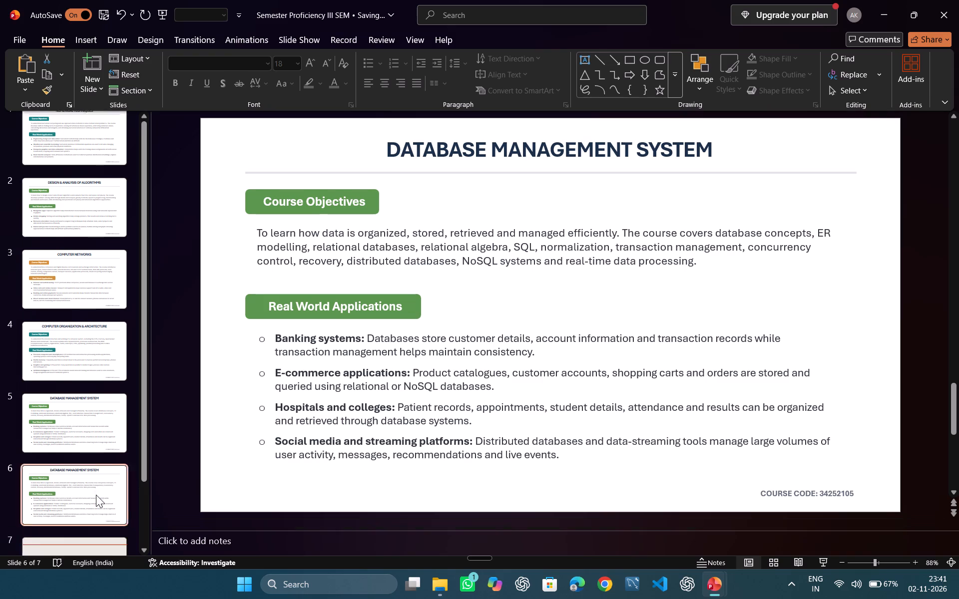
pyautogui.scroll(-2, 96, 495)
pyautogui.click(96, 495)
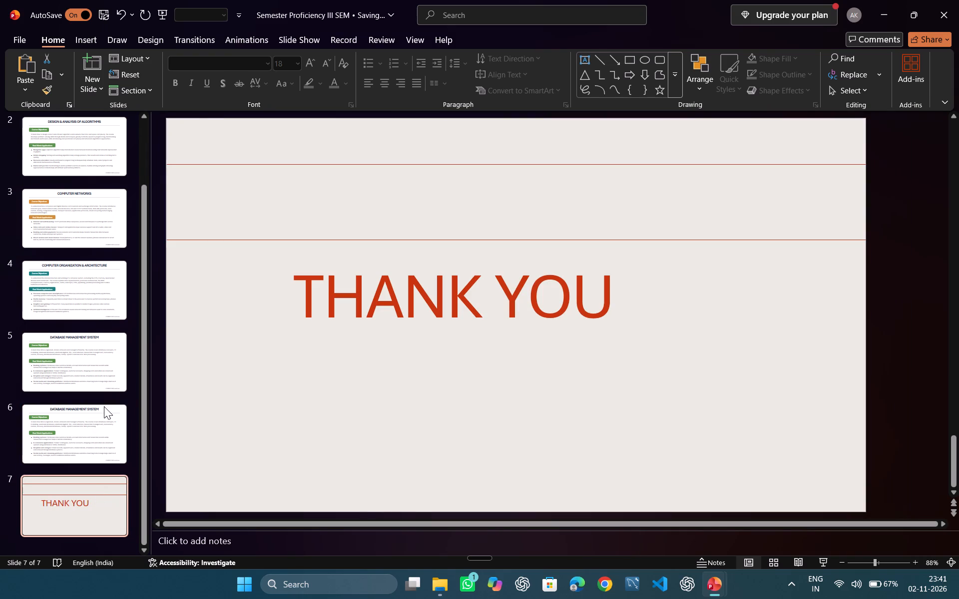
pyautogui.click(99, 422)
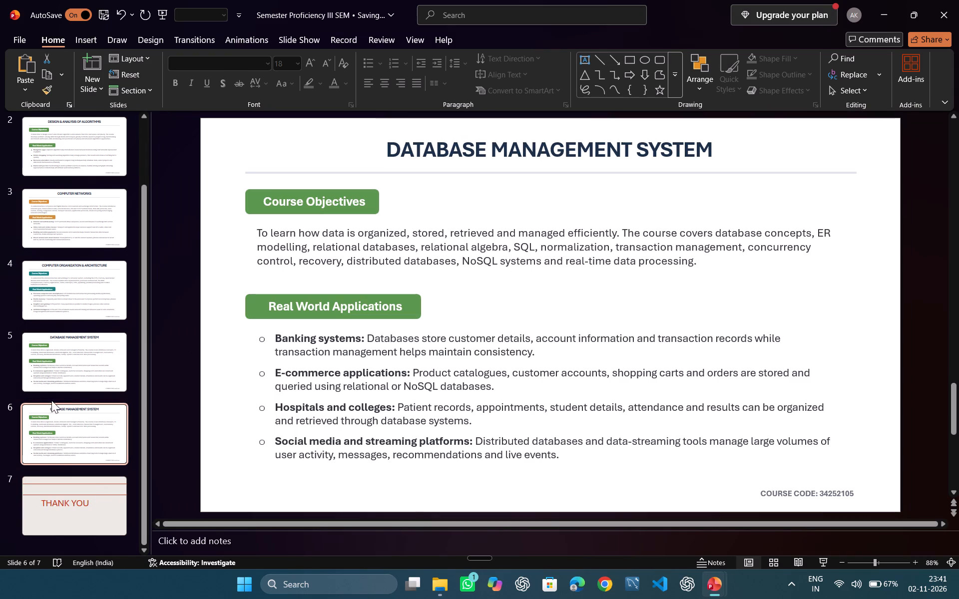
pyautogui.click(68, 353)
pyautogui.click(69, 432)
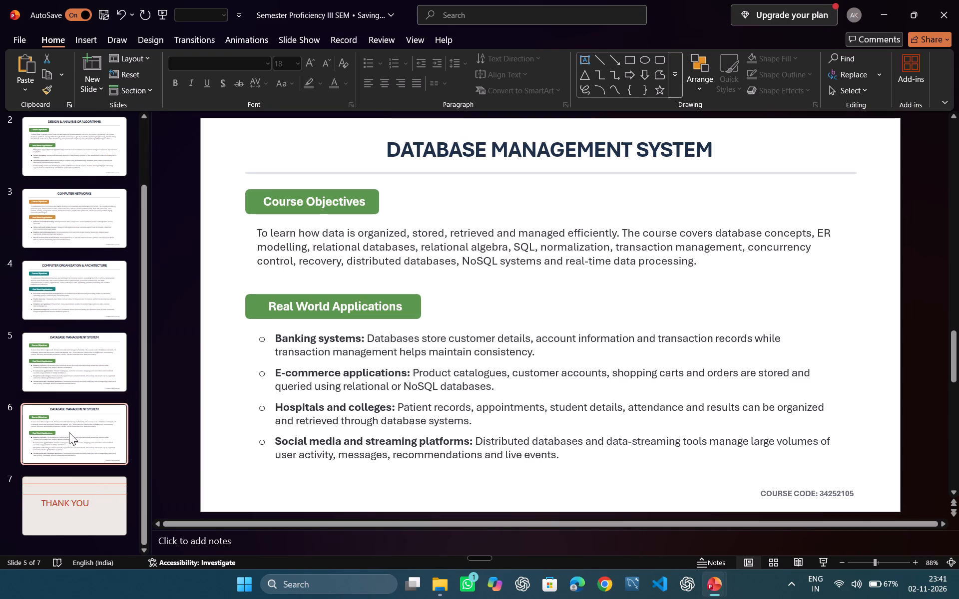
pyautogui.click(75, 495)
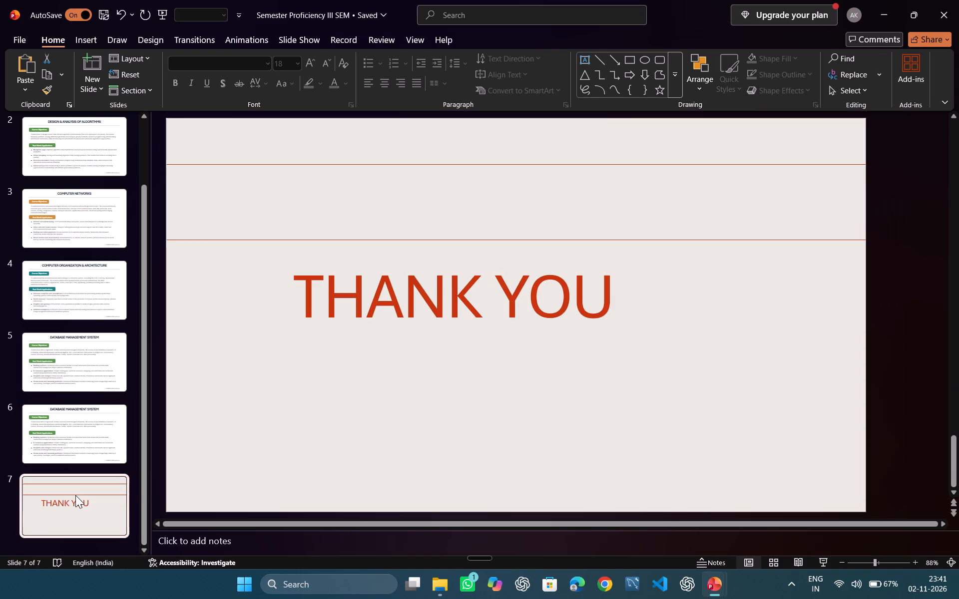
pyautogui.rightClick(75, 495)
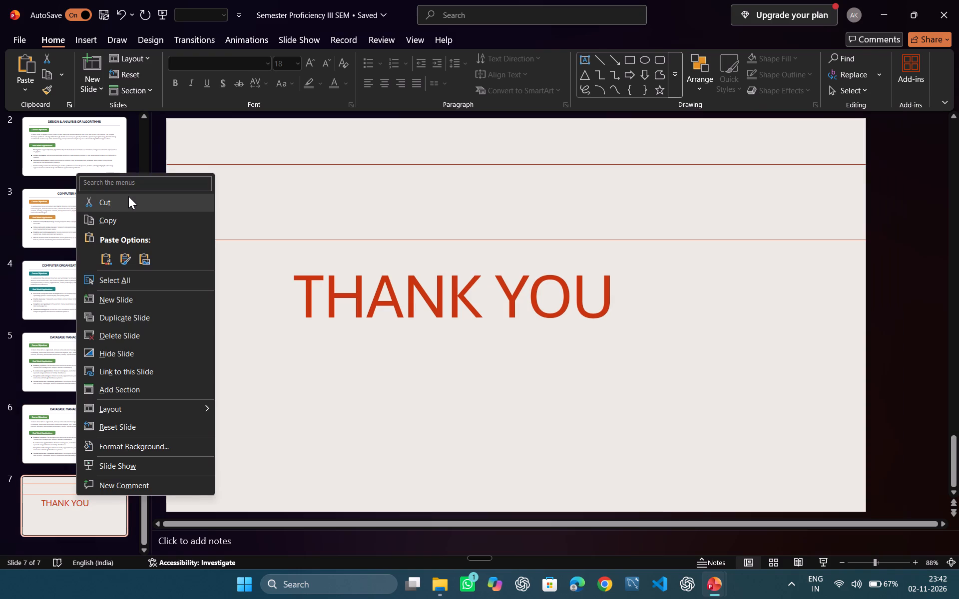
pyautogui.click(128, 196)
# Remove the thin divider line below the title on the duplicated DATABASE MANAGEMENT SYSTEM slide, slide 6.
pyautogui.click(431, 357)
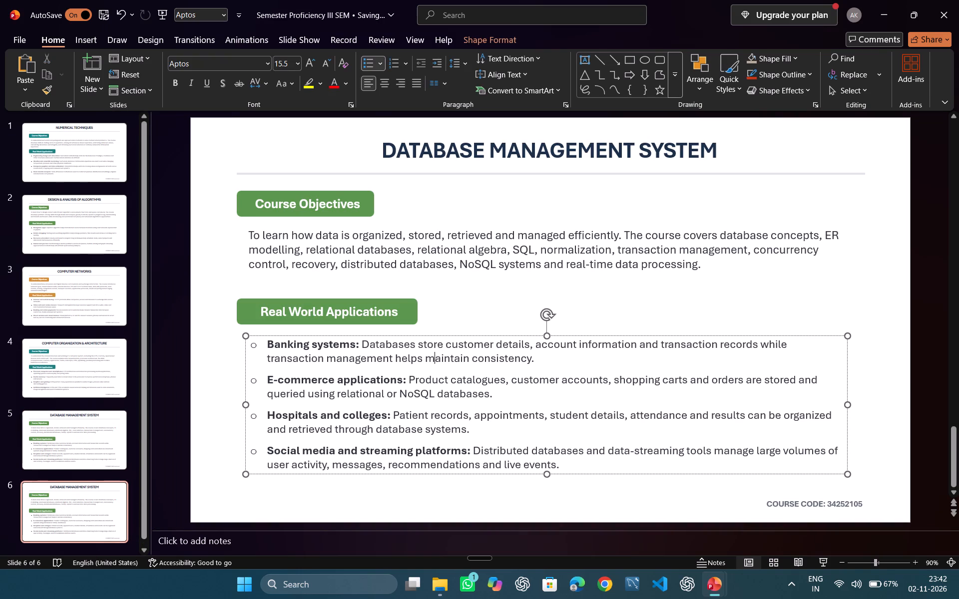
pyautogui.click(473, 288)
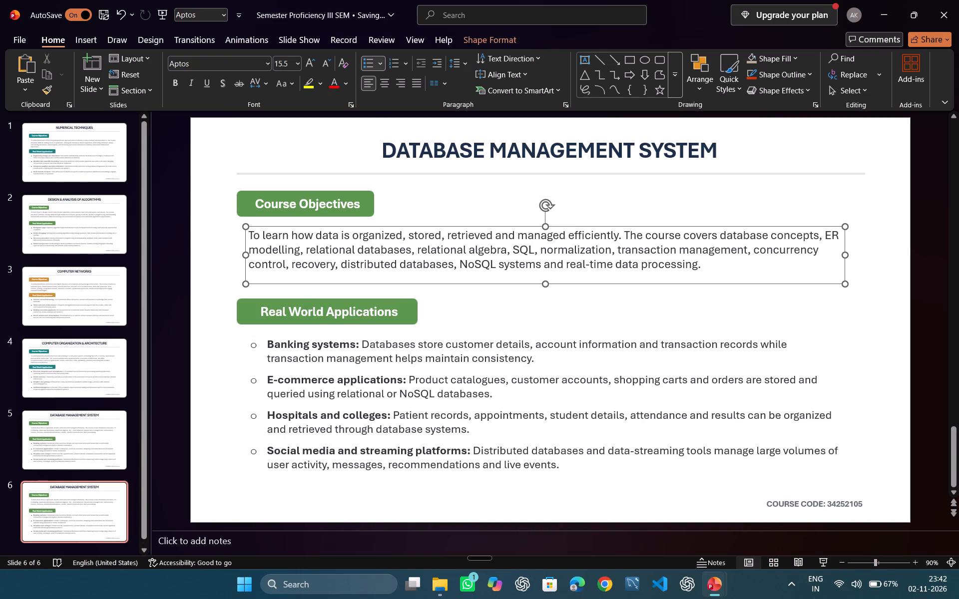
pyautogui.click(506, 162)
pyautogui.click(503, 174)
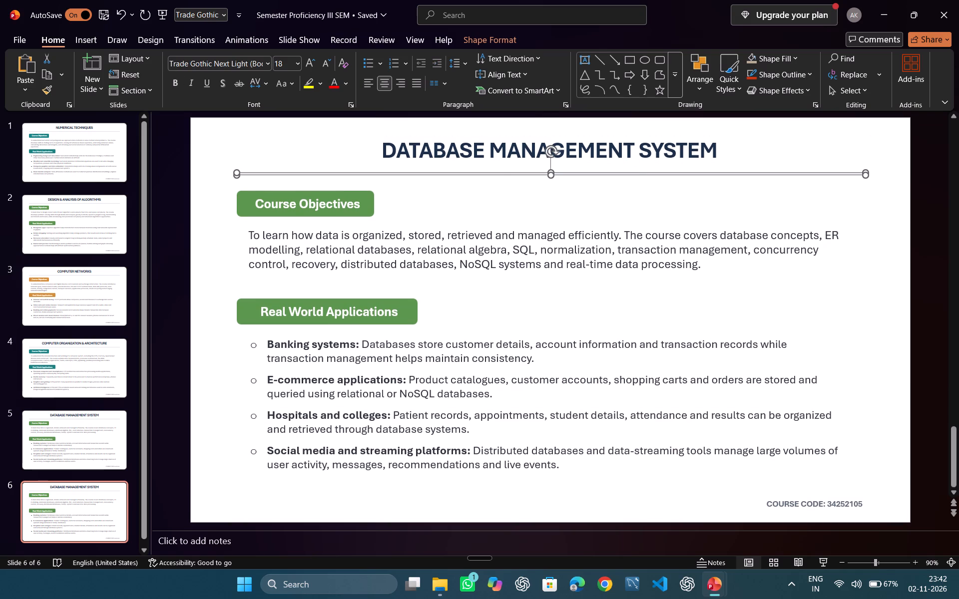
pyautogui.rightClick(503, 174)
pyautogui.click(532, 207)
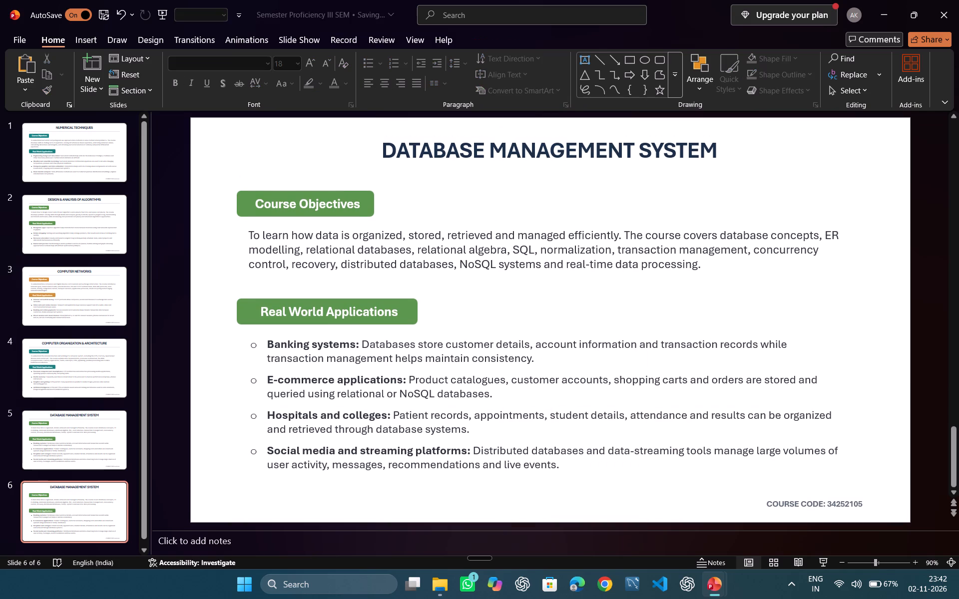
# Cut the green Course Objectives label and the paragraph beneath it from slide 6.
pyautogui.rightClick(350, 209)
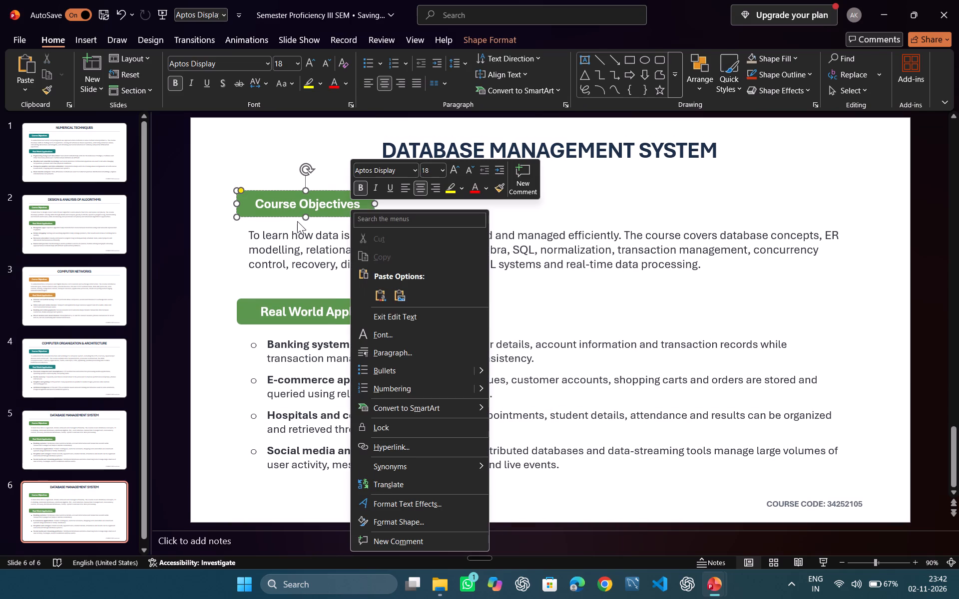
pyautogui.moveTo(295, 218); pyautogui.dragTo(308, 215)
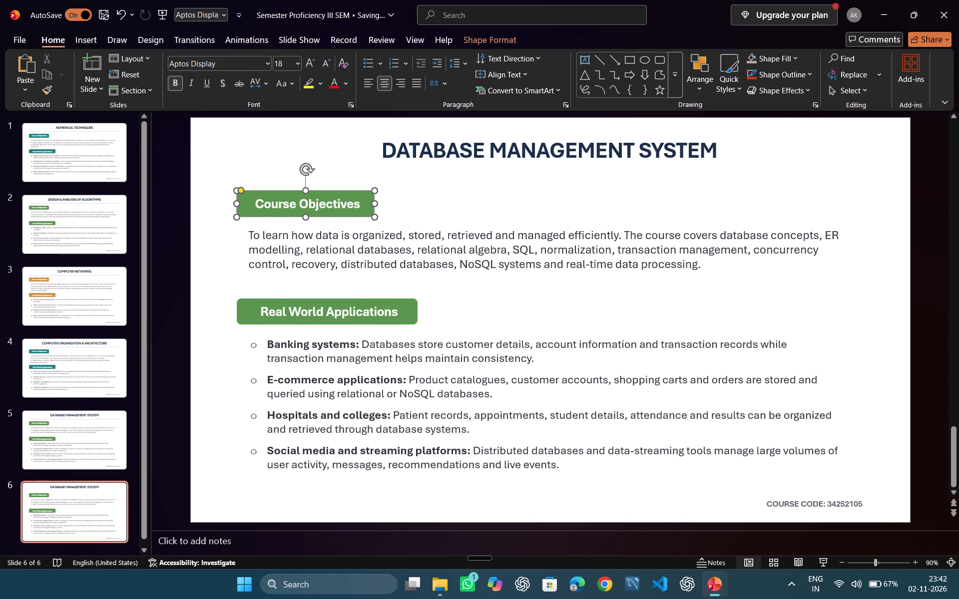
pyautogui.rightClick(300, 215)
pyautogui.click(333, 233)
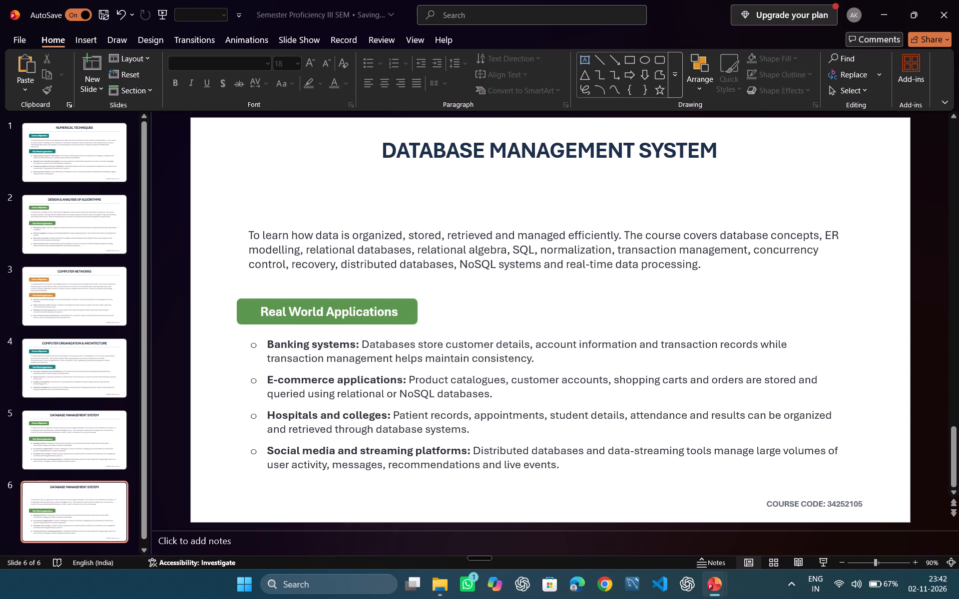
pyautogui.click(334, 240)
pyautogui.rightClick(291, 227)
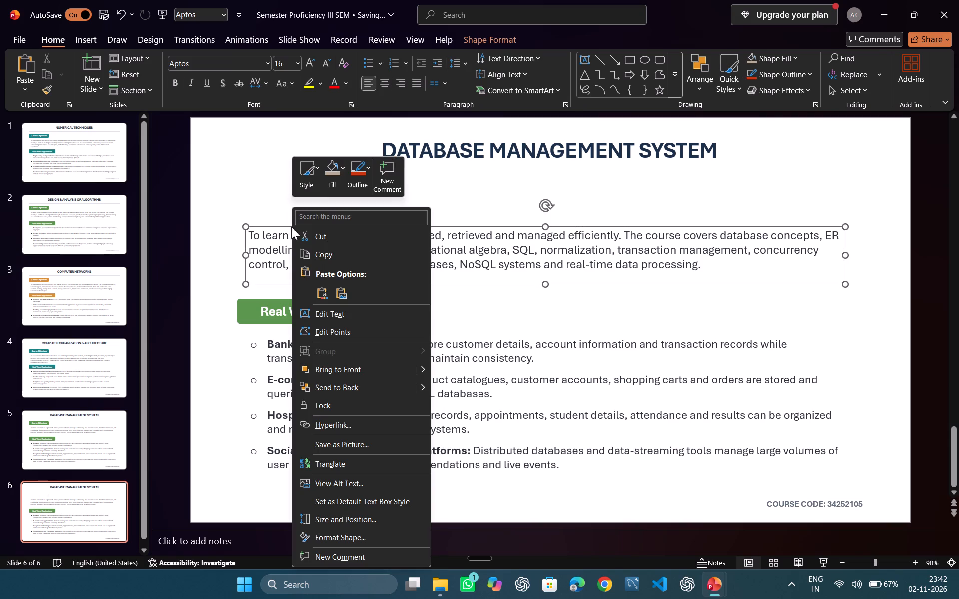
pyautogui.click(332, 240)
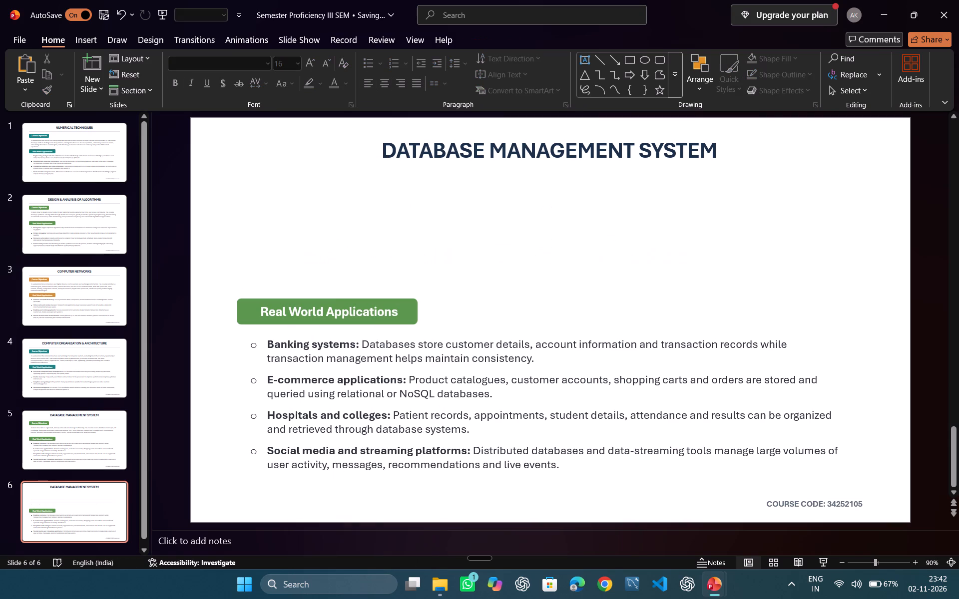
# Cut the green Real World Applications label and its bulleted list from slide 6.
pyautogui.rightClick(328, 321)
pyautogui.click(347, 235)
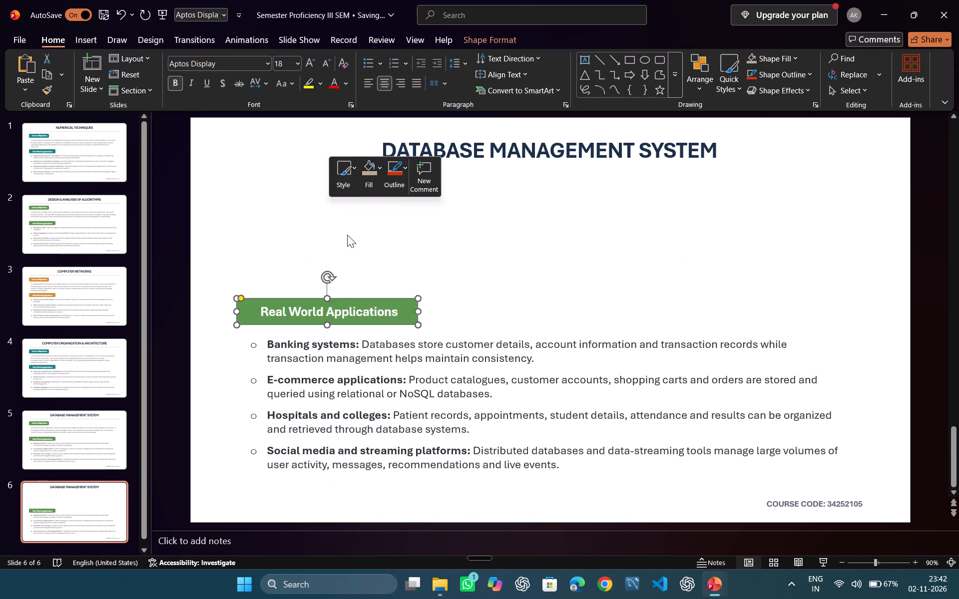
pyautogui.click(369, 369)
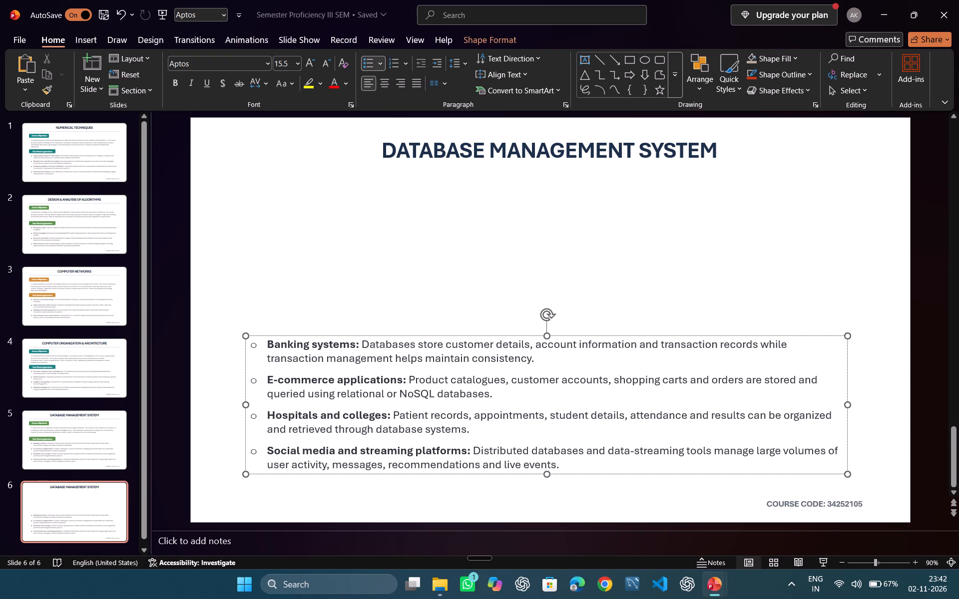
pyautogui.rightClick(395, 337)
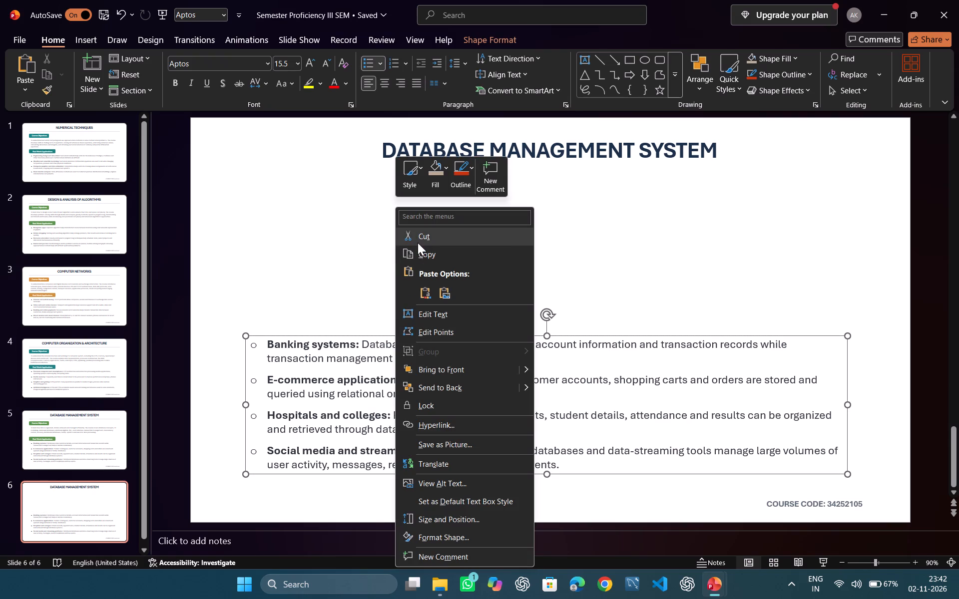
pyautogui.click(418, 243)
# Move the DATABASE MANAGEMENT SYSTEM title box down toward the middle of slide 6.
pyautogui.click(449, 149)
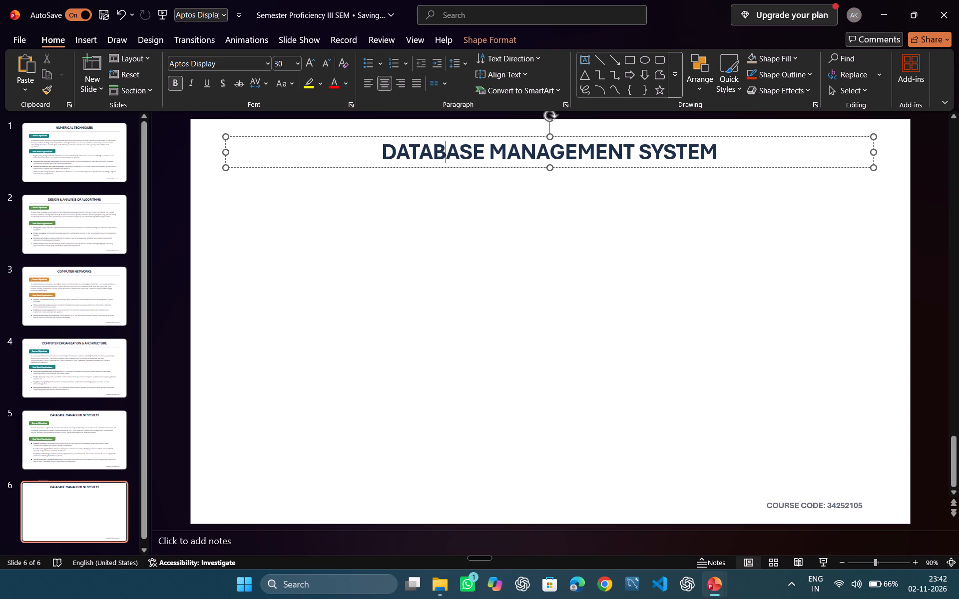
pyautogui.moveTo(525, 168); pyautogui.dragTo(526, 308)
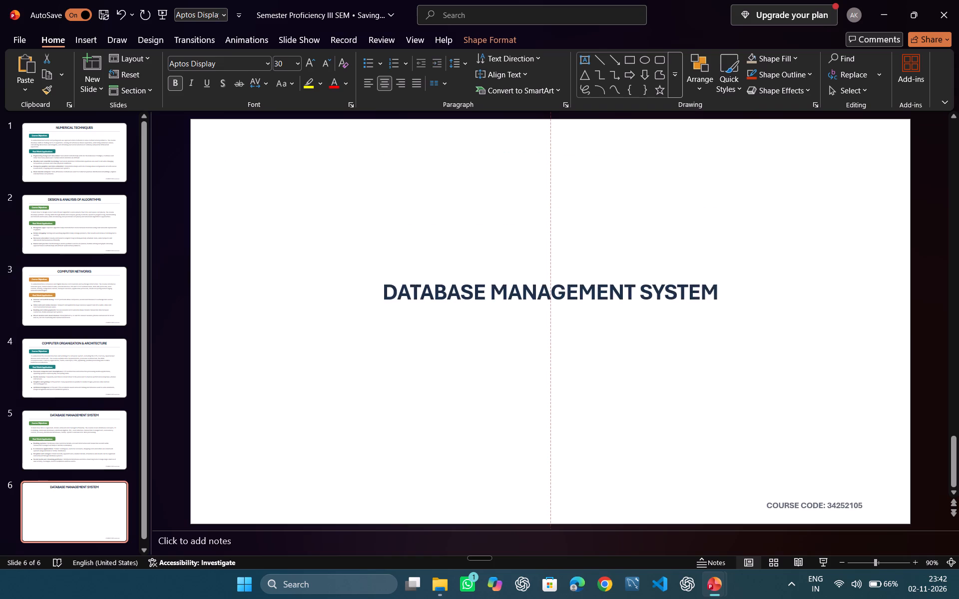
pyautogui.moveTo(526, 308); pyautogui.dragTo(496, 297)
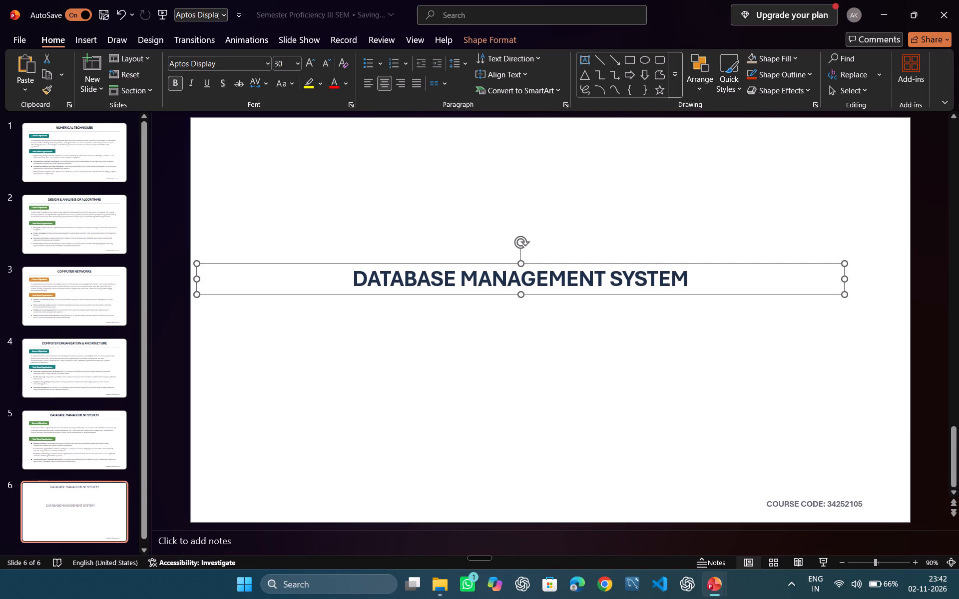
pyautogui.click(498, 284)
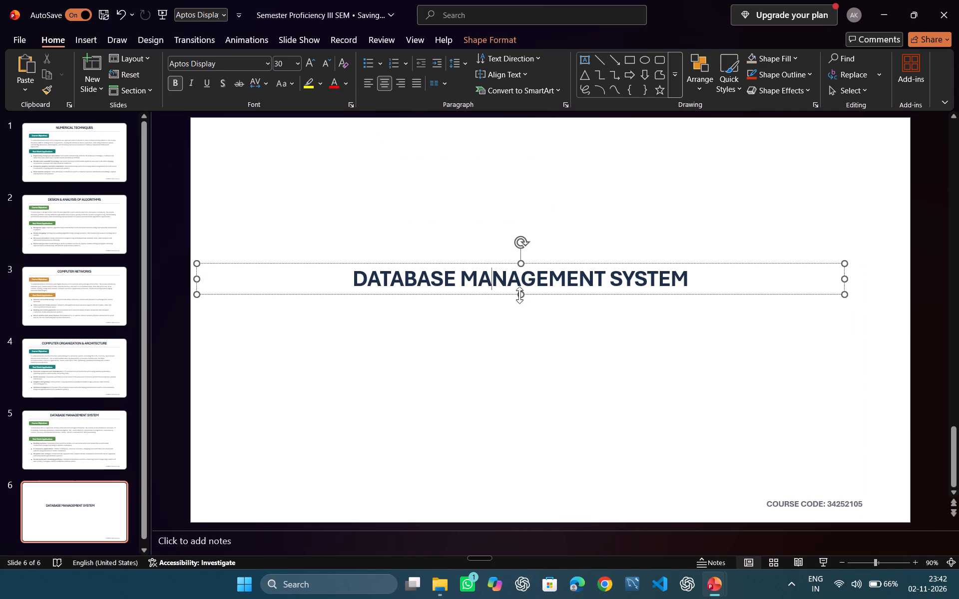
pyautogui.moveTo(519, 295); pyautogui.dragTo(514, 351)
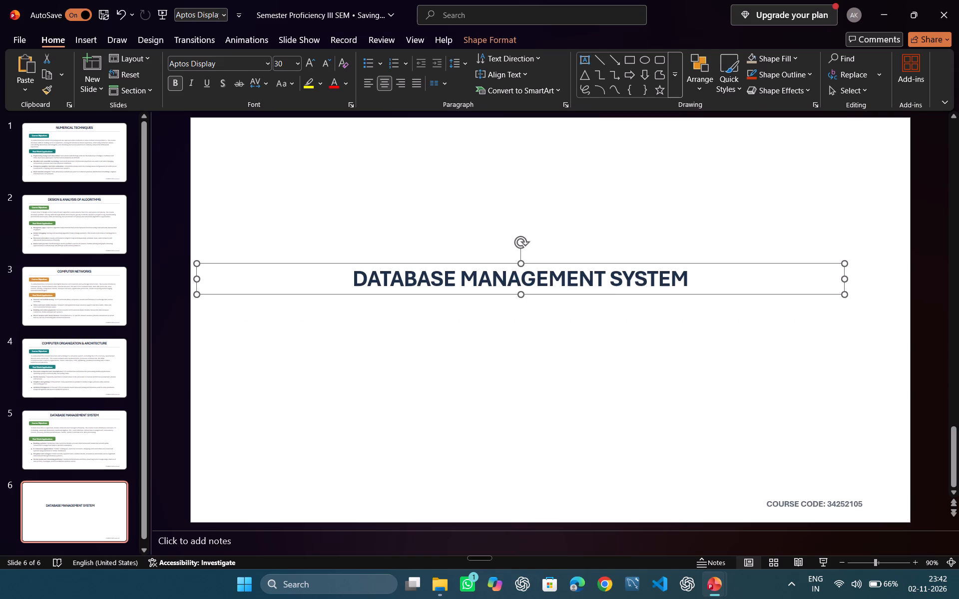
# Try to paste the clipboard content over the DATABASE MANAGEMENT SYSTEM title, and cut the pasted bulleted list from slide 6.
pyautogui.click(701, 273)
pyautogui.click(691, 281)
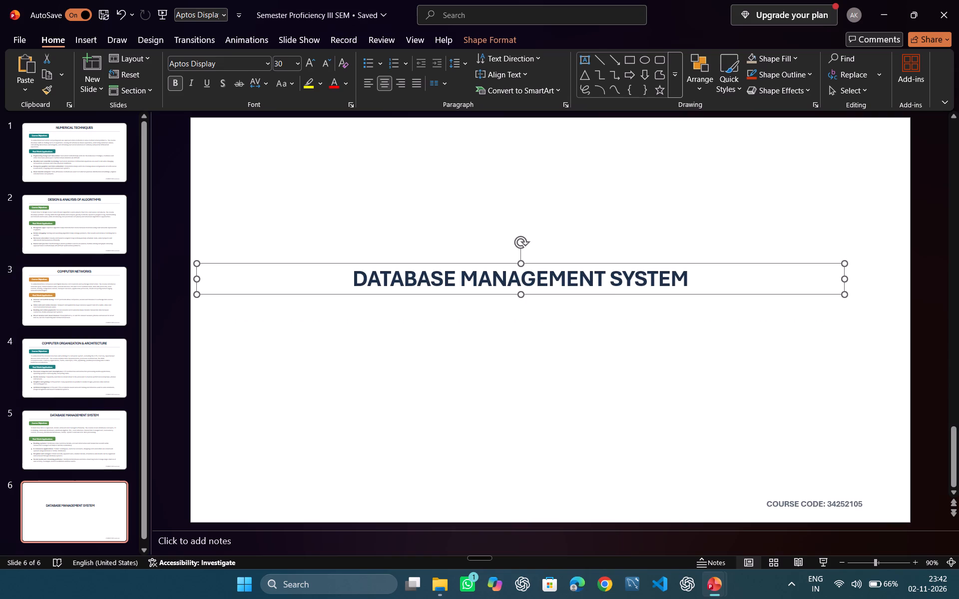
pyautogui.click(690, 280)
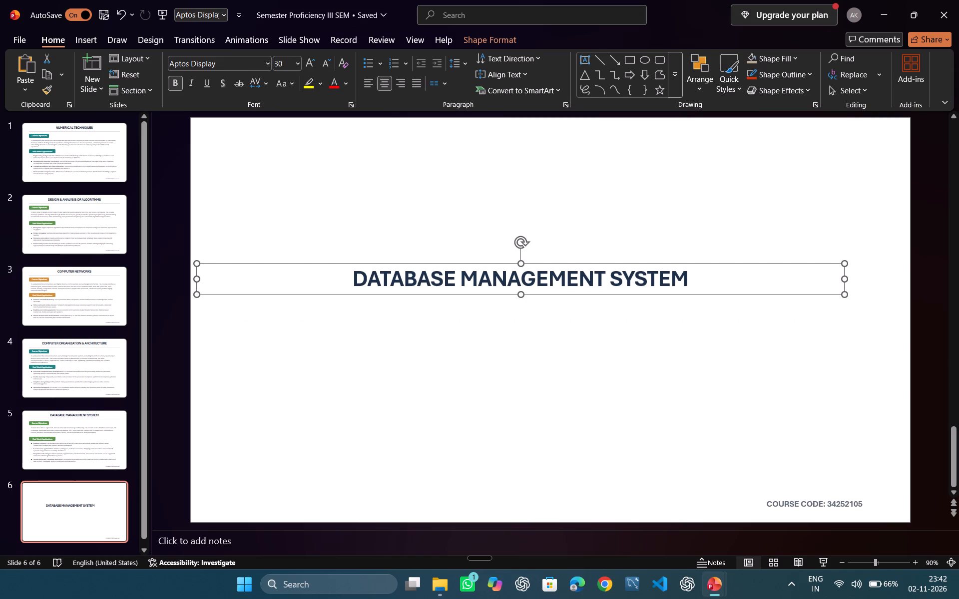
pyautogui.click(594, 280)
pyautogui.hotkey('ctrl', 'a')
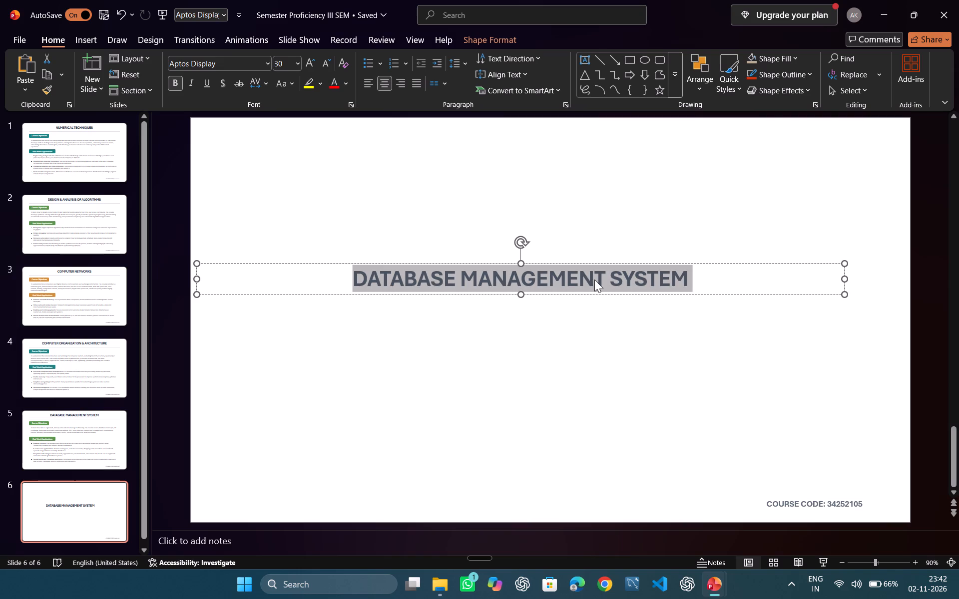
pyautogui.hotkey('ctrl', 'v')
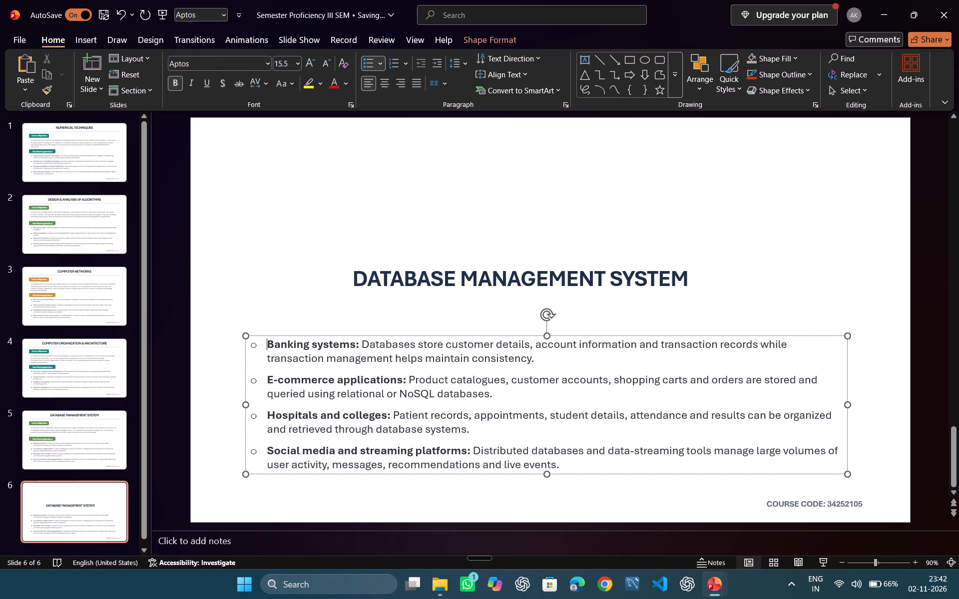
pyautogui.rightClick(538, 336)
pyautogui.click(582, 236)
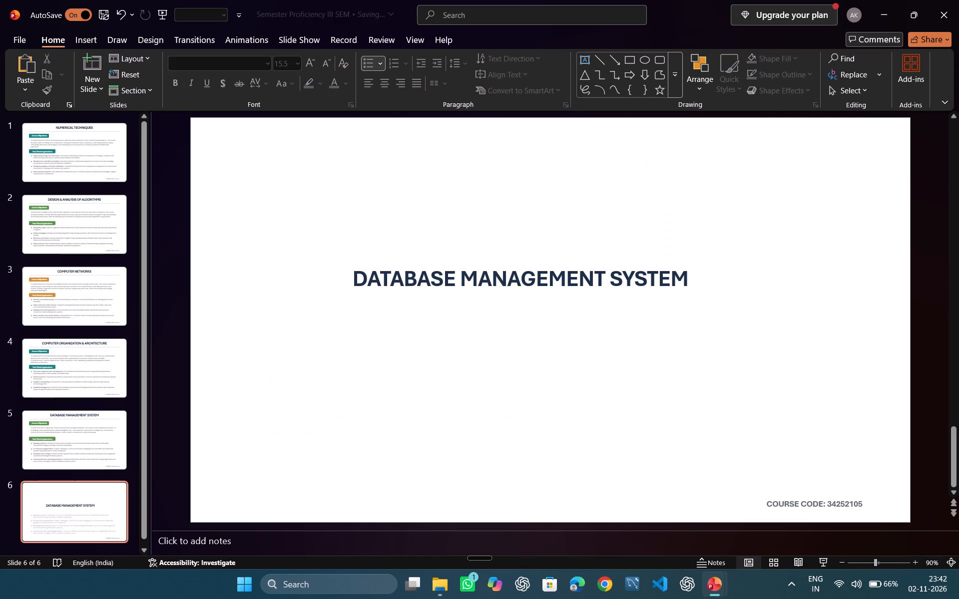
# Replace the DATABASE MANAGEMENT SYSTEM title text on slide 6 with THANK YOU.
pyautogui.click(511, 280)
pyautogui.press('Right')
pyautogui.press('Right')
pyautogui.press('Right')
pyautogui.press('Right')
pyautogui.press('Right')
pyautogui.press('Right')
pyautogui.press('Right')
pyautogui.press('Right')
pyautogui.press('Right')
pyautogui.press('Right')
pyautogui.press('Right')
pyautogui.press('Right')
pyautogui.press('Right')
pyautogui.press('Right')
pyautogui.press('Right')
pyautogui.press('Right')
pyautogui.press('Right')
pyautogui.press('Right')
pyautogui.press('Right')
pyautogui.press('Right')
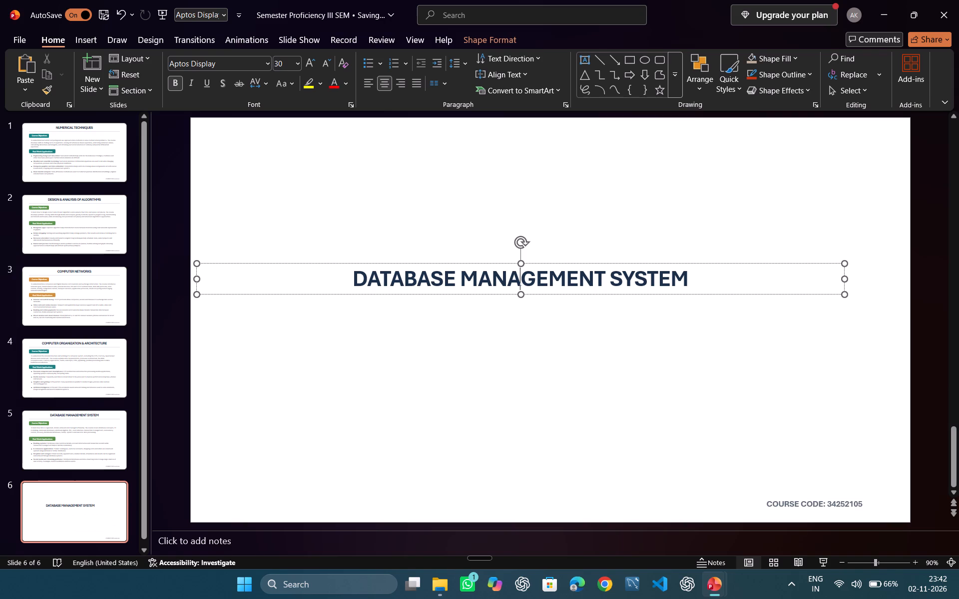
pyautogui.press('BackSpace')
pyautogui.press('BackSpace')
pyautogui.press('BackSpace')
pyautogui.press('BackSpace')
pyautogui.press('BackSpace')
pyautogui.press('BackSpace')
pyautogui.press('BackSpace')
pyautogui.press('BackSpace')
pyautogui.press('BackSpace')
pyautogui.press('BackSpace')
pyautogui.press('BackSpace')
pyautogui.press('BackSpace')
pyautogui.press('BackSpace')
pyautogui.press('BackSpace')
pyautogui.press('BackSpace')
pyautogui.press('BackSpace')
pyautogui.press('BackSpace')
pyautogui.press('BackSpace')
pyautogui.press('BackSpace')
pyautogui.press('BackSpace')
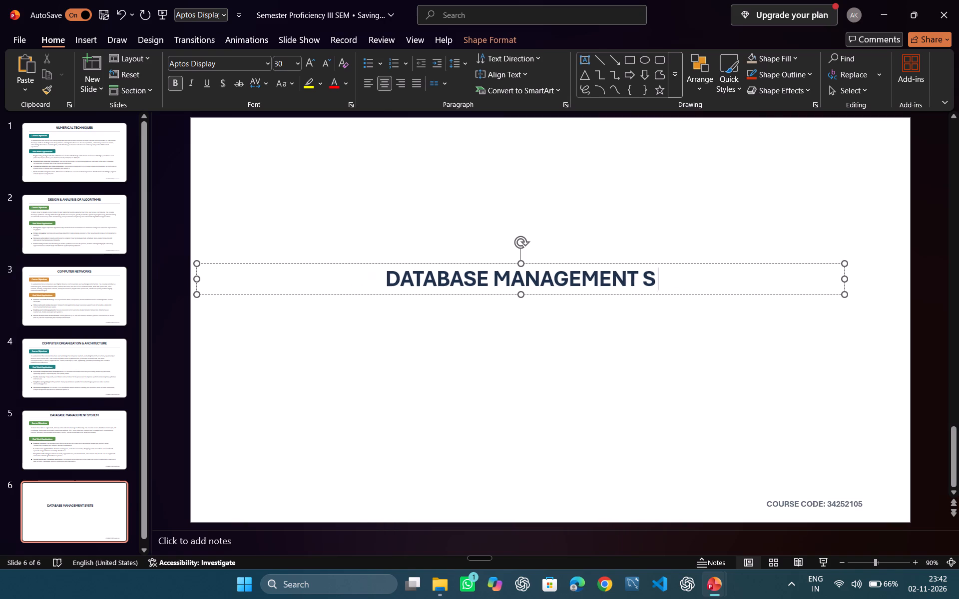
pyautogui.press('BackSpace')
pyautogui.press('BackSpace')
pyautogui.press('BackSpace')
pyautogui.press('BackSpace')
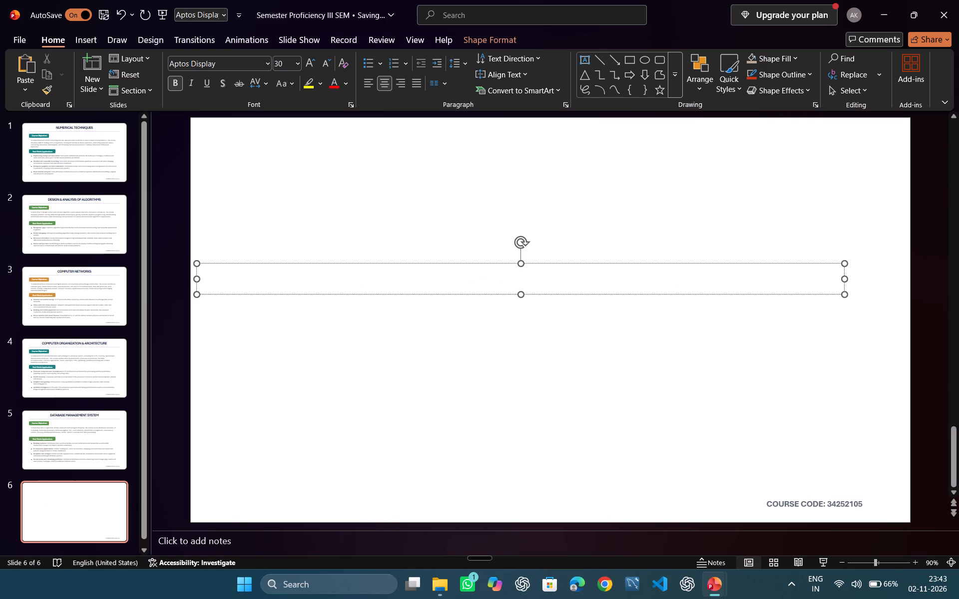
pyautogui.write('THANK YOU')
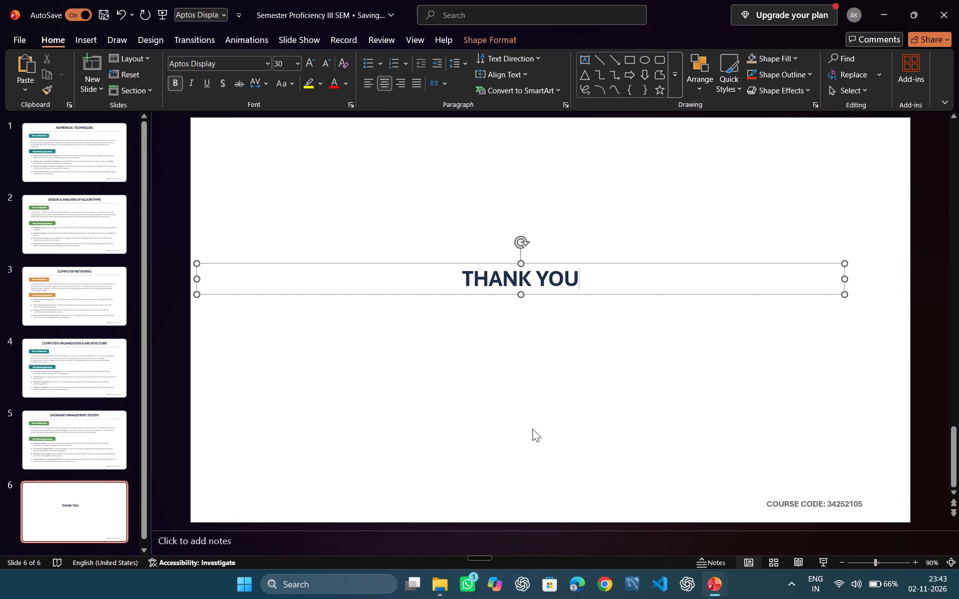
pyautogui.click(532, 430)
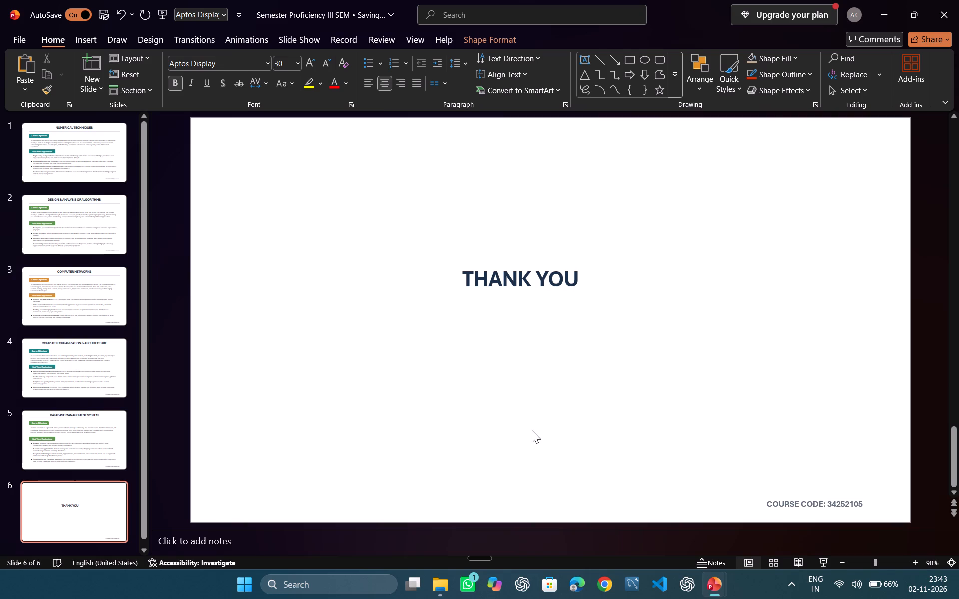
# Move the THANK YOU text box slightly down and to the right, toward the centre of slide 6.
pyautogui.click(555, 270)
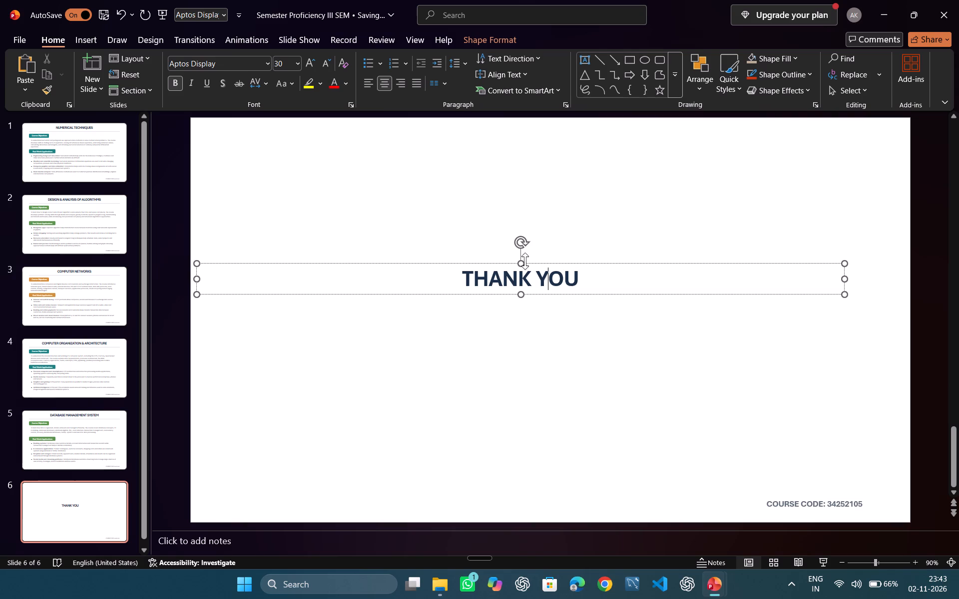
pyautogui.moveTo(522, 261); pyautogui.dragTo(528, 225)
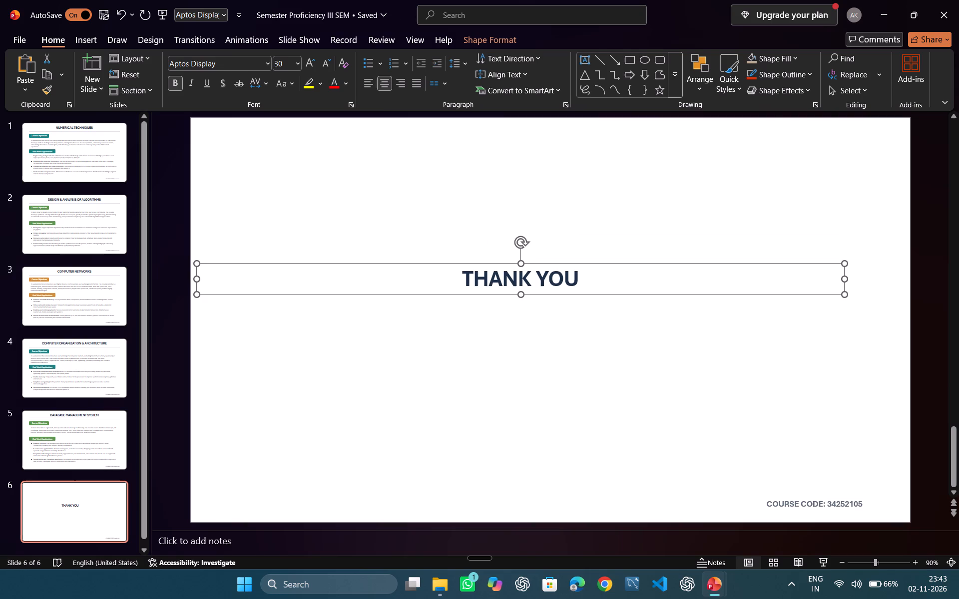
pyautogui.moveTo(587, 275); pyautogui.dragTo(590, 297)
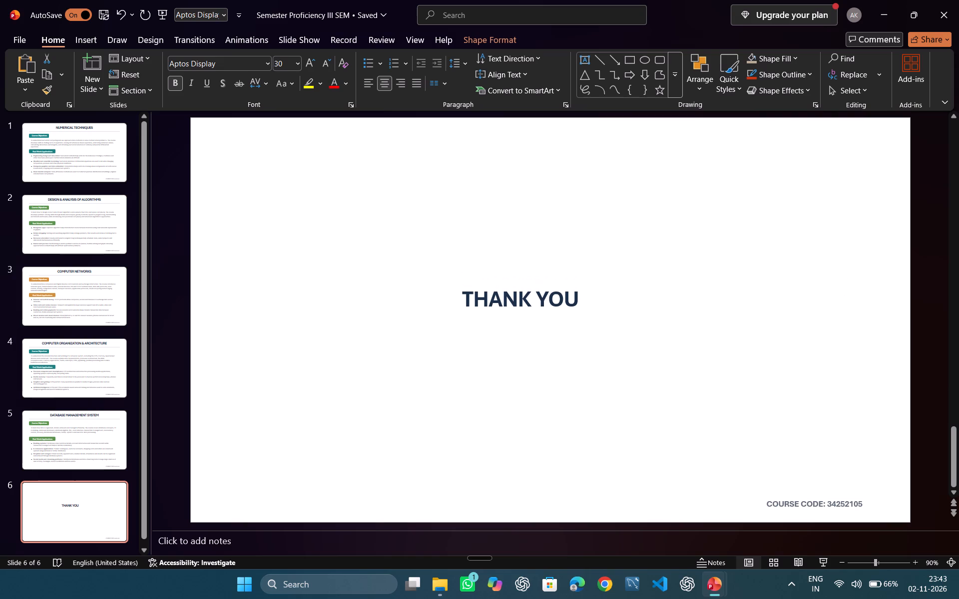
pyautogui.moveTo(590, 297); pyautogui.dragTo(598, 300)
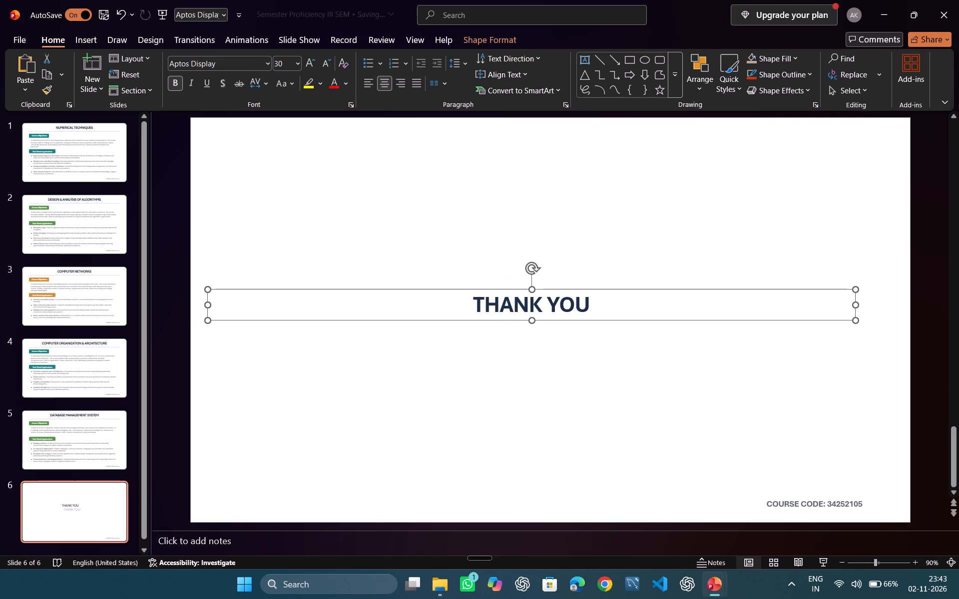
pyautogui.click(598, 300)
# Set the font size of the whole THANK YOU text to 66.
pyautogui.click(587, 304)
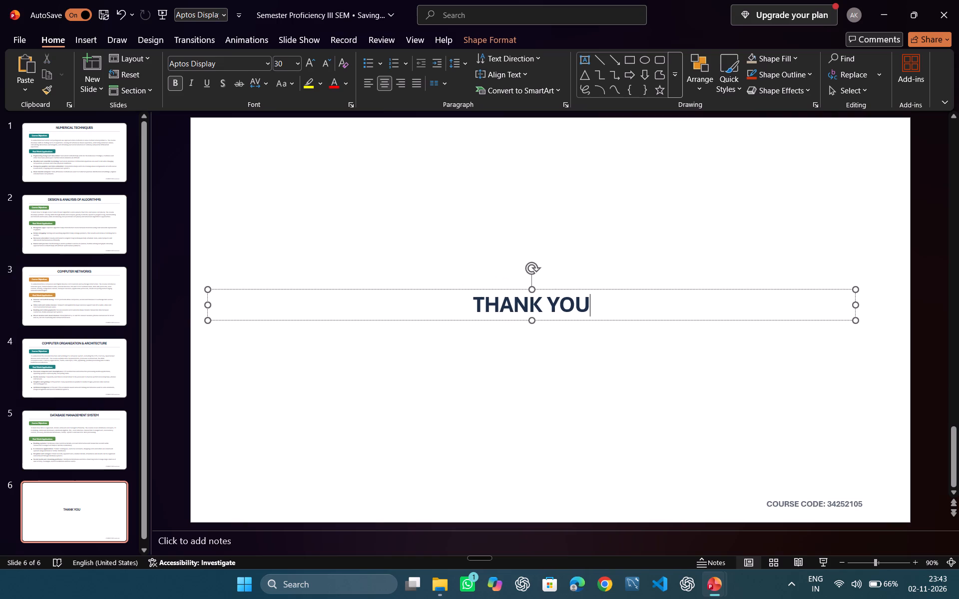
pyautogui.hotkey('ctrl', 'a')
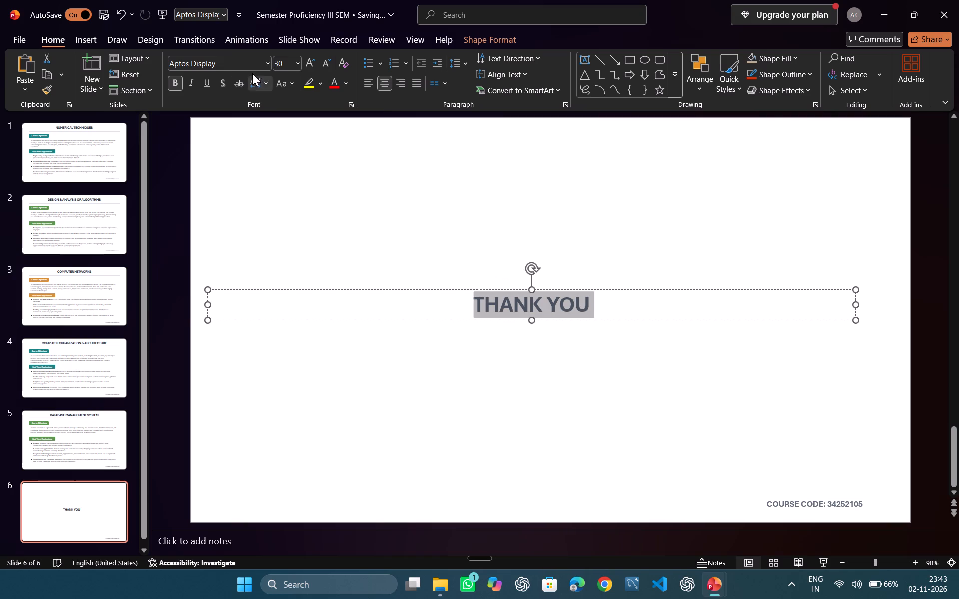
pyautogui.click(296, 61)
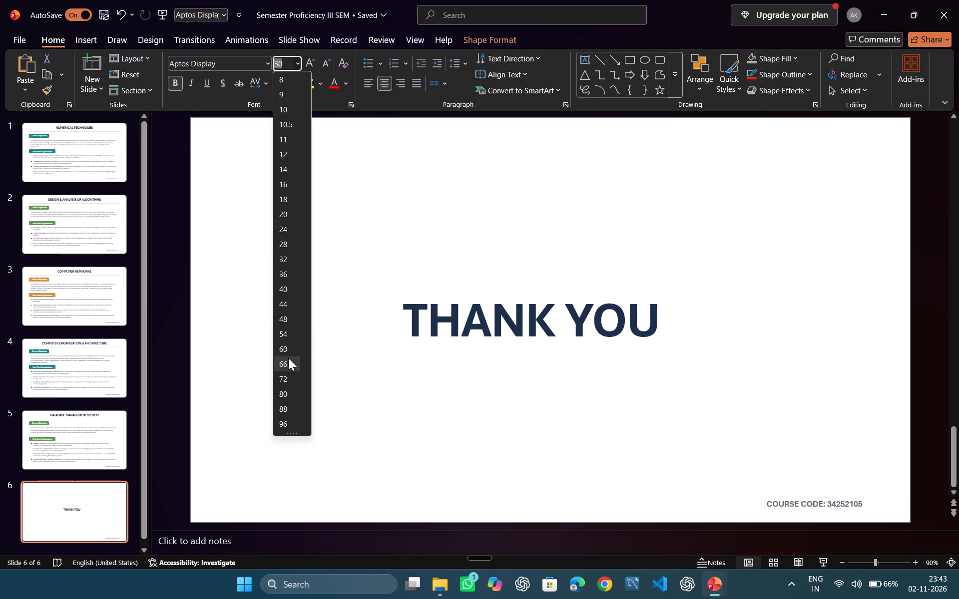
pyautogui.click(288, 358)
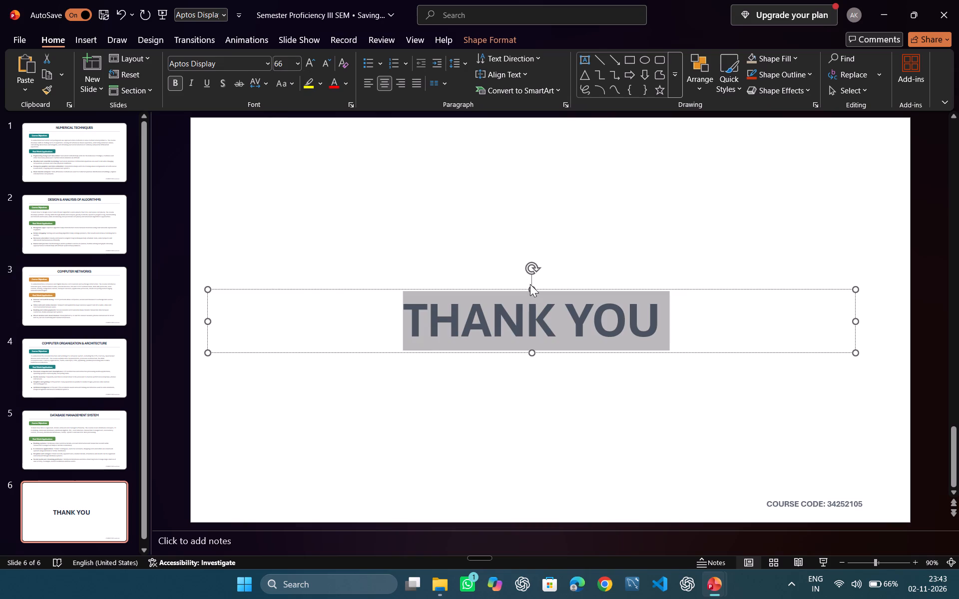
# Move the enlarged THANK YOU text box slightly up and to the right to centre it on slide 6.
pyautogui.moveTo(524, 287); pyautogui.dragTo(525, 259)
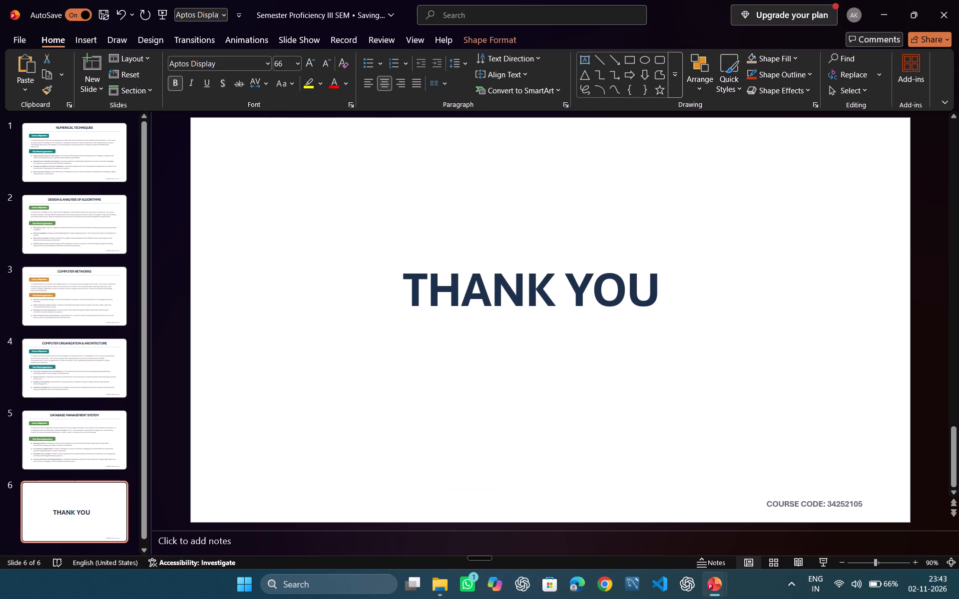
pyautogui.moveTo(525, 259); pyautogui.dragTo(525, 271)
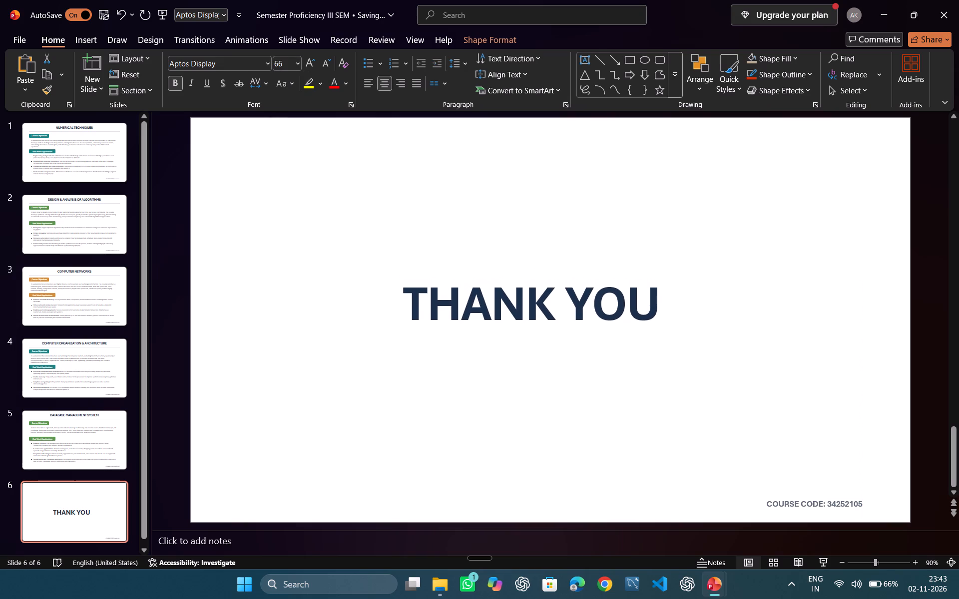
pyautogui.moveTo(525, 271); pyautogui.dragTo(529, 271)
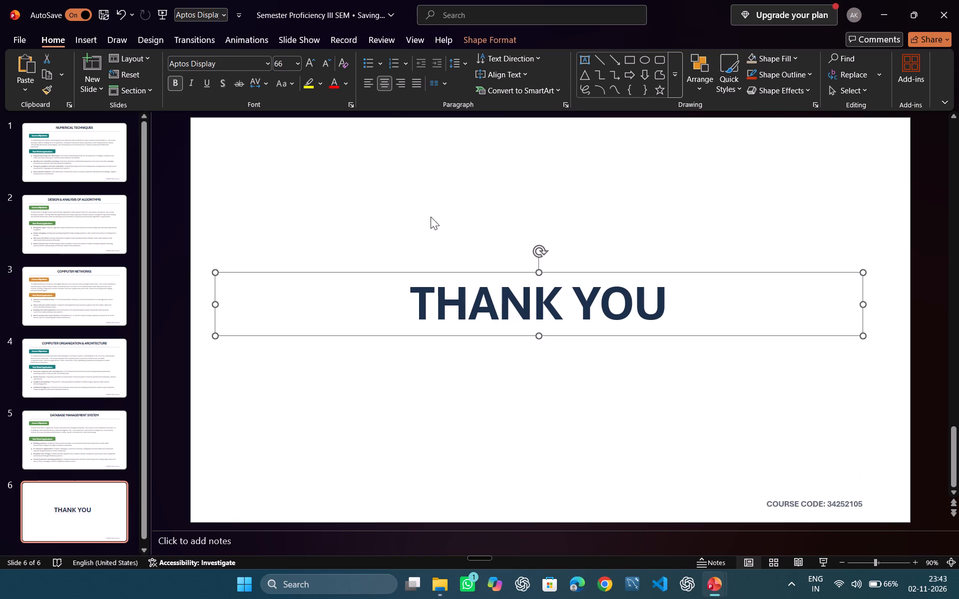
pyautogui.click(421, 215)
# Review the slides from NUMERICAL TECHNIQUES through THANK YOU and back, checking their content and layout.
pyautogui.scroll(4, 54, 160)
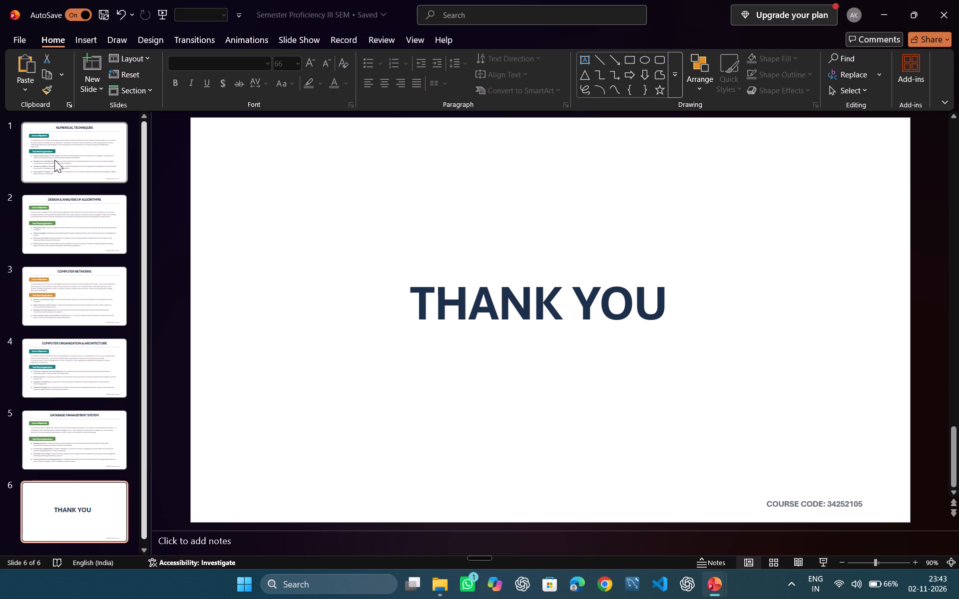
pyautogui.click(54, 160)
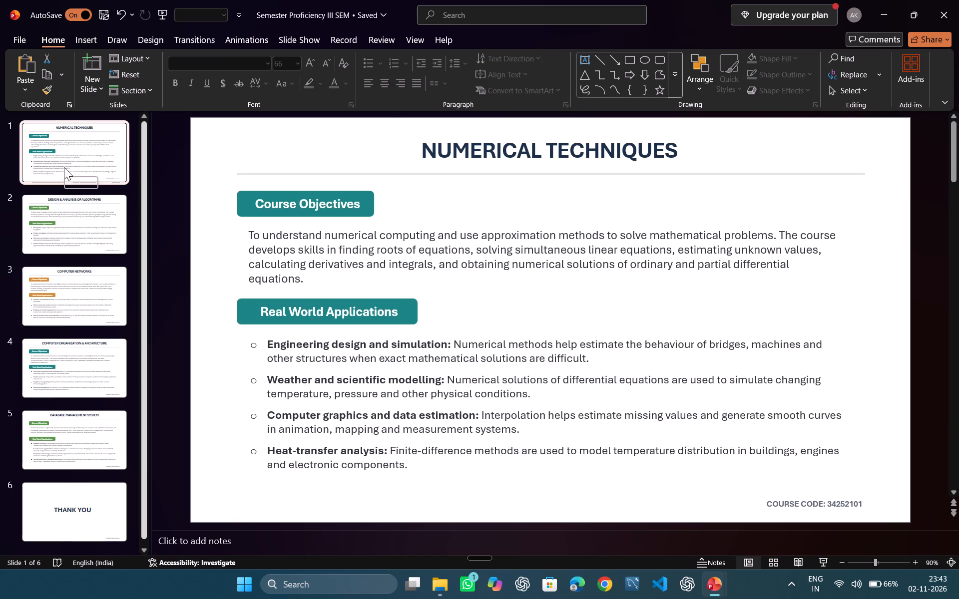
pyautogui.press('Down')
pyautogui.press('Down')
pyautogui.press('Down')
pyautogui.press('Down')
pyautogui.press('Down')
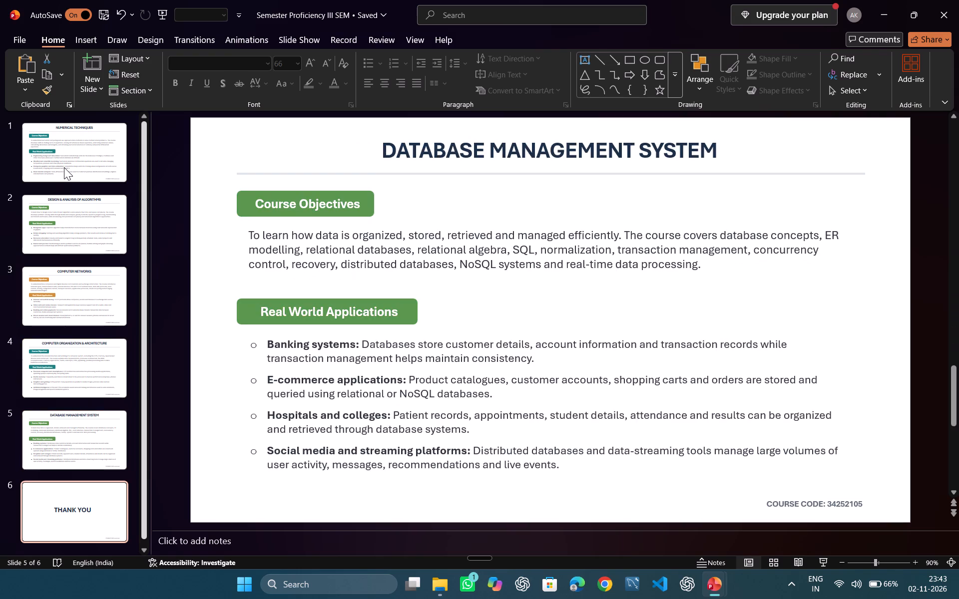
pyautogui.press('Down')
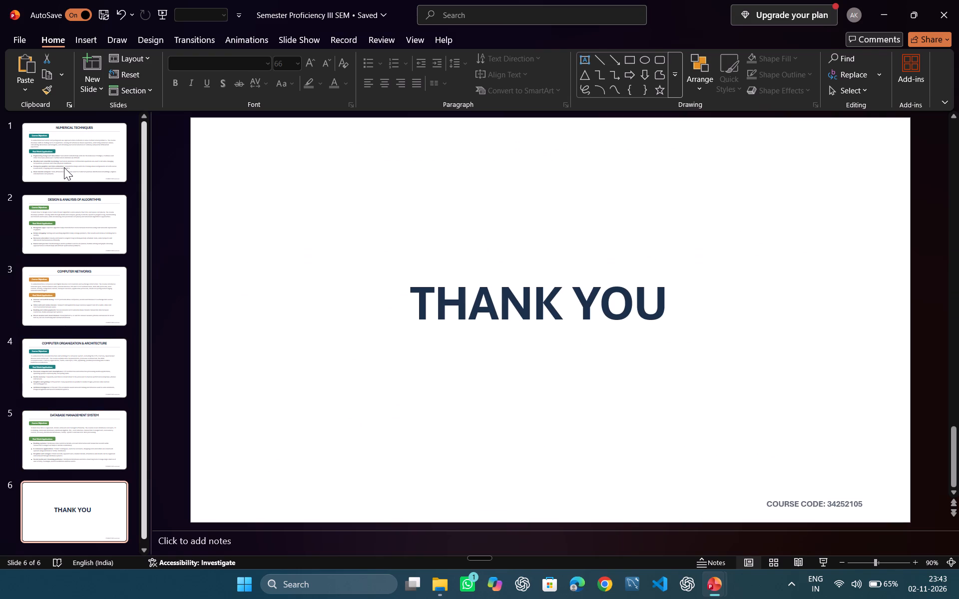
pyautogui.press('Up')
pyautogui.press('Up')
pyautogui.press('Up')
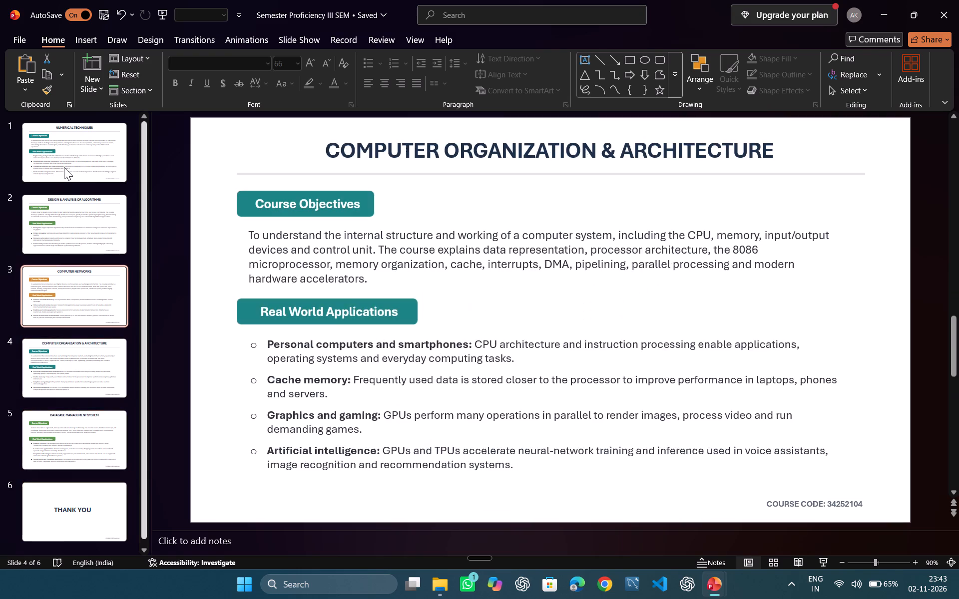
pyautogui.press('Up')
pyautogui.press('Up')
pyautogui.press('Up')
pyautogui.press('Up')
pyautogui.press('Up')
pyautogui.press('Up')
pyautogui.press('Up')
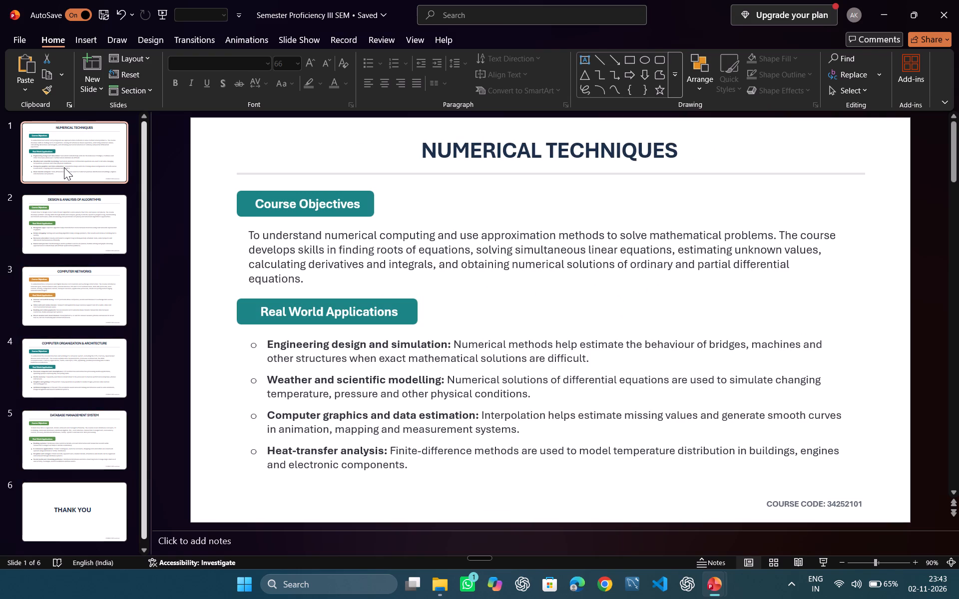
# Close the Semester Proficiency III SEM presentation.
pyautogui.click(956, 2)
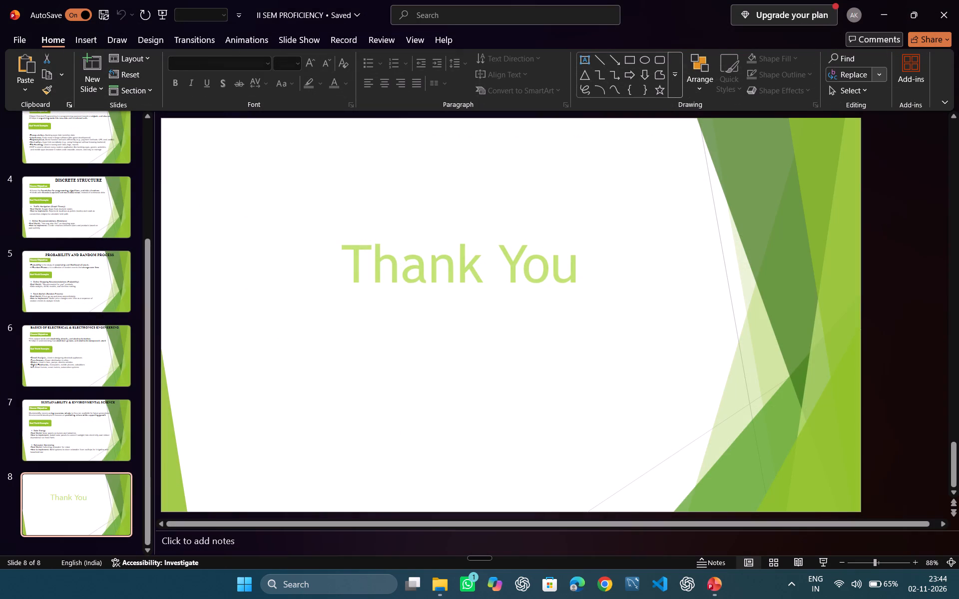
# Minimize the II SEM PROFICIENCY presentation and open I SEM PROFICIENCY from the Documents search results in File Explorer.
pyautogui.click(882, 12)
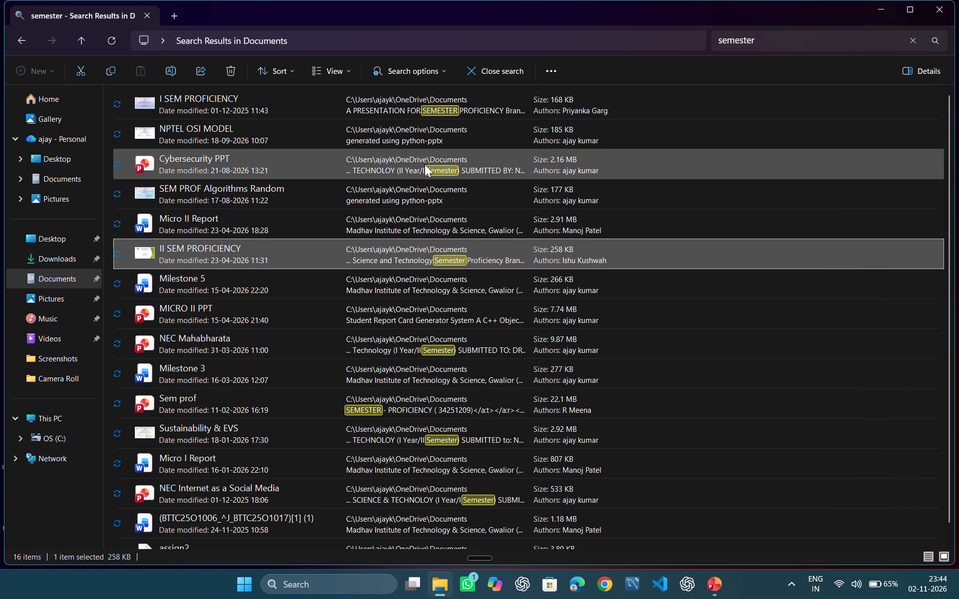
pyautogui.scroll(4, 425, 164)
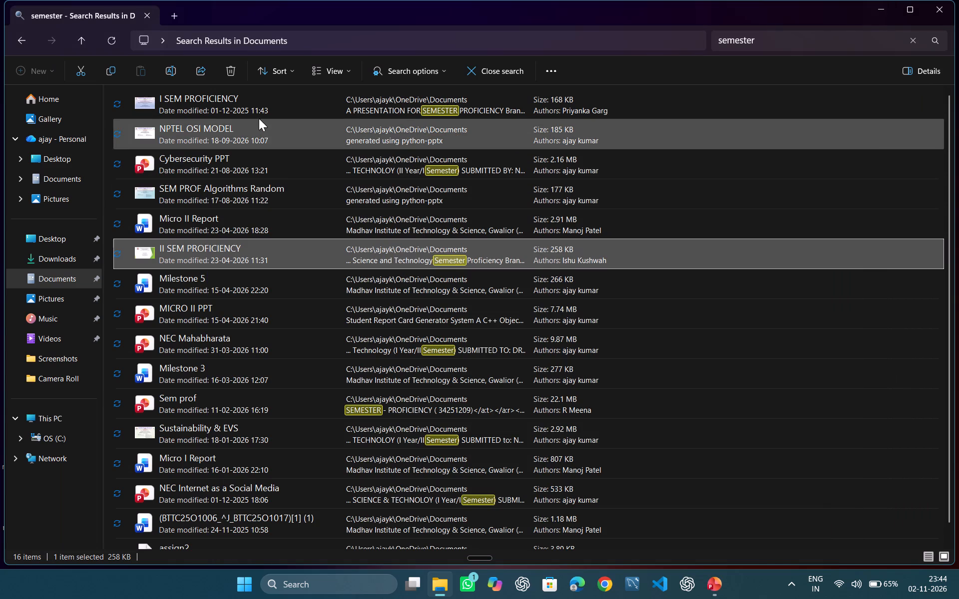
pyautogui.doubleClick(258, 108)
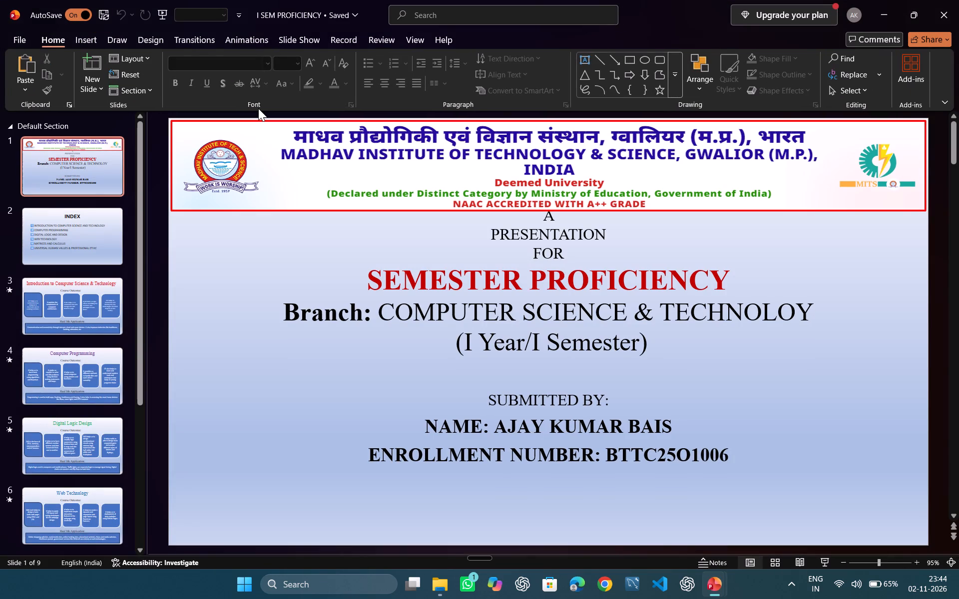
# Copy the SEMESTER PROFICIENCY cover slide, slide 1 of I SEM PROFICIENCY, and minimize that presentation.
pyautogui.rightClick(79, 166)
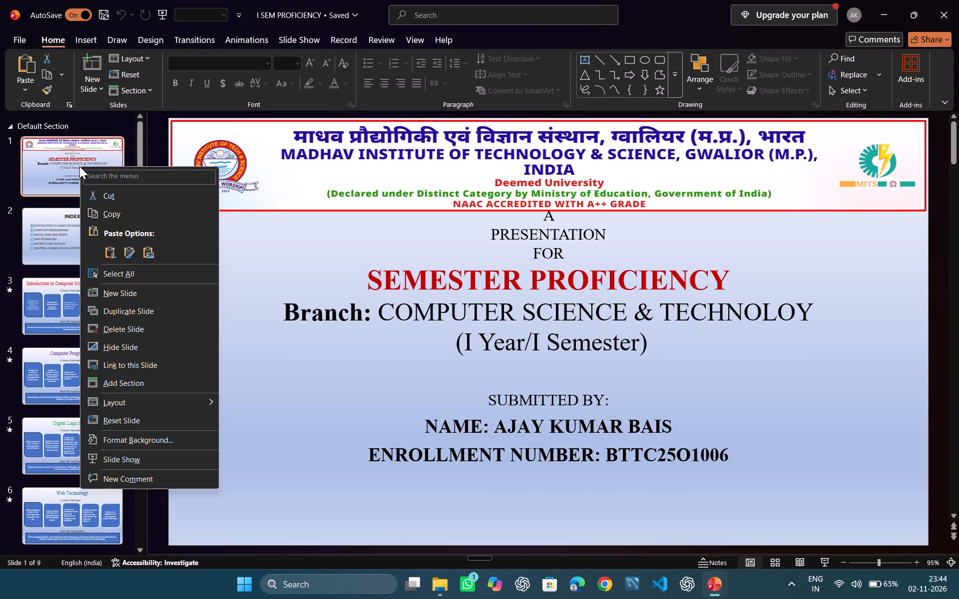
pyautogui.click(117, 214)
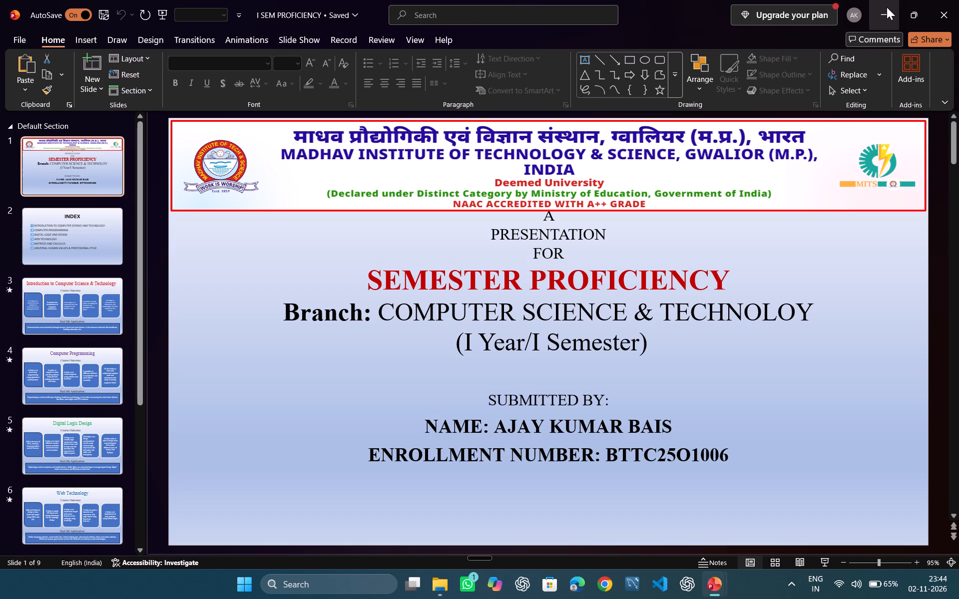
pyautogui.click(887, 7)
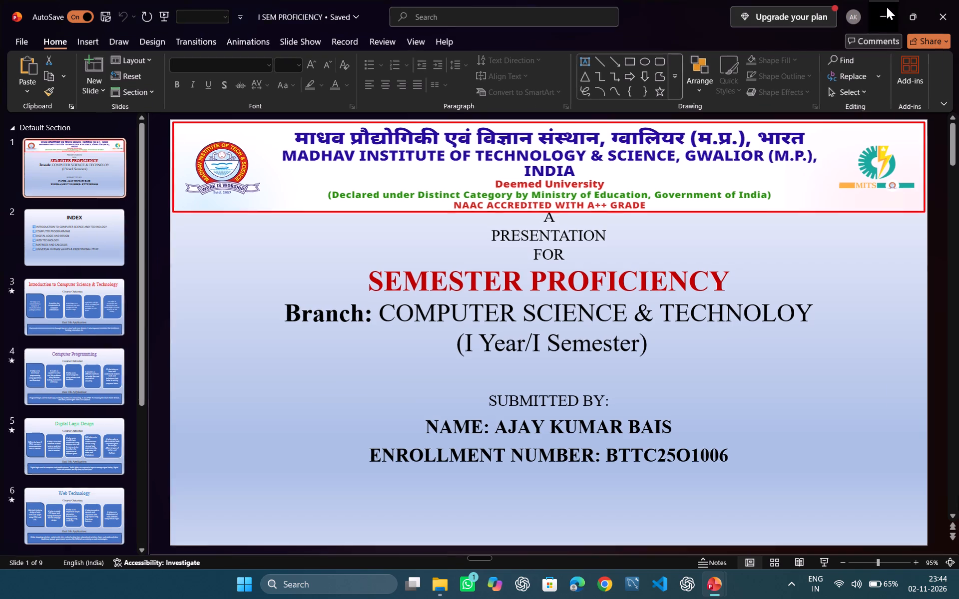
pyautogui.click(890, 10)
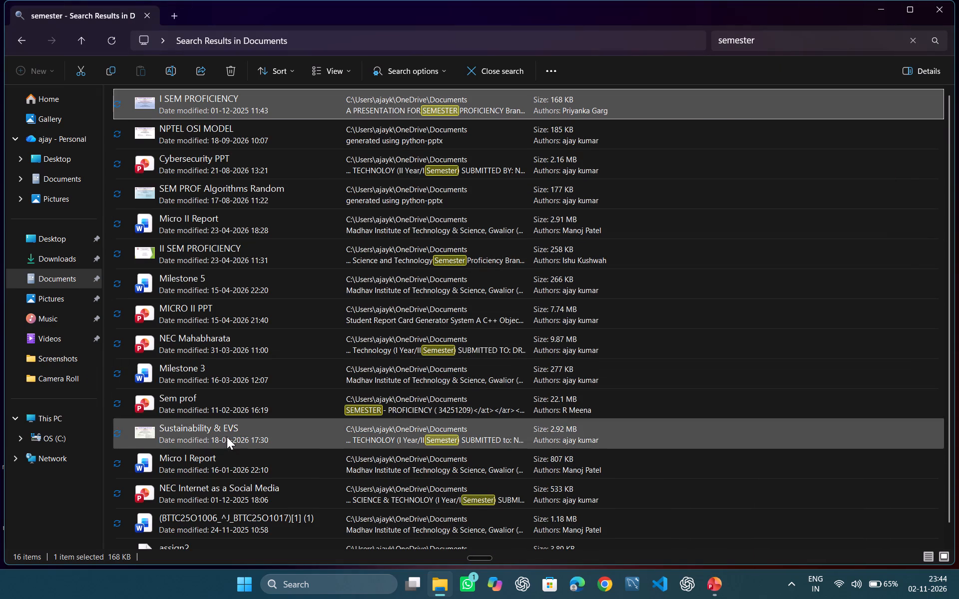
# Open the Sustainability & EVS presentation to check its cover slide, and close both it and I SEM PROFICIENCY.
pyautogui.doubleClick(230, 438)
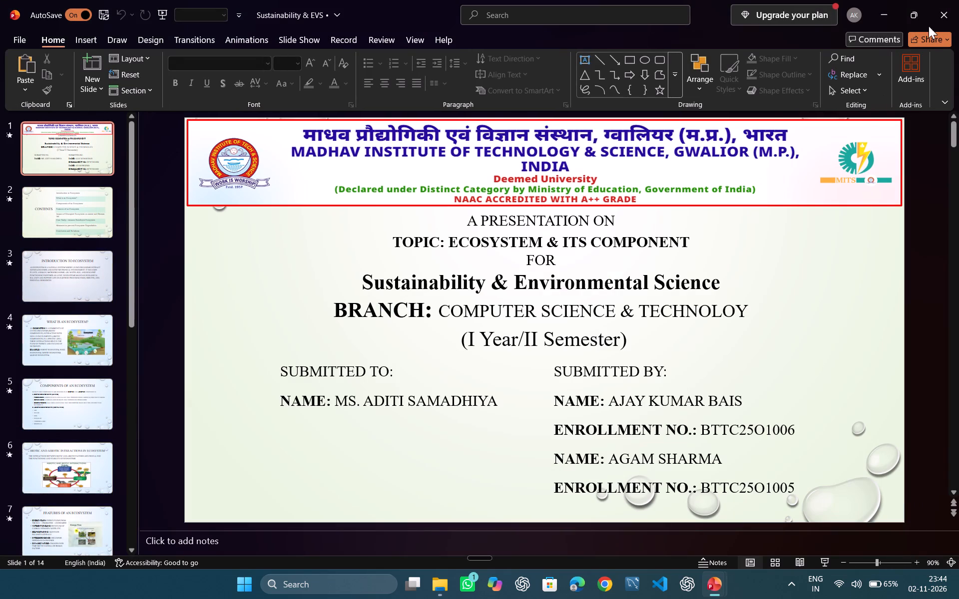
pyautogui.click(937, 12)
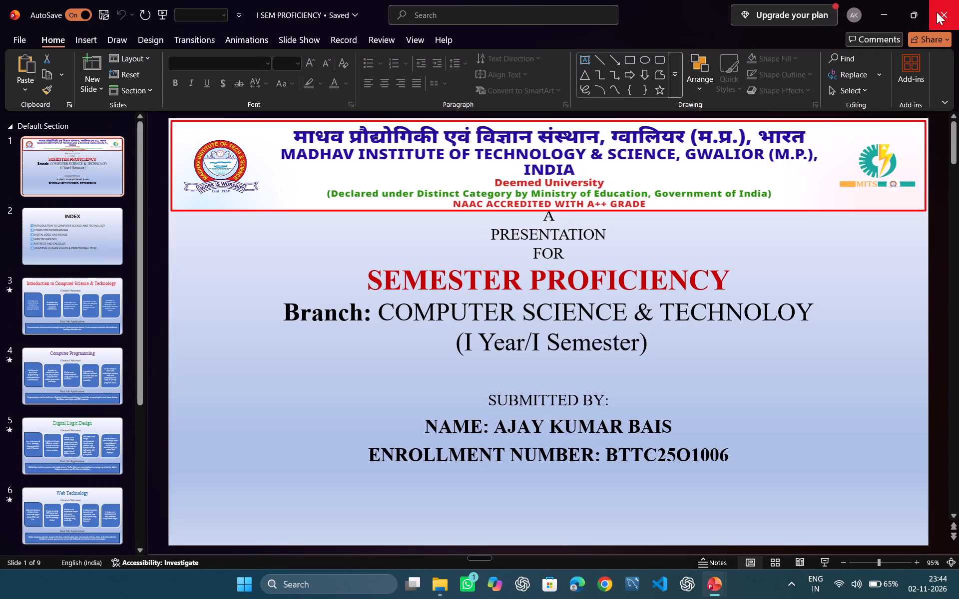
pyautogui.click(937, 12)
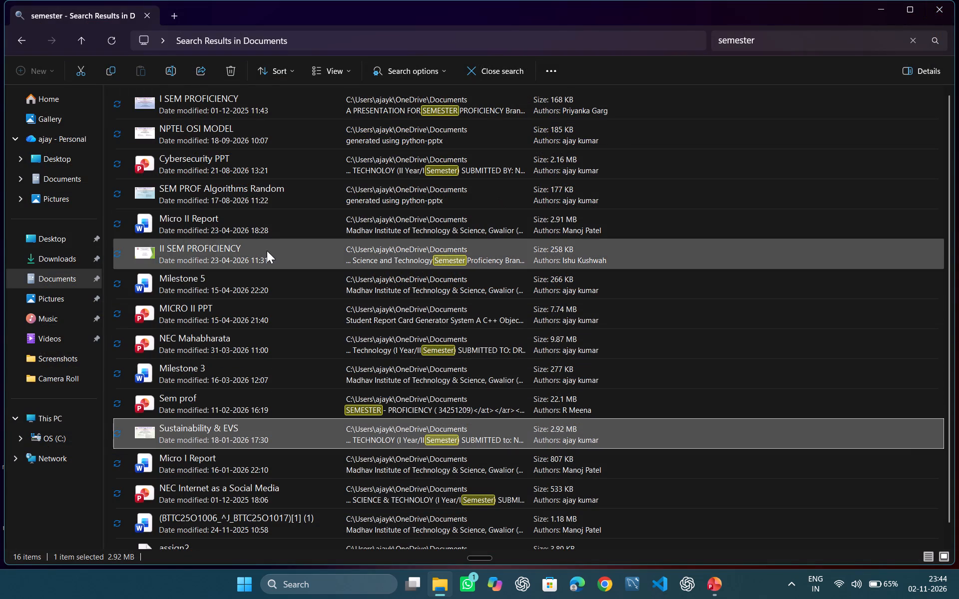
# Bring up the II SEM PROFICIENCY presentation, examine its Semester Proficiency cover slide, and minimize it.
pyautogui.doubleClick(210, 251)
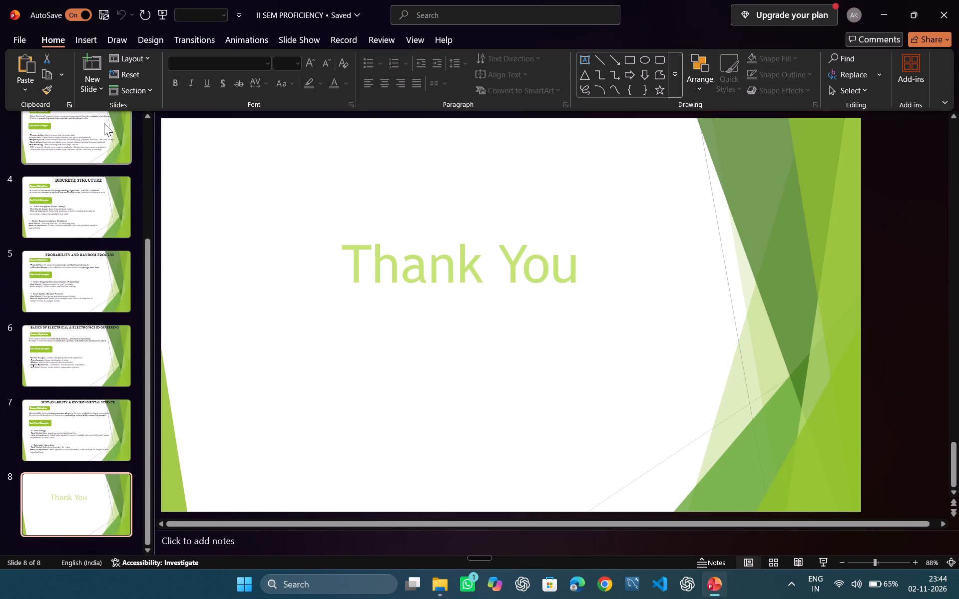
pyautogui.scroll(12, 102, 123)
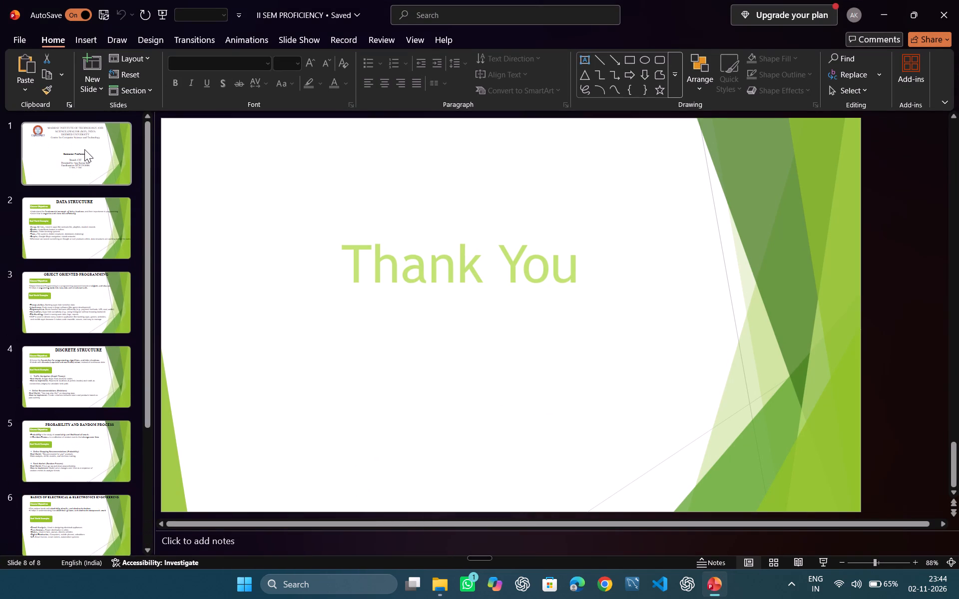
pyautogui.click(84, 149)
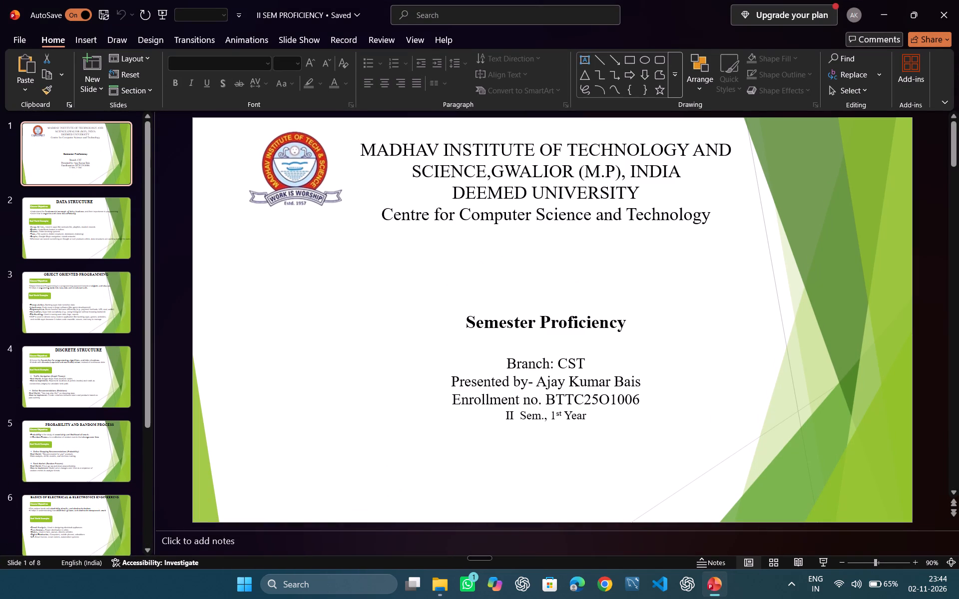
pyautogui.click(392, 195)
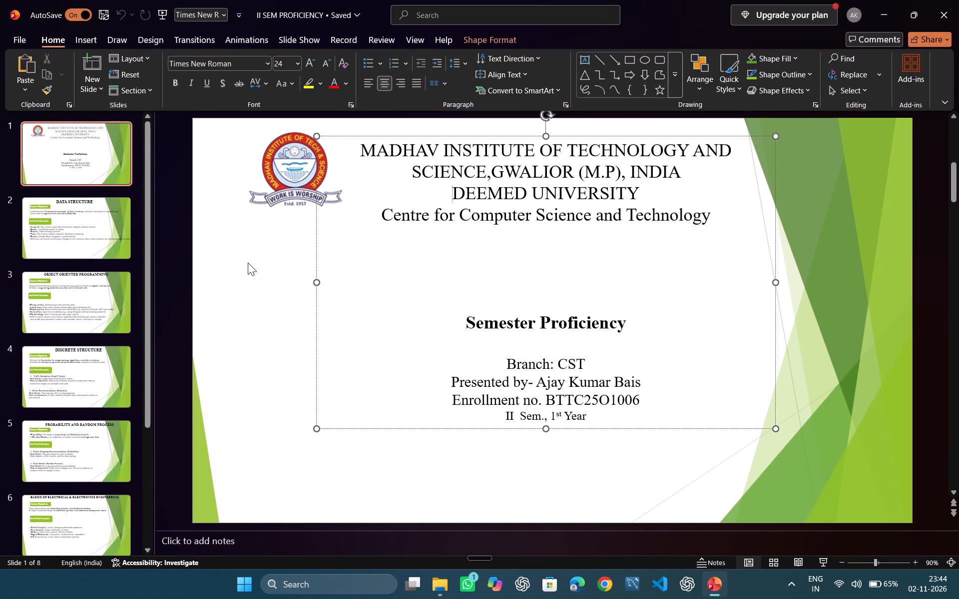
pyautogui.click(248, 263)
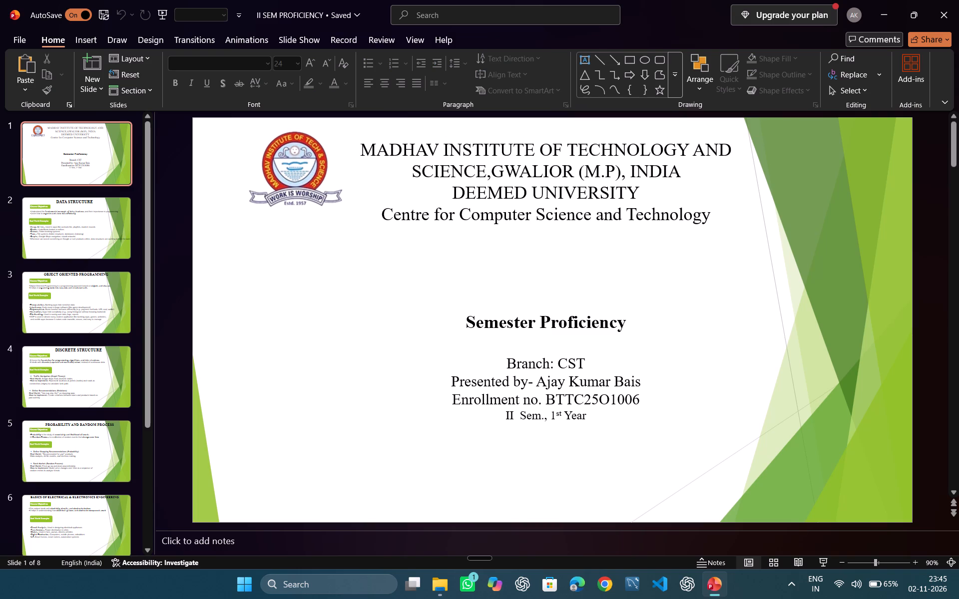
pyautogui.click(238, 173)
pyautogui.click(886, 13)
# Reopen I SEM PROFICIENCY from the Documents search results, copy its SEMESTER PROFICIENCY cover slide, and minimize the presentation.
pyautogui.click(374, 129)
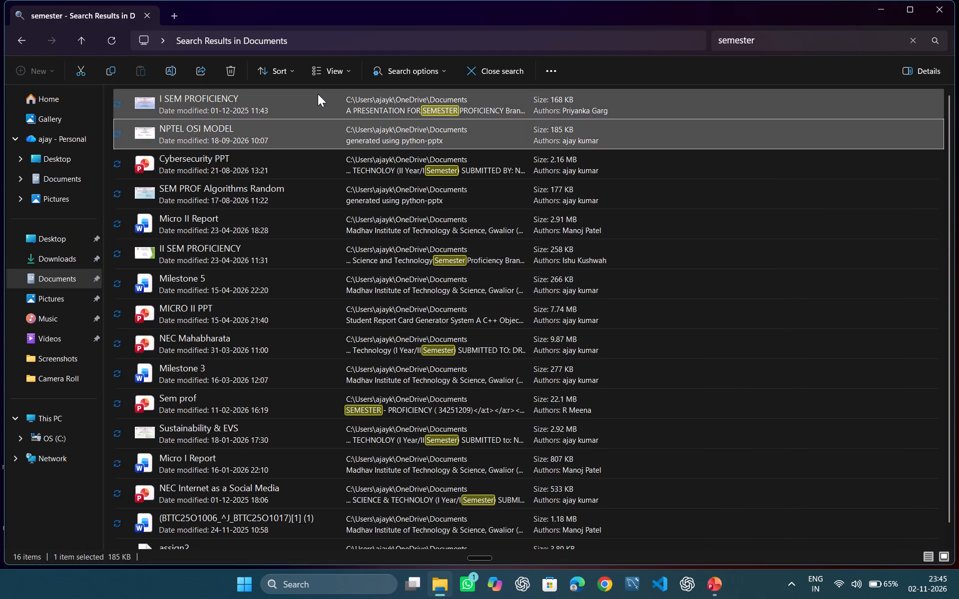
pyautogui.doubleClick(318, 94)
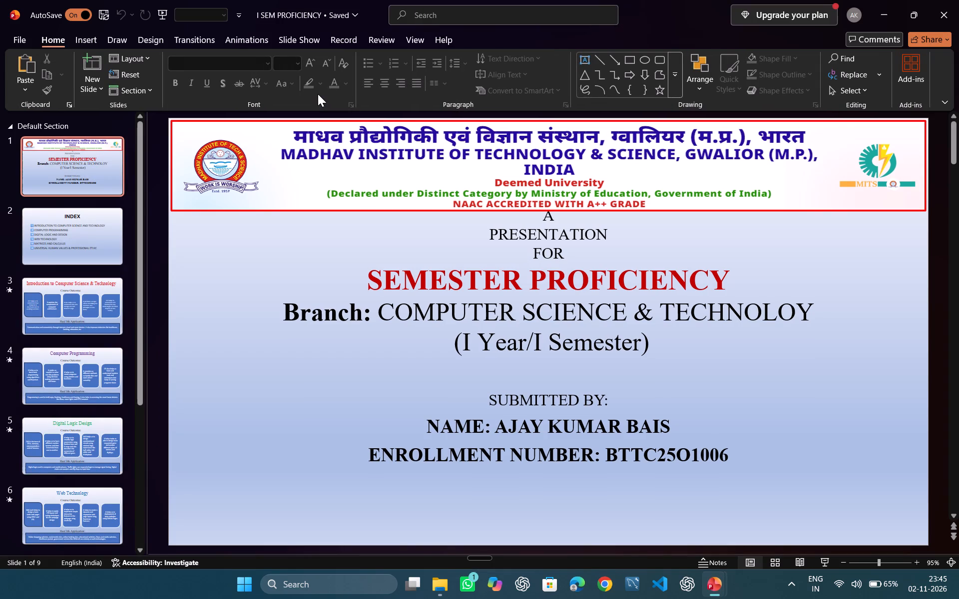
pyautogui.rightClick(74, 154)
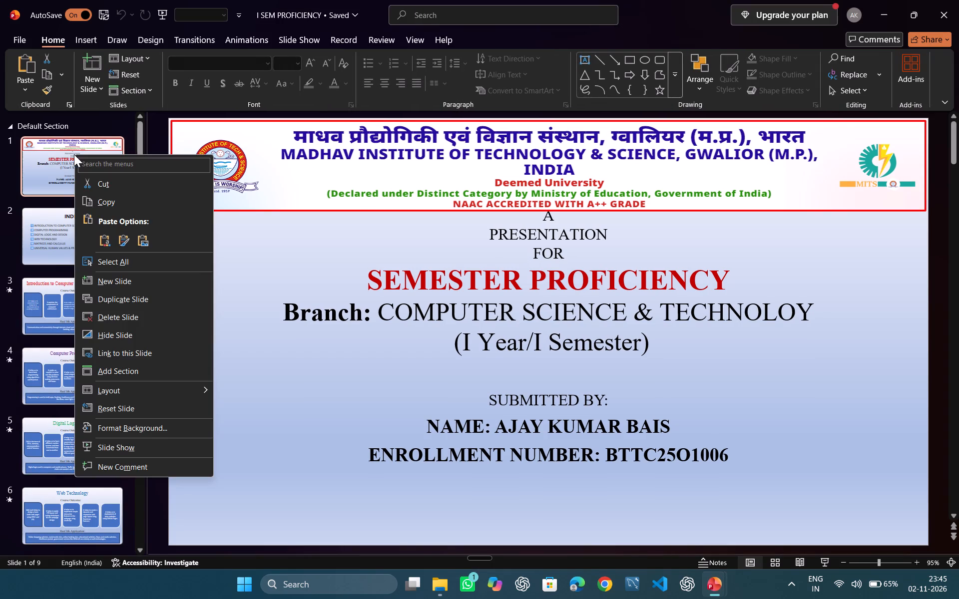
pyautogui.click(100, 196)
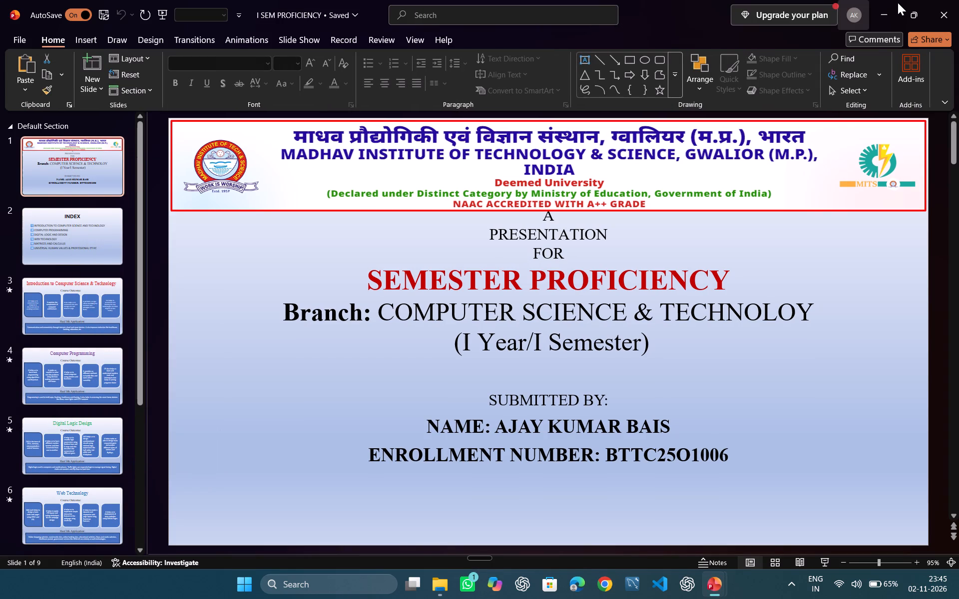
pyautogui.click(879, 6)
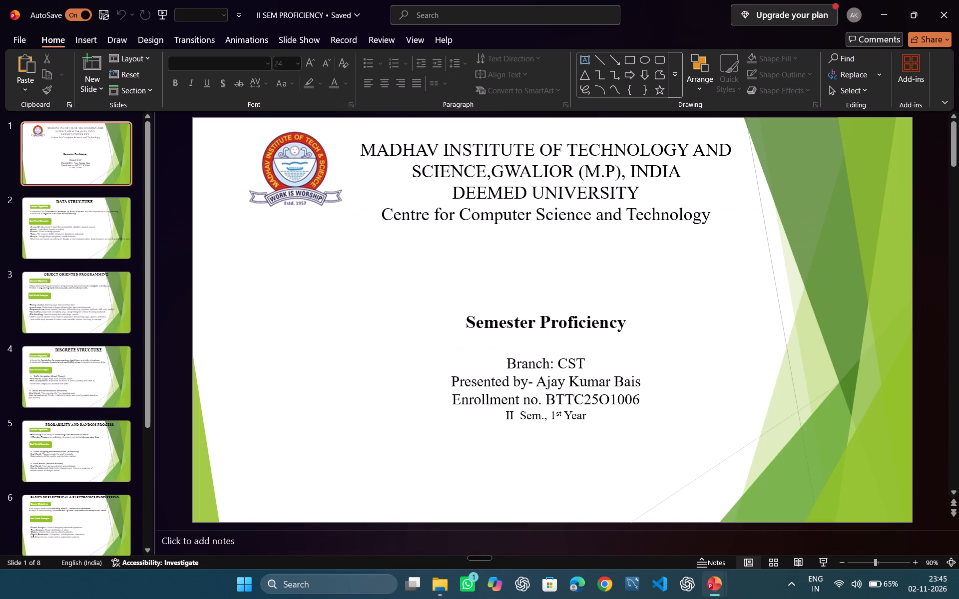
# Minimize II SEM PROFICIENCY and File Explorer, and open the Semester Proficiency III SEM presentation from the desktop.
pyautogui.click(876, 9)
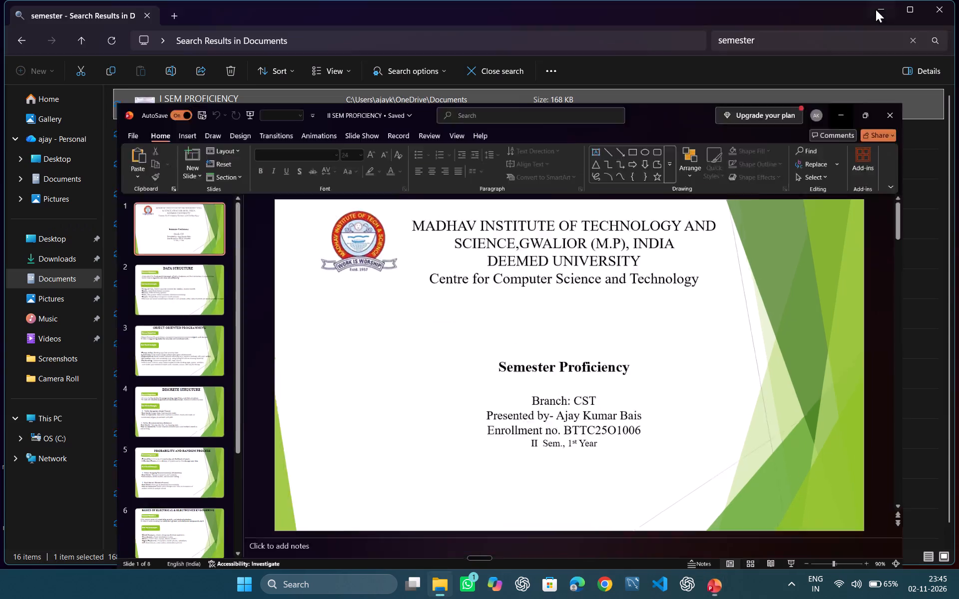
pyautogui.click(708, 588)
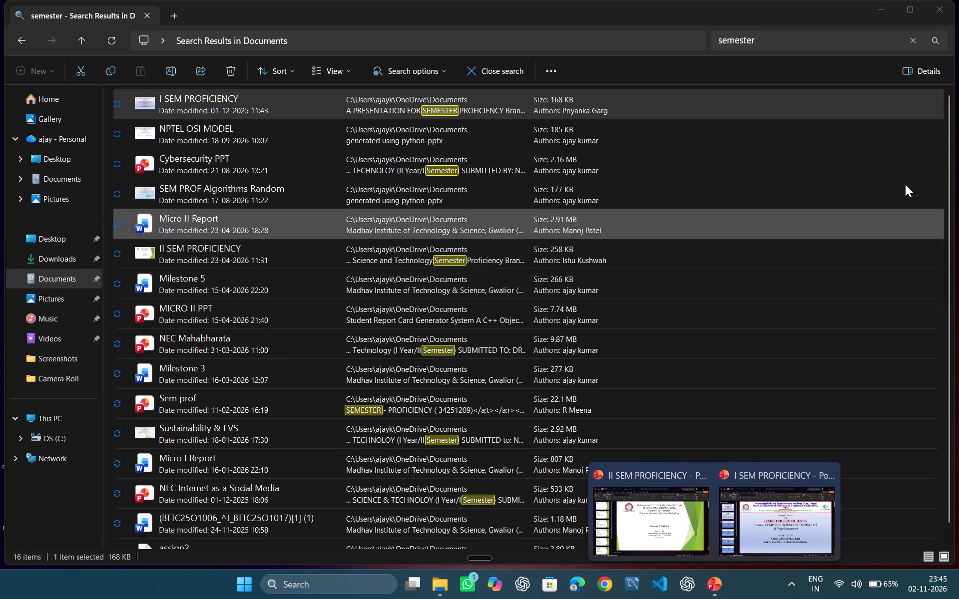
pyautogui.click(885, 4)
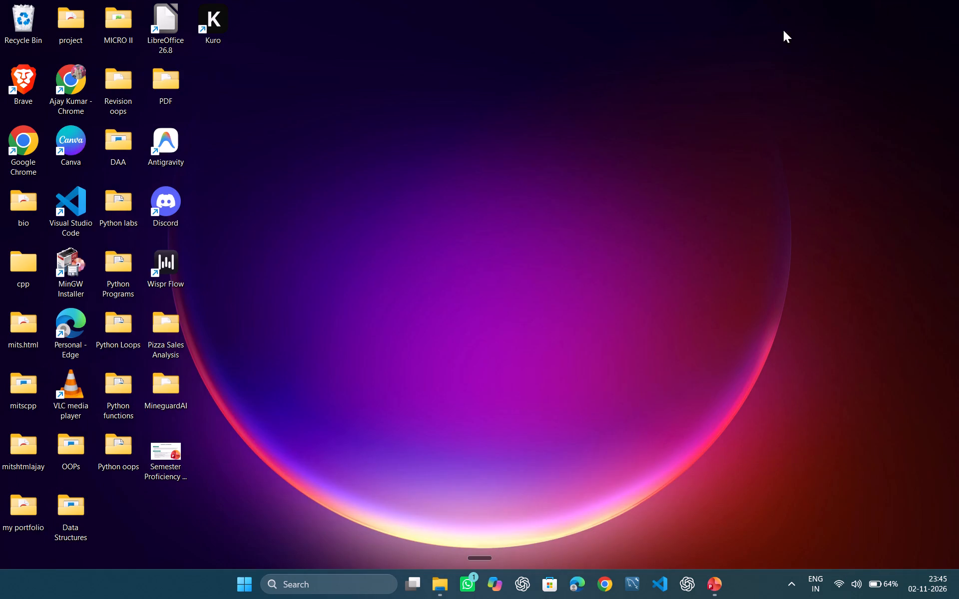
pyautogui.doubleClick(177, 450)
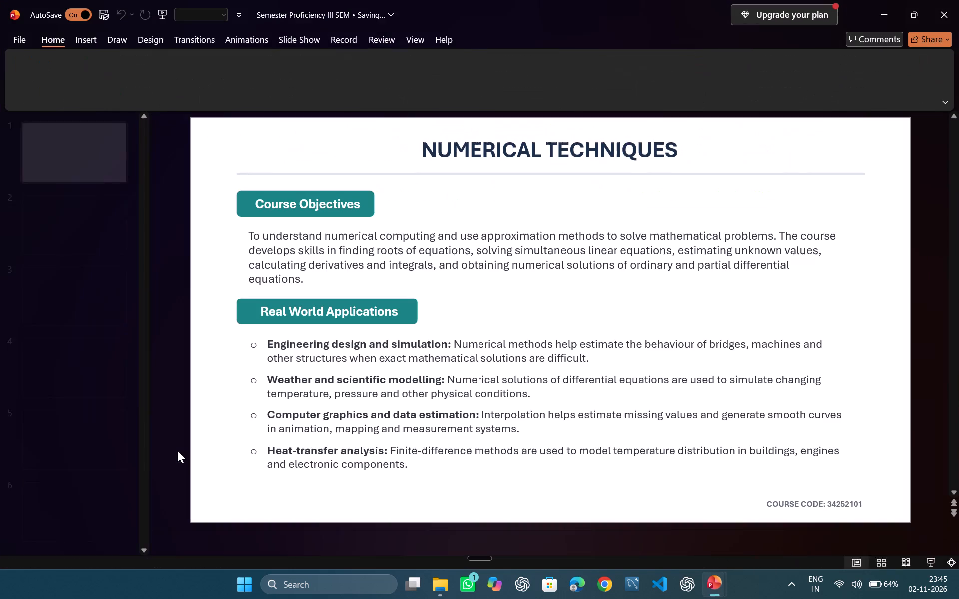
# Paste the copied cover slide after the THANK YOU slide and move it to the first position in the presentation.
pyautogui.click(93, 501)
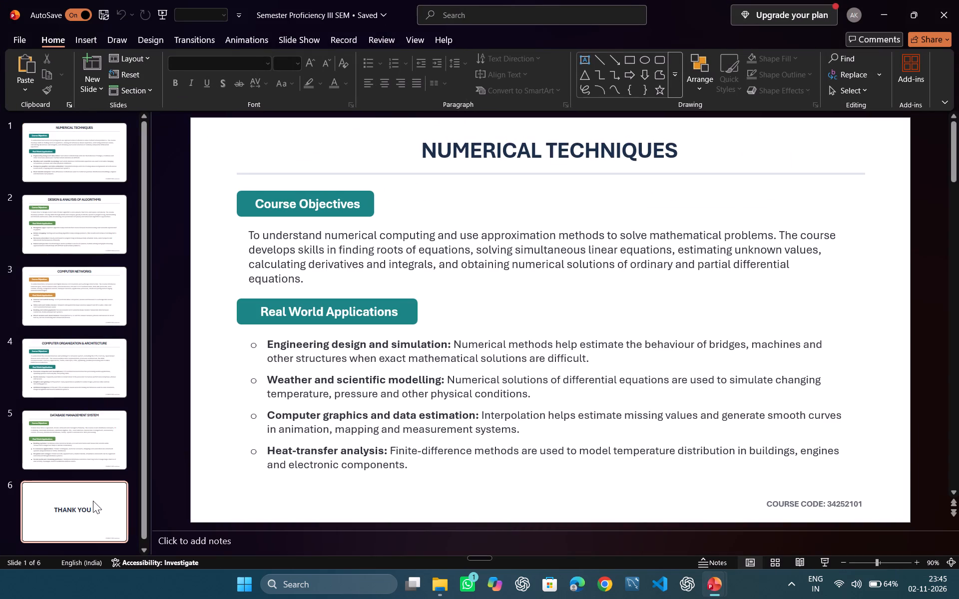
pyautogui.hotkey('ctrl', 'v')
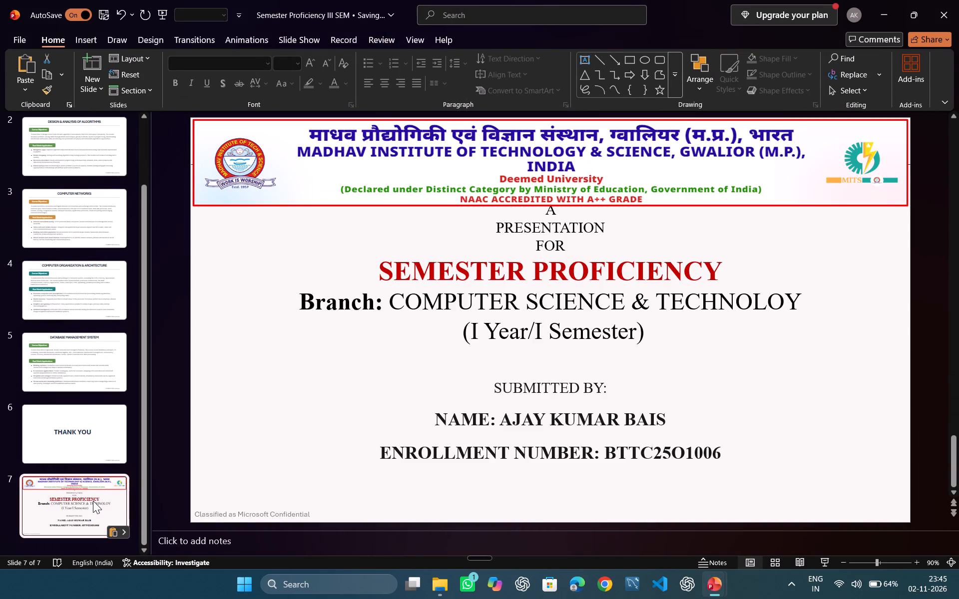
pyautogui.moveTo(93, 501); pyautogui.dragTo(112, 112)
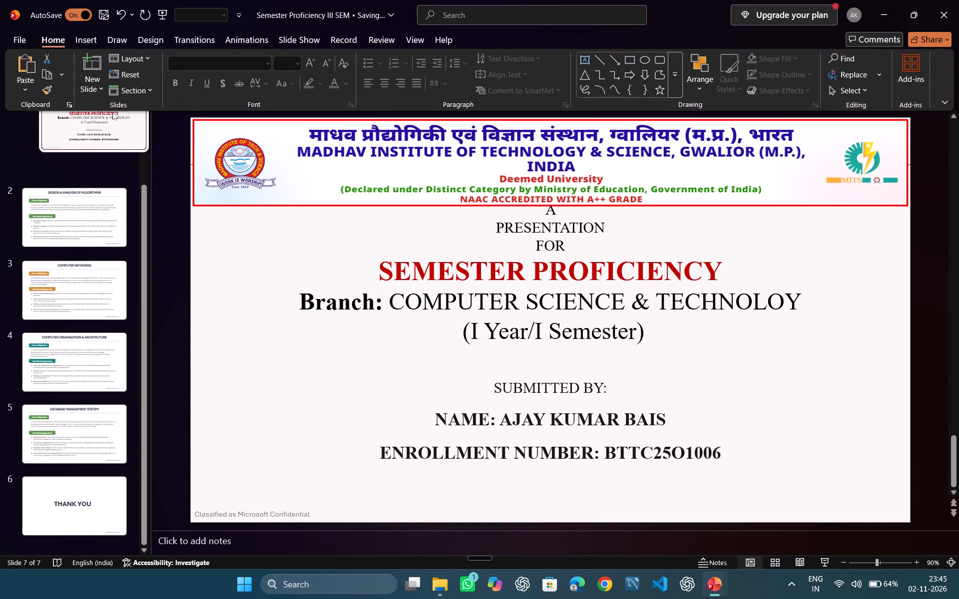
pyautogui.moveTo(112, 112); pyautogui.dragTo(104, 118)
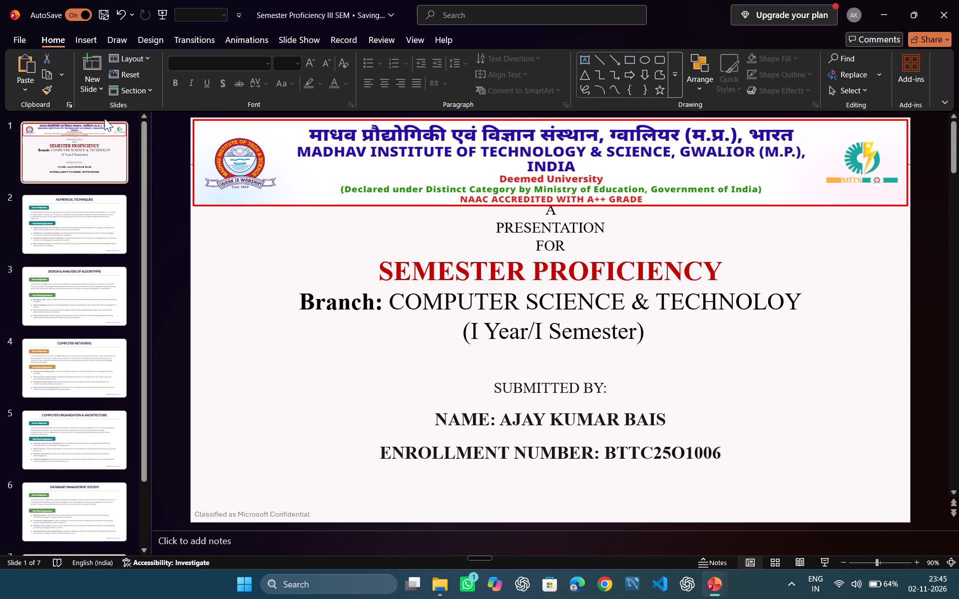
# Cut the COURSE CODE text box from the lower corner of the THANK YOU slide.
pyautogui.scroll(3, 104, 118)
pyautogui.scroll(-6, 104, 118)
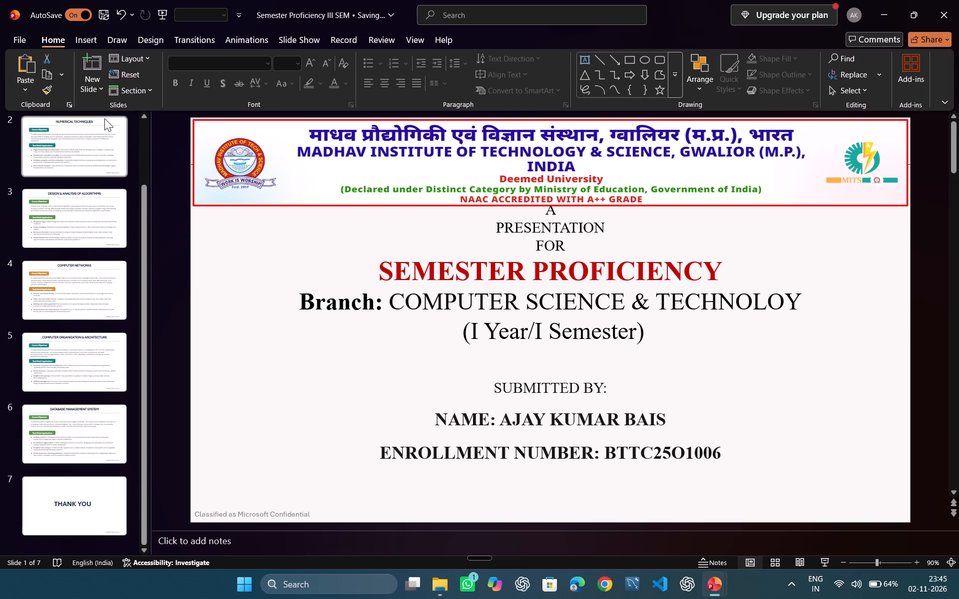
pyautogui.scroll(6, 104, 118)
pyautogui.scroll(-7, 121, 255)
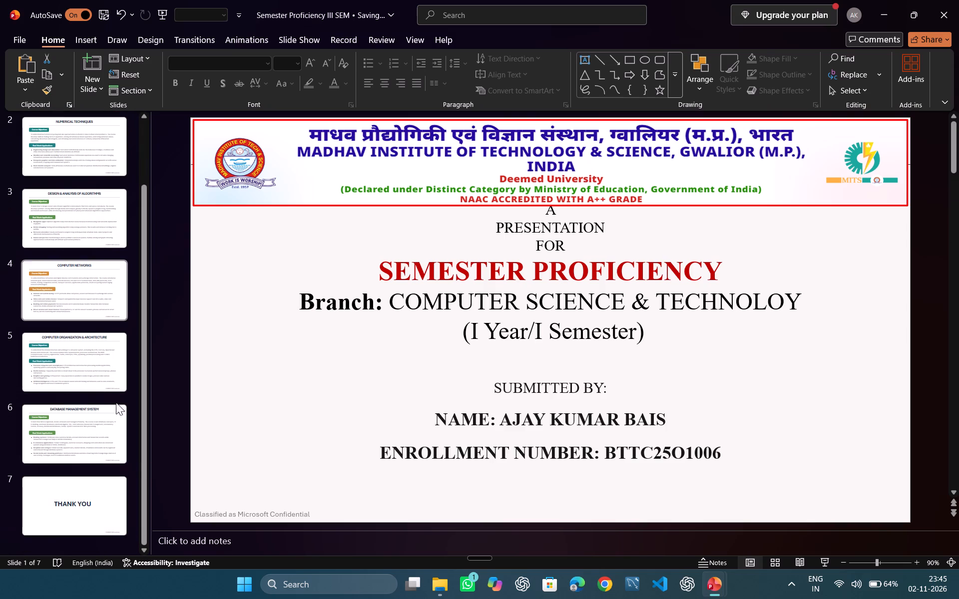
pyautogui.click(102, 510)
pyautogui.scroll(12, 102, 510)
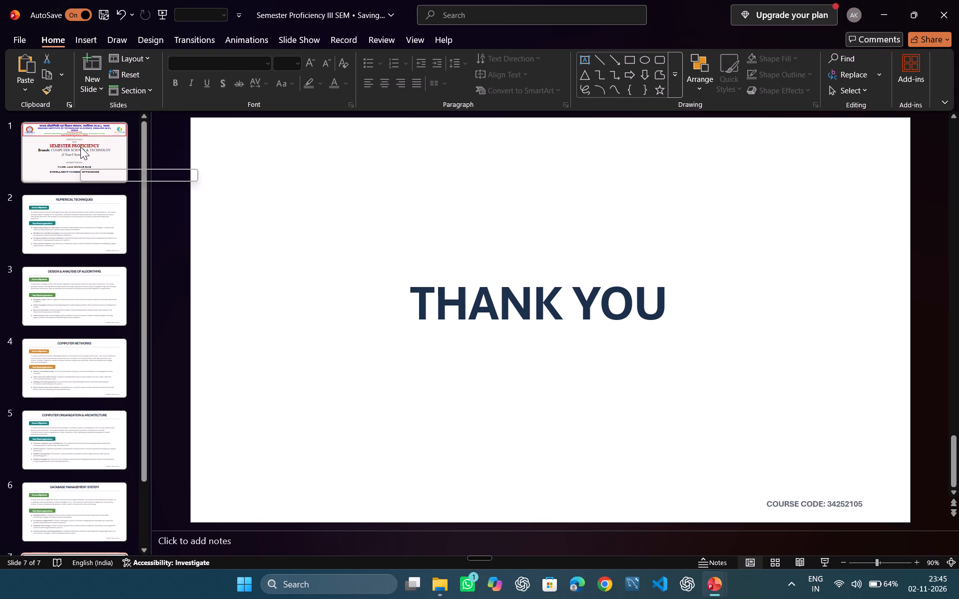
pyautogui.scroll(-7, 129, 490)
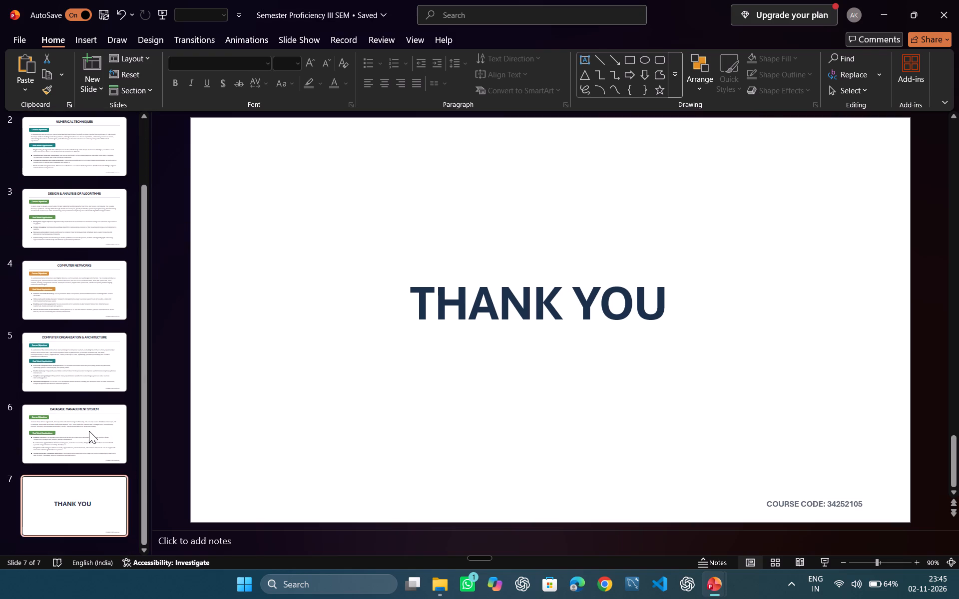
pyautogui.click(89, 431)
pyautogui.click(94, 496)
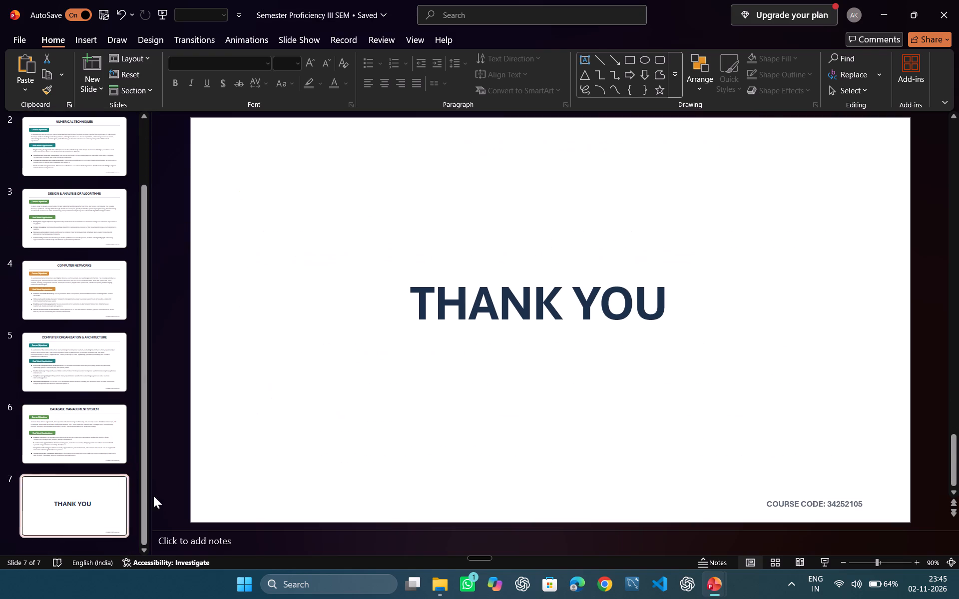
pyautogui.click(821, 503)
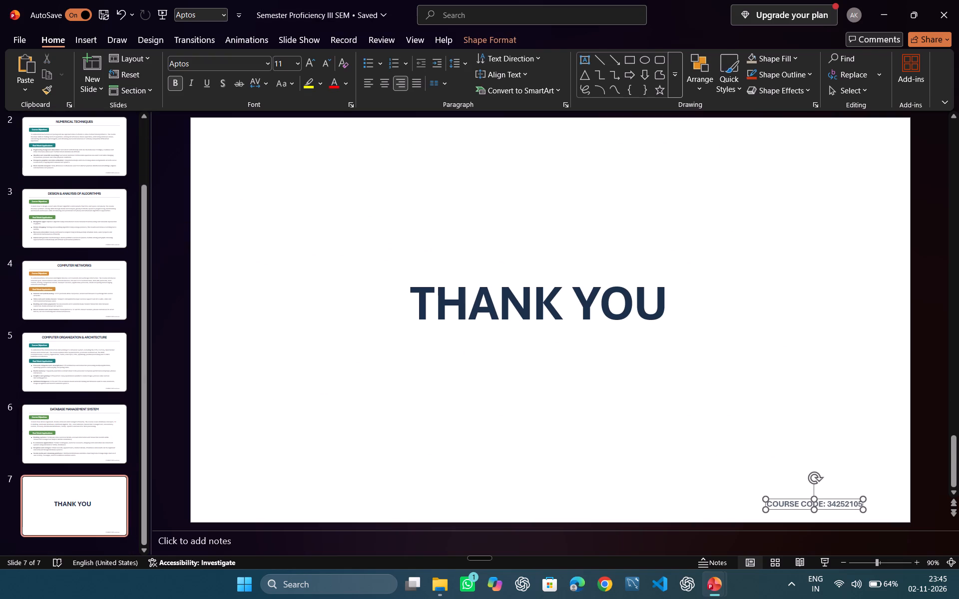
pyautogui.rightClick(844, 497)
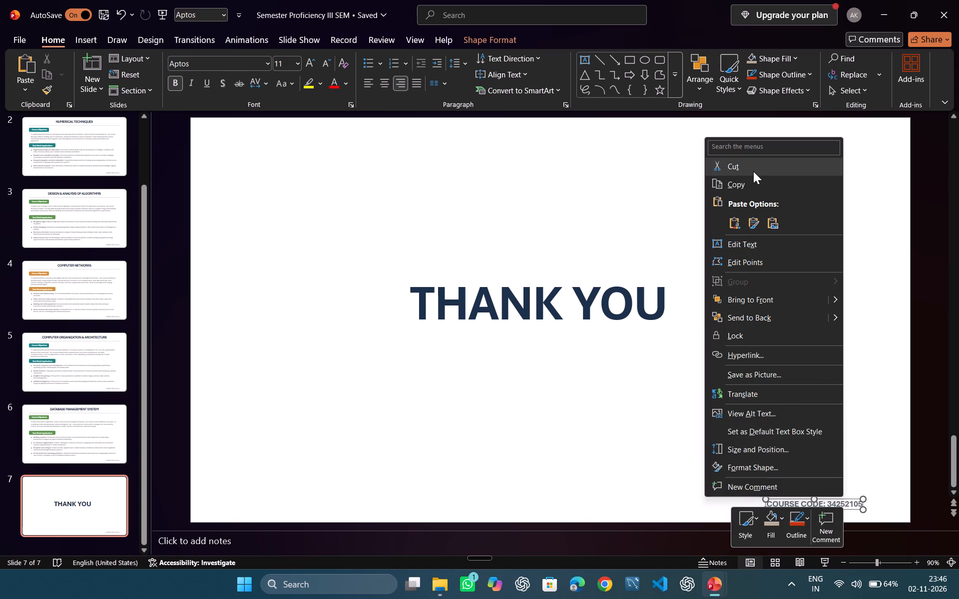
pyautogui.click(753, 171)
# On the cover slide, stretch the SEMESTER PROFICIENCY text box slightly downward to move its text clear of the institute banner.
pyautogui.scroll(6, 72, 358)
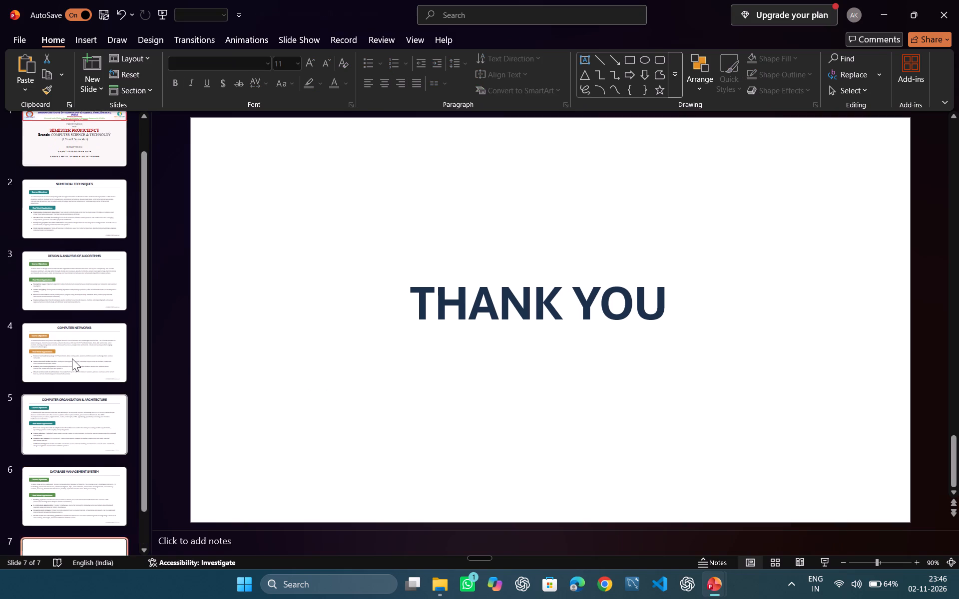
pyautogui.click(85, 144)
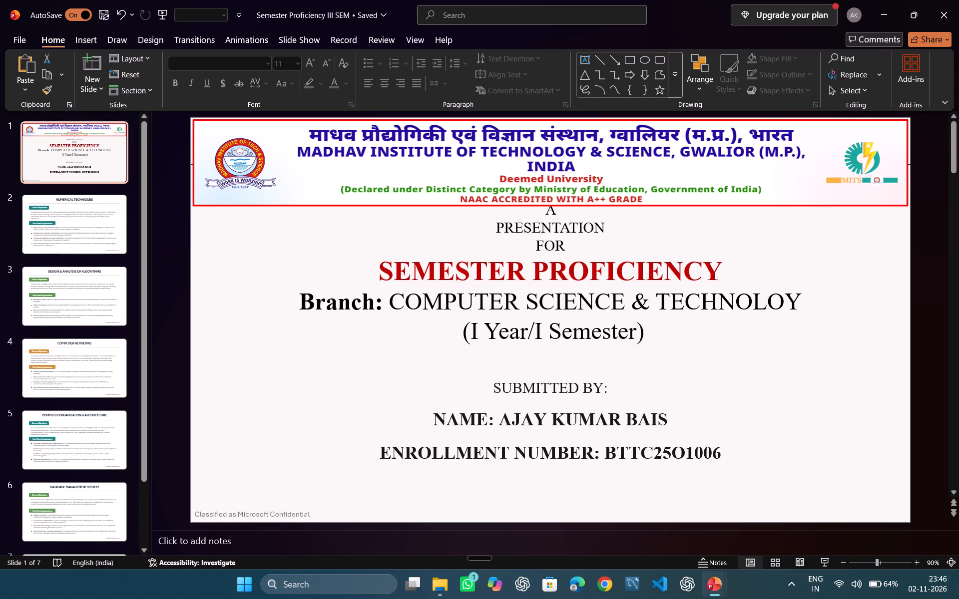
pyautogui.click(563, 289)
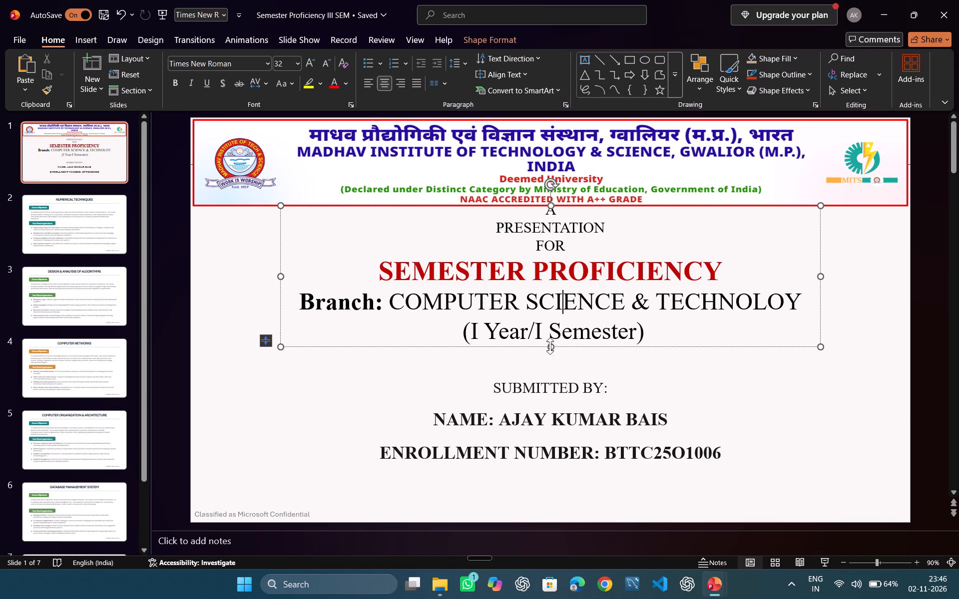
pyautogui.moveTo(550, 346); pyautogui.dragTo(550, 359)
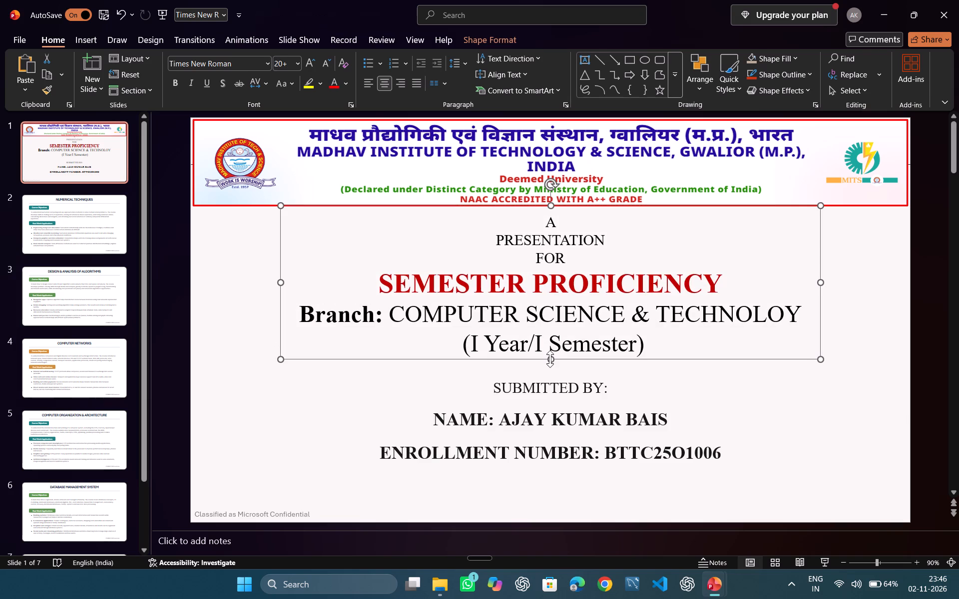
pyautogui.click(302, 455)
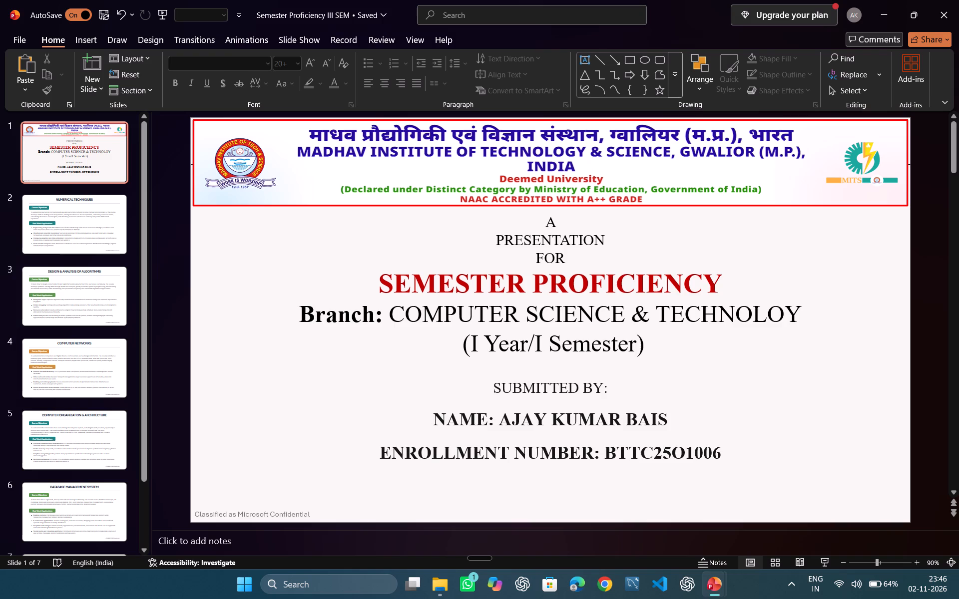
# Set all text in the cover slide's SEMESTER PROFICIENCY text box to font size 28.
pyautogui.click(633, 345)
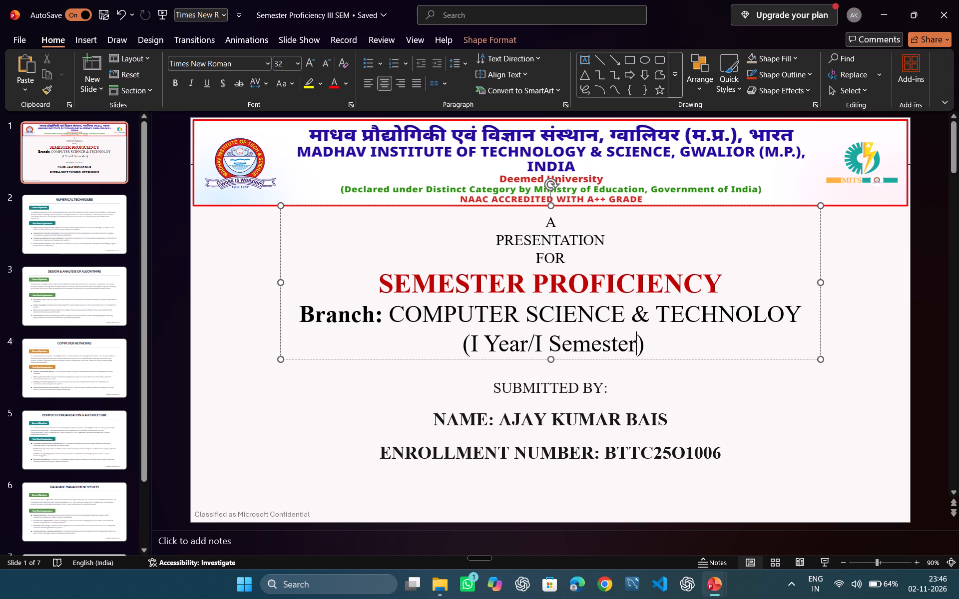
pyautogui.hotkey('ctrl', 'a')
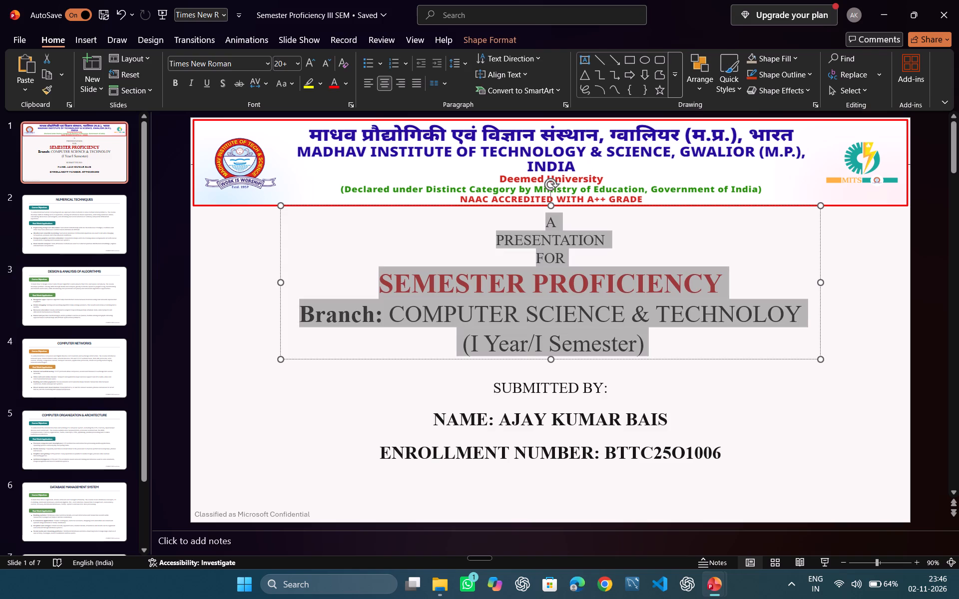
pyautogui.click(297, 60)
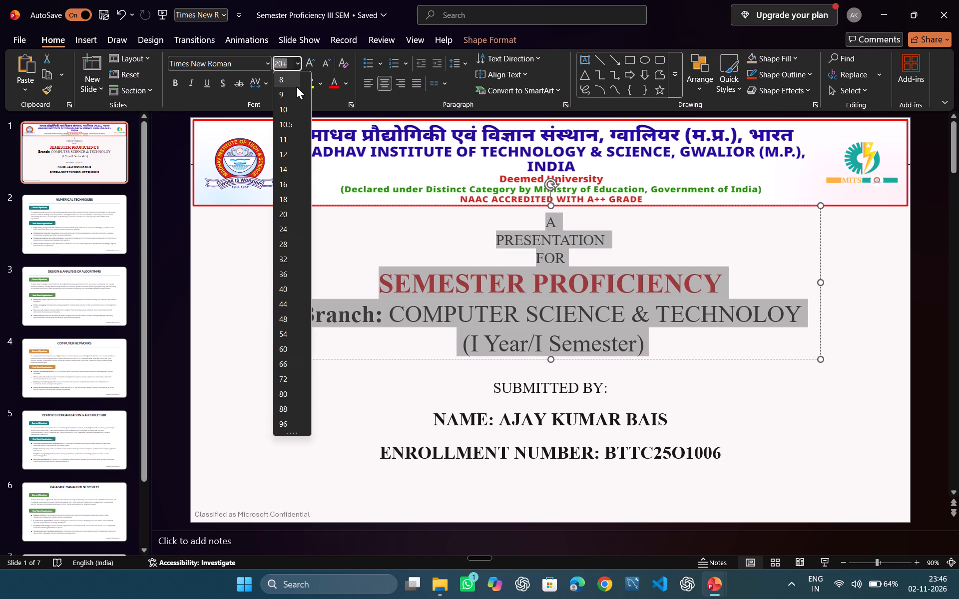
pyautogui.click(286, 243)
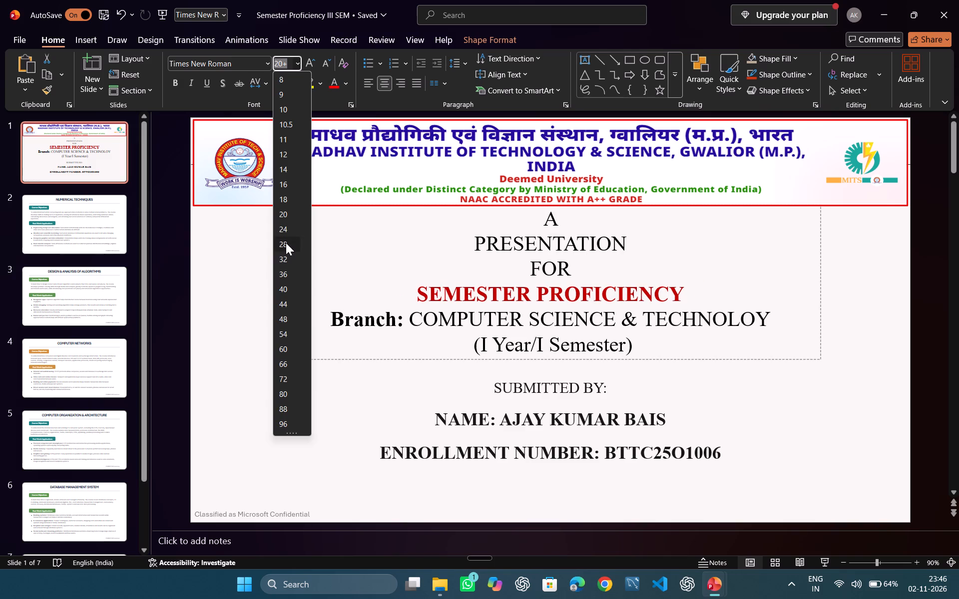
# Set all text in the cover slide's SUBMITTED BY text box to font size 24.
pyautogui.click(299, 417)
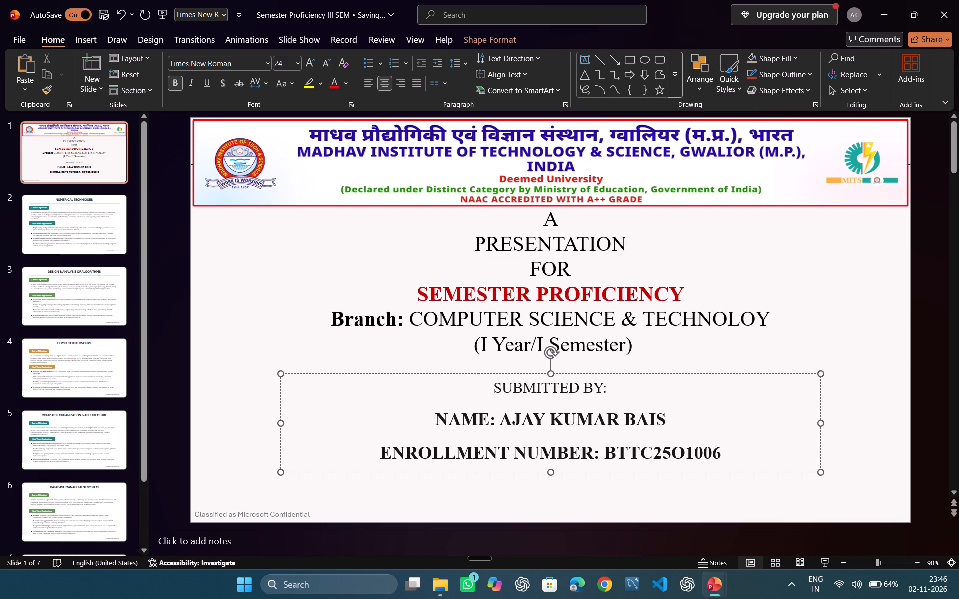
pyautogui.hotkey('ctrl', 'a')
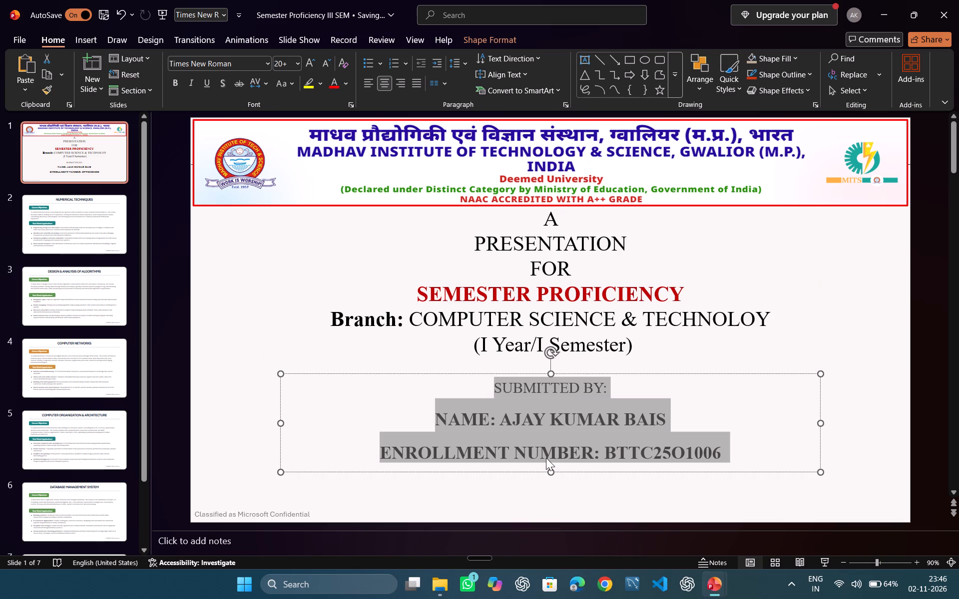
pyautogui.click(295, 63)
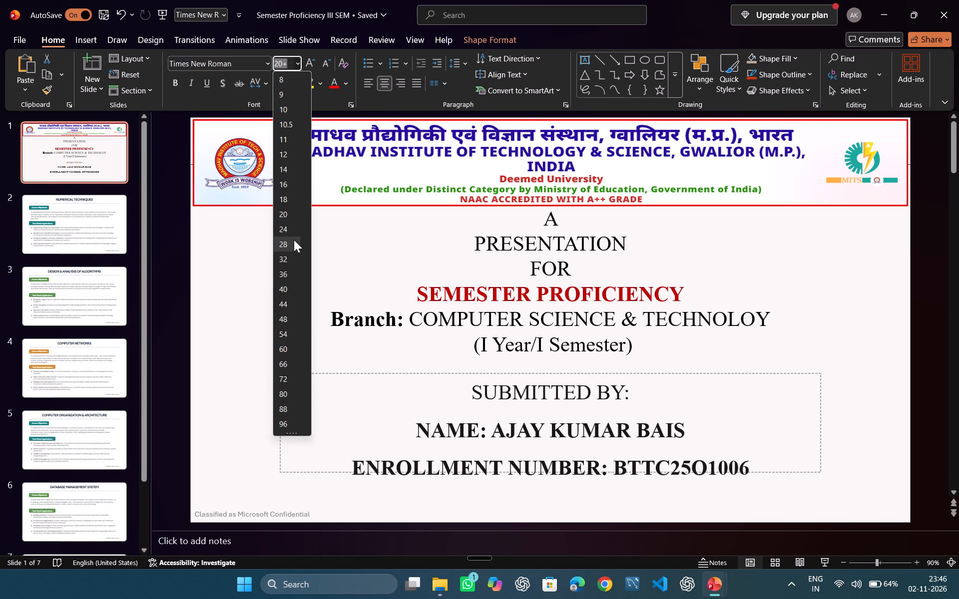
pyautogui.click(291, 227)
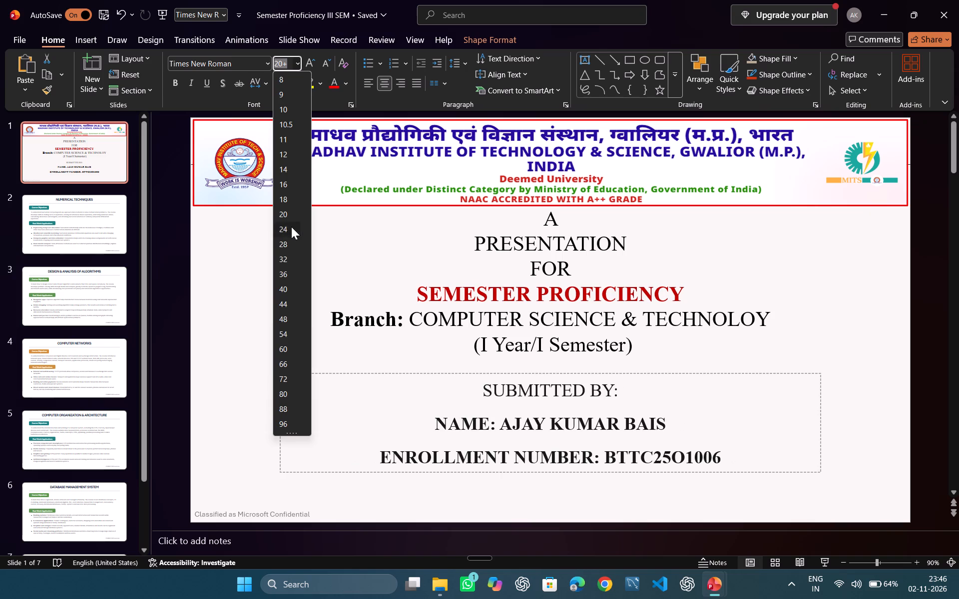
pyautogui.click(254, 428)
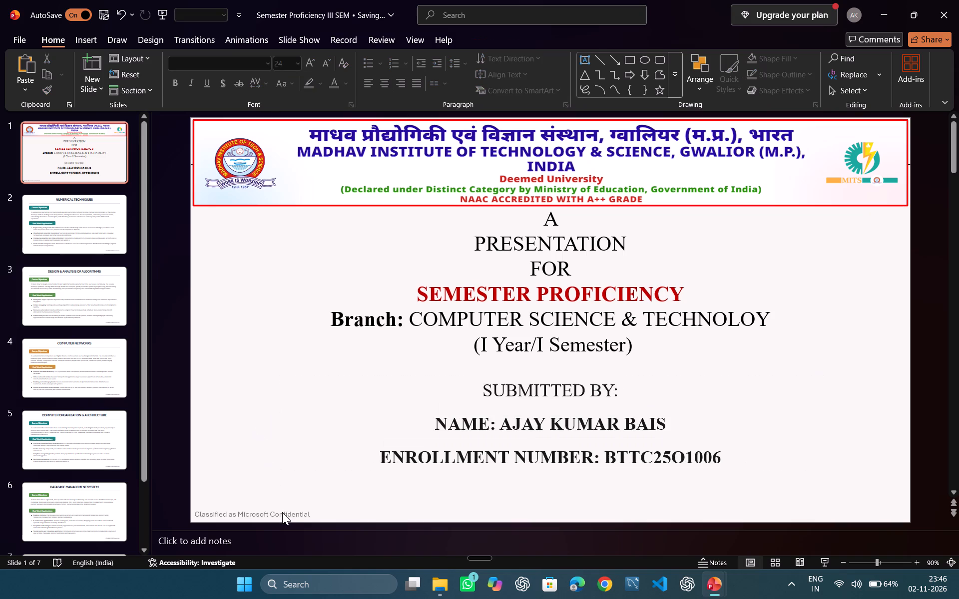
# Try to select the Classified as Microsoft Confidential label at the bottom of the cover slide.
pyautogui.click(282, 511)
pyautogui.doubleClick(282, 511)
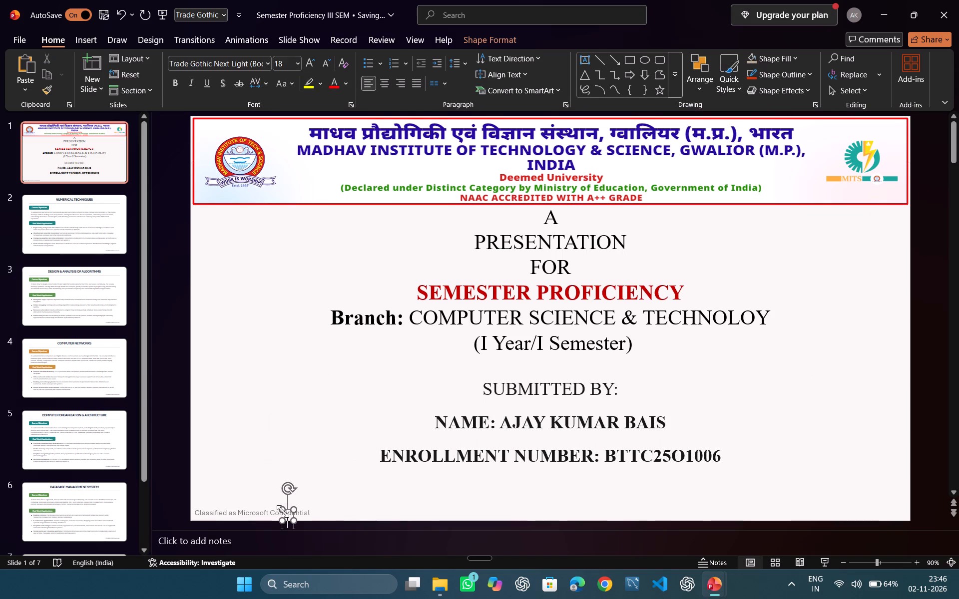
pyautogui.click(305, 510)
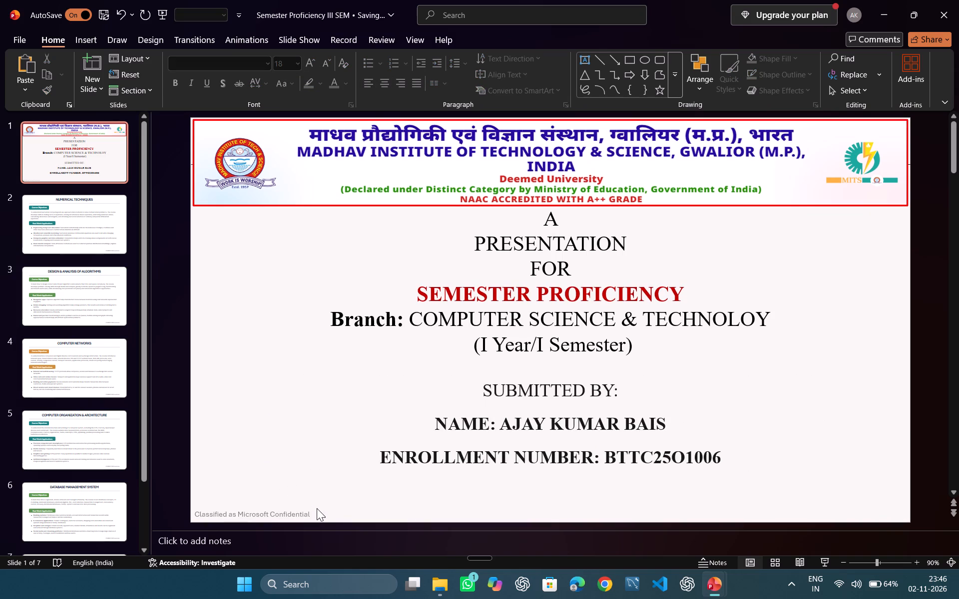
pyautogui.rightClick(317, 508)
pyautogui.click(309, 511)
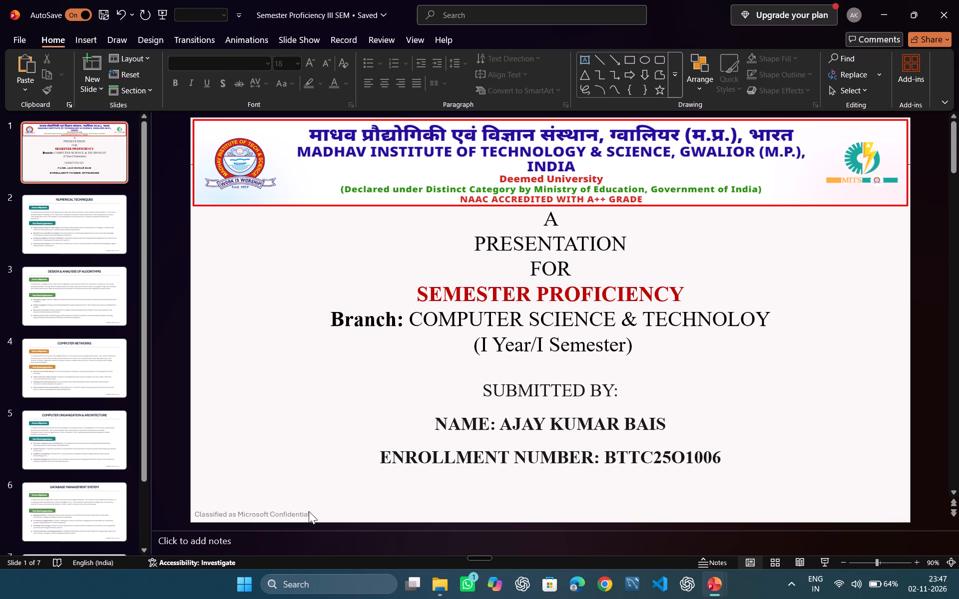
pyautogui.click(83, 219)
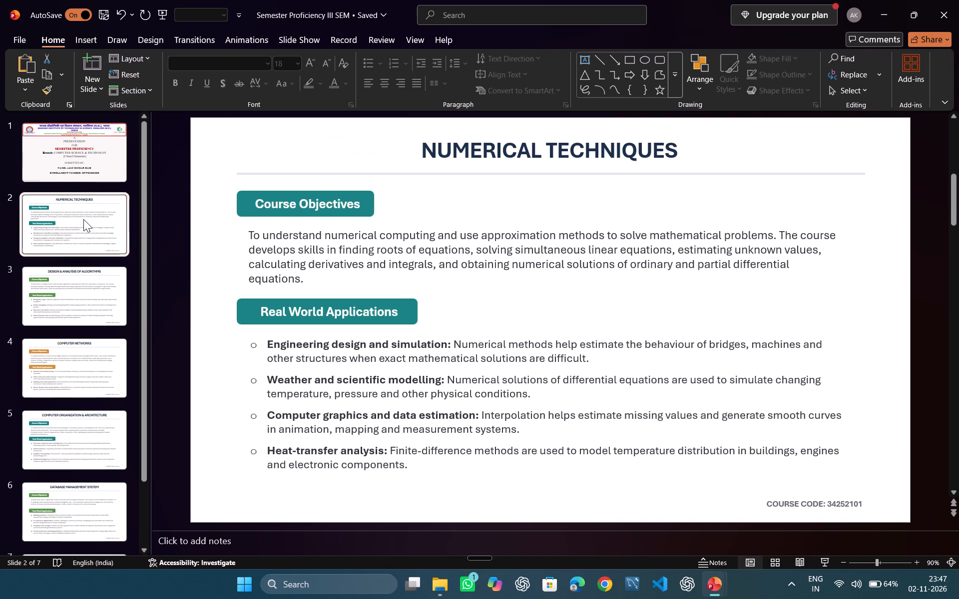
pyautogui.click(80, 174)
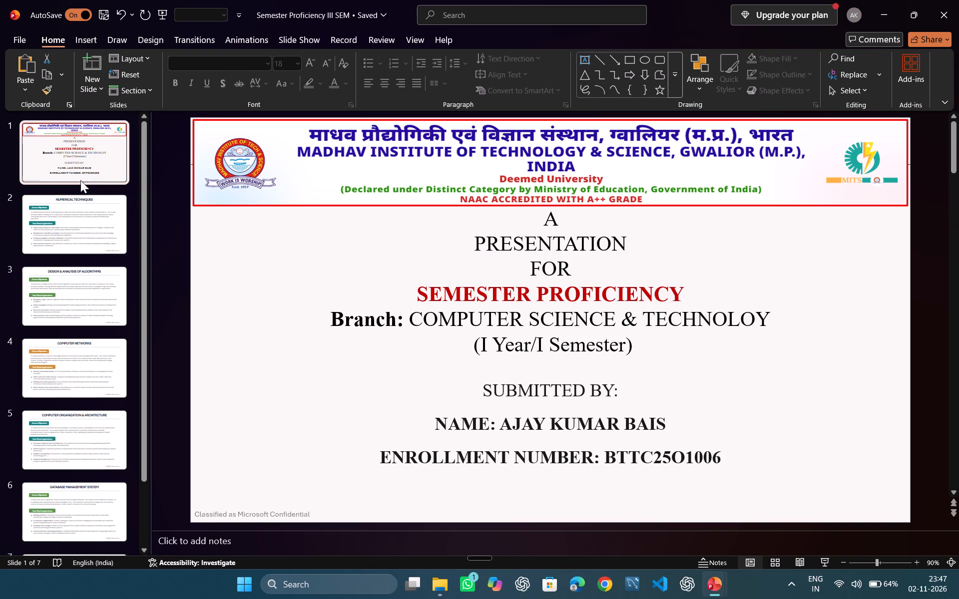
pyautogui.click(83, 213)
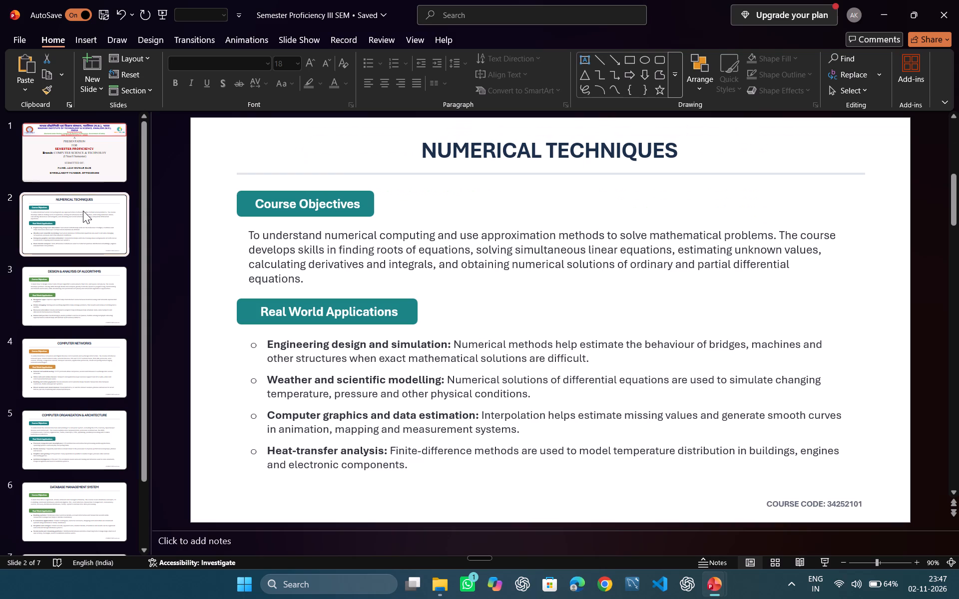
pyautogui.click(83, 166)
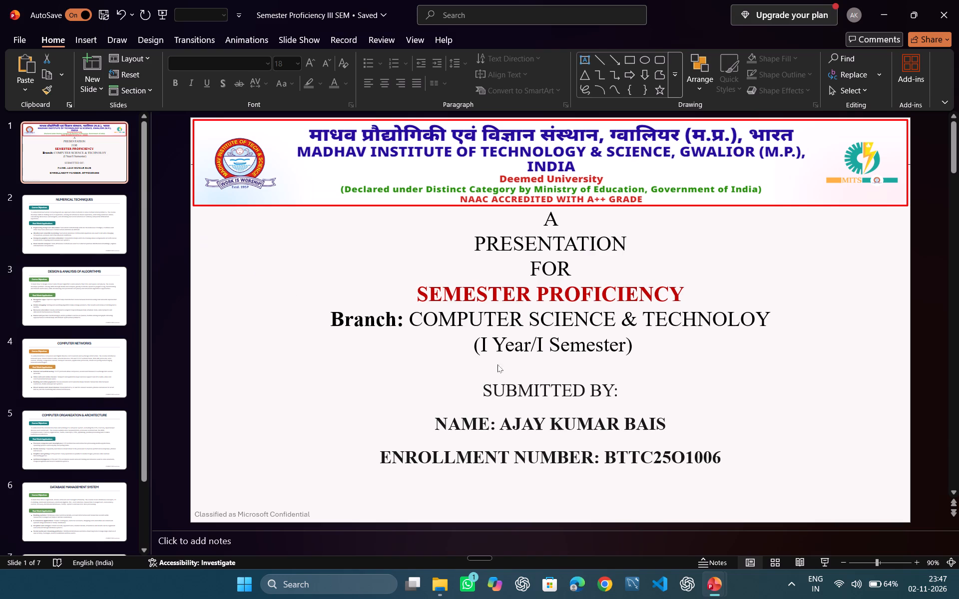
# Change the year and semester line on the cover slide to (II Year/III Semester) in regular, non-italic text.
pyautogui.click(484, 347)
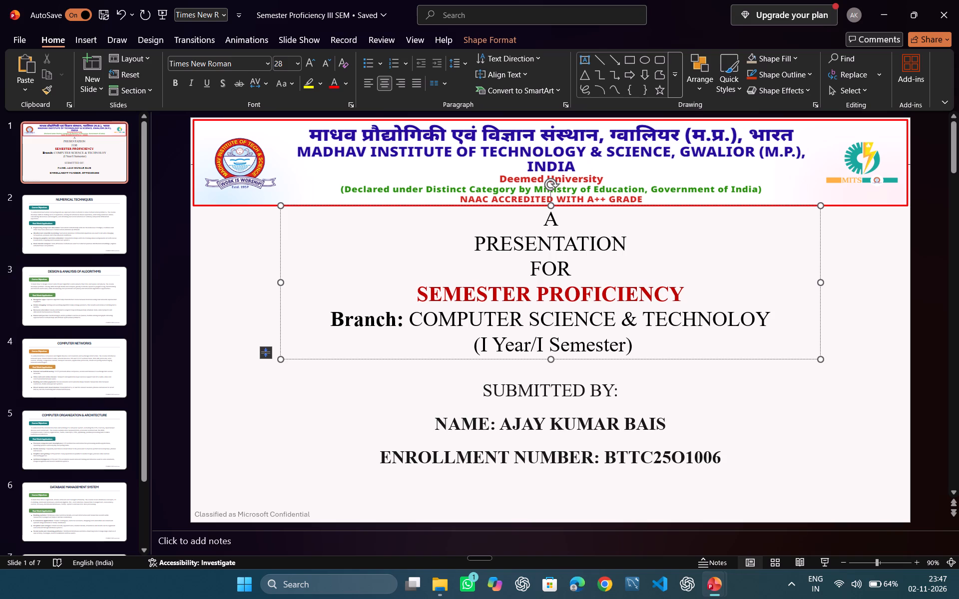
pyautogui.hotkey('ctrl', 'i')
pyautogui.hotkey('shift', 'i')
pyautogui.press('BackSpace')
pyautogui.hotkey('shift', 'i')
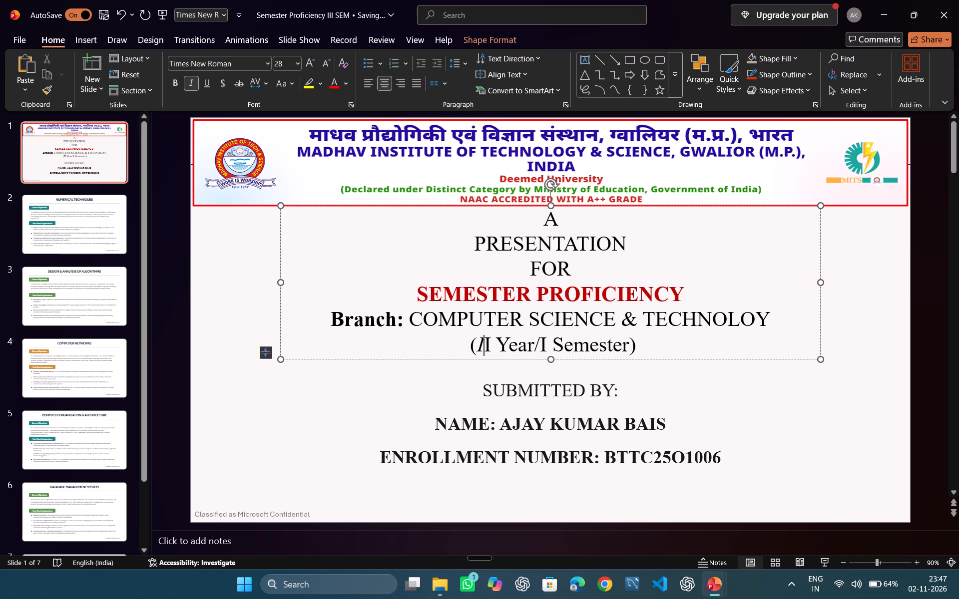
pyautogui.press('BackSpace')
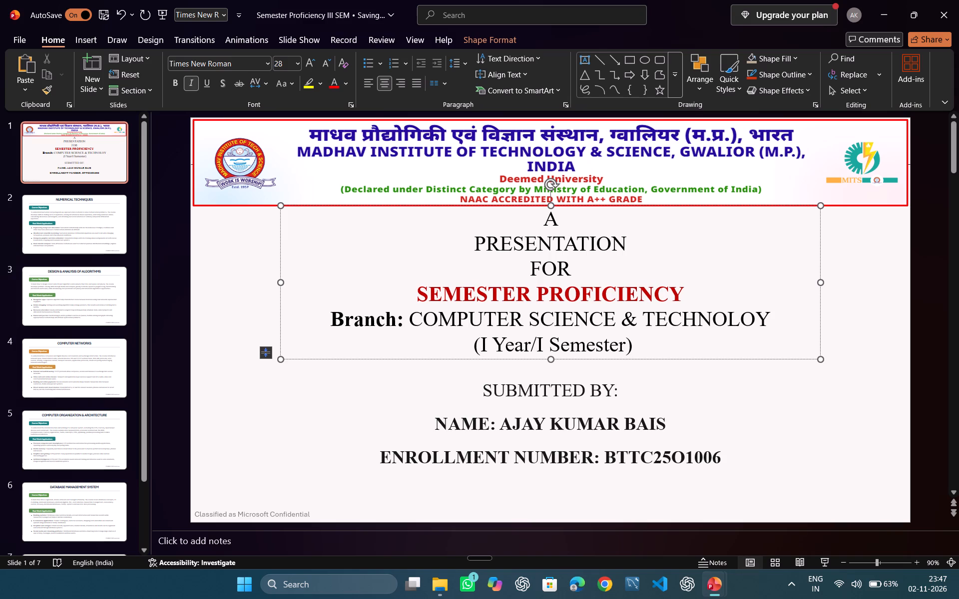
pyautogui.click(179, 87)
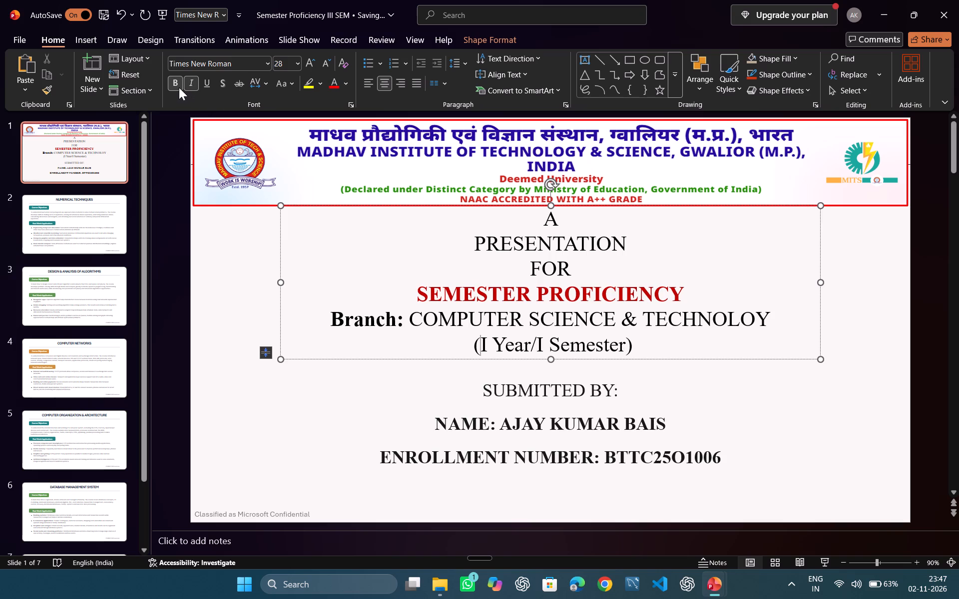
pyautogui.moveTo(178, 87); pyautogui.dragTo(189, 85)
pyautogui.click(189, 85)
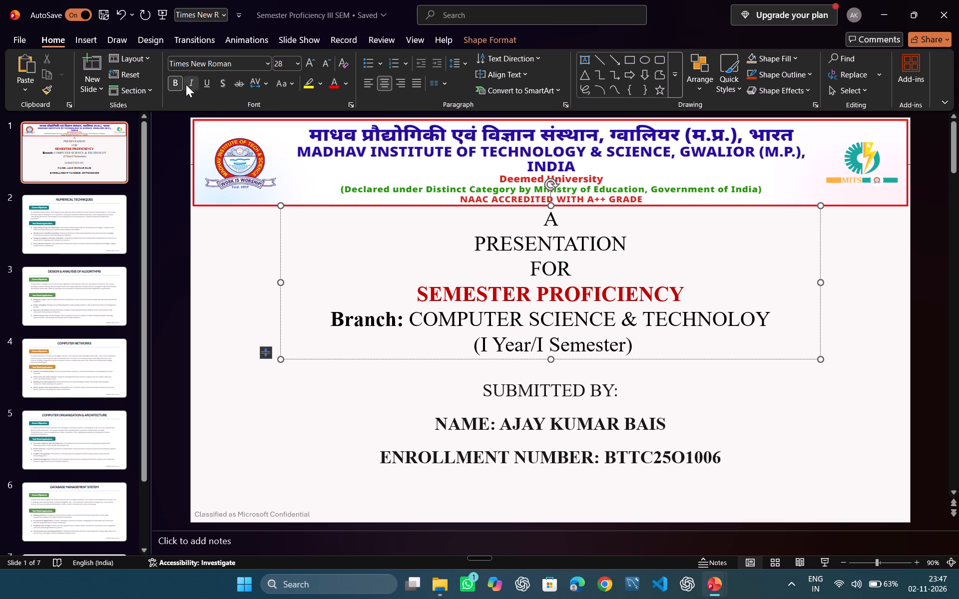
pyautogui.click(172, 83)
pyautogui.hotkey('shift', 'i')
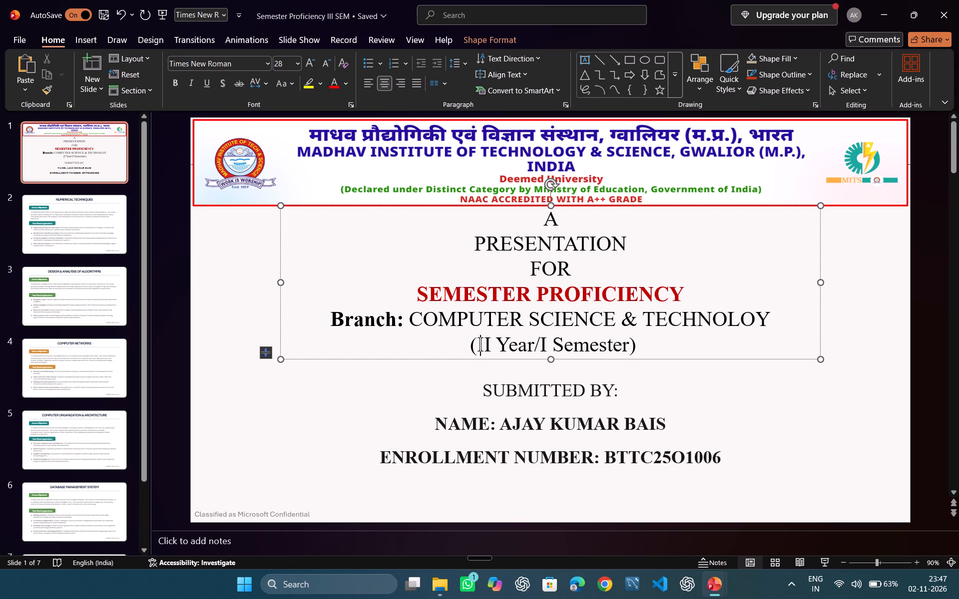
pyautogui.click(547, 346)
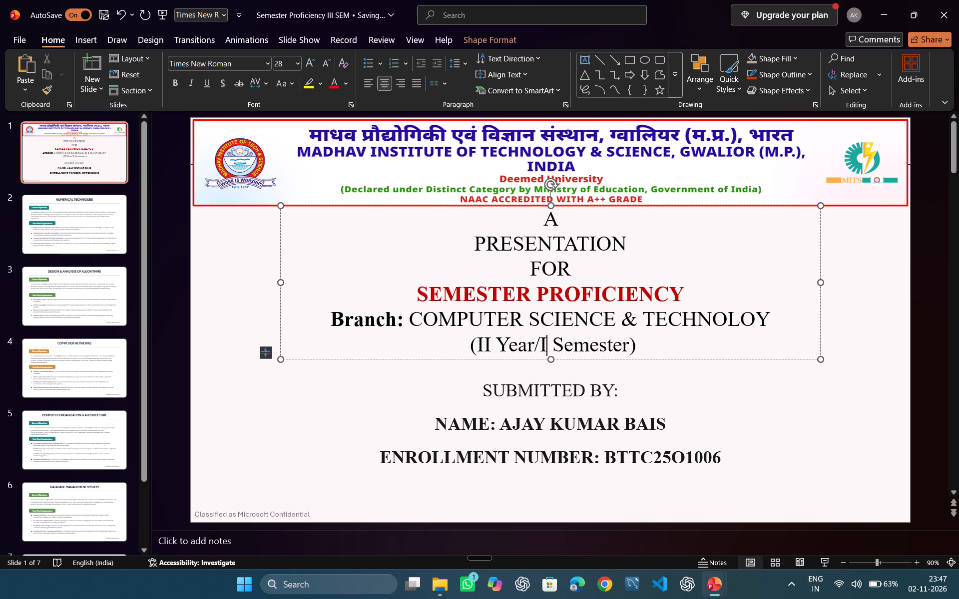
pyautogui.write('II')
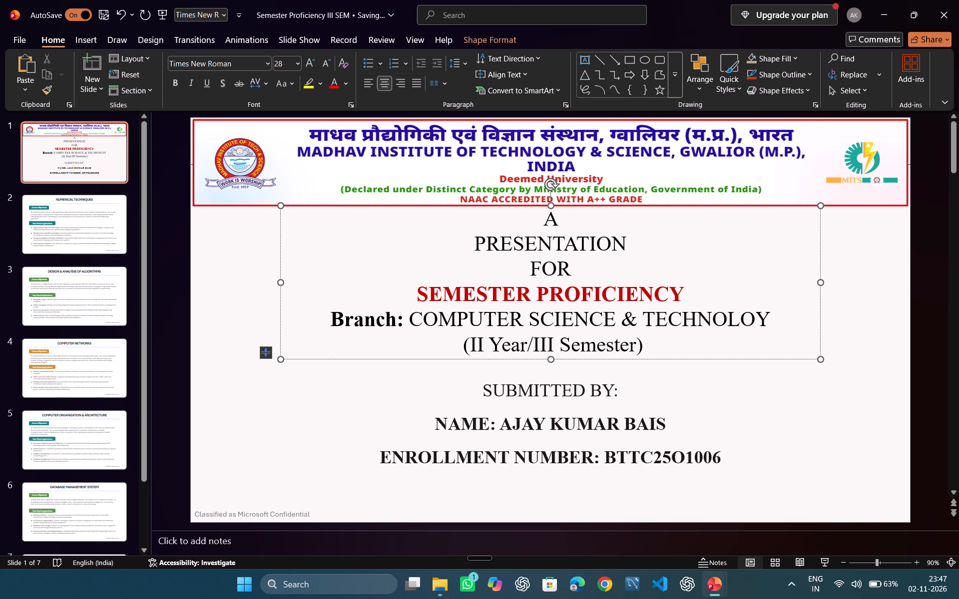
pyautogui.click(795, 445)
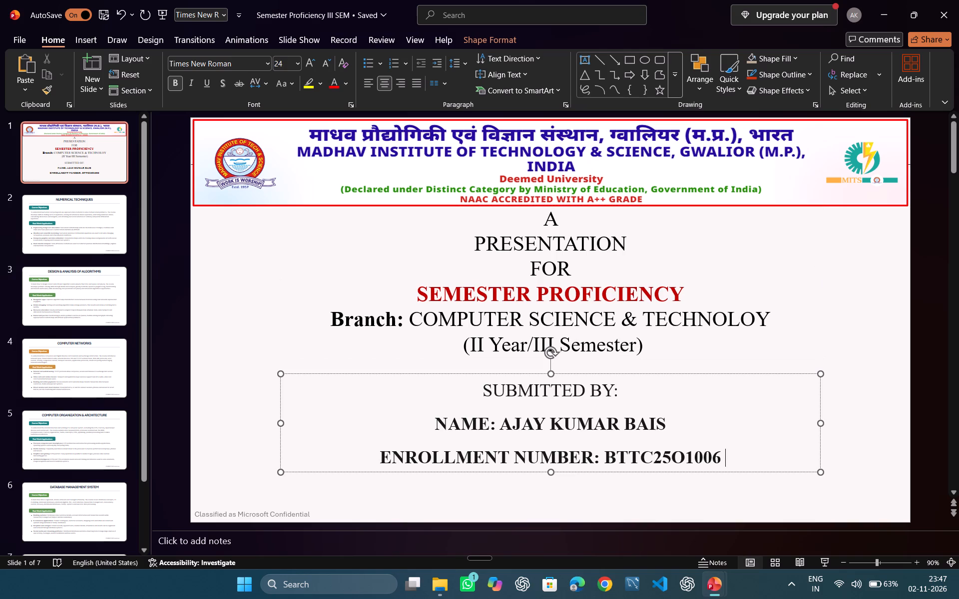
pyautogui.click(867, 361)
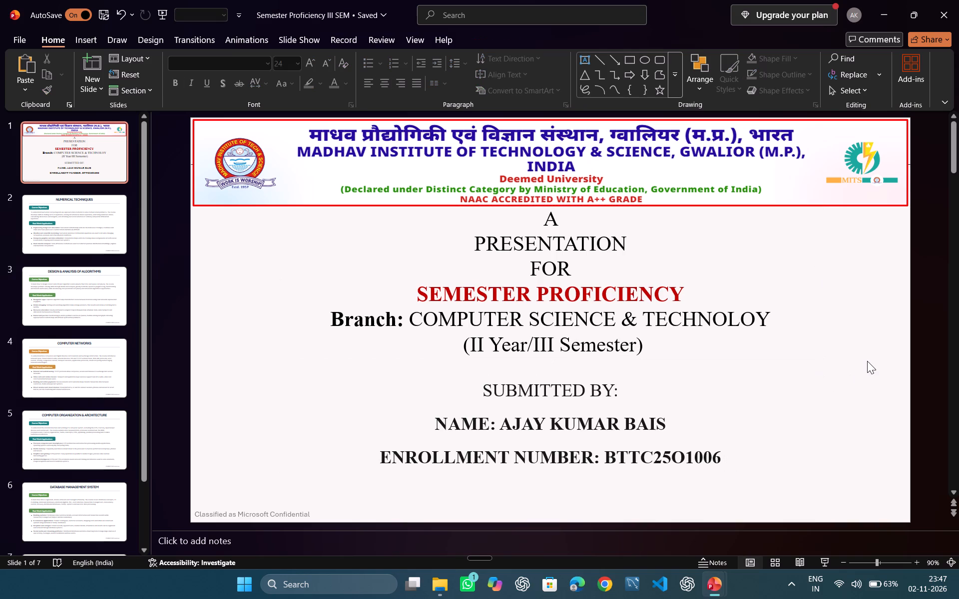
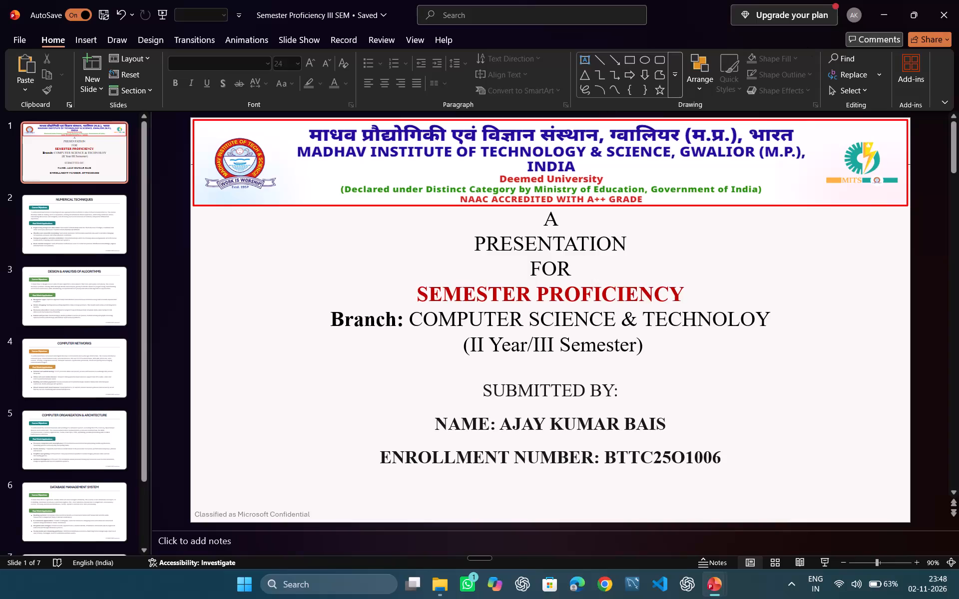
# Close the Semester Proficiency III SEM and I SEM PROFICIENCY presentations.
pyautogui.click(950, 0)
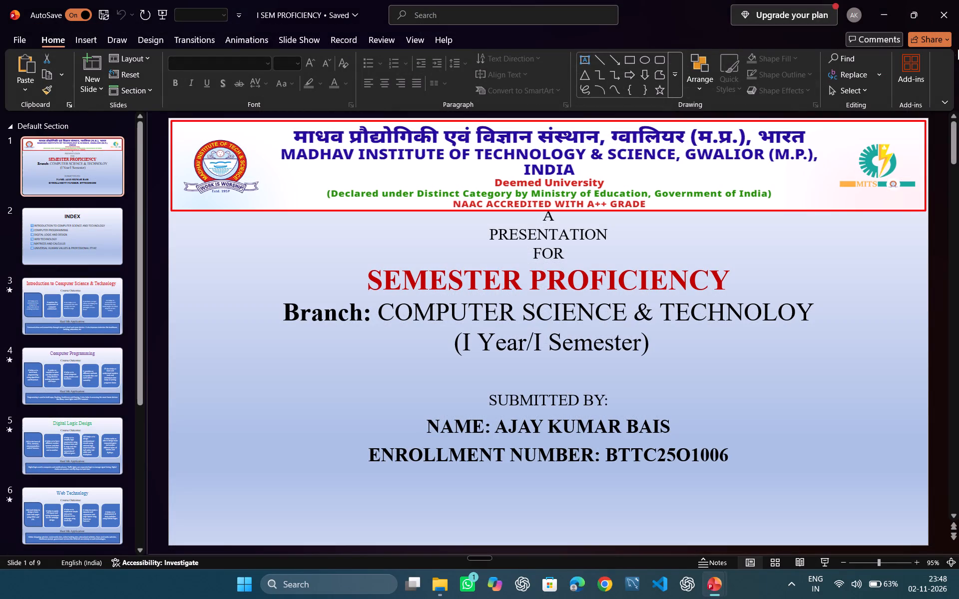
pyautogui.click(940, 14)
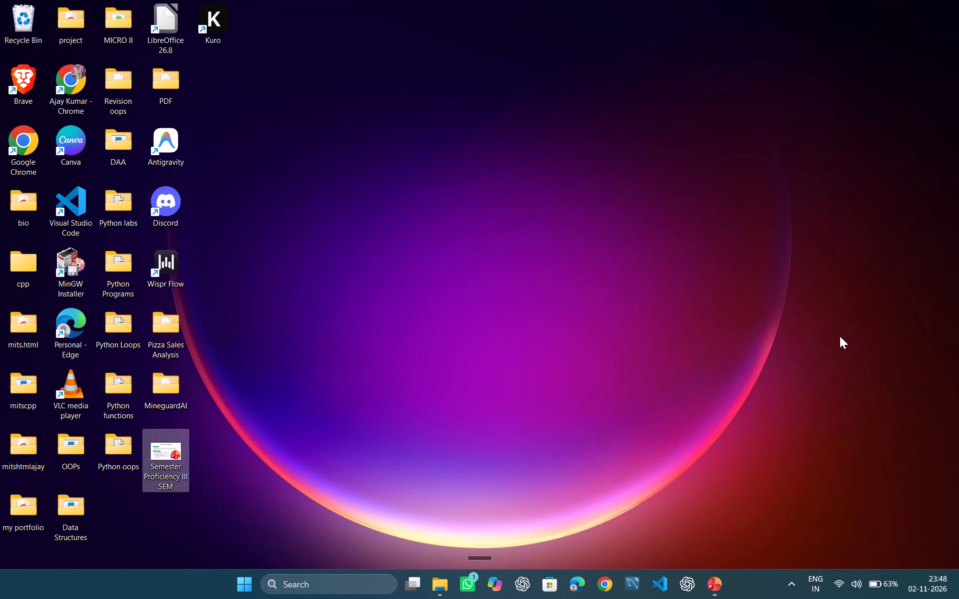
# Bring the open II SEM PROFICIENCY presentation back to the front from the desktop.
pyautogui.click(722, 519)
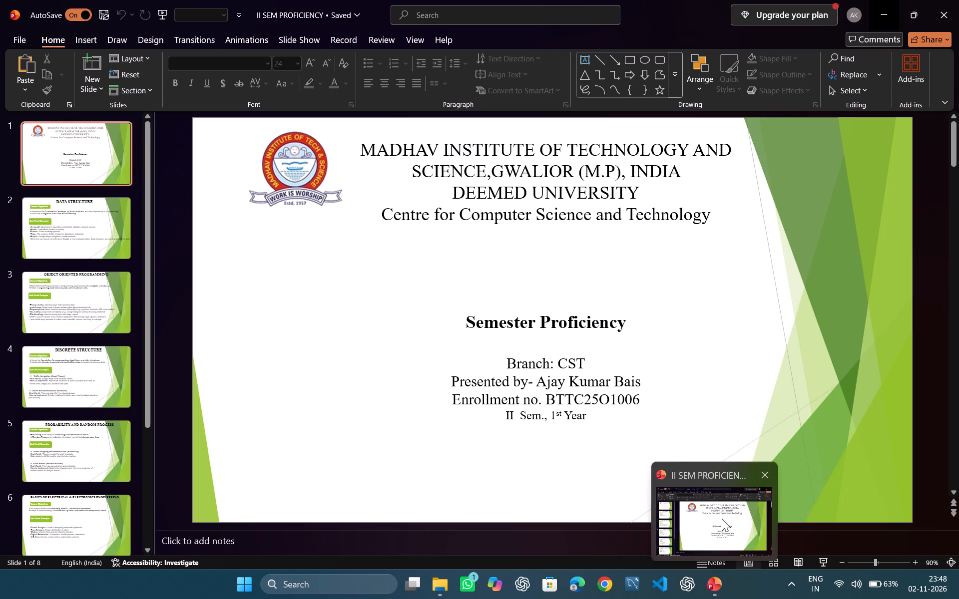
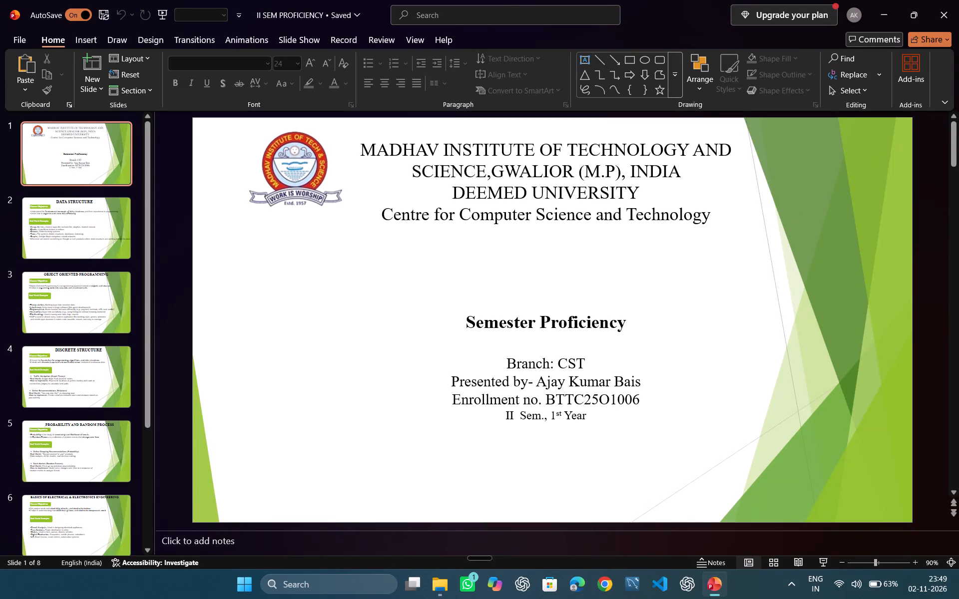
# Close the II SEM PROFICIENCY presentation.
pyautogui.click(957, 0)
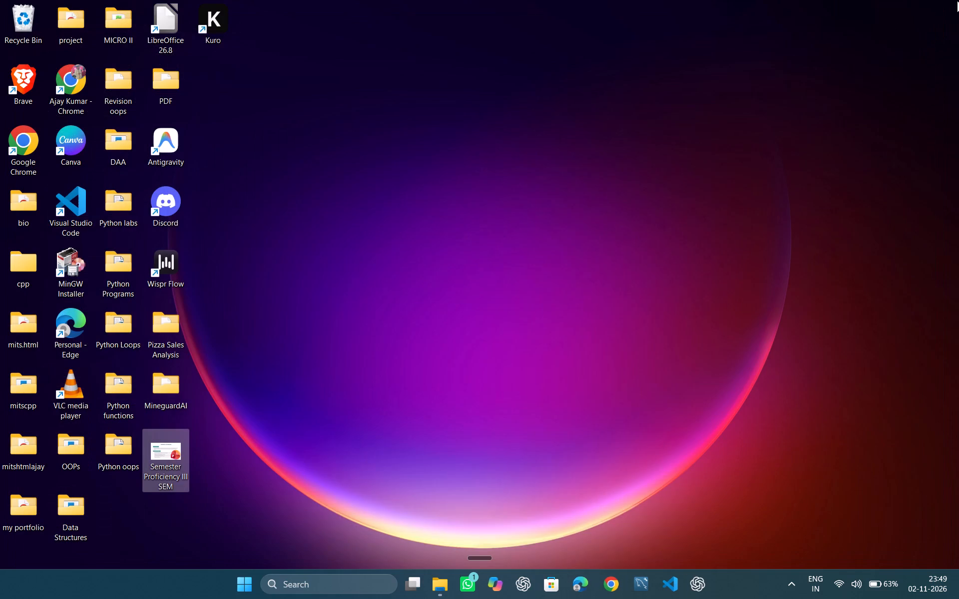
# Open the Semester Proficiency III SEM presentation from the desktop.
pyautogui.doubleClick(162, 460)
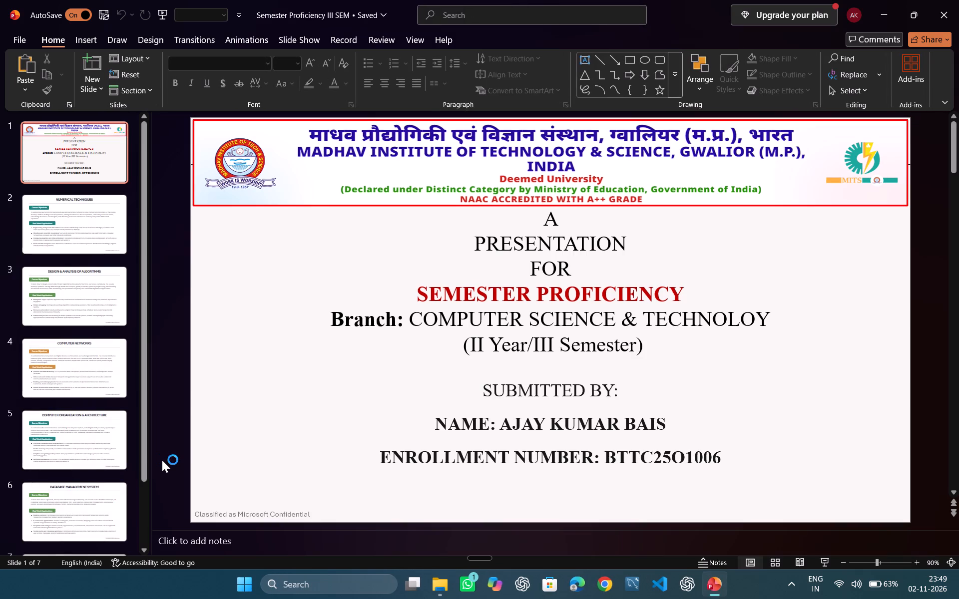
# Review all slides of the III SEM presentation, including the font of the closing THANK YOU text.
pyautogui.scroll(-7, 83, 514)
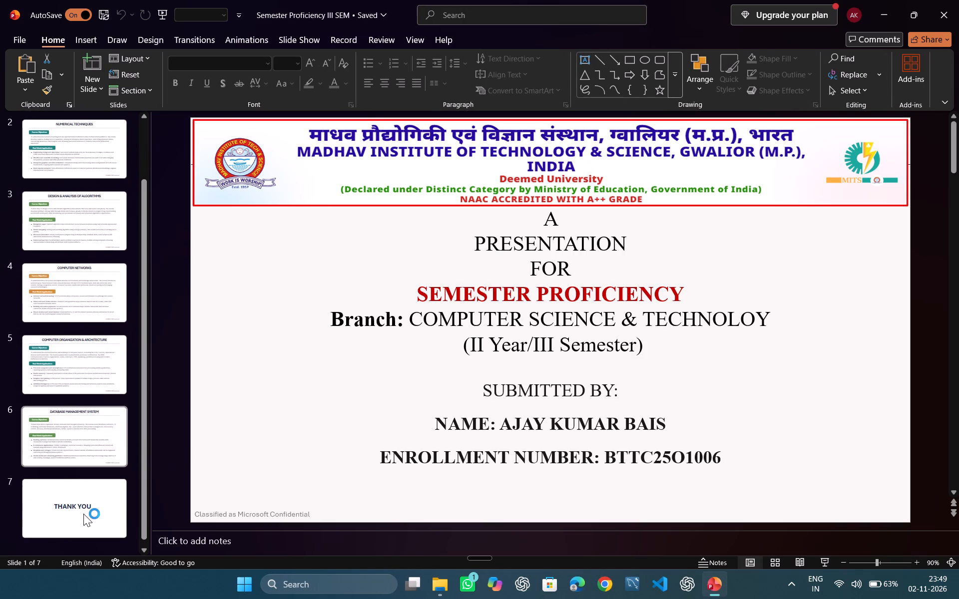
pyautogui.click(83, 514)
pyautogui.press('Up')
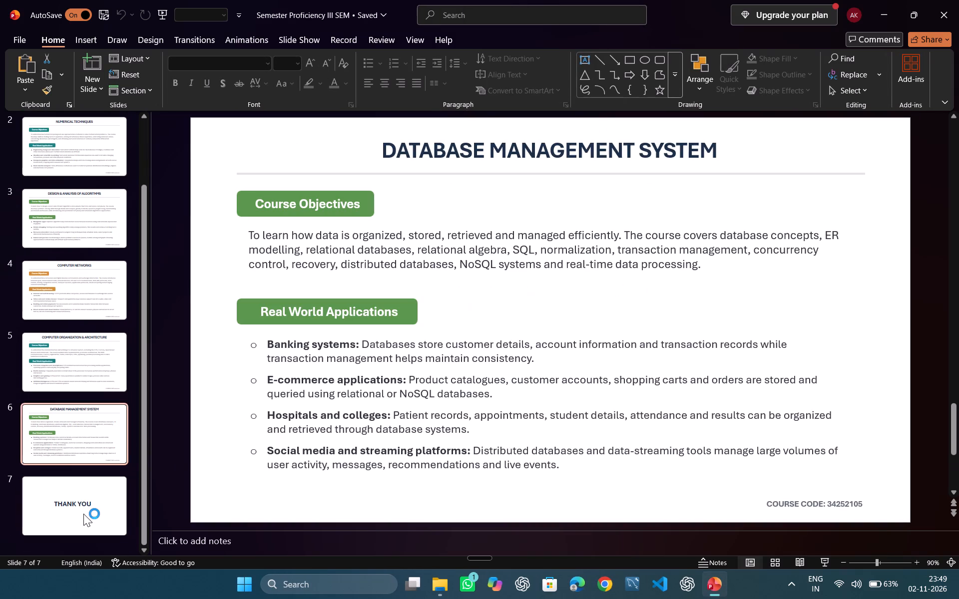
pyautogui.press('Up')
pyautogui.press('Up')
pyautogui.press('Up')
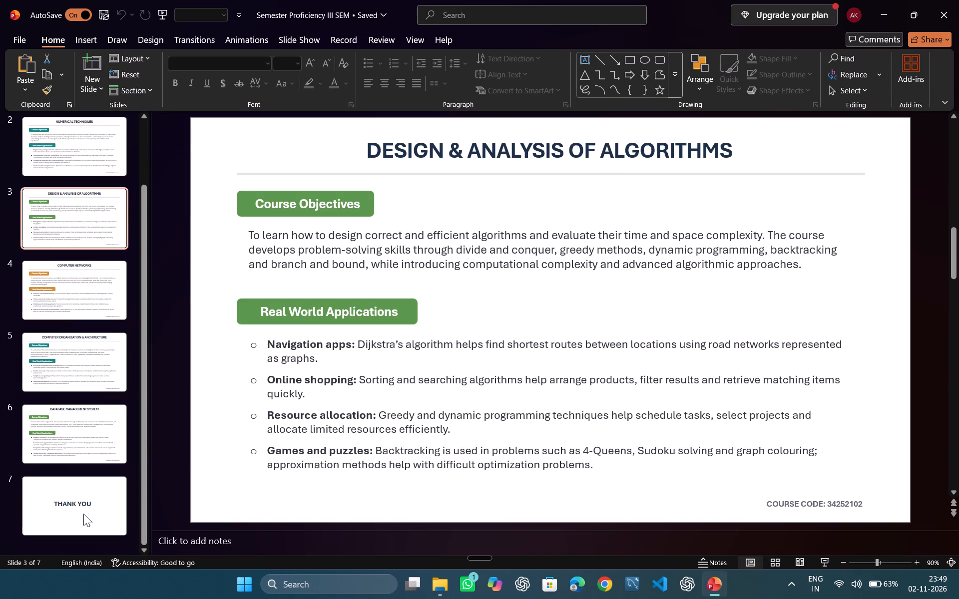
pyautogui.press('Up')
pyautogui.press('Up')
pyautogui.press('Up')
pyautogui.press('Up')
pyautogui.press('Up')
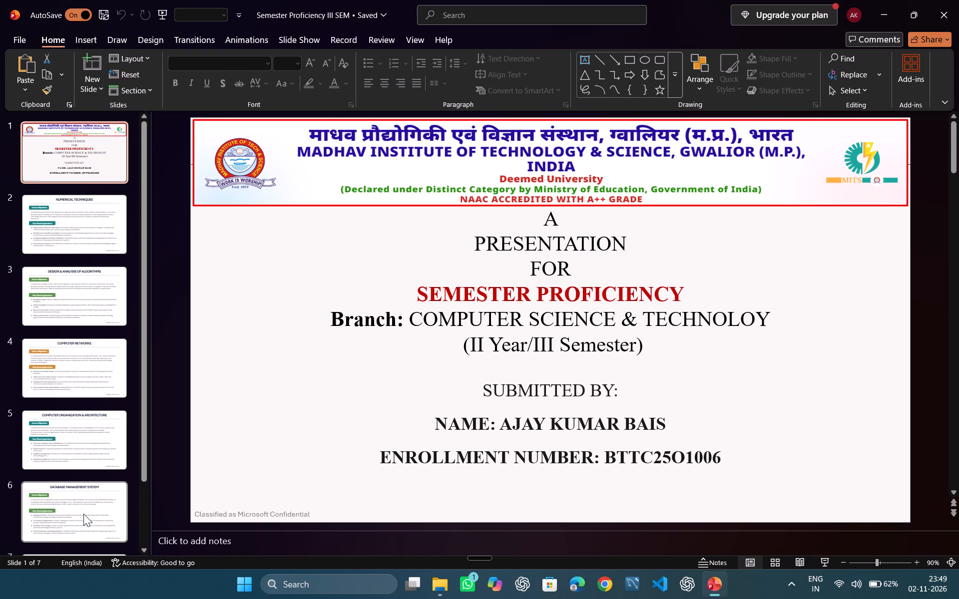
pyautogui.press('Down')
pyautogui.press('Down')
pyautogui.press('Down')
pyautogui.press('Down')
pyautogui.press('Down')
pyautogui.press('Down')
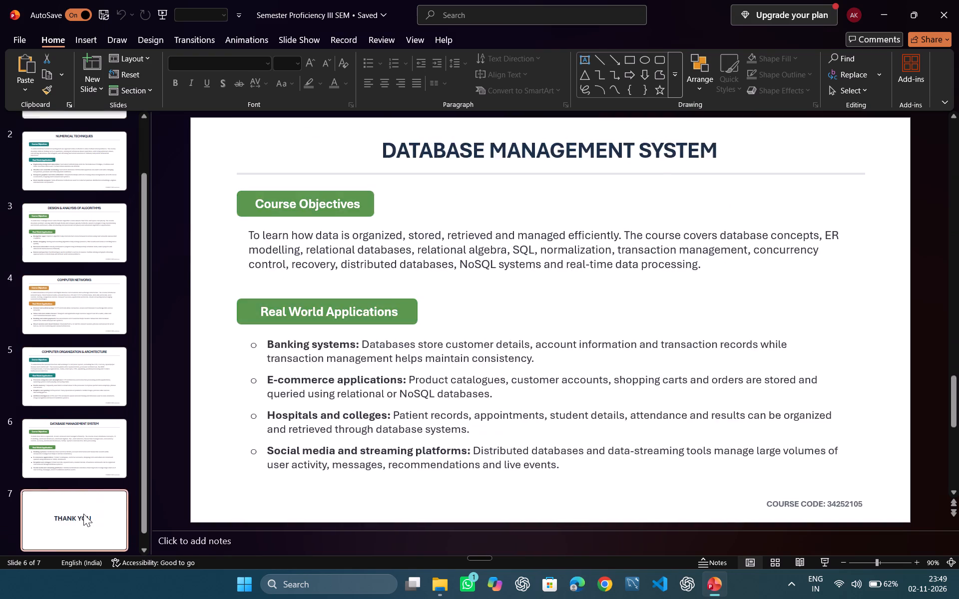
pyautogui.press('Down')
pyautogui.press('Down')
pyautogui.press('Down')
pyautogui.press('Up')
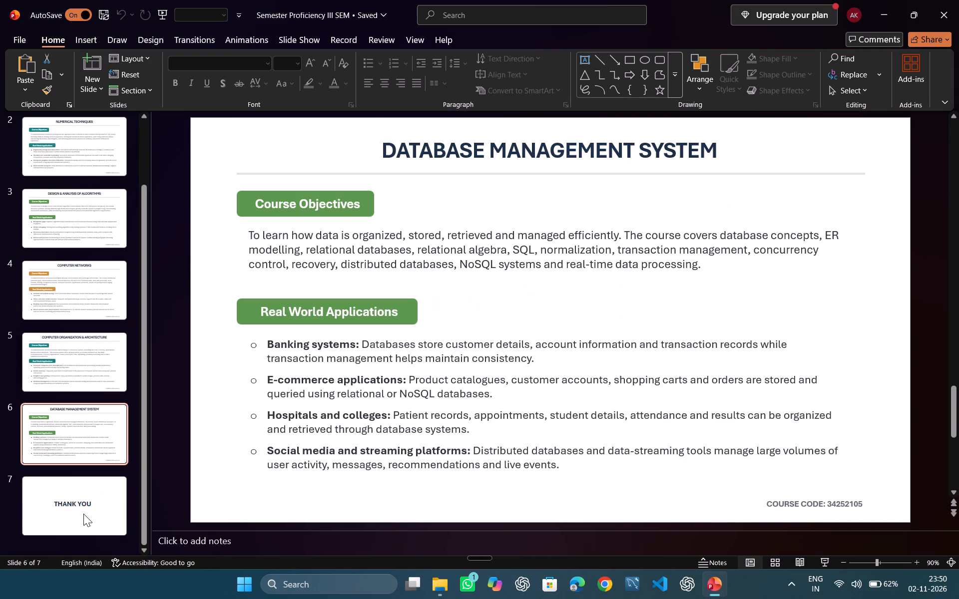
pyautogui.press('Down')
pyautogui.press('Down')
pyautogui.press('Down')
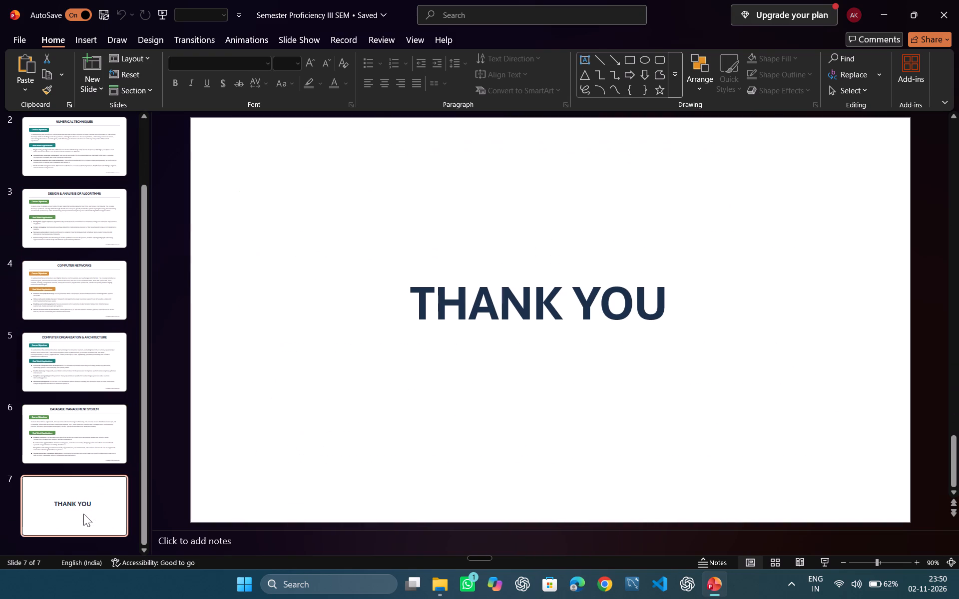
pyautogui.click(619, 309)
# On slide 1, set the whole text block from "A PRESENTATION FOR" through "(II Year/III Semester)" to the Aptos font.
pyautogui.scroll(3, 27, 240)
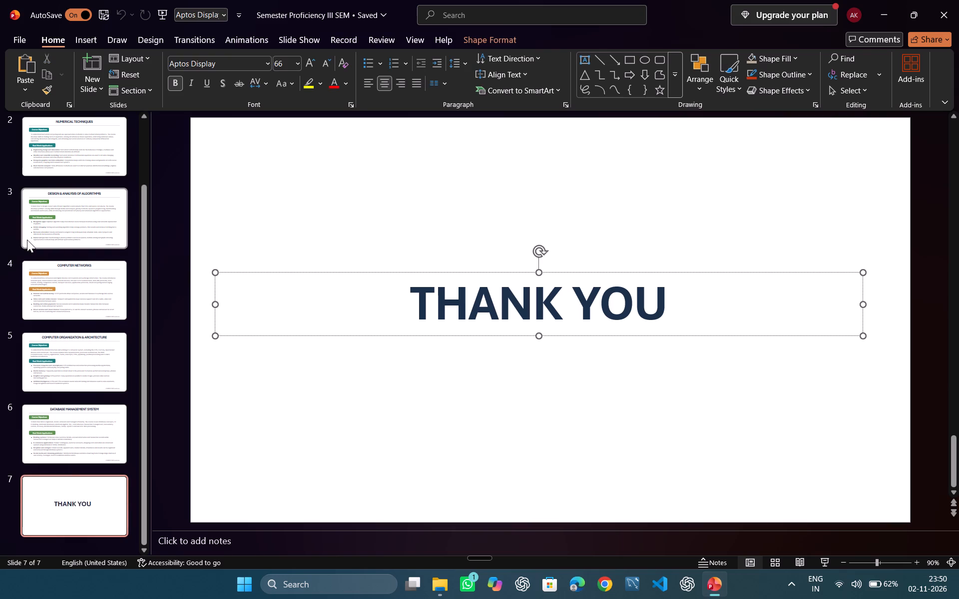
pyautogui.scroll(6, 27, 240)
pyautogui.click(60, 124)
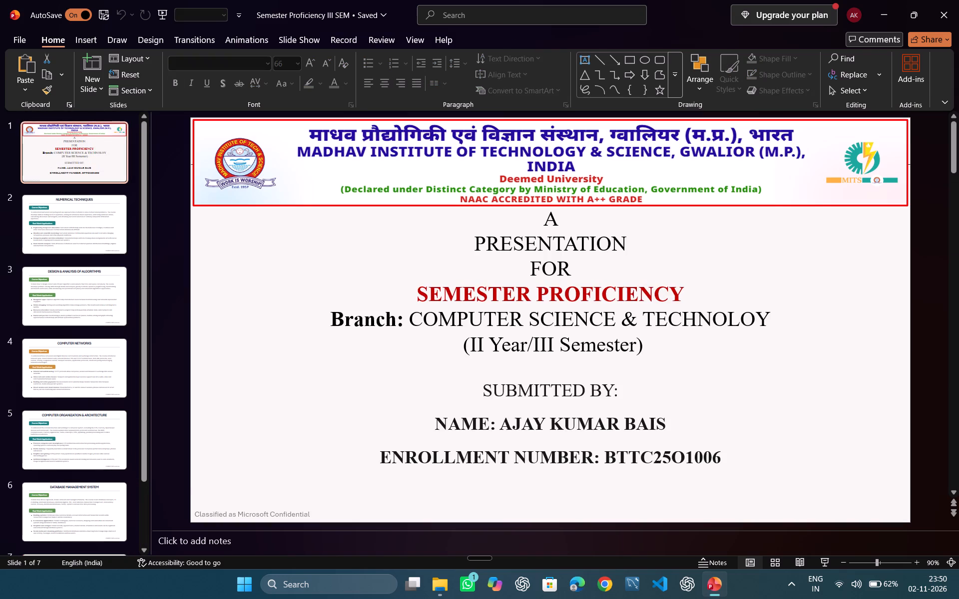
pyautogui.click(468, 318)
pyautogui.hotkey('ctrl', 'a')
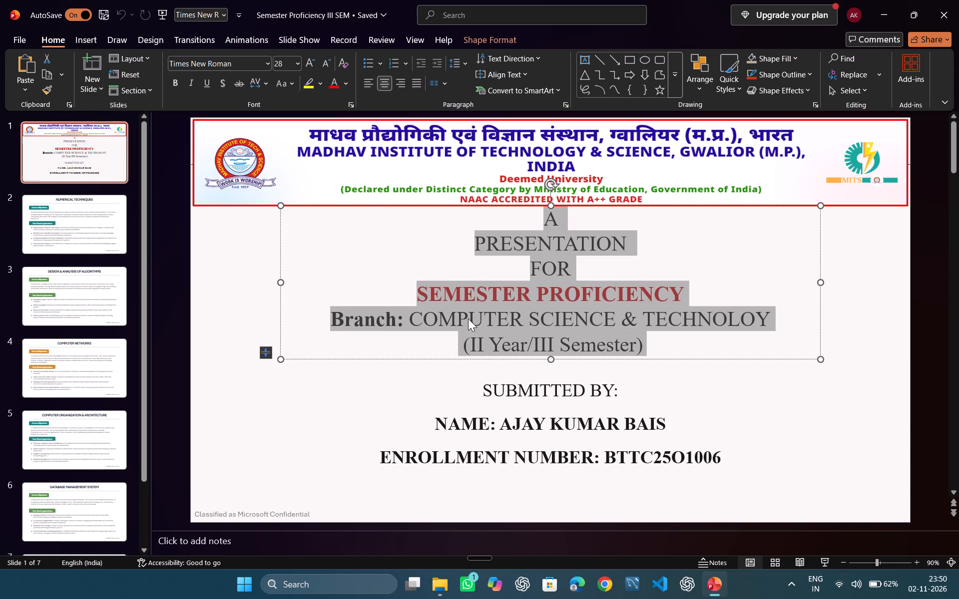
pyautogui.click(265, 61)
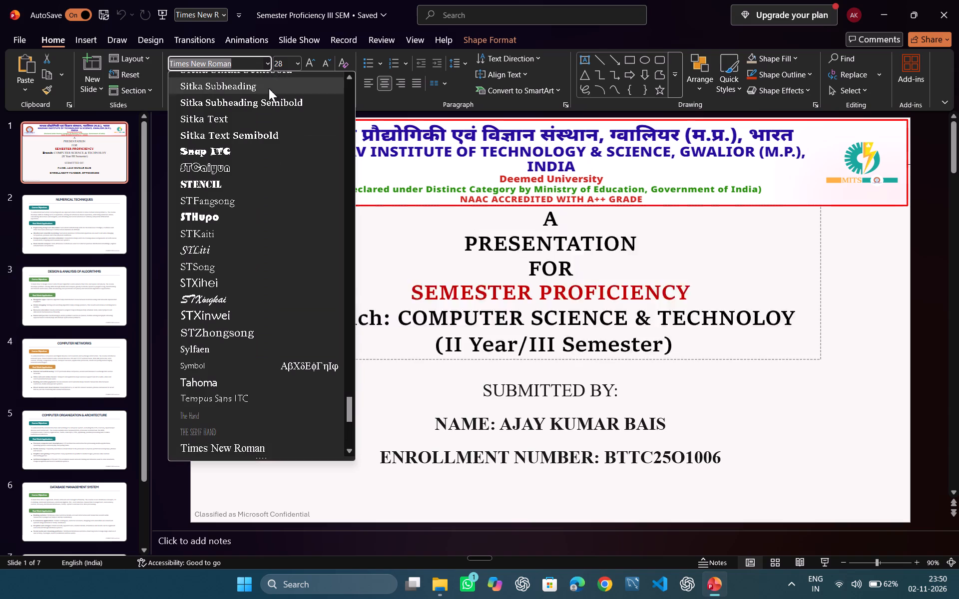
pyautogui.scroll(7, 254, 201)
pyautogui.scroll(20, 254, 201)
pyautogui.scroll(20, 254, 201)
pyautogui.scroll(20, 254, 201)
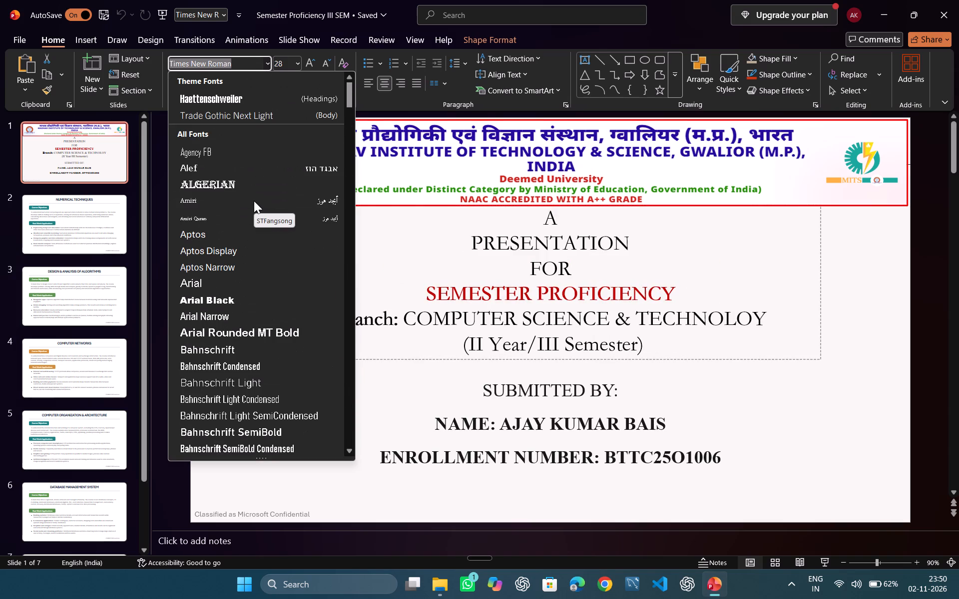
pyautogui.click(234, 237)
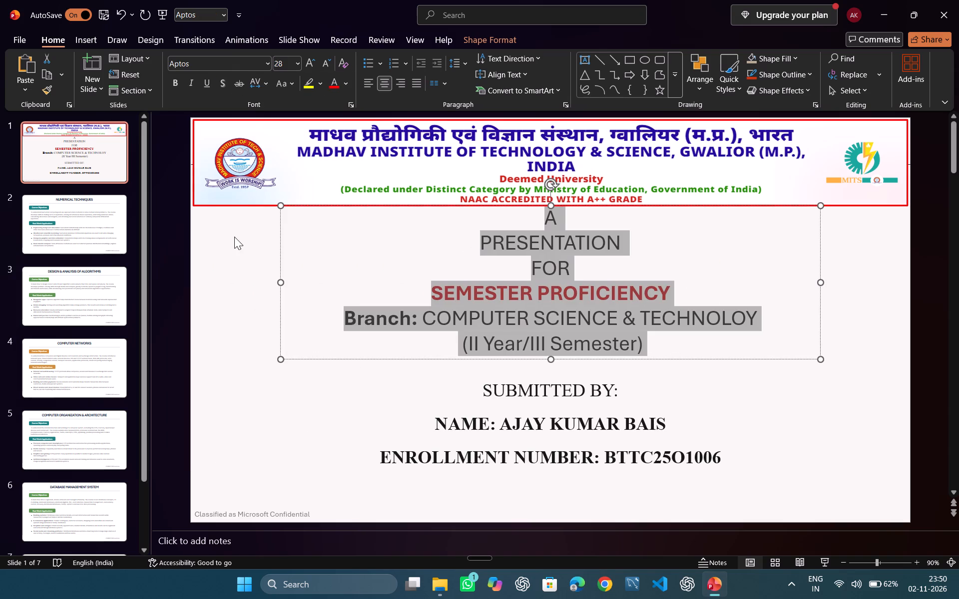
# Set all text in slide 1's SUBMITTED BY block, including the name and enrollment number lines, to the Aptos font.
pyautogui.click(469, 444)
pyautogui.hotkey('ctrl', 'a')
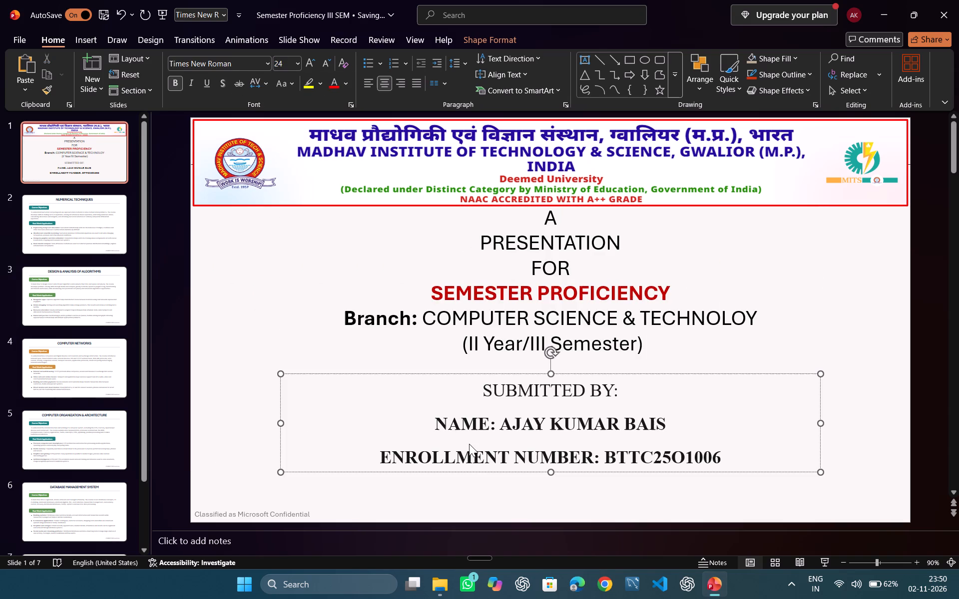
pyautogui.click(268, 62)
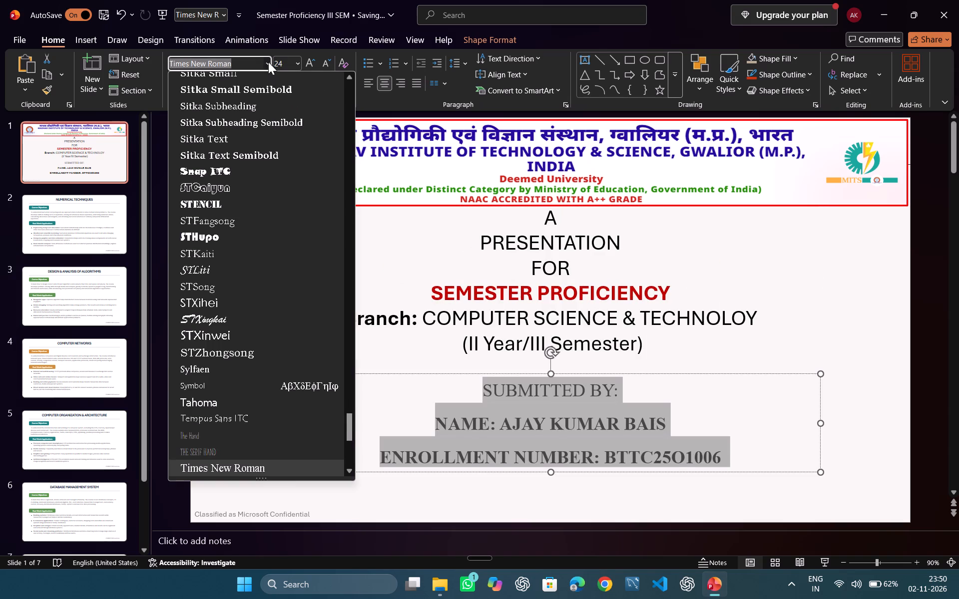
pyautogui.scroll(16, 260, 152)
pyautogui.scroll(15, 260, 152)
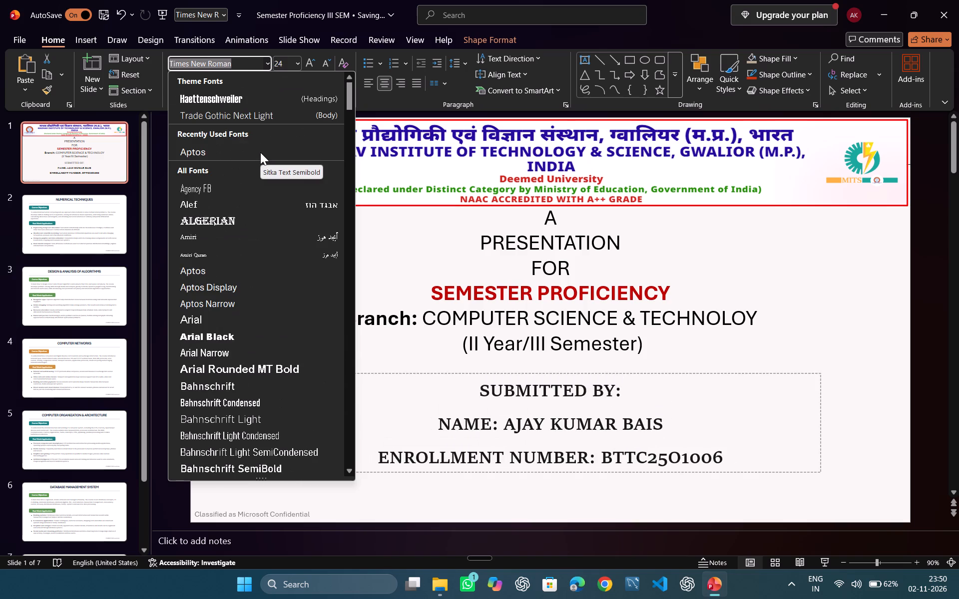
pyautogui.click(232, 152)
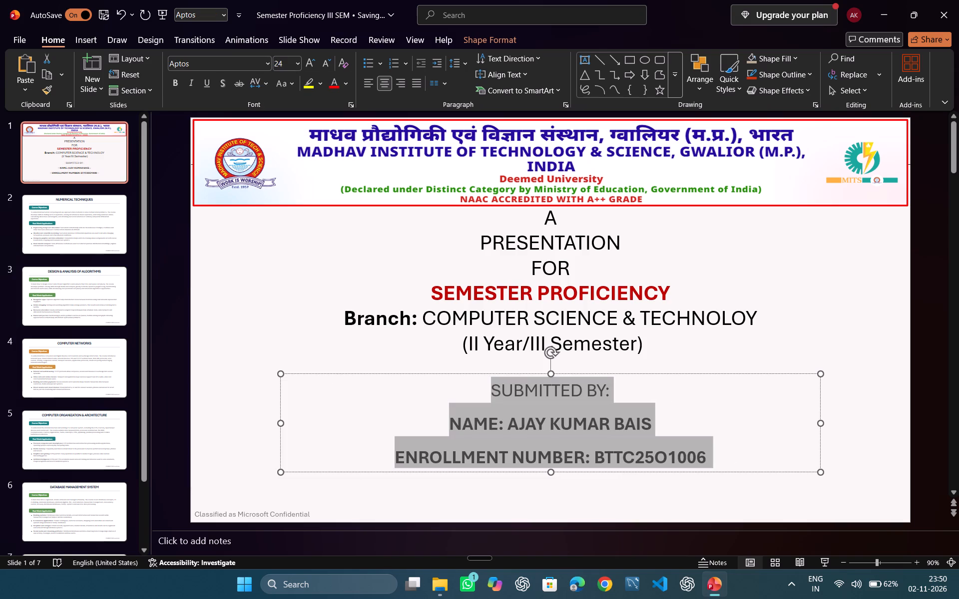
pyautogui.click(310, 344)
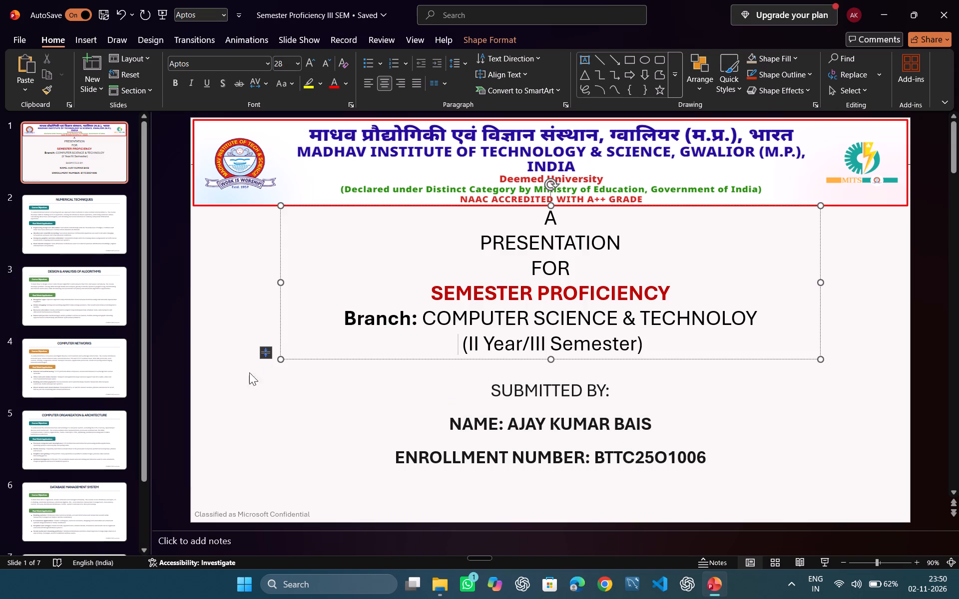
pyautogui.click(231, 390)
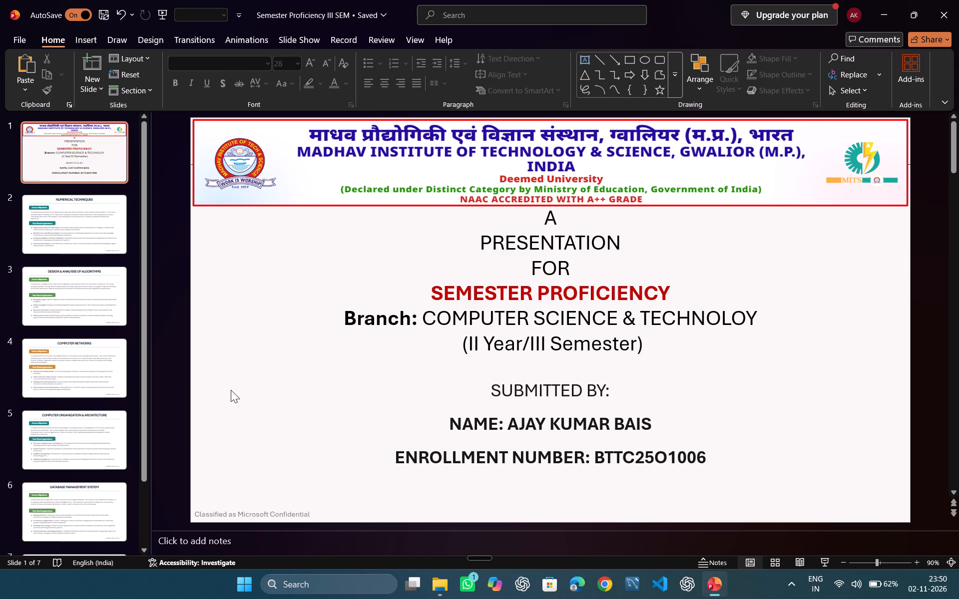
# Extend the bottom edge of slide 1's presentation title text box slightly downward, toward the SUBMITTED BY block.
pyautogui.click(555, 316)
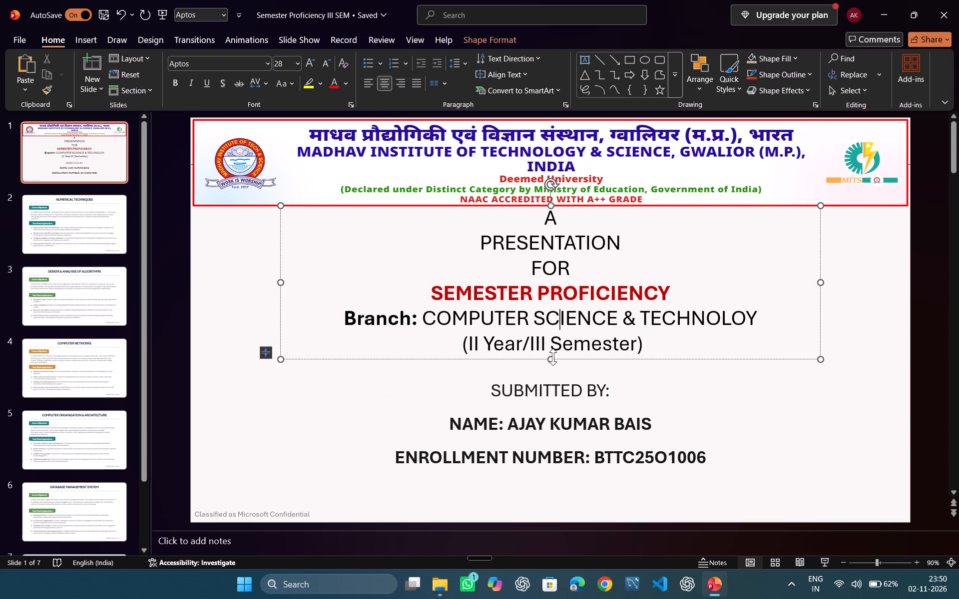
pyautogui.moveTo(553, 357); pyautogui.dragTo(553, 365)
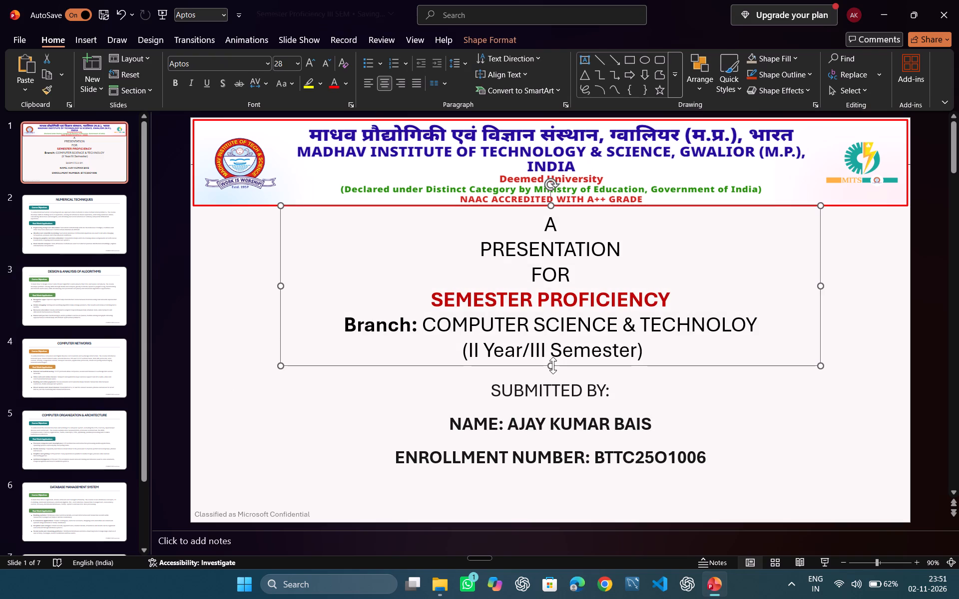
pyautogui.click(375, 432)
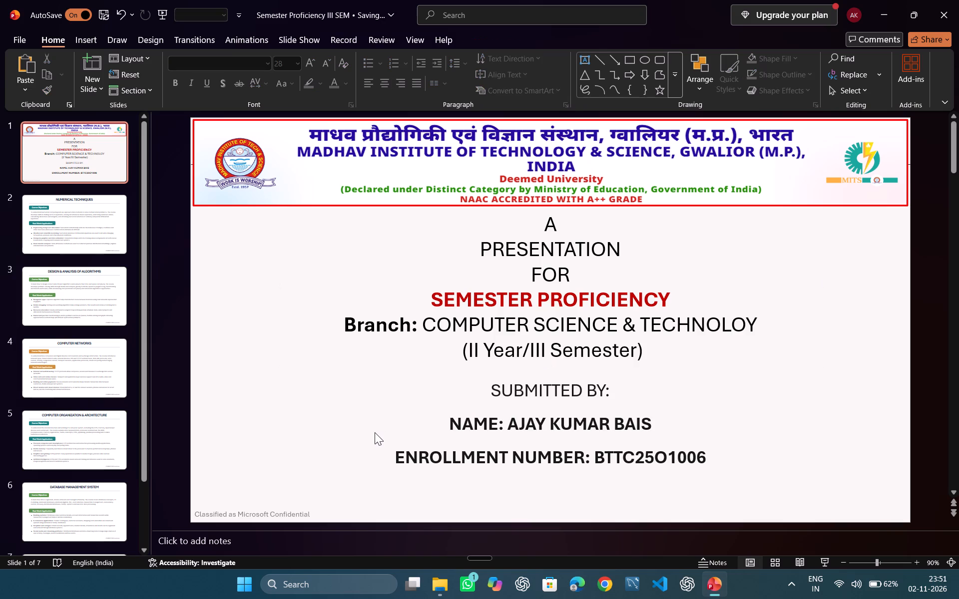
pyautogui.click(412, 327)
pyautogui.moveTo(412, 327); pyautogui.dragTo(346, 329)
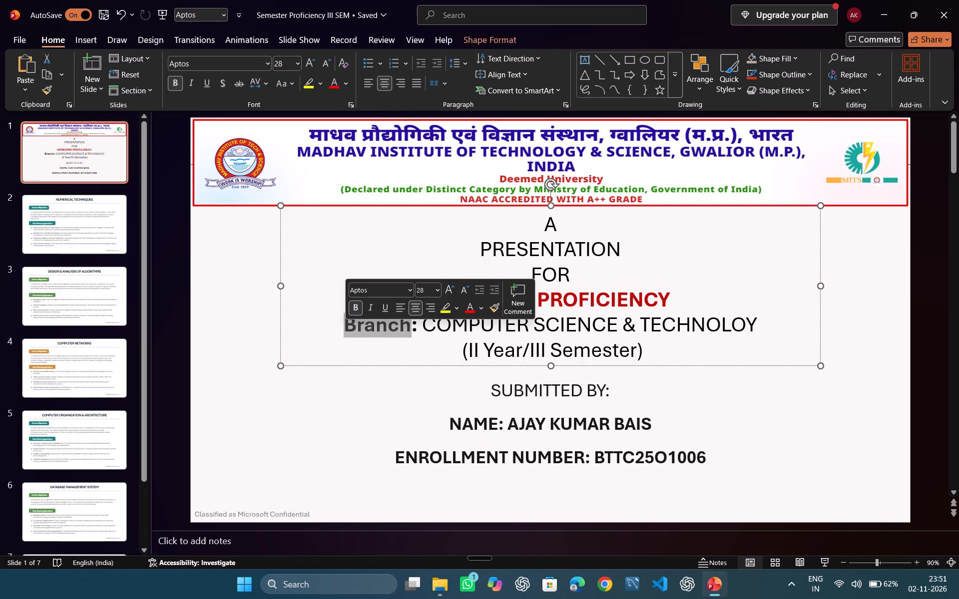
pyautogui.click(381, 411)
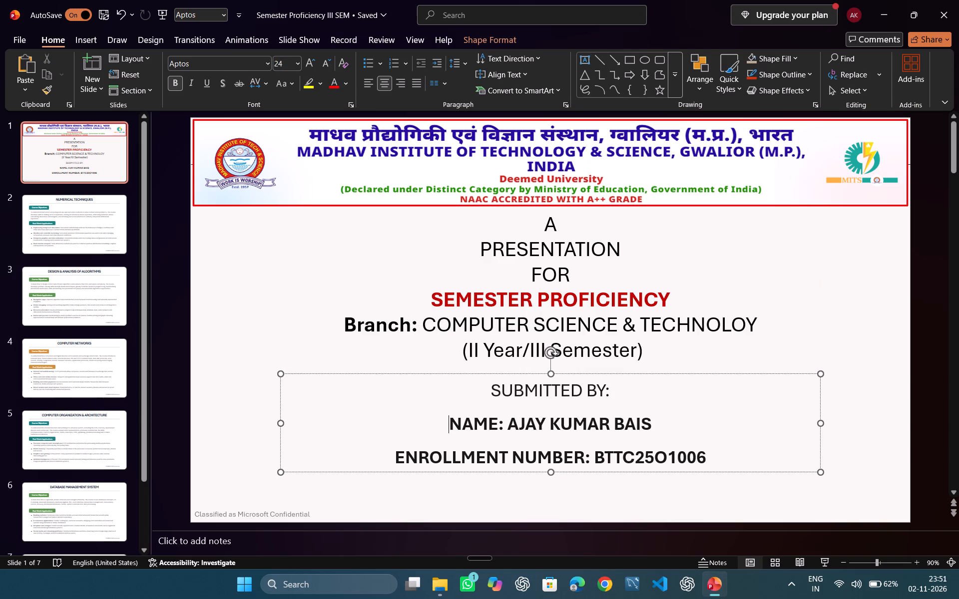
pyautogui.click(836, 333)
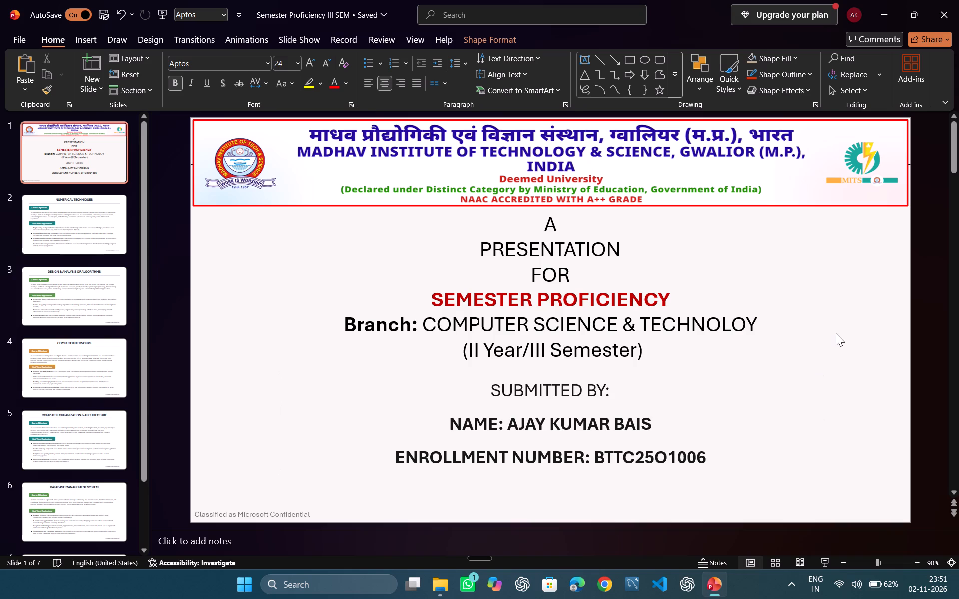
# Minimize the presentation, switch to Chrome from the desktop, search Google for github and open the main GitHub site result.
pyautogui.click(890, 3)
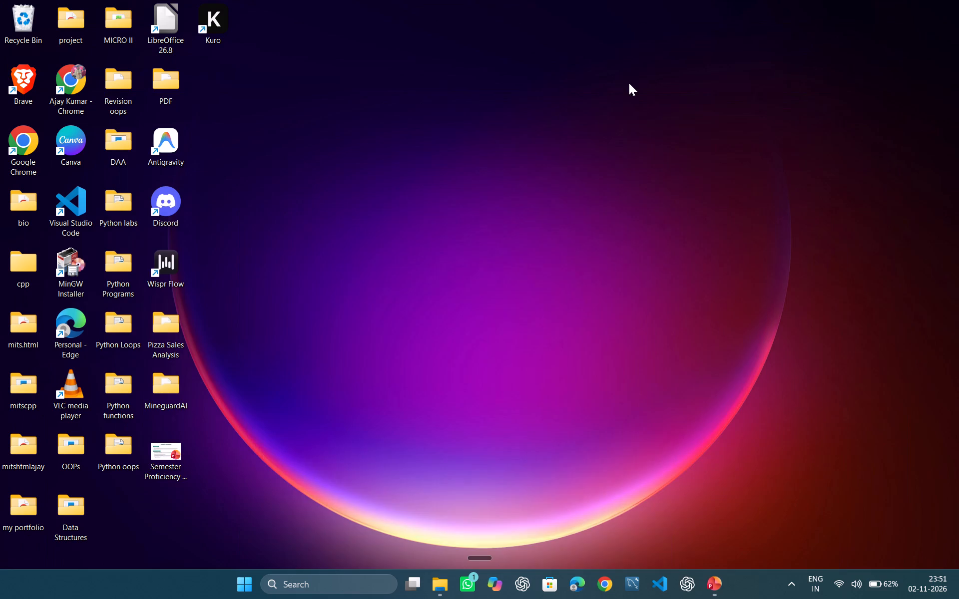
pyautogui.doubleClick(62, 91)
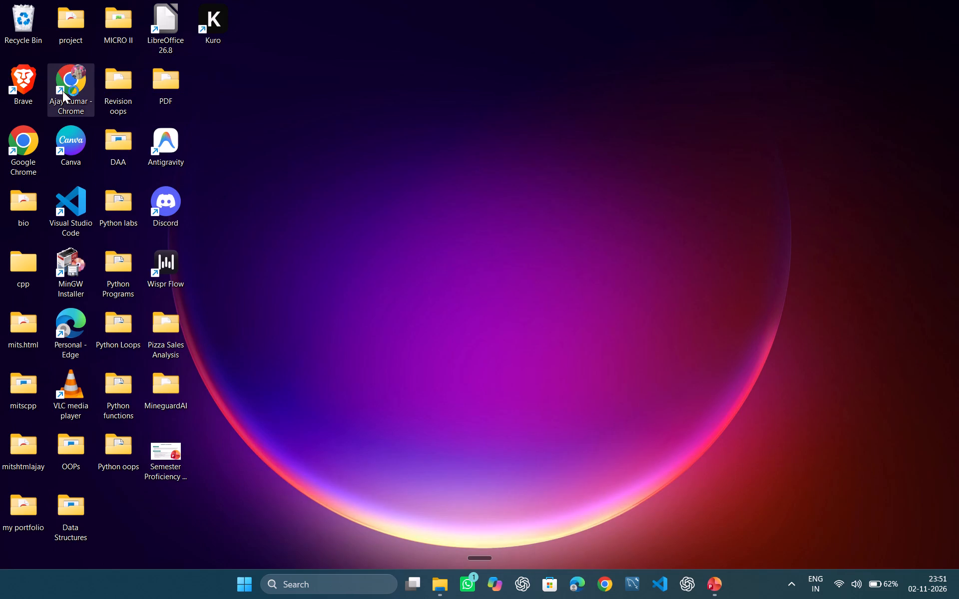
pyautogui.click(397, 256)
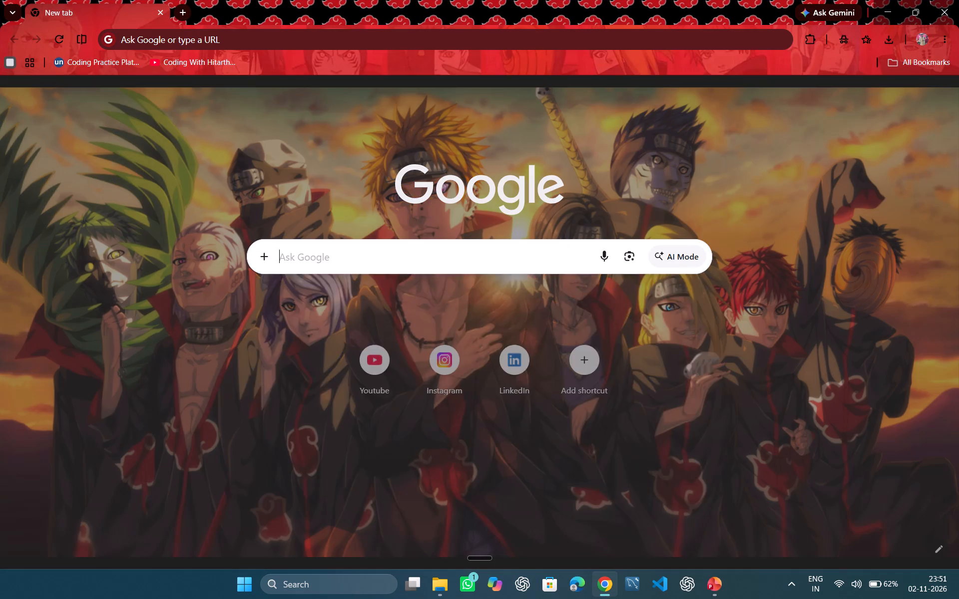
pyautogui.click(365, 291)
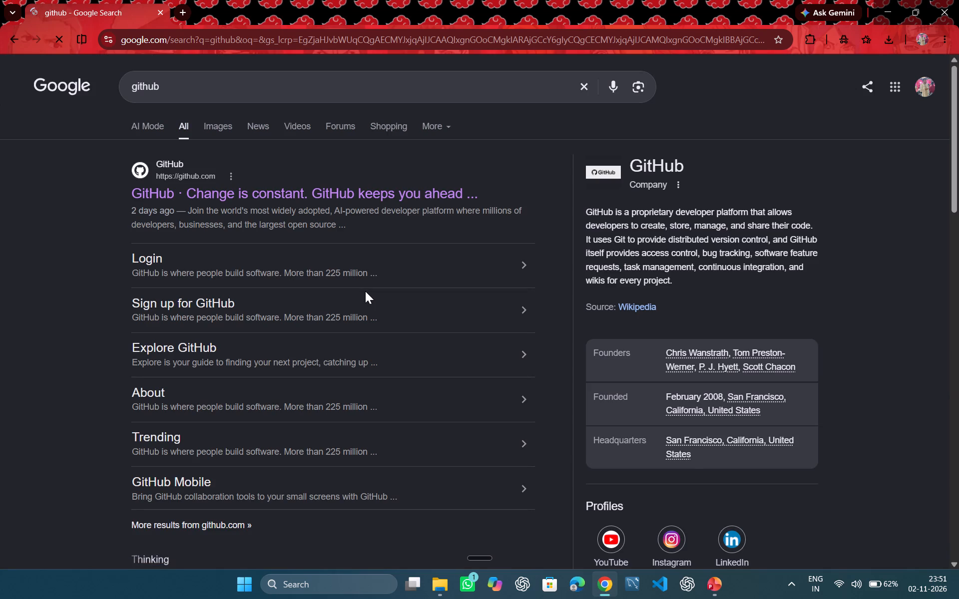
pyautogui.click(347, 193)
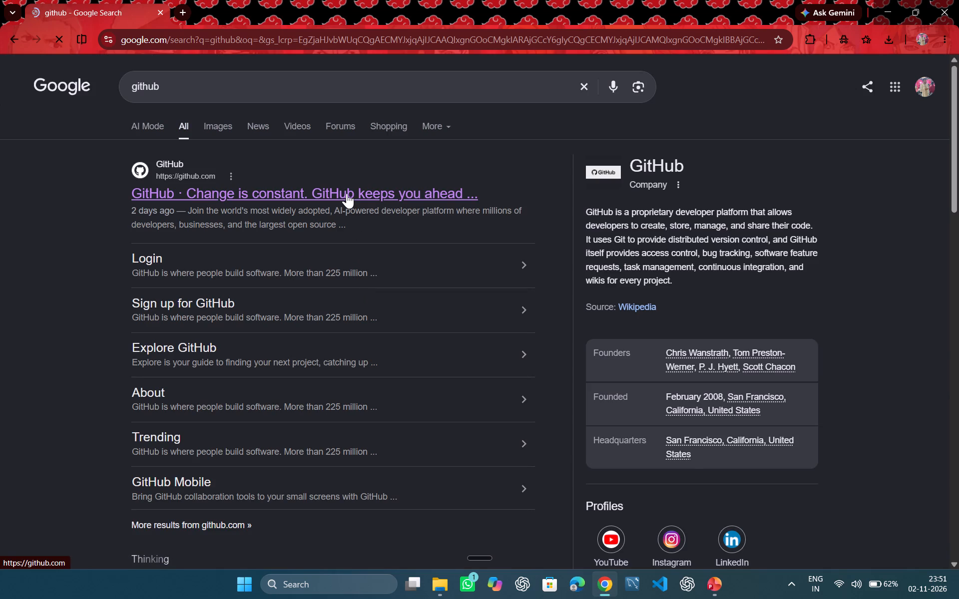
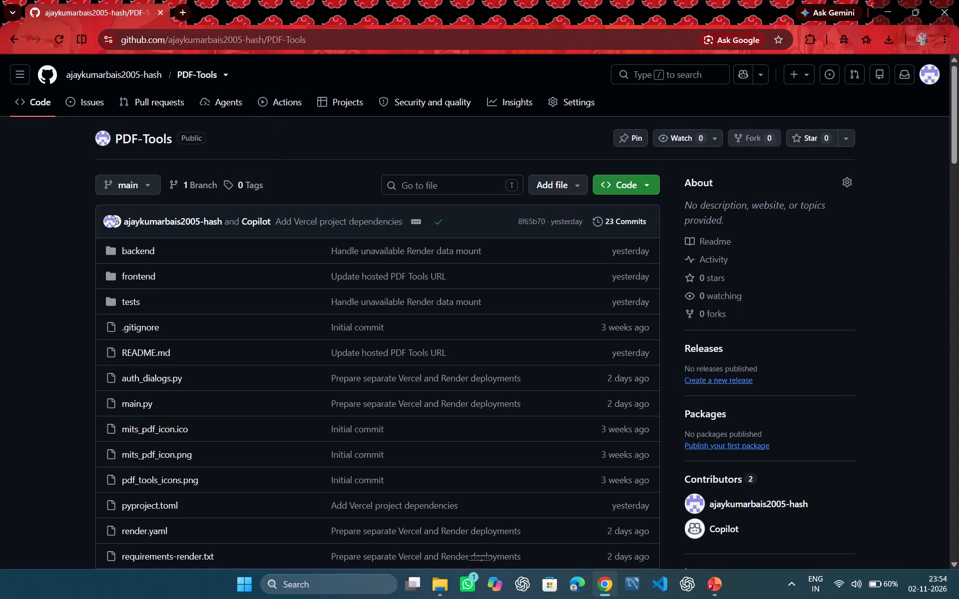
# Minimize the Chrome window showing the PDF-Tools repository to return to the desktop.
pyautogui.click(894, 6)
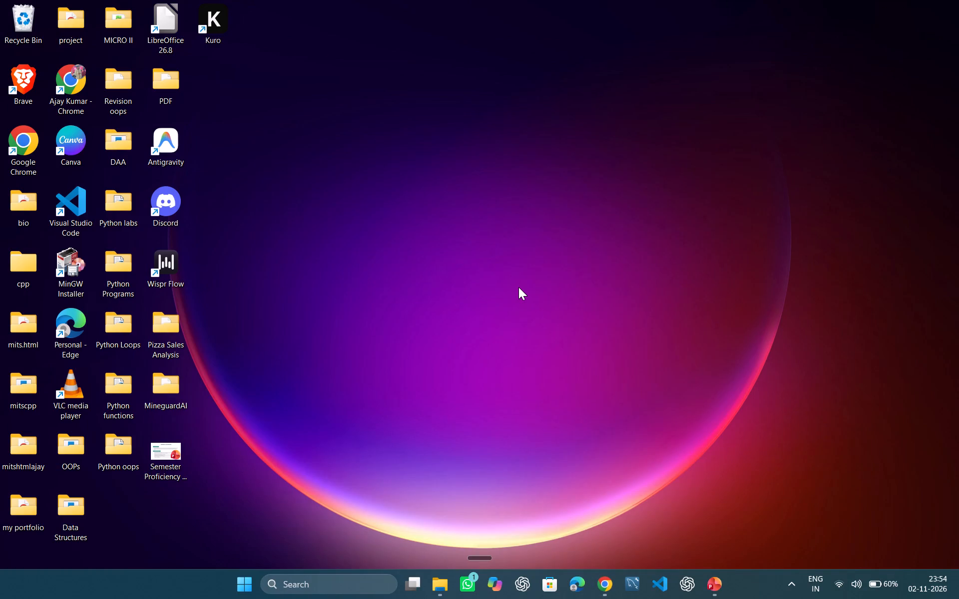
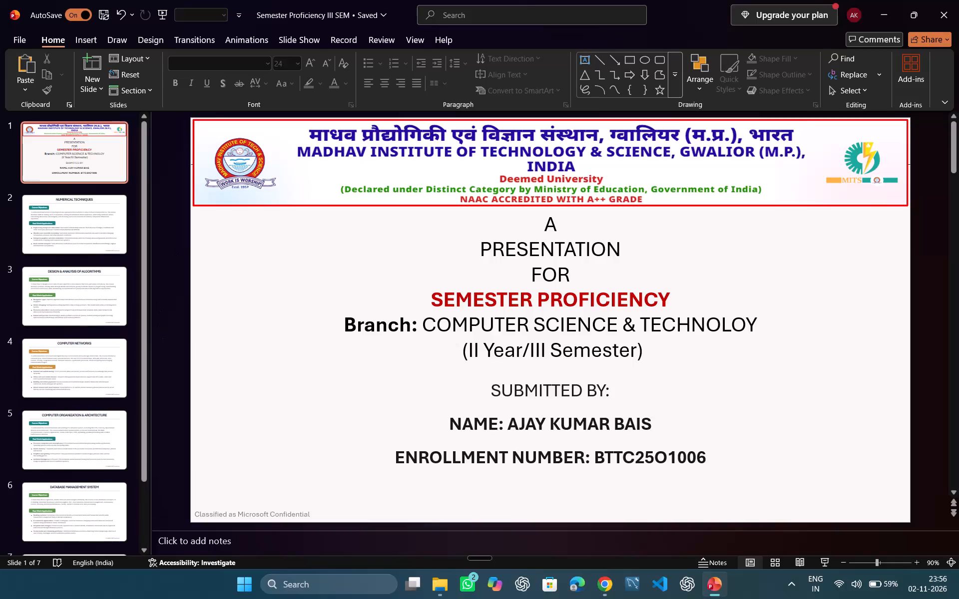
# Open the background formatting options for the III SEM title slide.
pyautogui.click(163, 44)
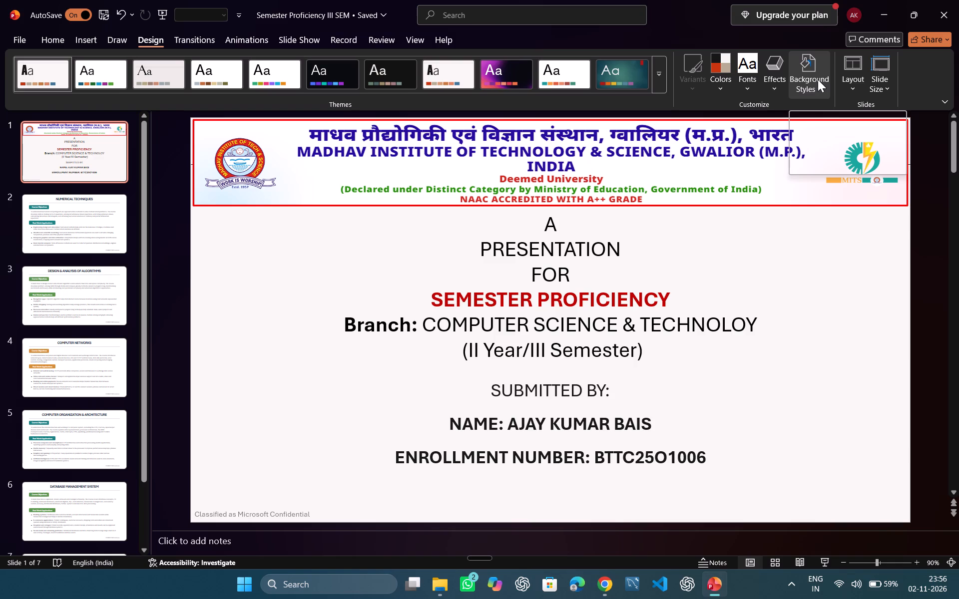
pyautogui.click(858, 80)
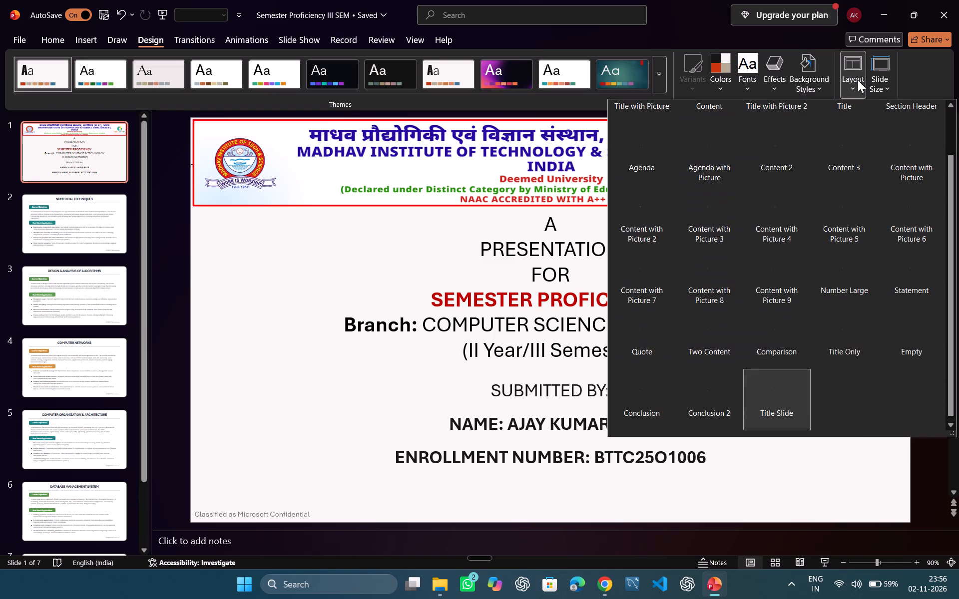
pyautogui.click(858, 80)
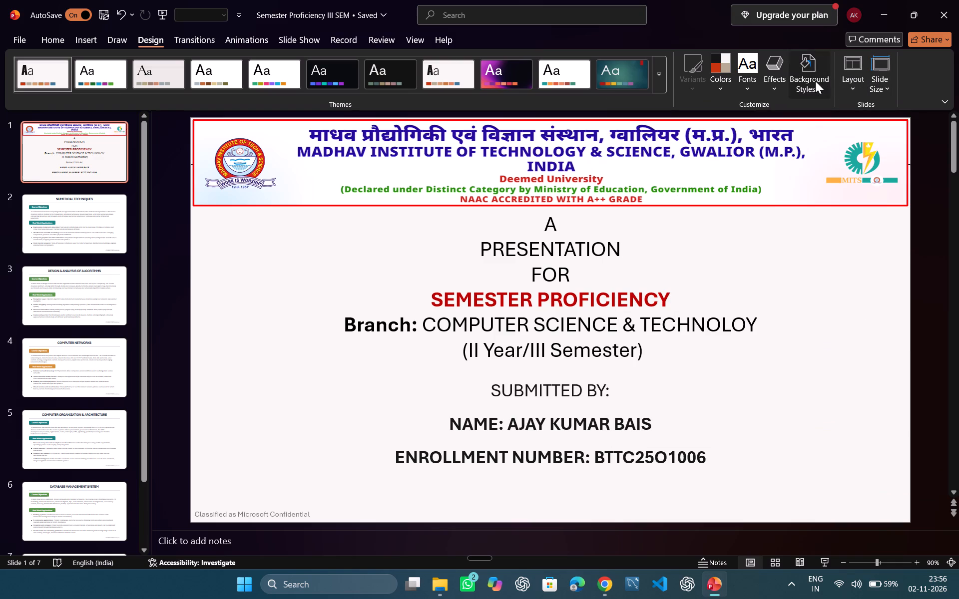
pyautogui.click(815, 81)
pyautogui.click(816, 229)
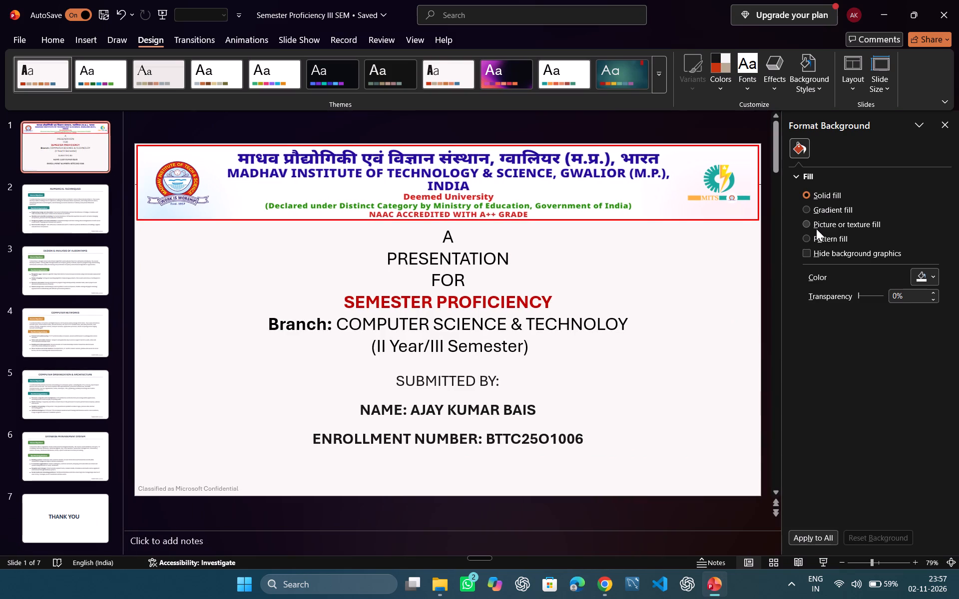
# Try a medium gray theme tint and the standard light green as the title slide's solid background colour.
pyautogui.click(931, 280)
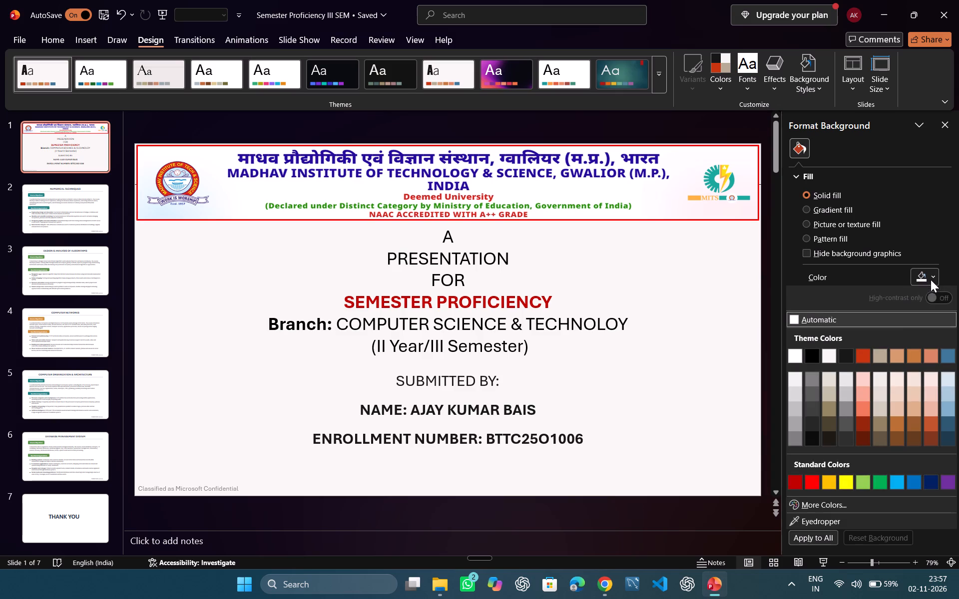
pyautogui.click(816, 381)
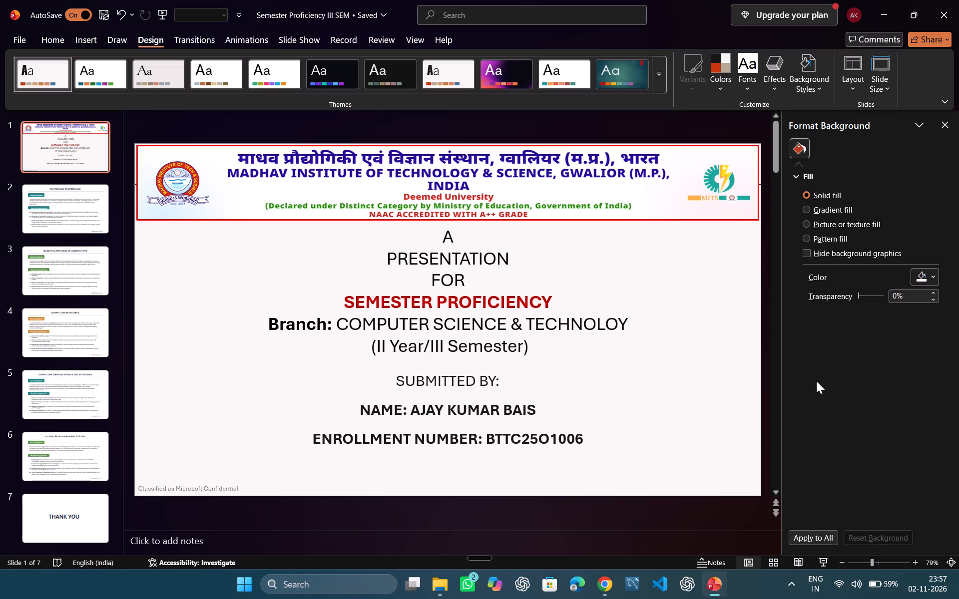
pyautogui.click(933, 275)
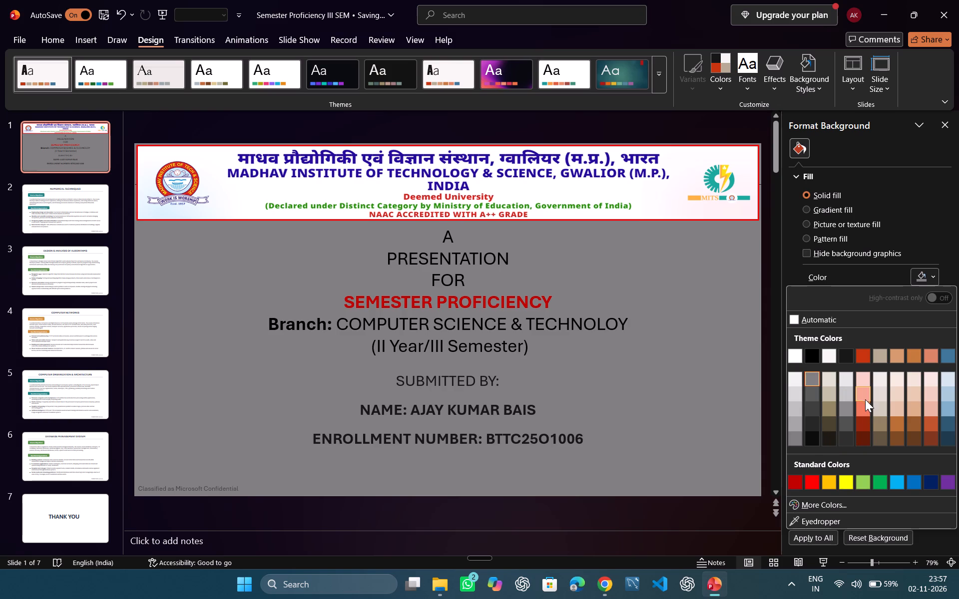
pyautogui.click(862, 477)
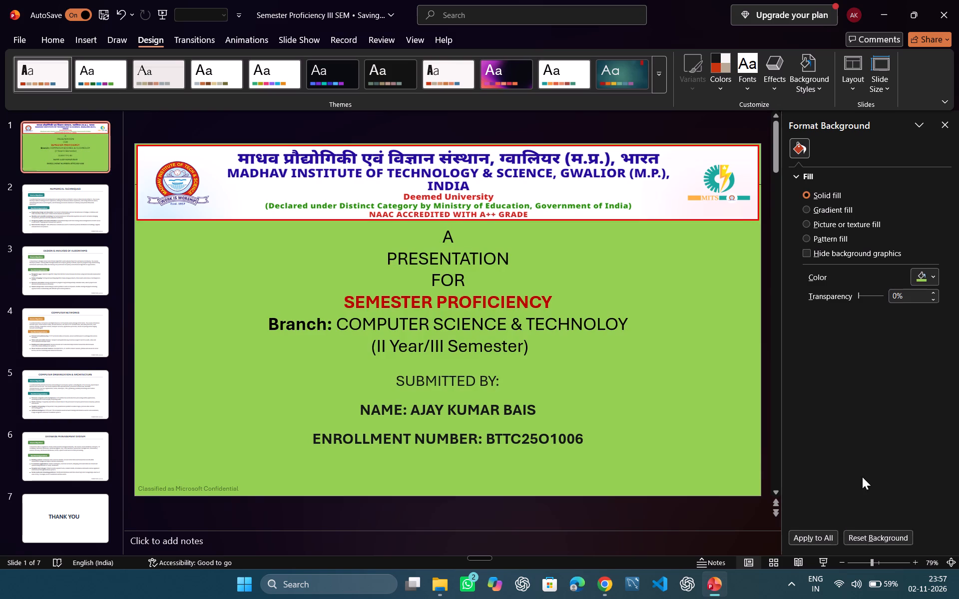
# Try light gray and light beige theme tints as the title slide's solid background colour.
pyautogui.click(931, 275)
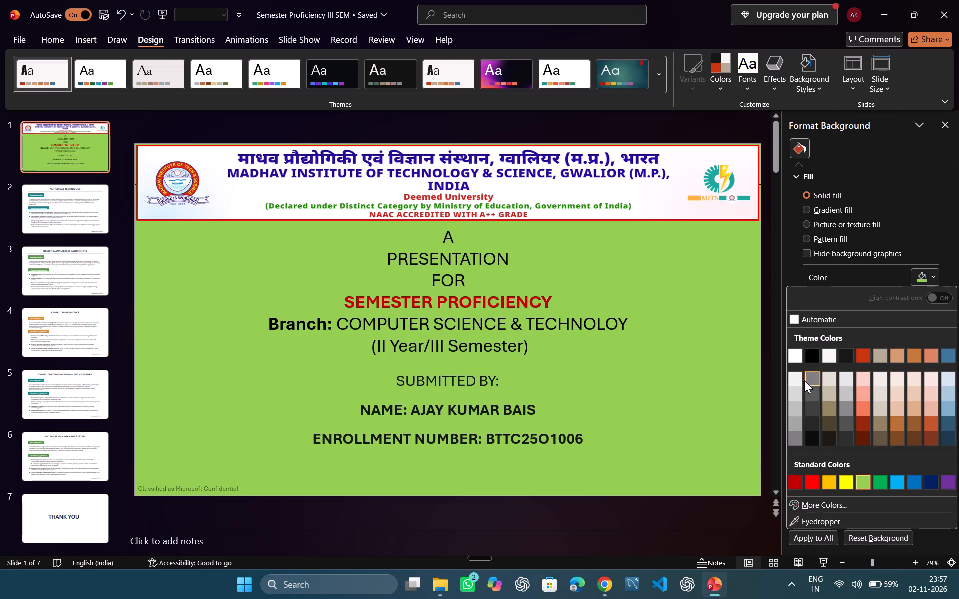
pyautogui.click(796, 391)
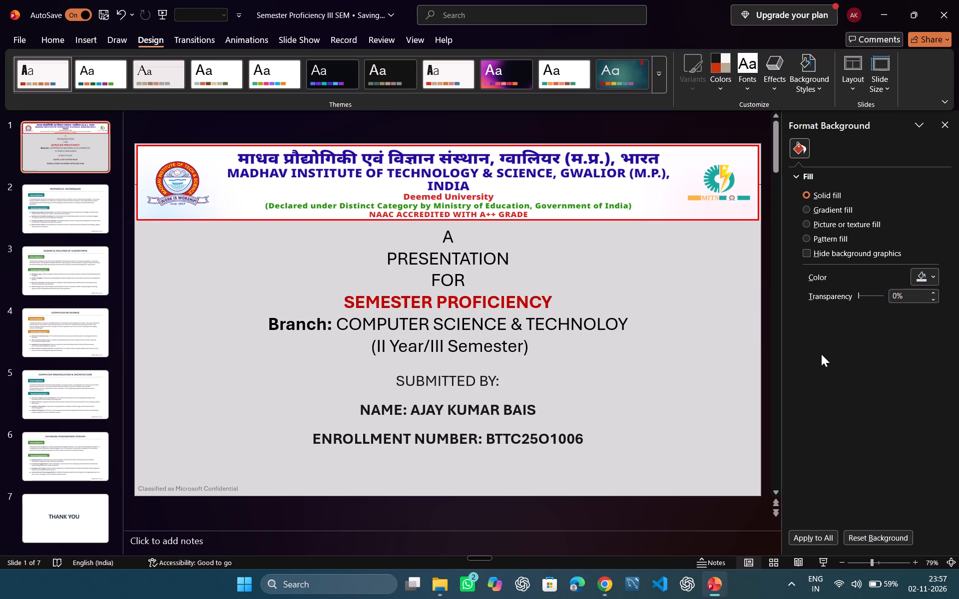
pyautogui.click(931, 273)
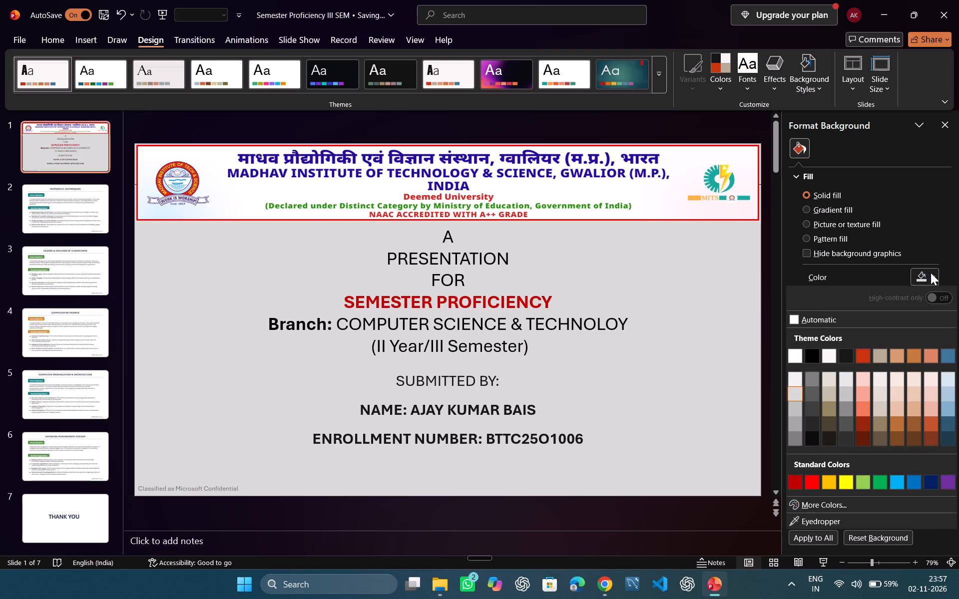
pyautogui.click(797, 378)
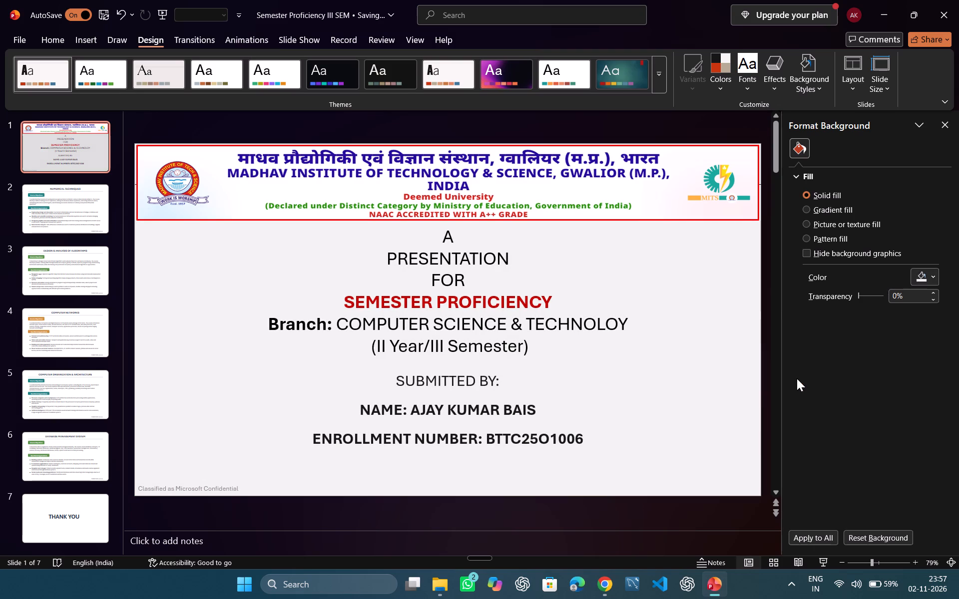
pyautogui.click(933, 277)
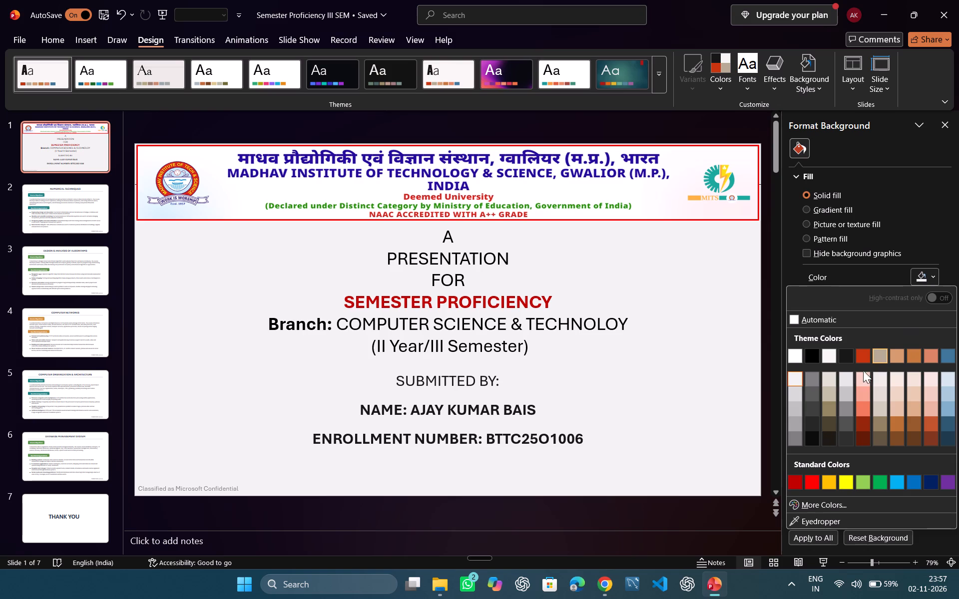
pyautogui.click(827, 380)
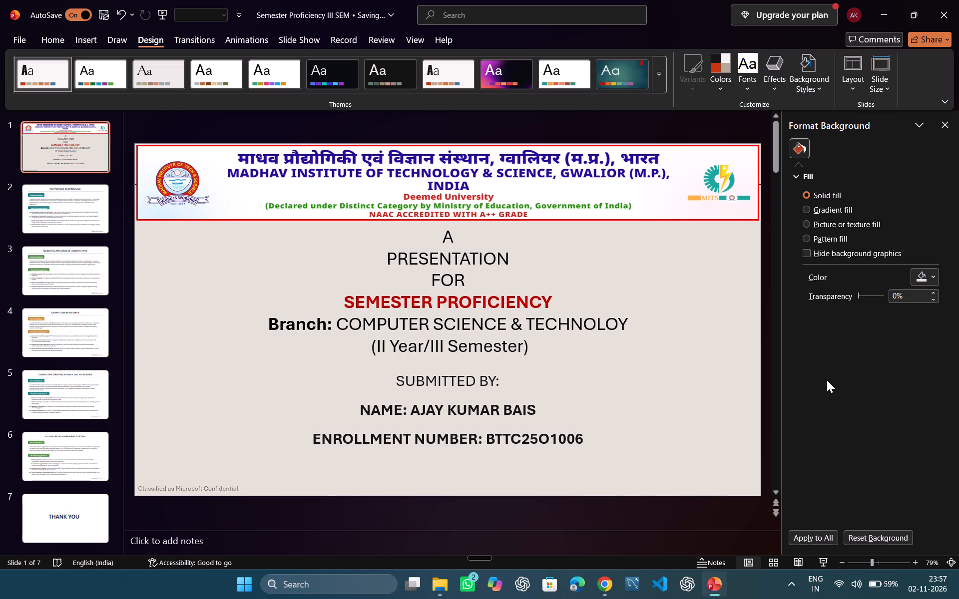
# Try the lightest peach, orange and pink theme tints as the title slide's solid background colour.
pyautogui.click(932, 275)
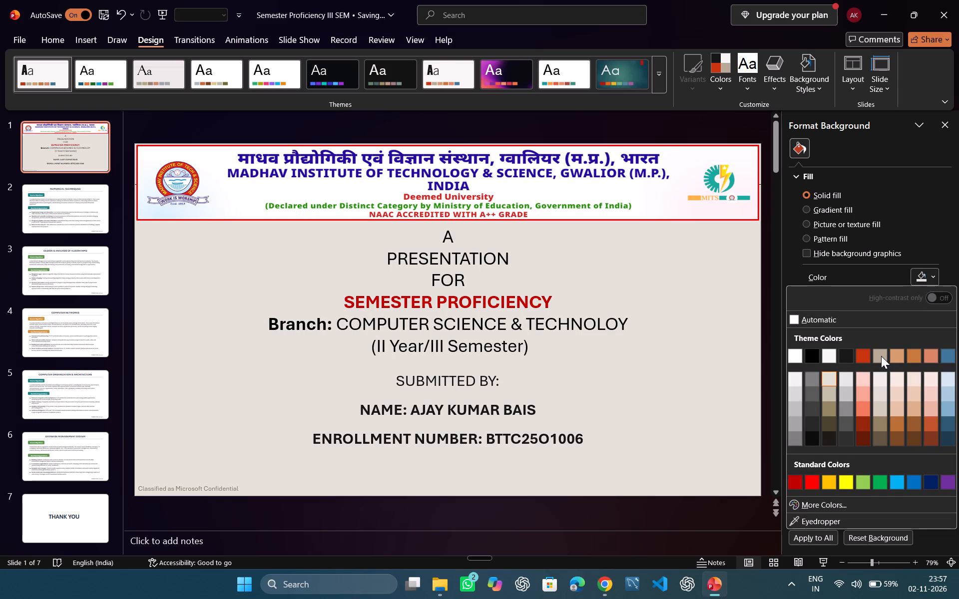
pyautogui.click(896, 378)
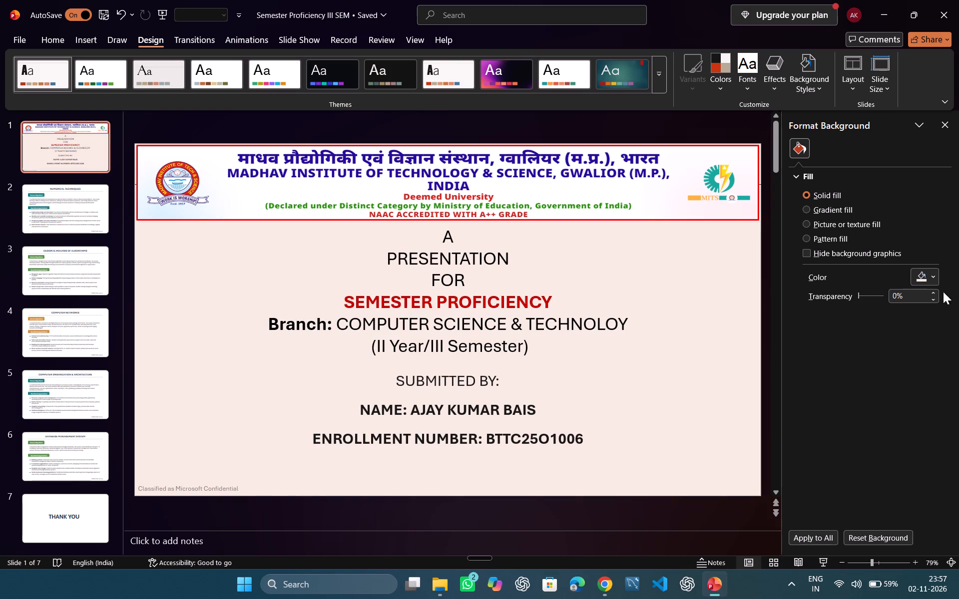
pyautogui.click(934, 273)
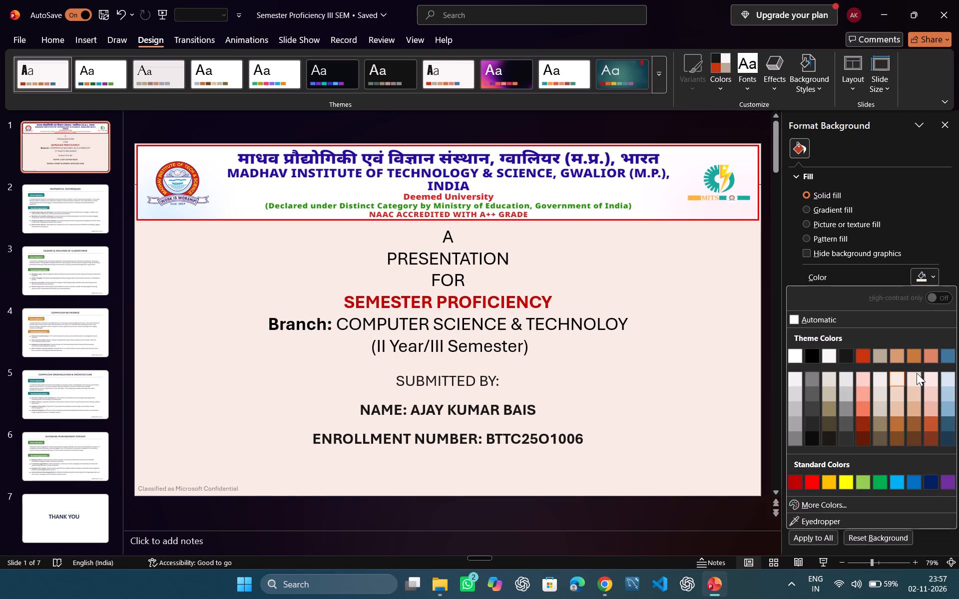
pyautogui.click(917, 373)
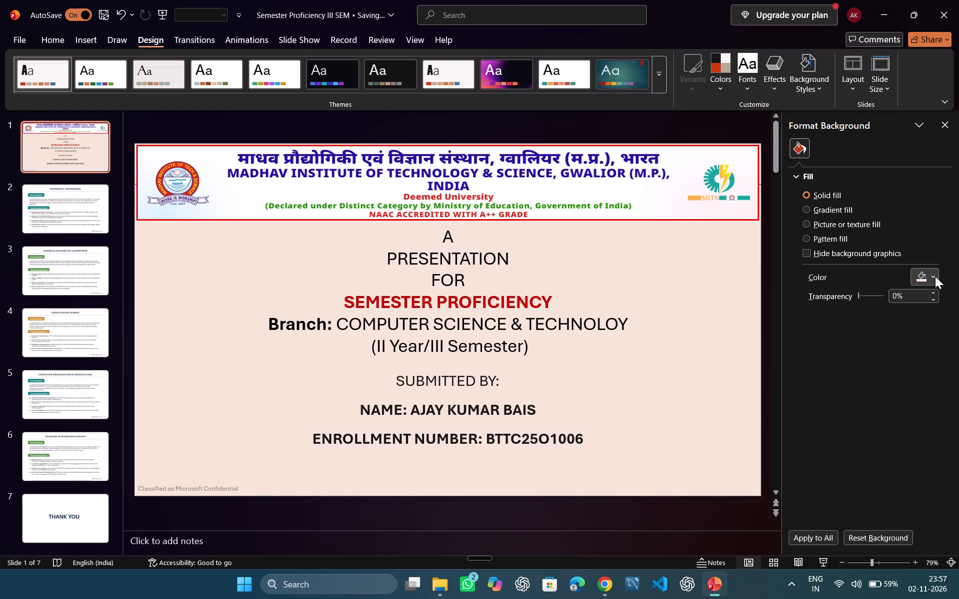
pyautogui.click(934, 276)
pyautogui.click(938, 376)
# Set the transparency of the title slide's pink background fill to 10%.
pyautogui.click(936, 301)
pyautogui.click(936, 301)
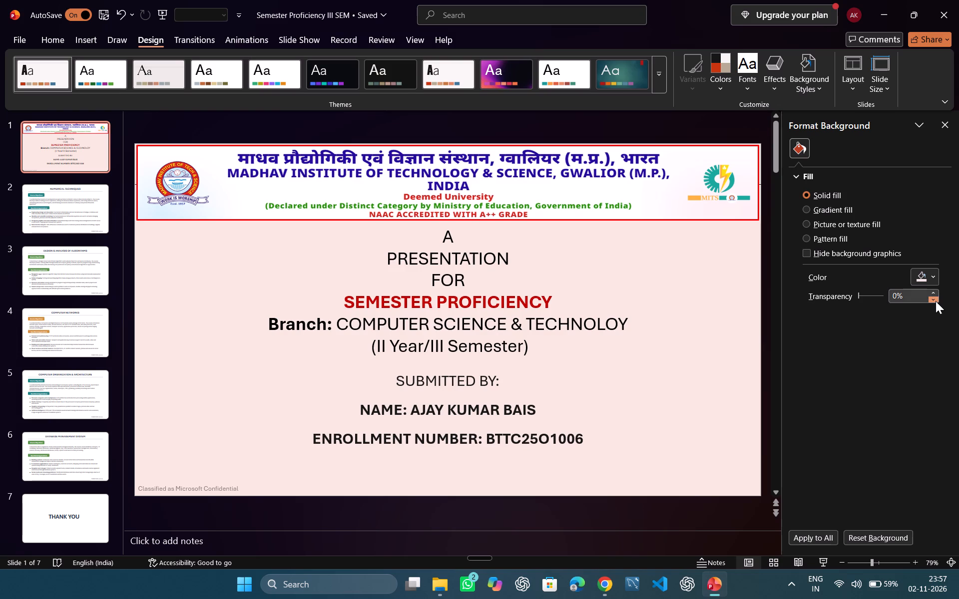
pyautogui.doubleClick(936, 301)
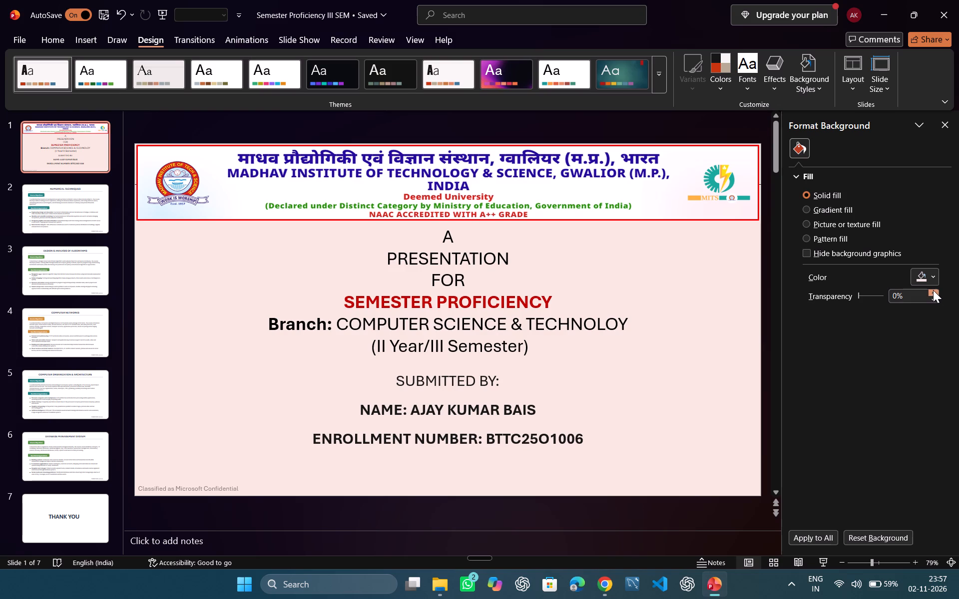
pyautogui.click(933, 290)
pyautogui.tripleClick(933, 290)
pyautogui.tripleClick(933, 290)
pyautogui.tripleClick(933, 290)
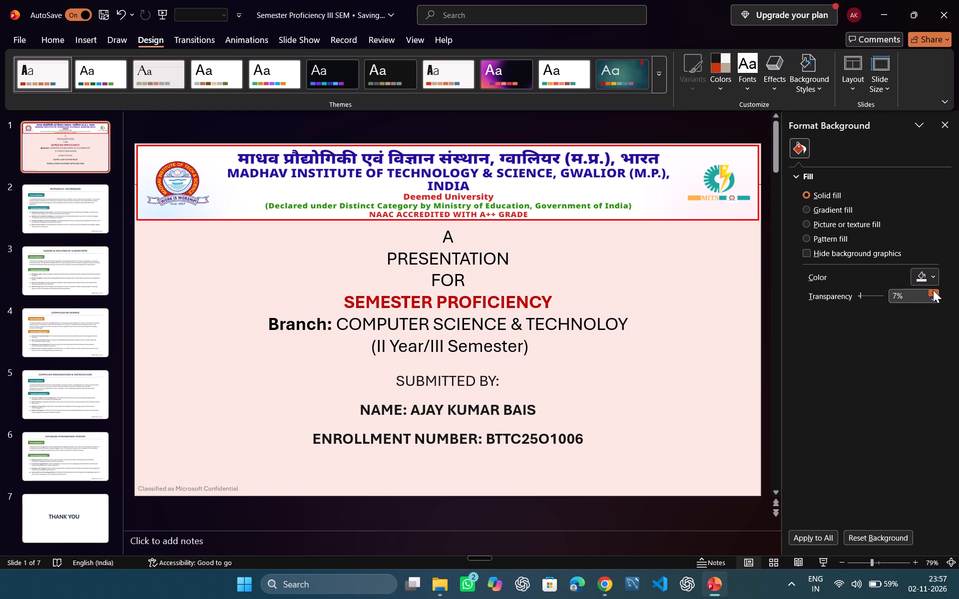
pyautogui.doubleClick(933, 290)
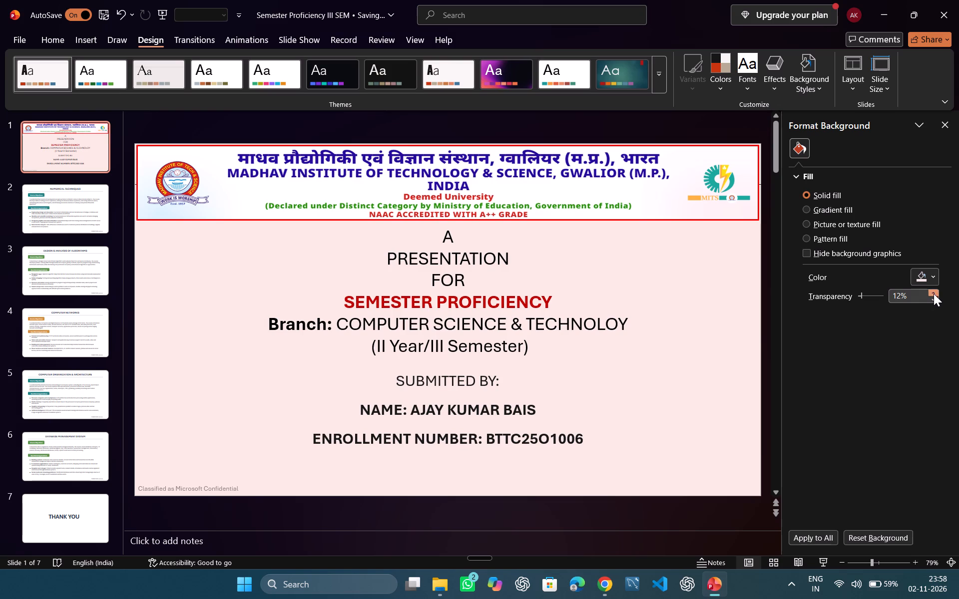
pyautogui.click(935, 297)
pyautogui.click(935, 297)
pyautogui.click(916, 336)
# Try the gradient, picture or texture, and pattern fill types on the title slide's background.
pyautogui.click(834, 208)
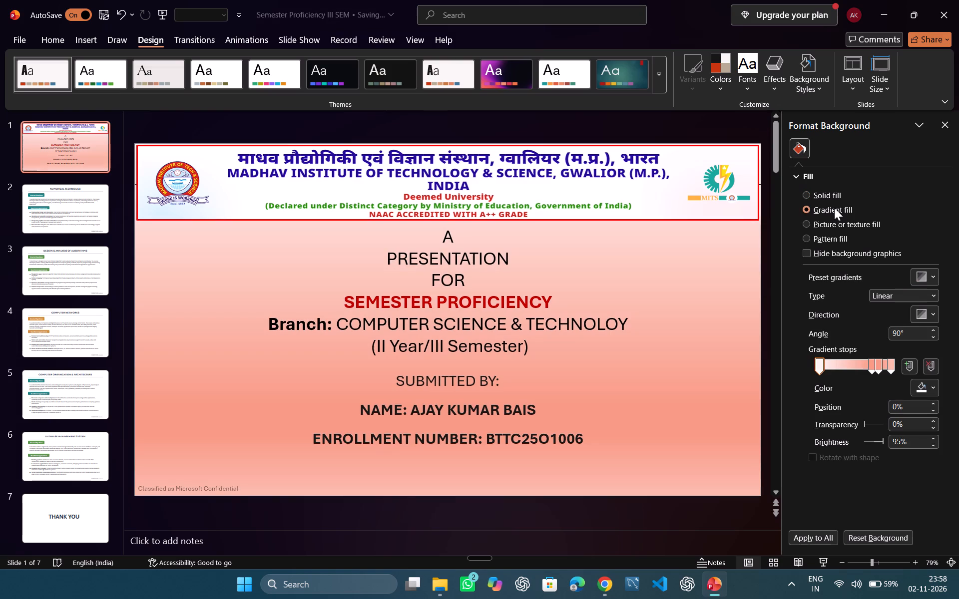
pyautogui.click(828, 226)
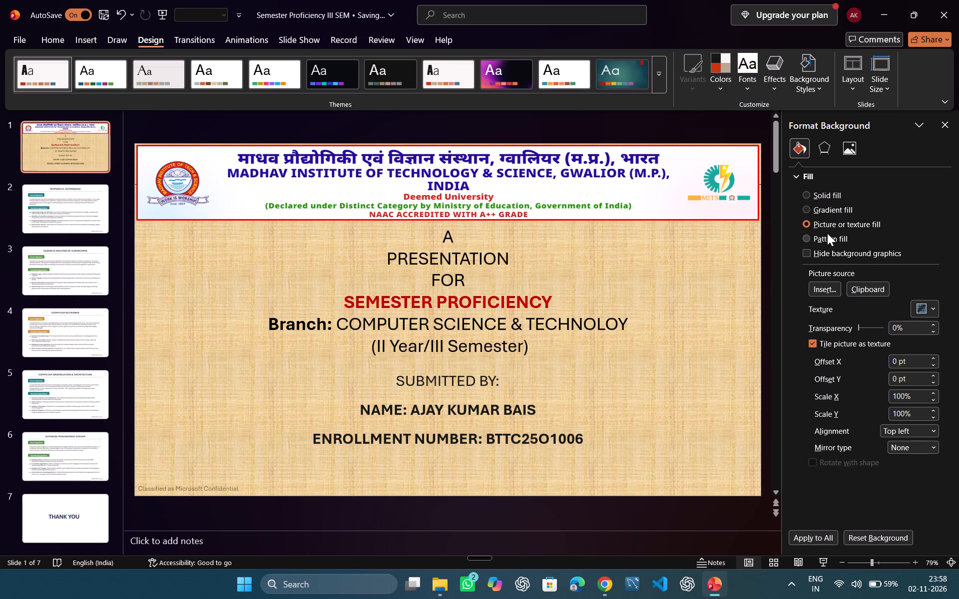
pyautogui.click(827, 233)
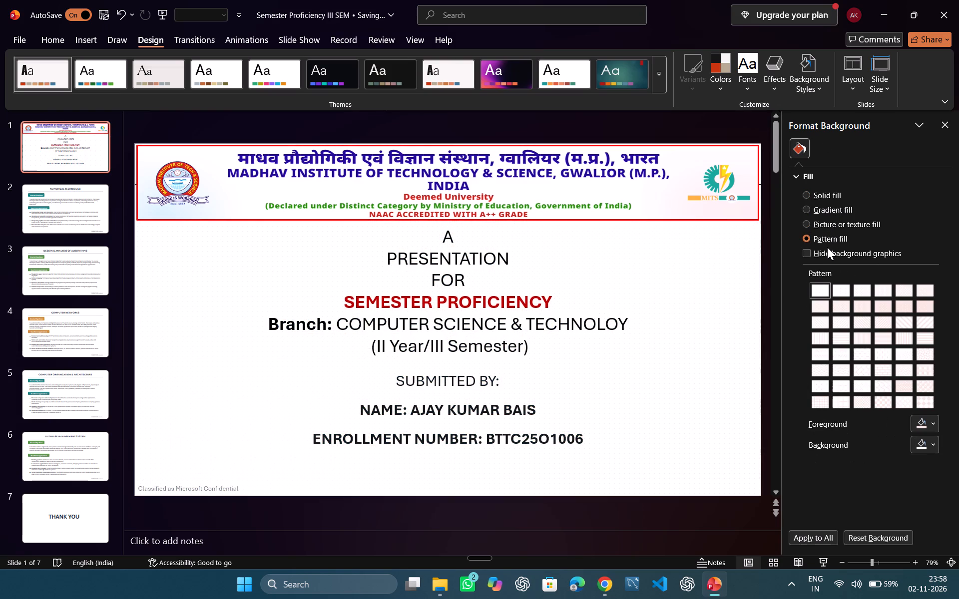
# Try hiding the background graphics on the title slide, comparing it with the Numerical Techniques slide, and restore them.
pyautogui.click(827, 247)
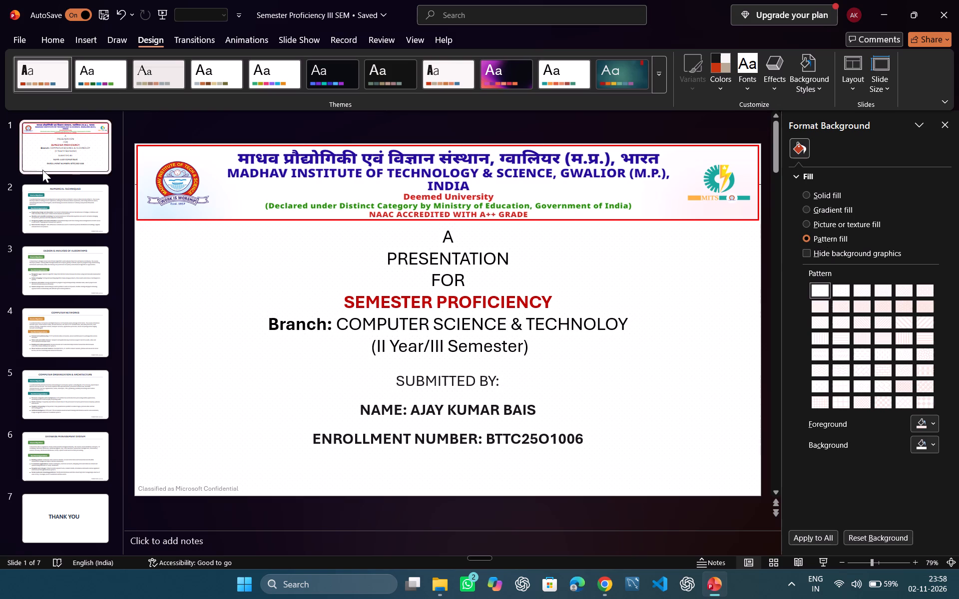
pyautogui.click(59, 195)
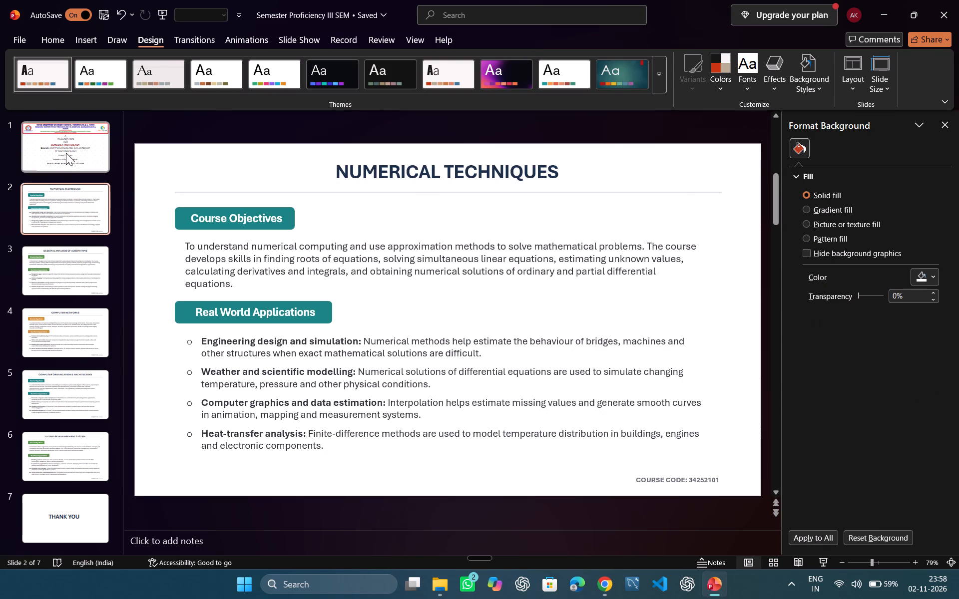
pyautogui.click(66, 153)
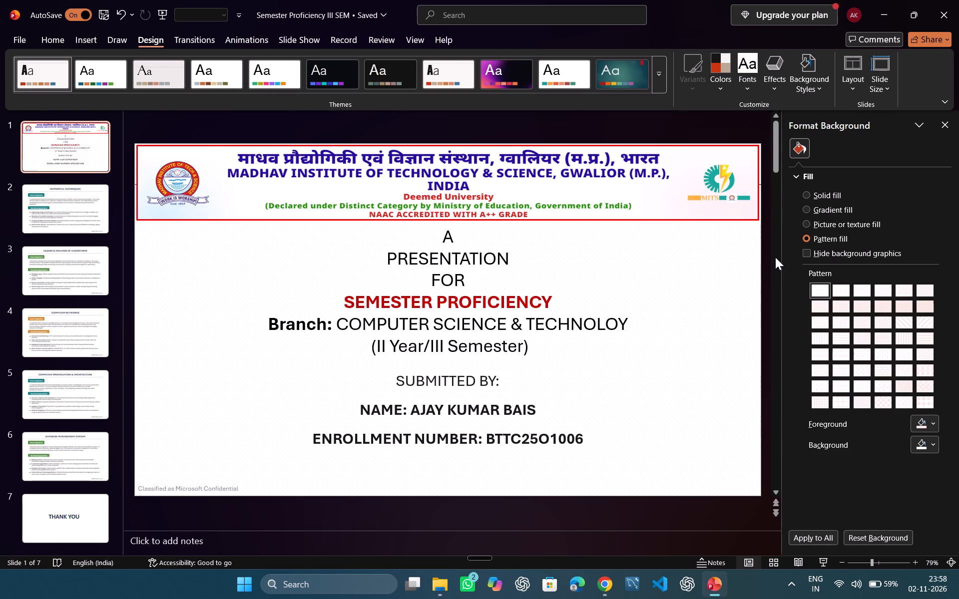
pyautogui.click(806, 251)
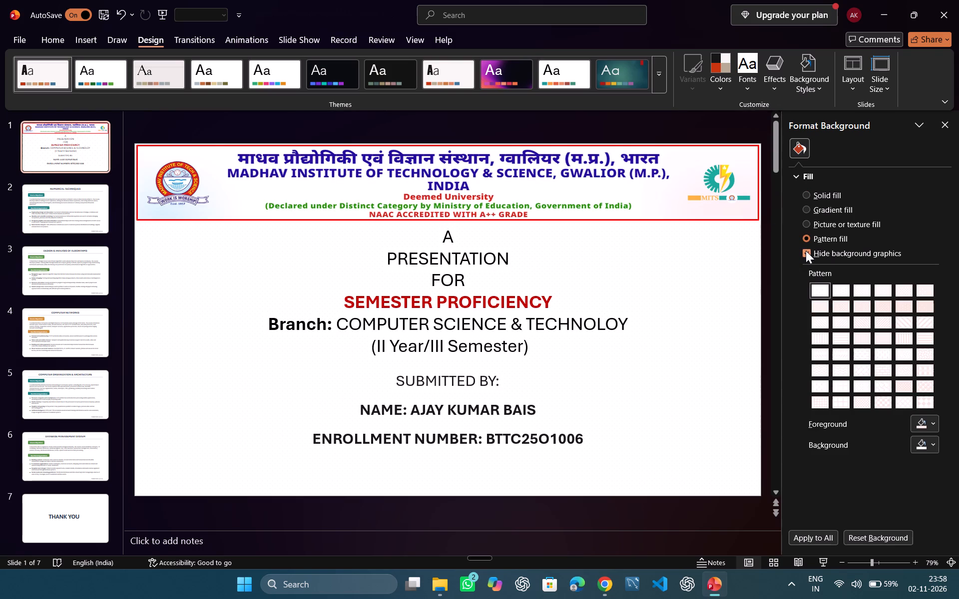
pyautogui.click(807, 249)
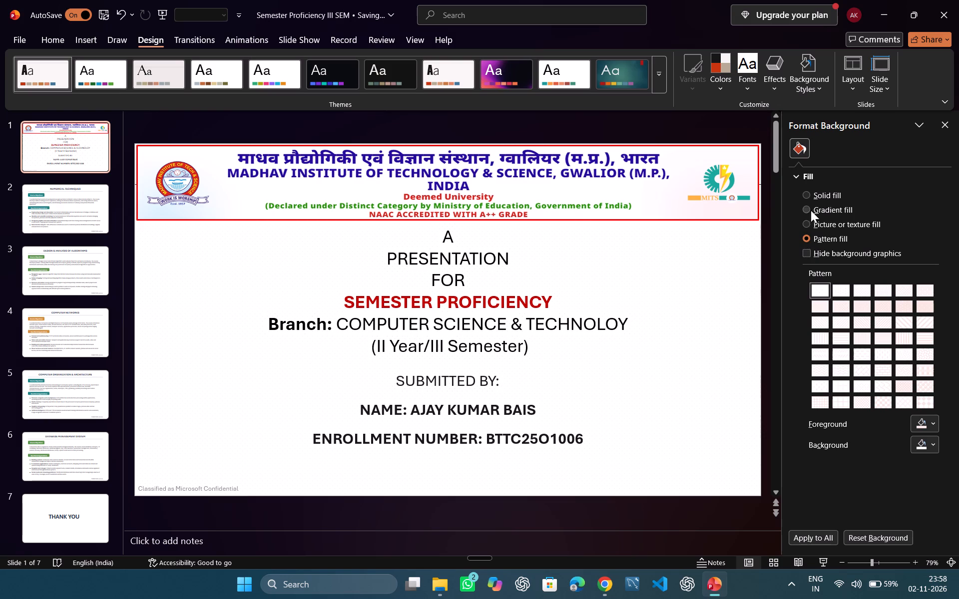
# Set the title slide's background to a solid fill in the lightest tan theme tint.
pyautogui.click(810, 194)
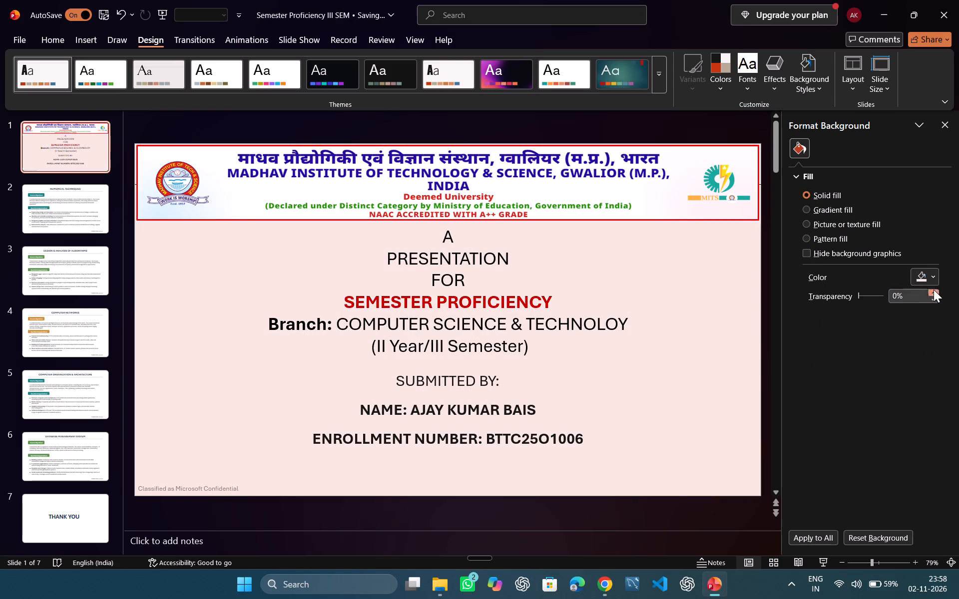
pyautogui.click(933, 273)
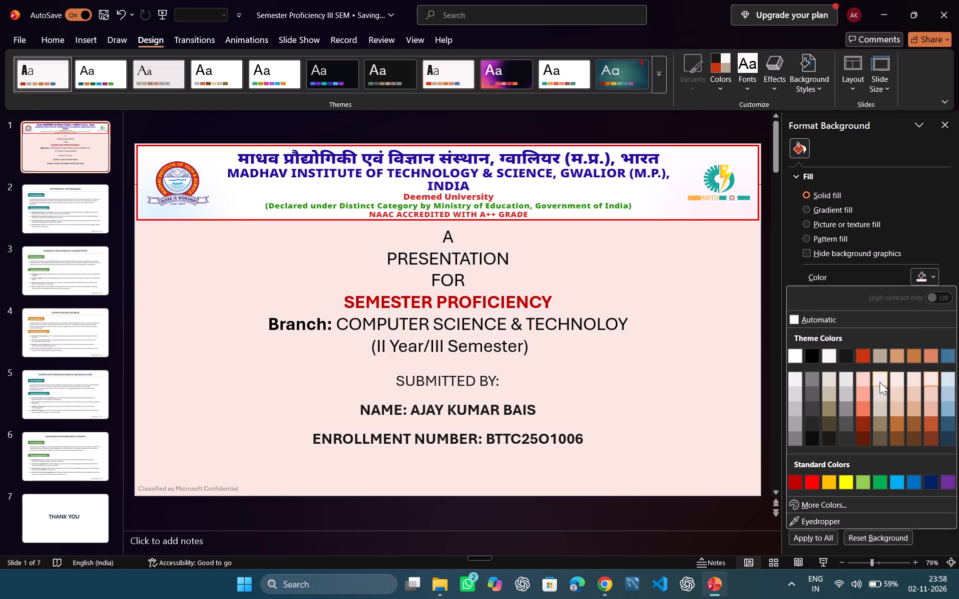
pyautogui.click(880, 382)
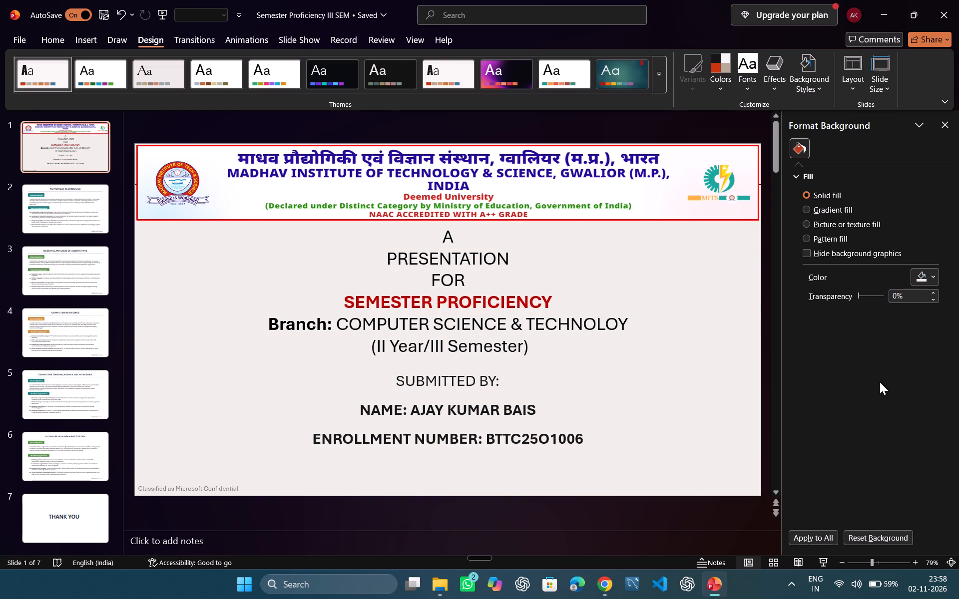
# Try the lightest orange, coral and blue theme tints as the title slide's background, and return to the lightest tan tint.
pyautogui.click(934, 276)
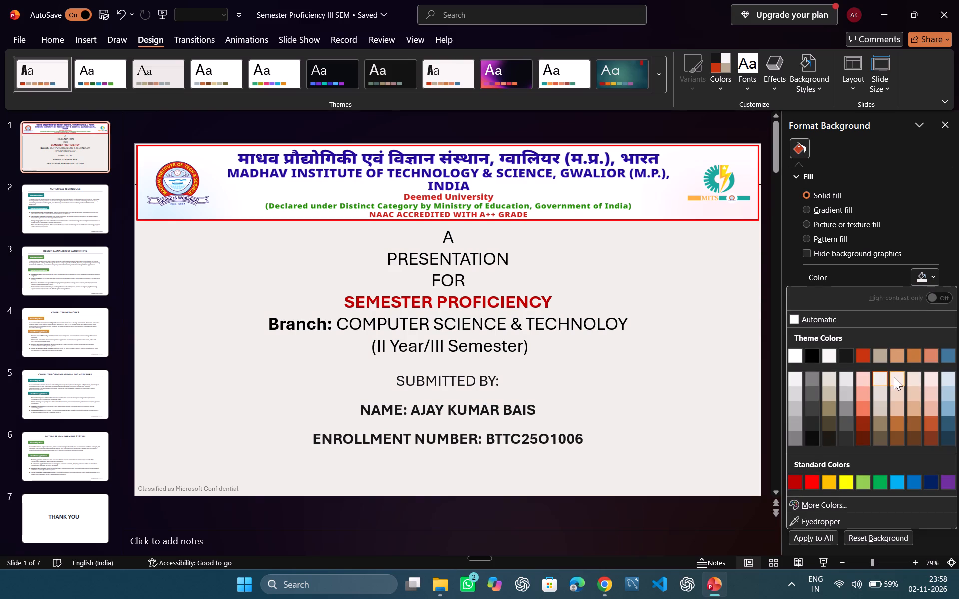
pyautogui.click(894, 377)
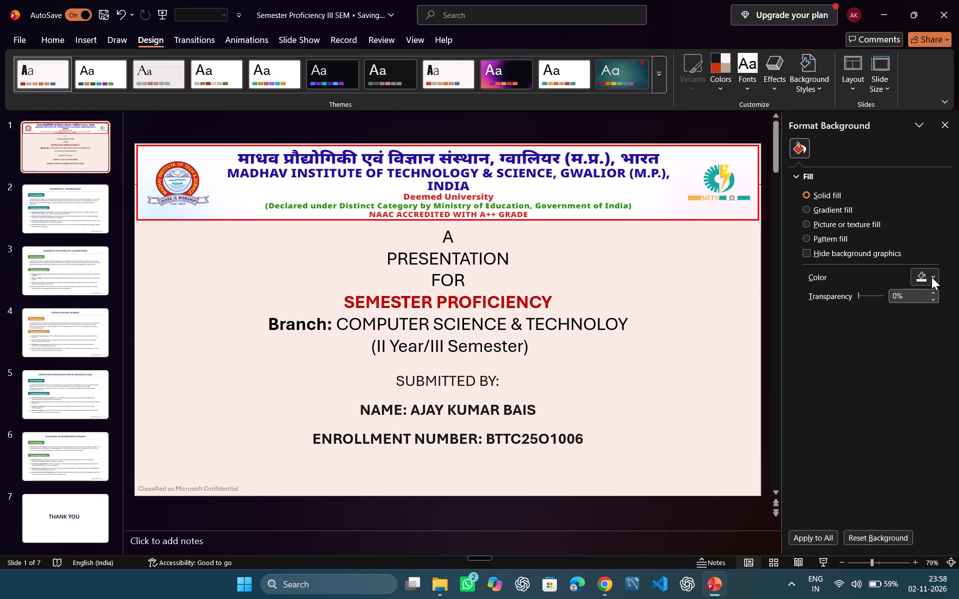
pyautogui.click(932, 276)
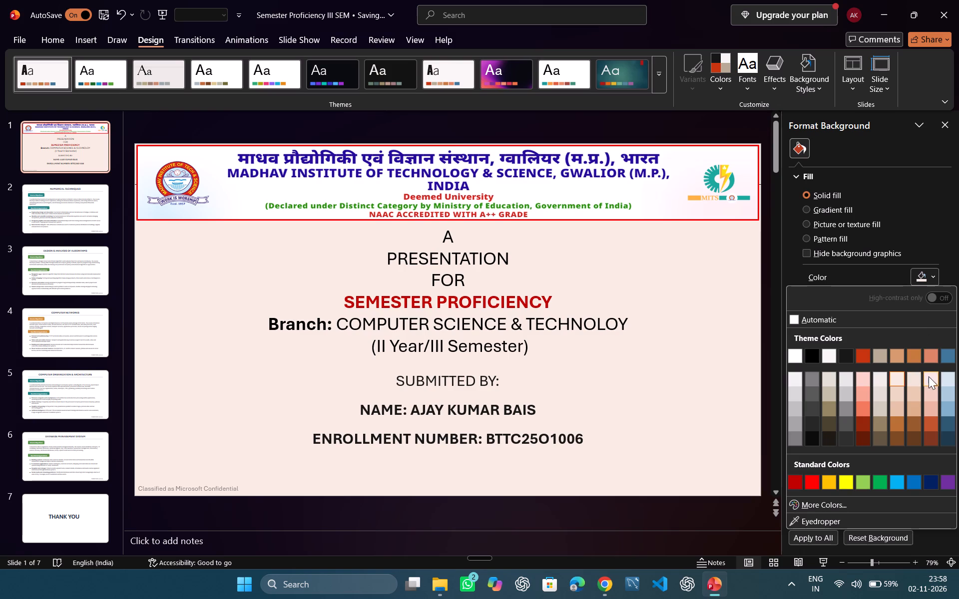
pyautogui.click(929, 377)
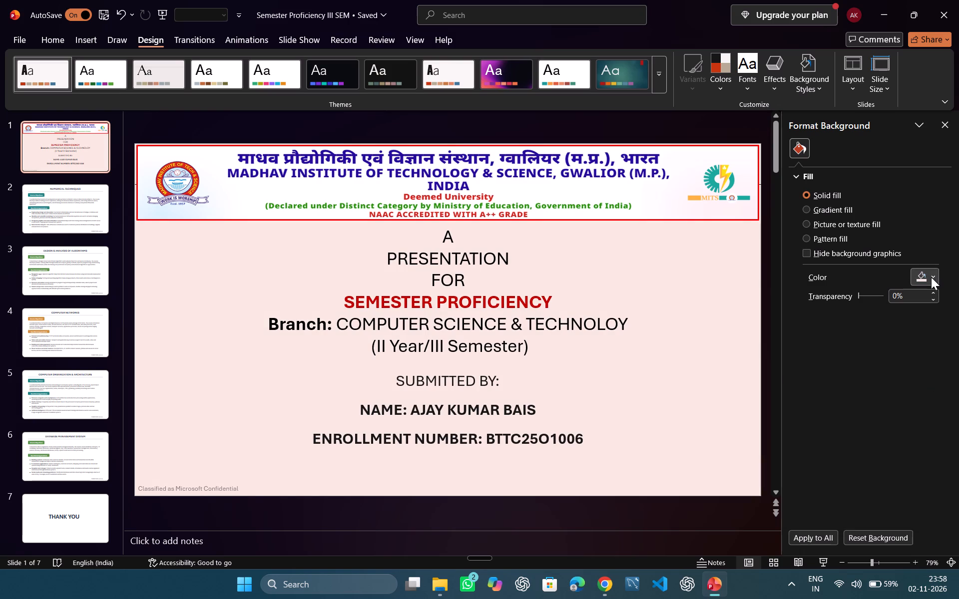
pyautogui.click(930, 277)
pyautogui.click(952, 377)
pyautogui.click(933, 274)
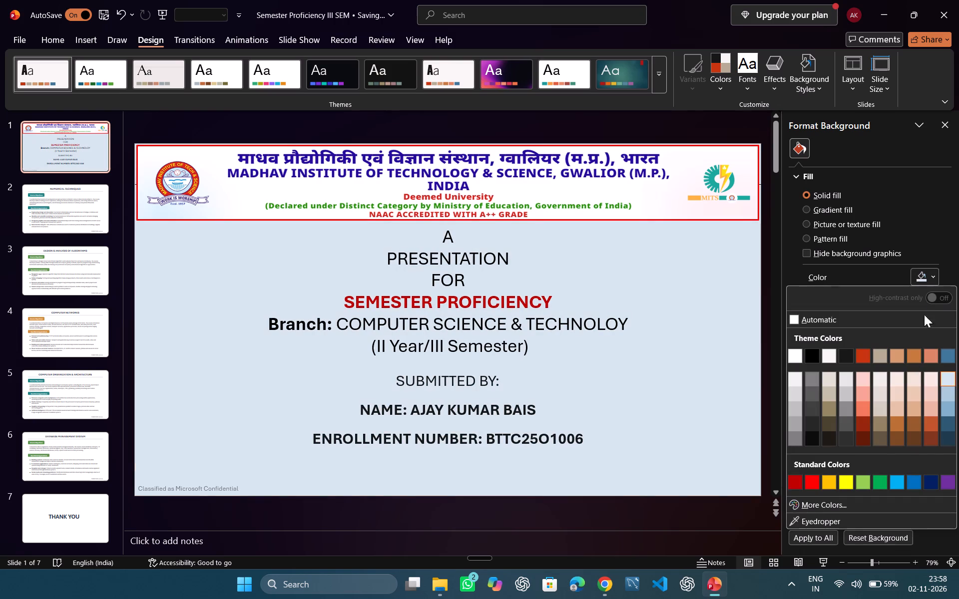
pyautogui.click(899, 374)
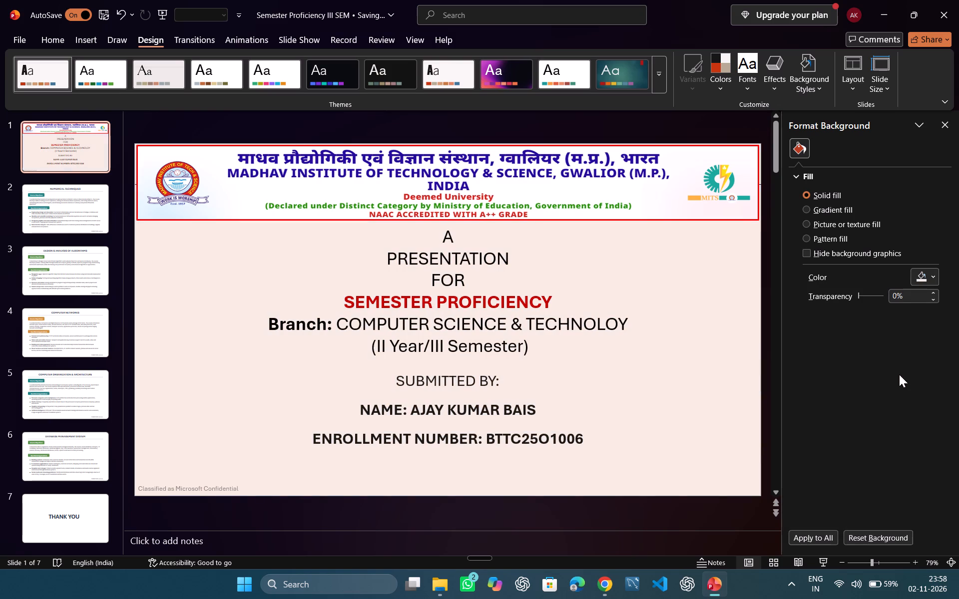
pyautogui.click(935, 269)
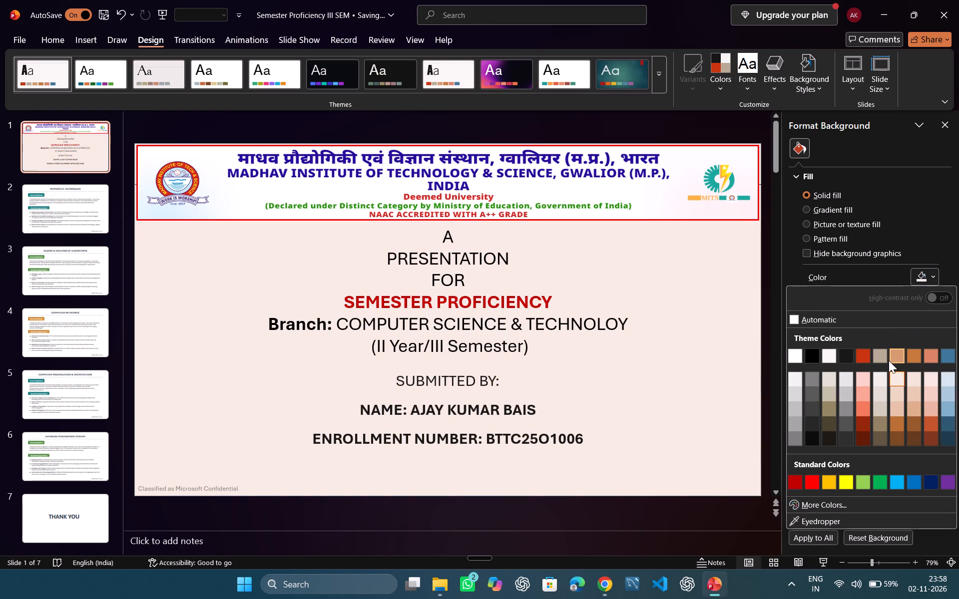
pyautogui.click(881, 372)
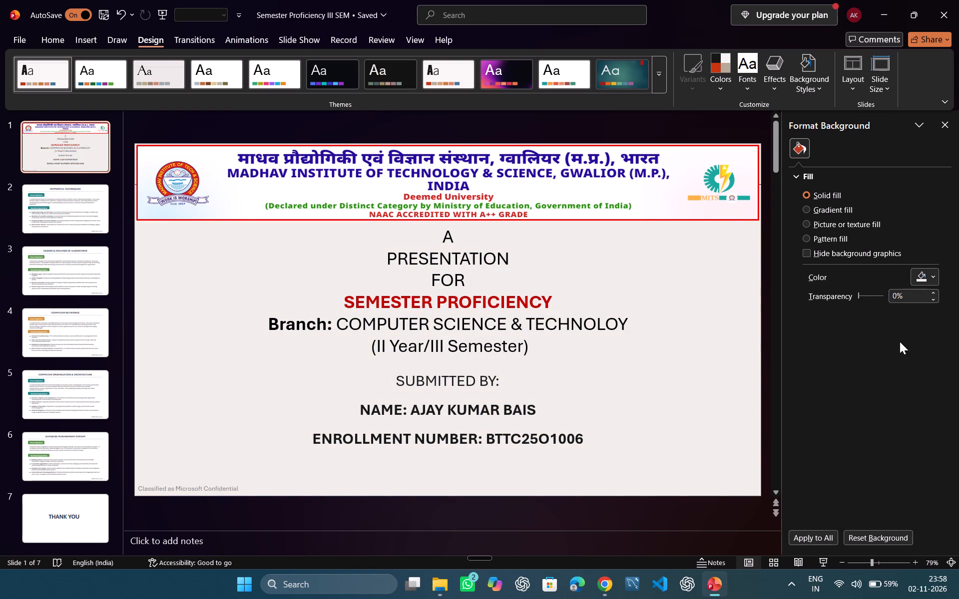
# Set the tan background fill's transparency to 5% and apply the background to all slides.
pyautogui.click(934, 290)
pyautogui.tripleClick(934, 290)
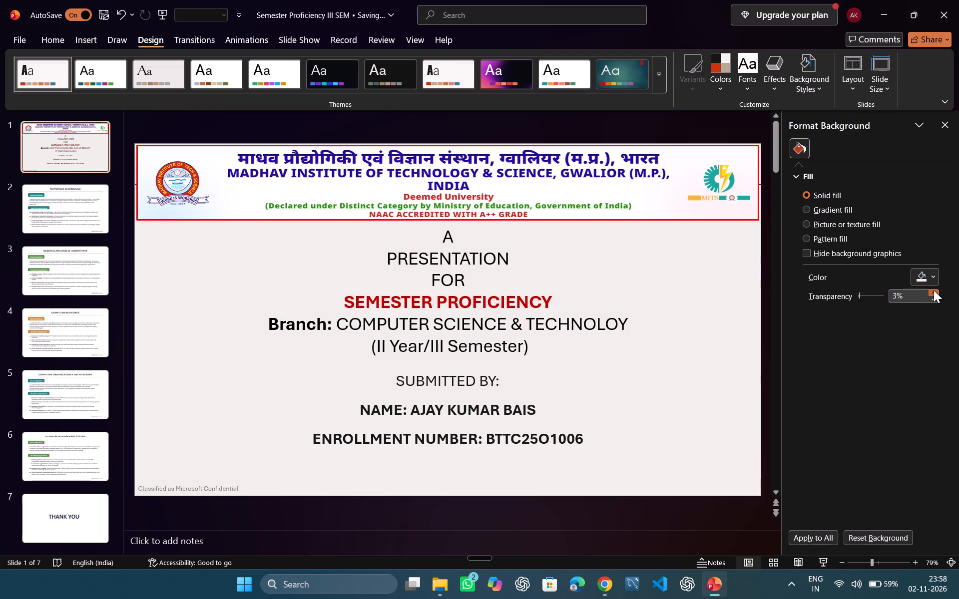
pyautogui.click(934, 290)
pyautogui.click(884, 424)
pyautogui.click(831, 535)
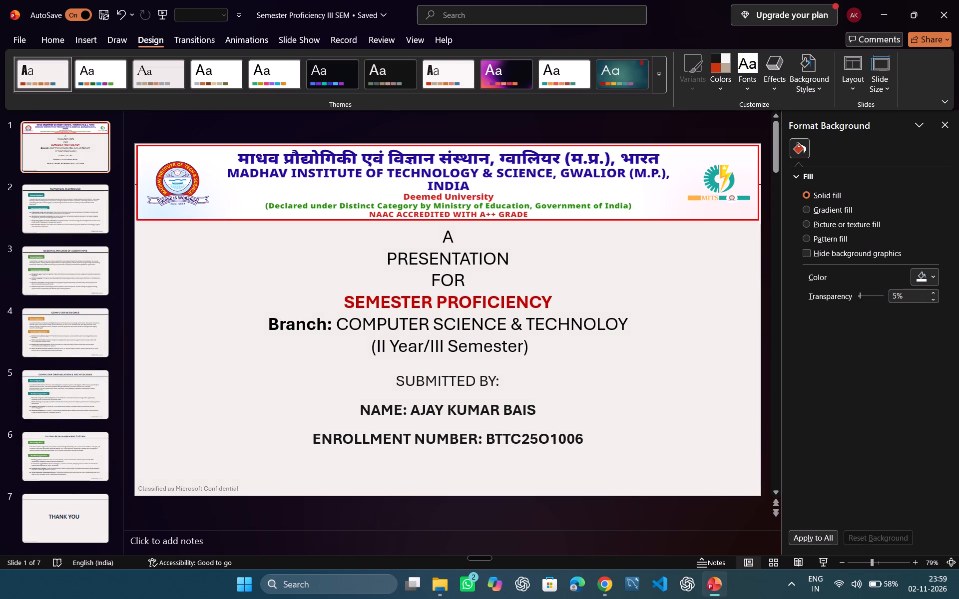
# Review all the slides from the title slide to the Thank You slide to check the newly applied background.
pyautogui.click(48, 132)
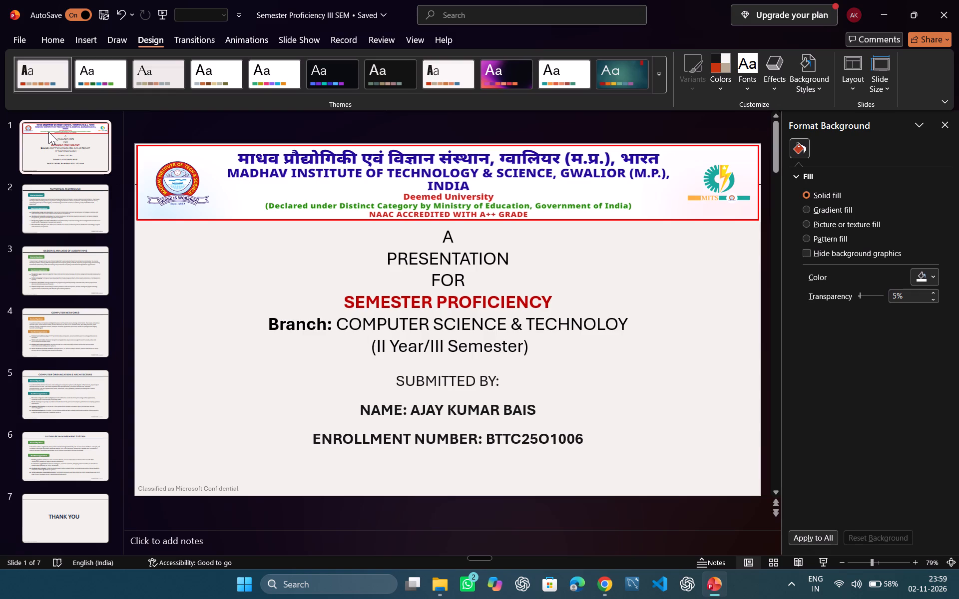
pyautogui.press('Down')
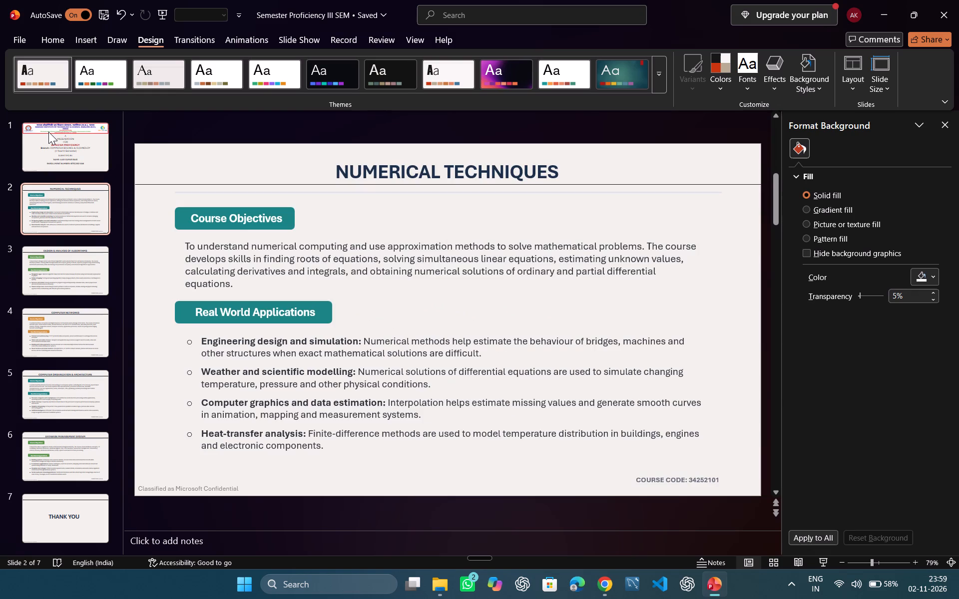
pyautogui.press('Down')
pyautogui.press('Down')
pyautogui.press('Down')
pyautogui.press('Down')
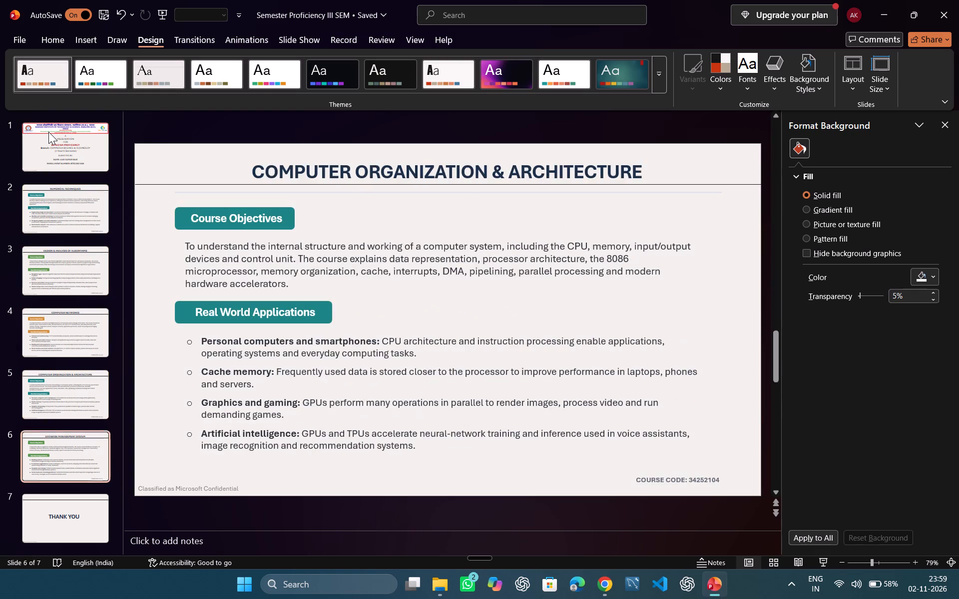
pyautogui.press('Down')
pyautogui.press('Down')
pyautogui.press('Down')
pyautogui.press('Down')
pyautogui.press('Down')
pyautogui.press('Down')
pyautogui.press('Down')
pyautogui.press('Down')
pyautogui.press('Up')
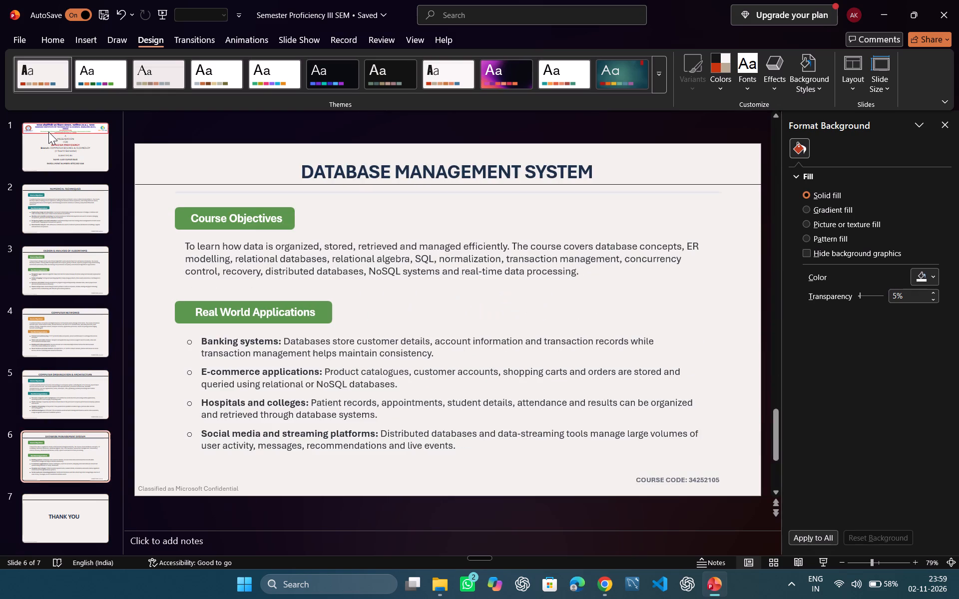
pyautogui.press('Up')
pyautogui.press('Up')
pyautogui.press('Up')
pyautogui.press('Up')
pyautogui.press('Up')
pyautogui.press('Up')
pyautogui.press('Up')
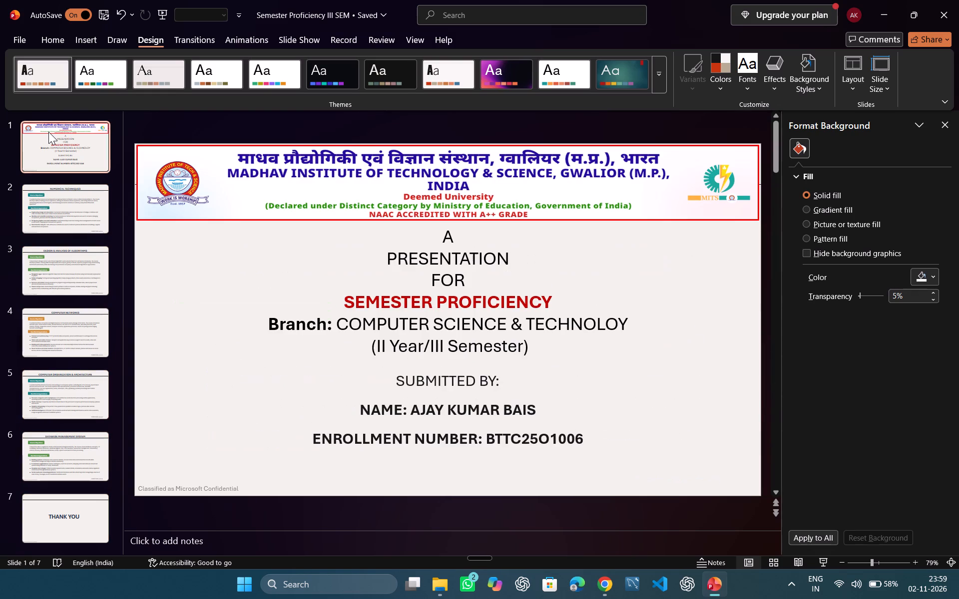
pyautogui.press('Up')
pyautogui.press('Up')
pyautogui.press('Down')
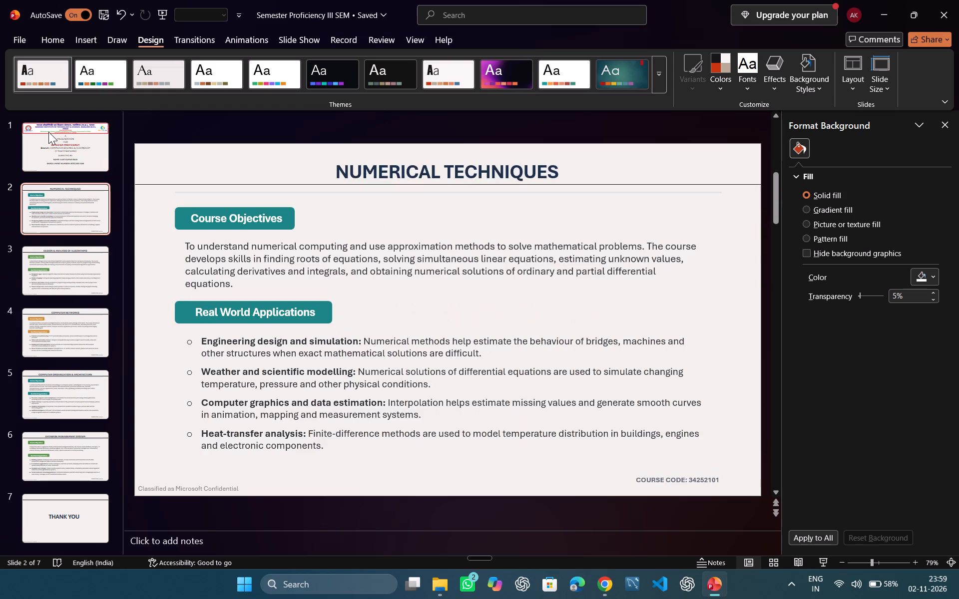
pyautogui.press('Down')
pyautogui.press('Down')
pyautogui.press('Down')
pyautogui.press('Down')
pyautogui.press('Down')
pyautogui.press('Down')
pyautogui.press('Down')
pyautogui.press('Down')
pyautogui.press('Down')
pyautogui.press('Down')
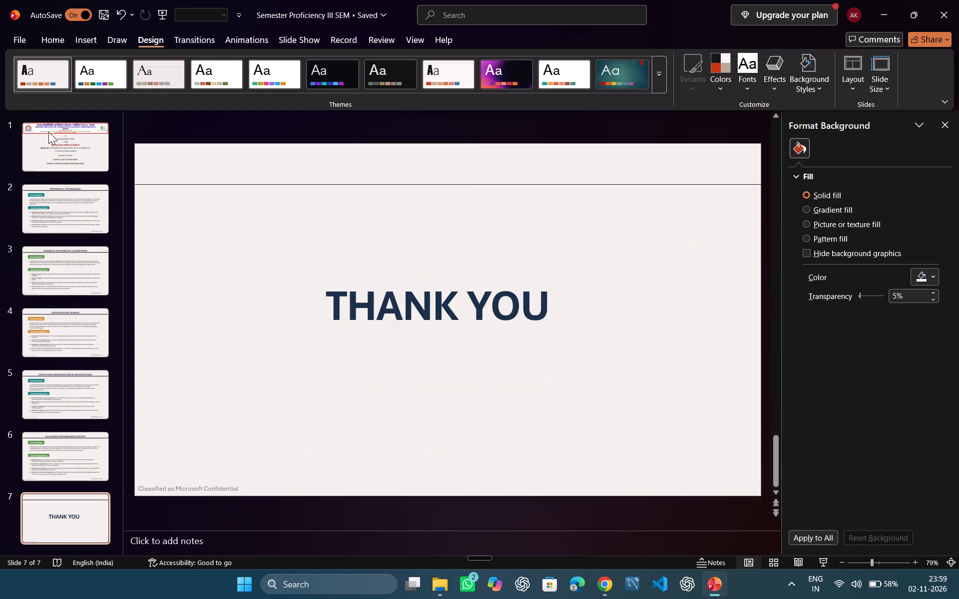
pyautogui.press('Down')
pyautogui.press('Down')
pyautogui.press('Up')
pyautogui.press('Up')
pyautogui.press('Up')
pyautogui.press('Up')
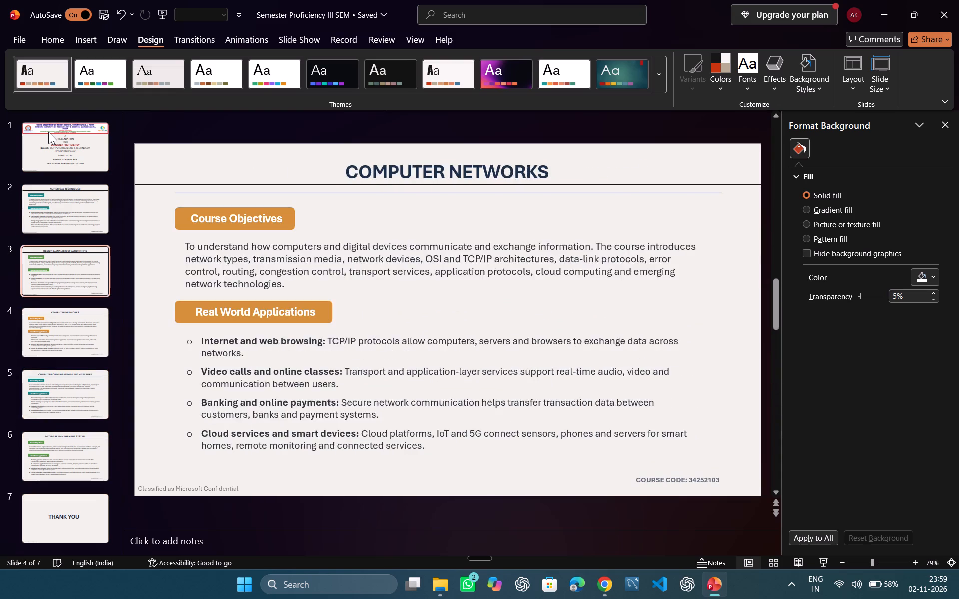
pyautogui.press('Up')
pyautogui.press('Up')
pyautogui.press('Up')
pyautogui.press('Up')
pyautogui.press('Up')
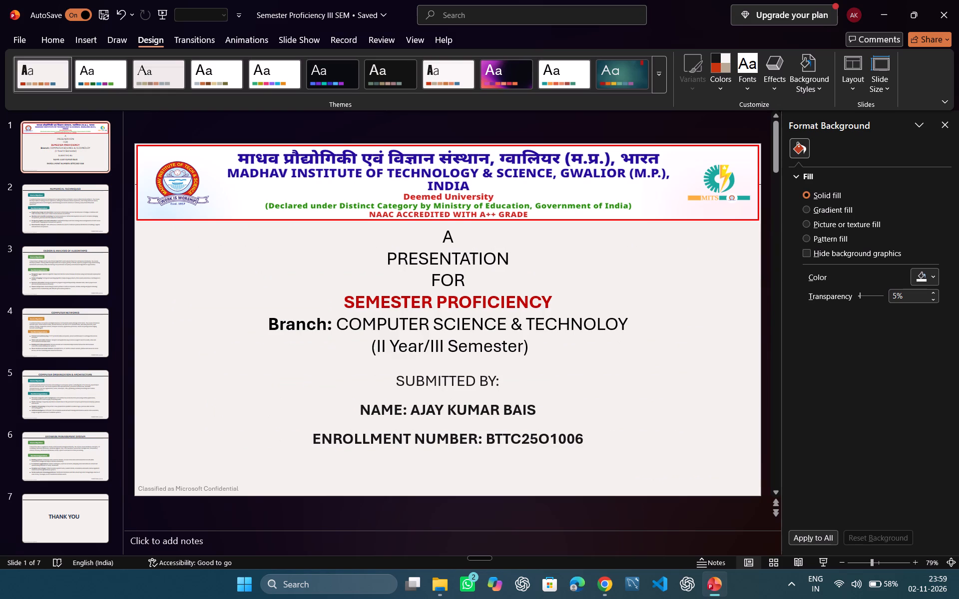
# Remove the bold from the student's name and enrollment number values on the title slide, keeping their labels bold.
pyautogui.click(493, 450)
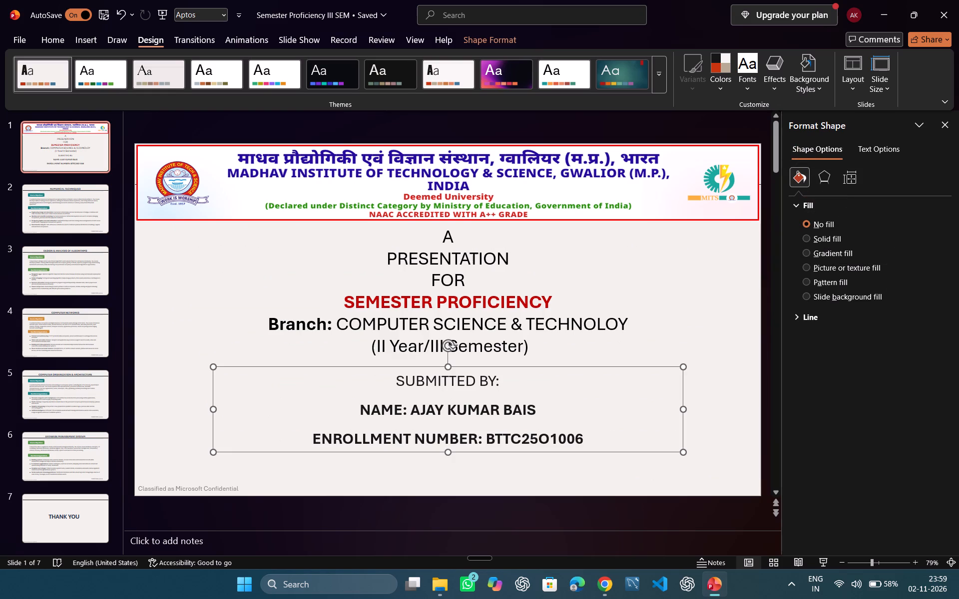
pyautogui.moveTo(534, 414); pyautogui.dragTo(427, 411)
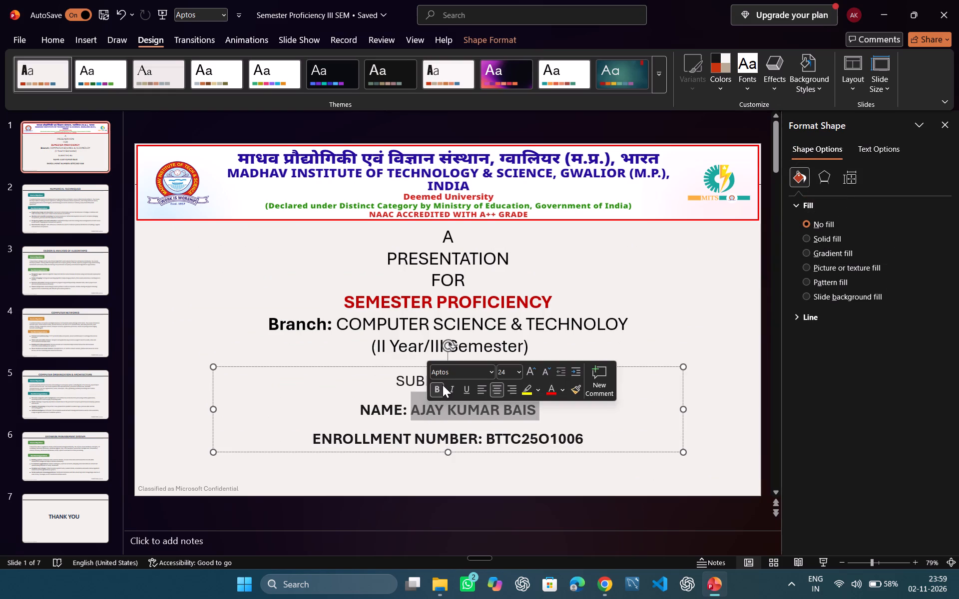
pyautogui.click(439, 386)
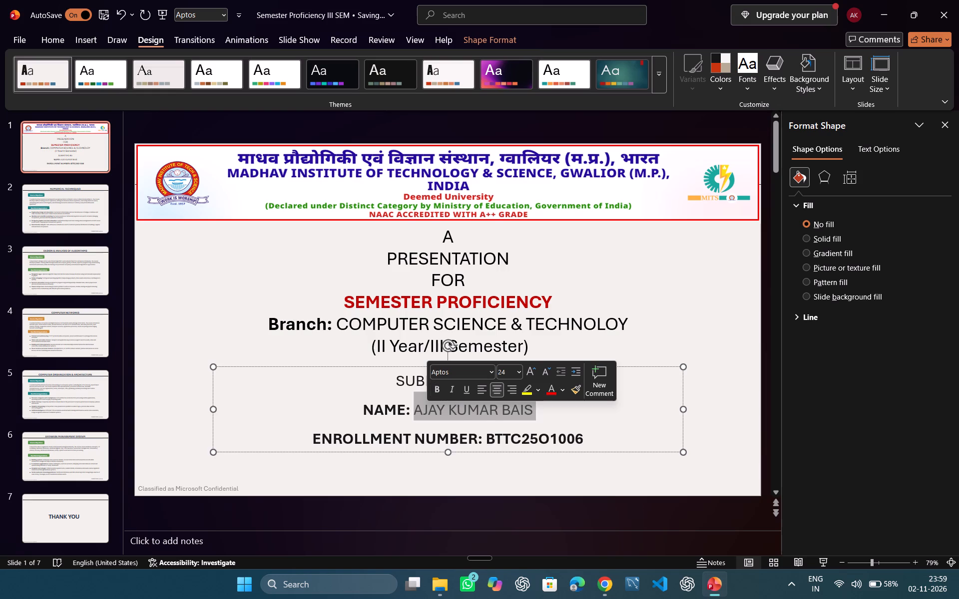
pyautogui.moveTo(589, 437); pyautogui.dragTo(496, 435)
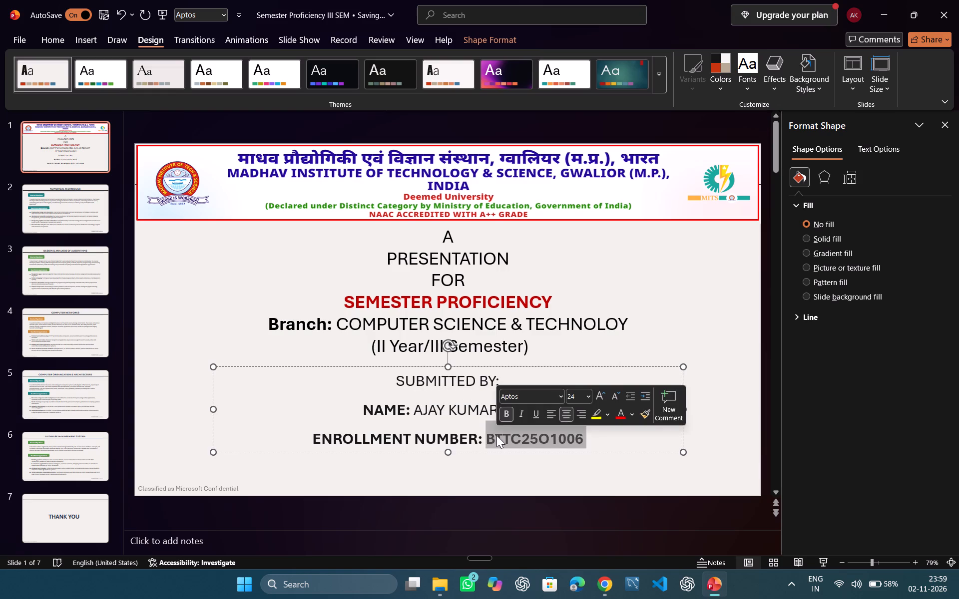
pyautogui.click(503, 415)
pyautogui.click(531, 488)
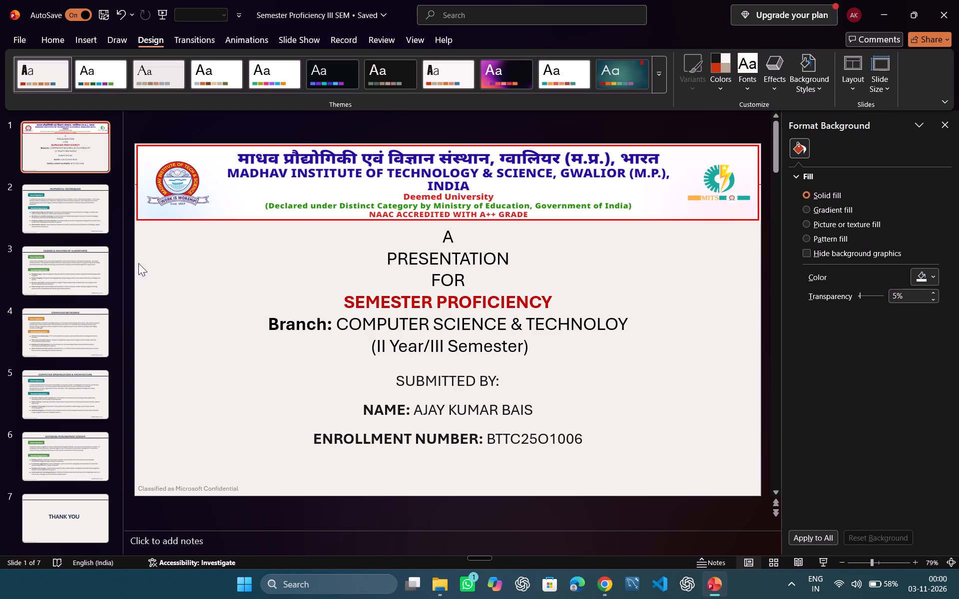
# Review the background across the slides from title to Thank You and back, checking the font of slide 3's course objectives text.
pyautogui.click(73, 215)
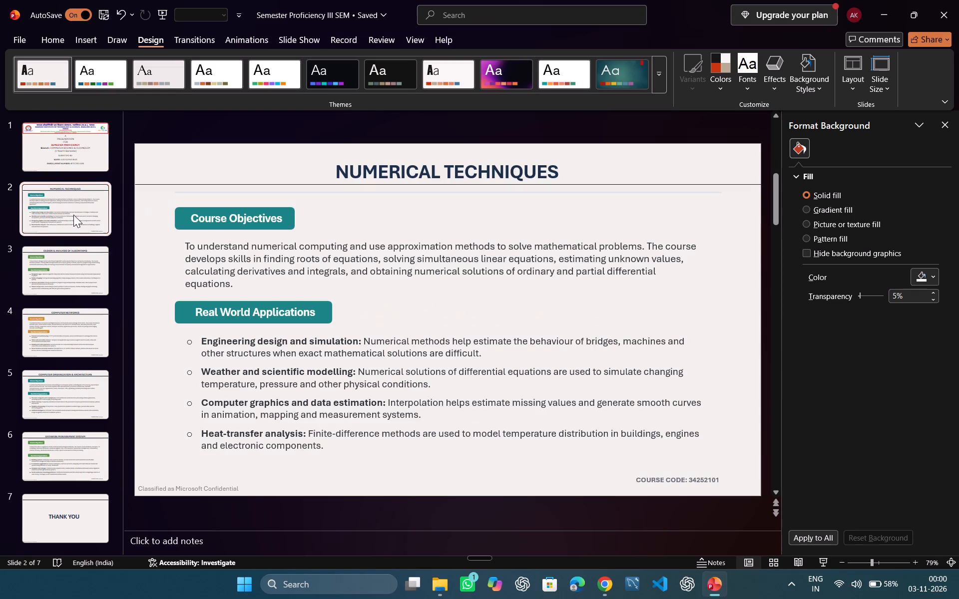
pyautogui.click(75, 281)
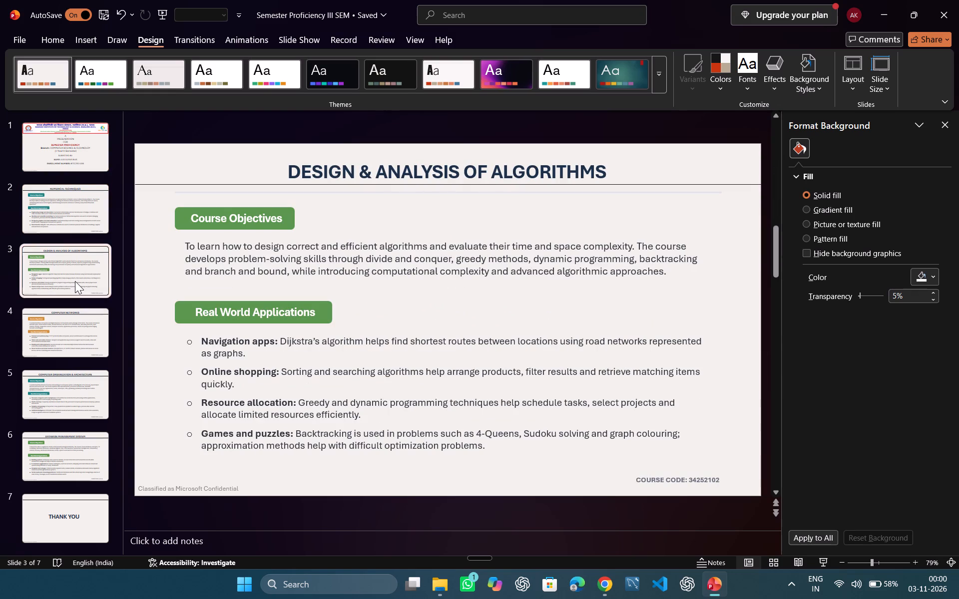
pyautogui.click(261, 251)
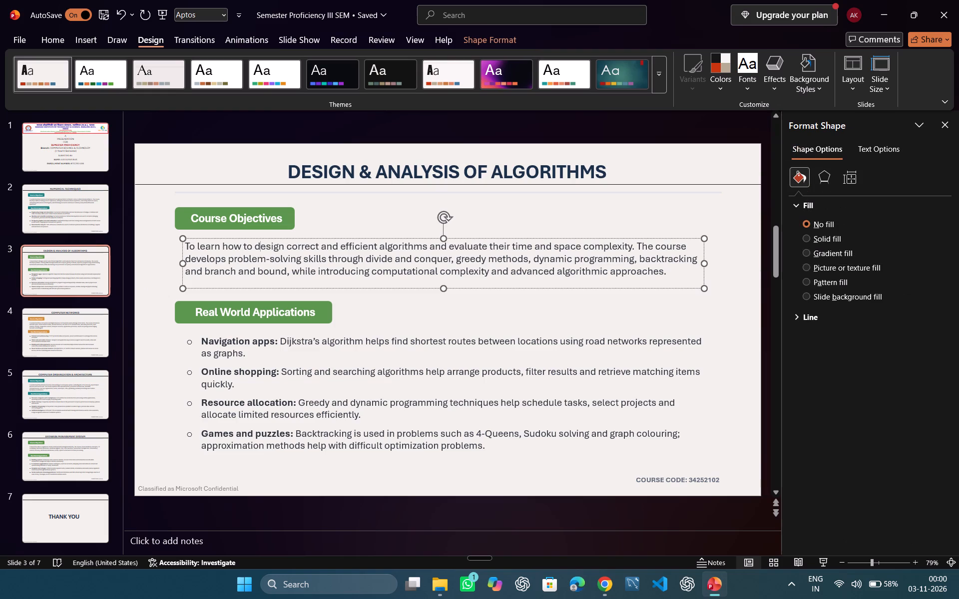
pyautogui.click(55, 40)
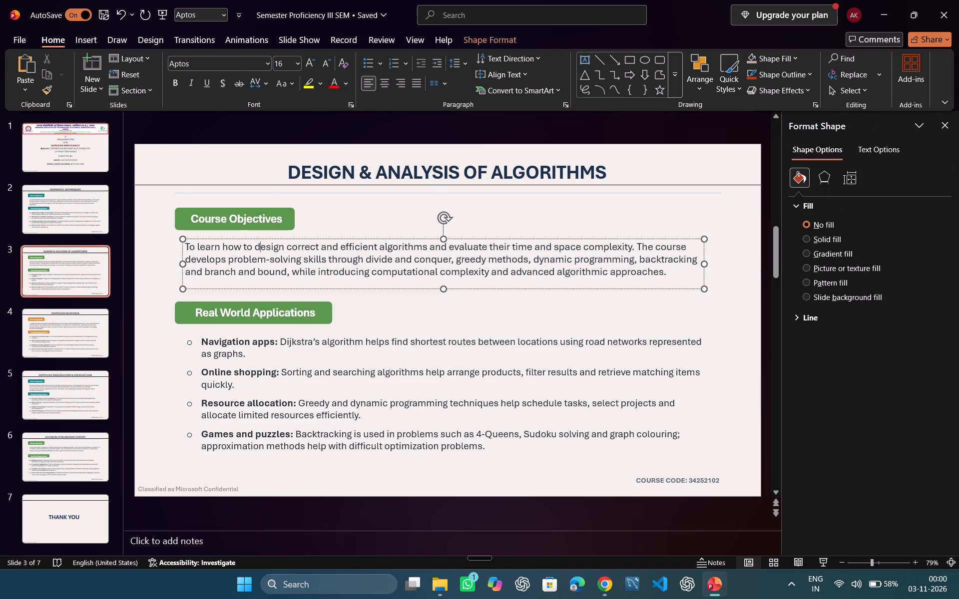
pyautogui.click(63, 336)
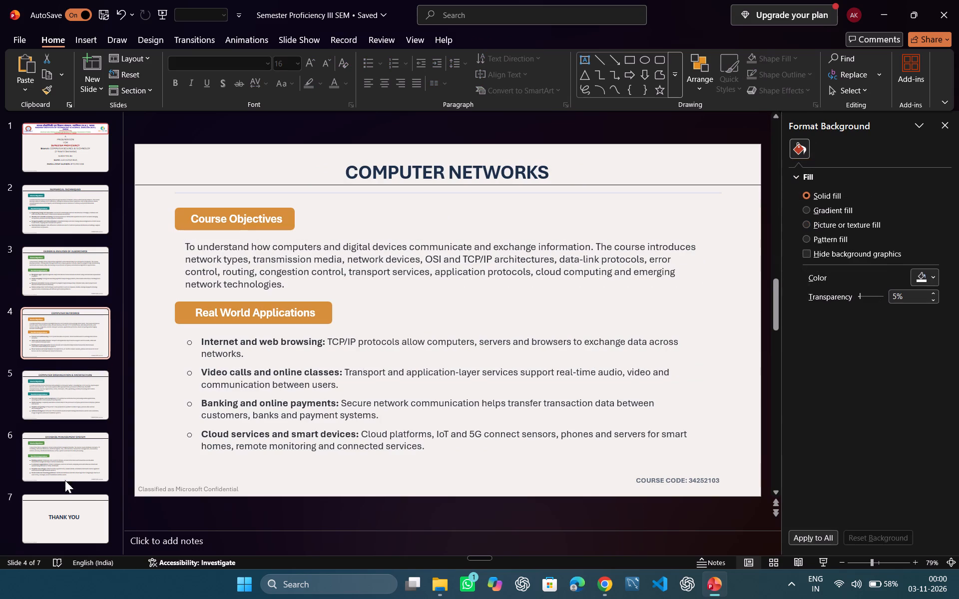
pyautogui.click(58, 528)
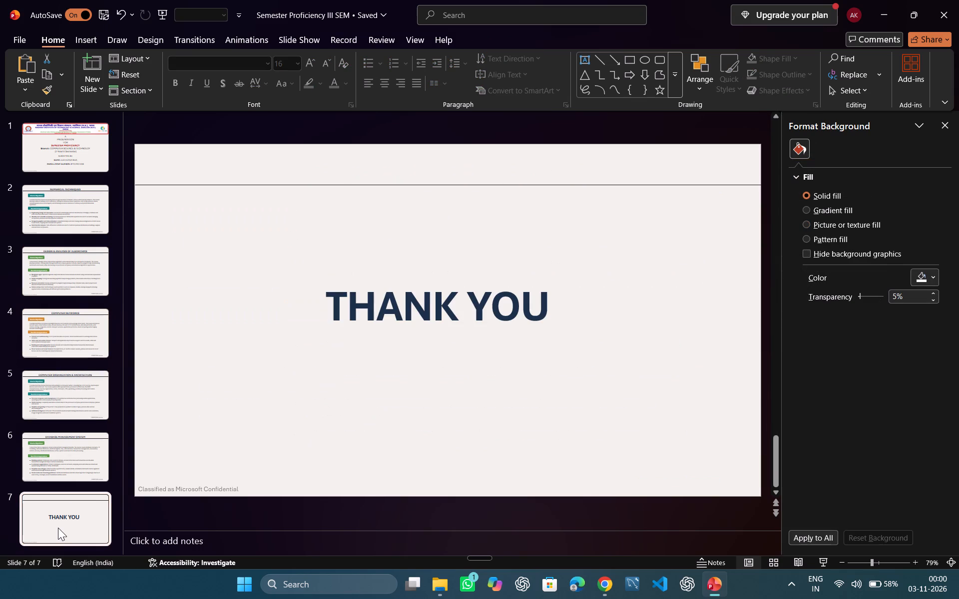
pyautogui.press('Up')
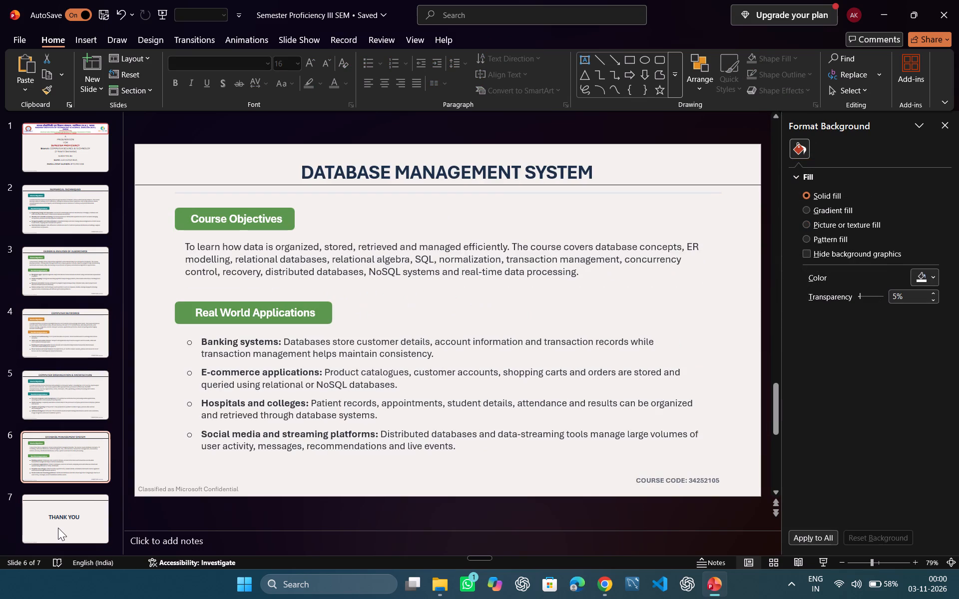
pyautogui.press('Up')
pyautogui.press('Up')
pyautogui.press('Up')
pyautogui.press('Up')
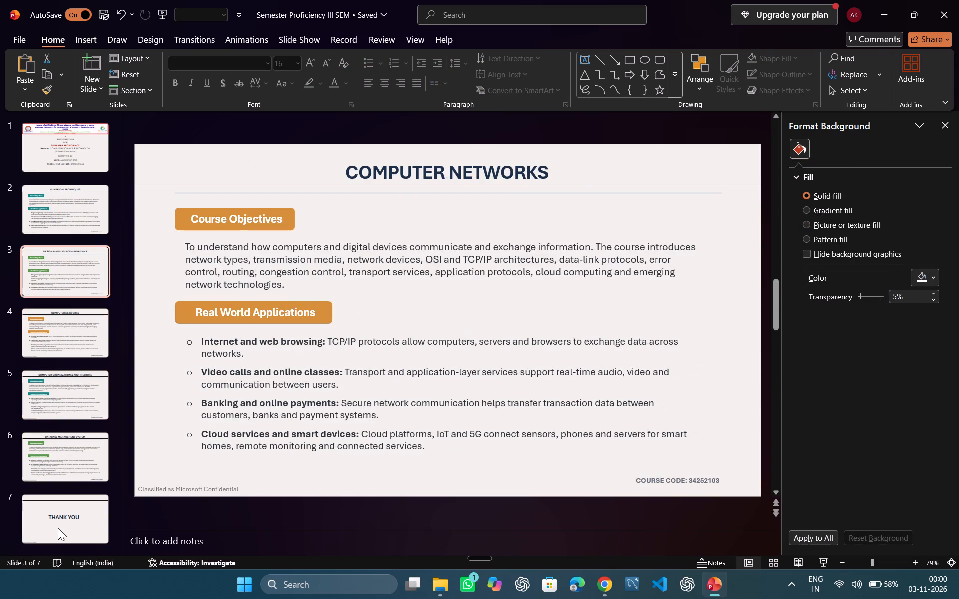
pyautogui.press('Up')
pyautogui.press('Up')
pyautogui.press('Up')
pyautogui.press('Up')
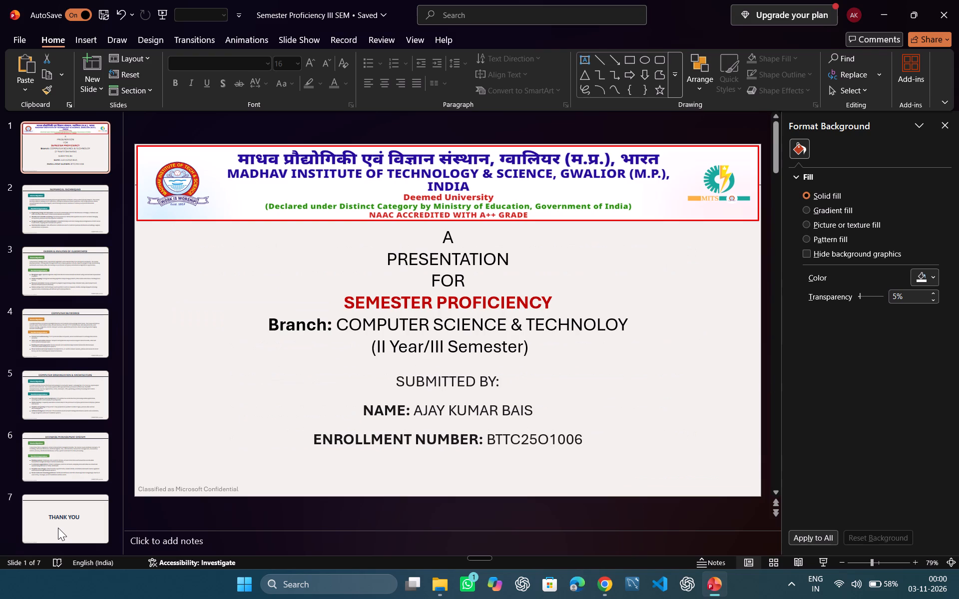
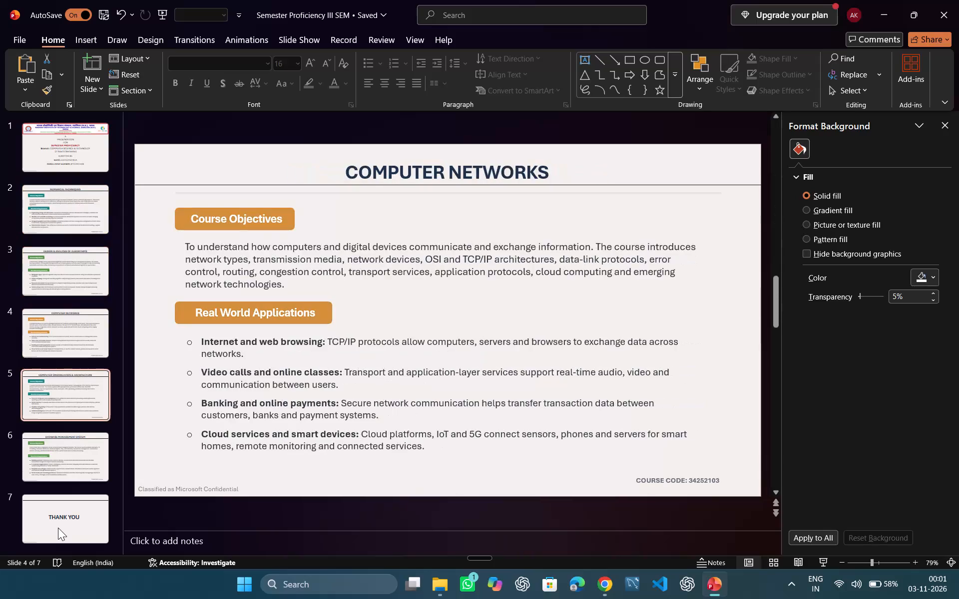
# Review the applied background across the slides of the III SEM deck, ending on the title slide.
pyautogui.press('Down')
pyautogui.press('Down')
pyautogui.press('Down')
pyautogui.press('Down')
pyautogui.press('Up')
pyautogui.press('Up')
pyautogui.press('Up')
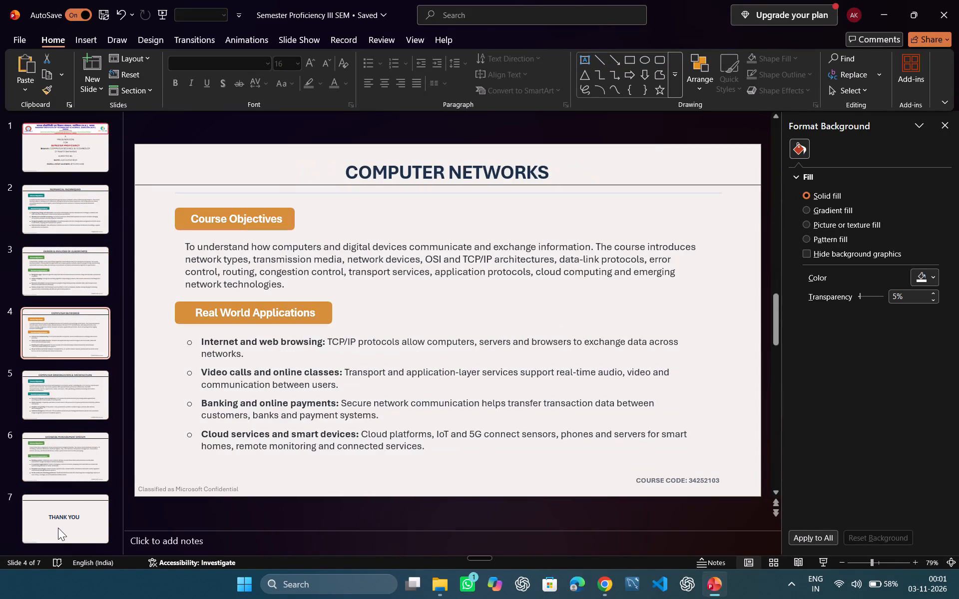
pyautogui.press('Up')
pyautogui.press('Up')
pyautogui.press('Up')
pyautogui.press('Up')
pyautogui.press('Up')
pyautogui.press('Up')
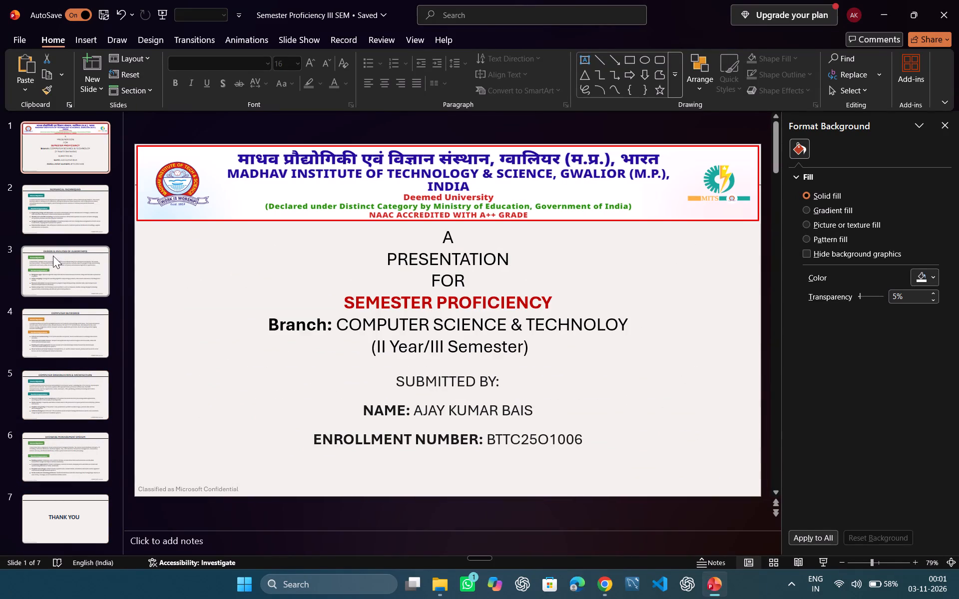
pyautogui.click(65, 211)
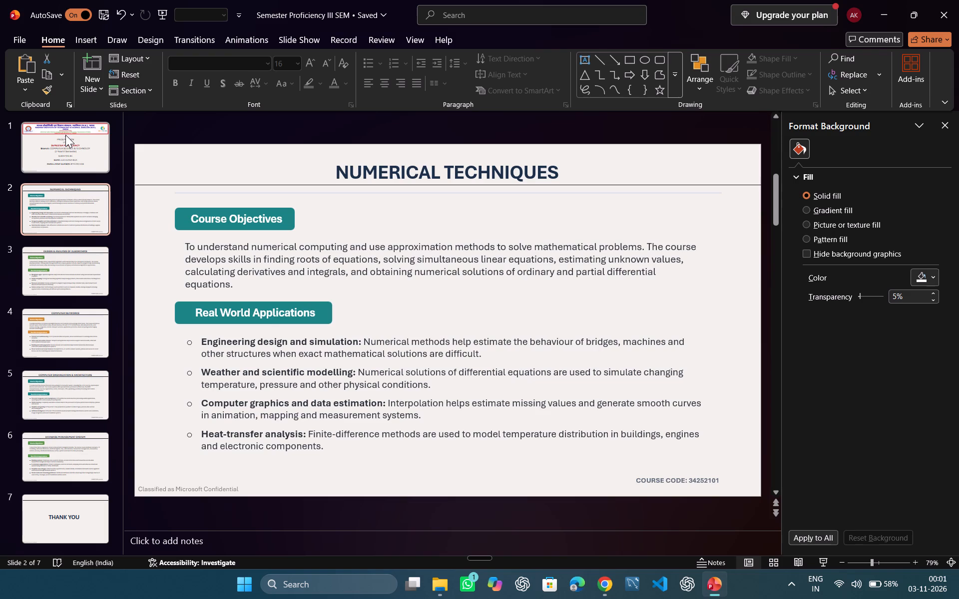
pyautogui.click(66, 135)
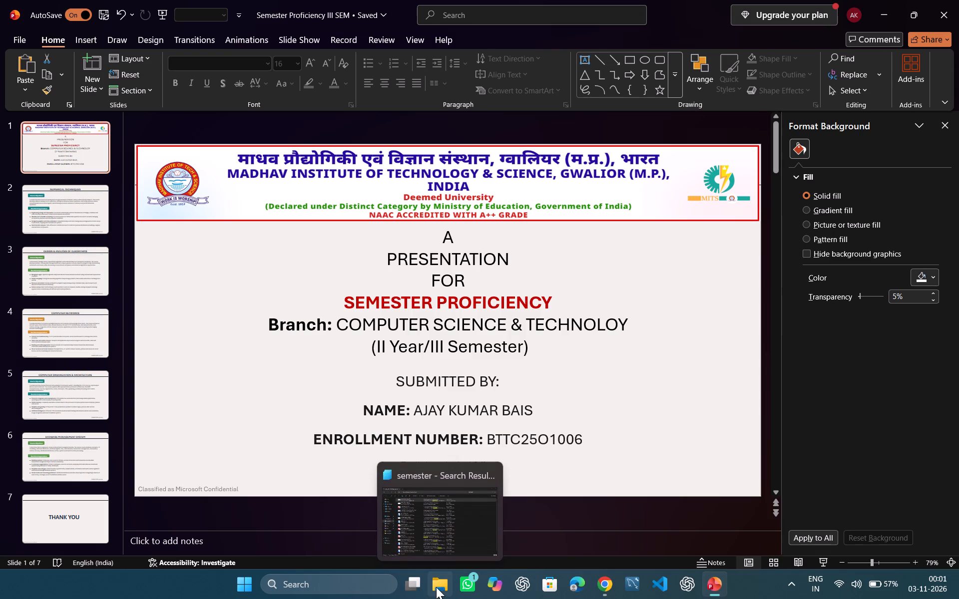
# From File Explorer, open the SEM PROF Algorithms Random presentation, examine its title slide and slide 2, and close it.
pyautogui.click(437, 525)
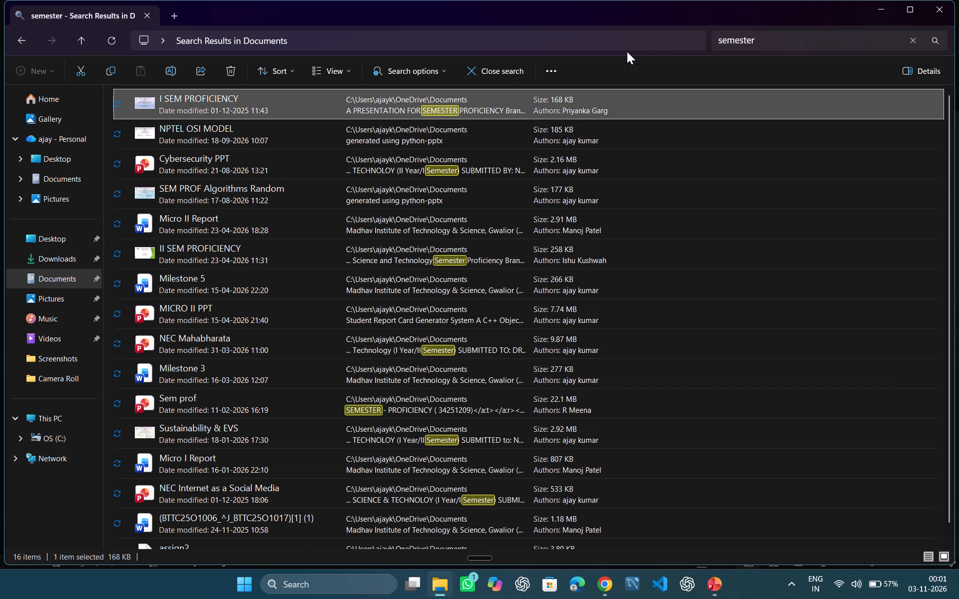
pyautogui.scroll(-2, 304, 277)
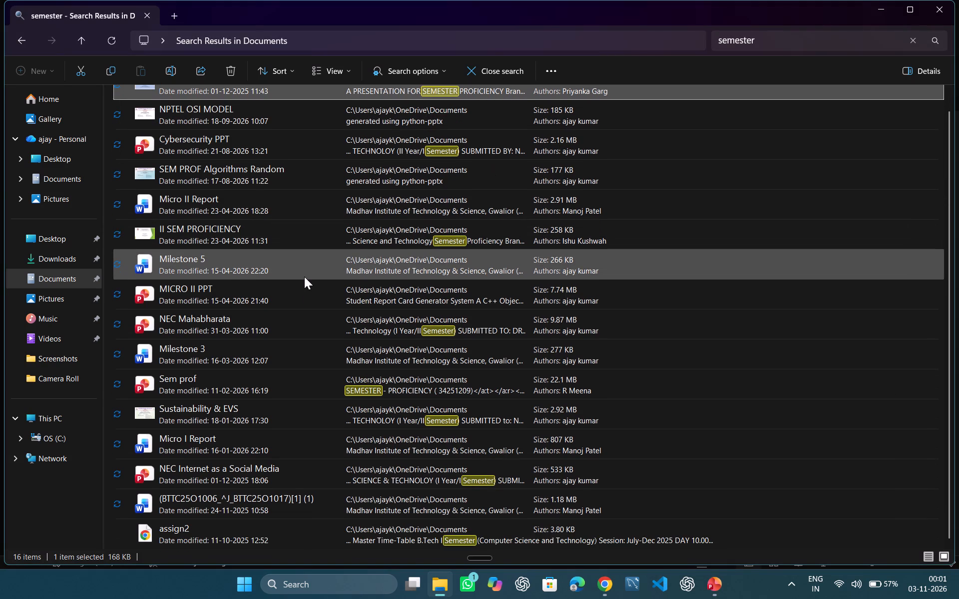
pyautogui.scroll(-1, 304, 277)
pyautogui.scroll(8, 304, 277)
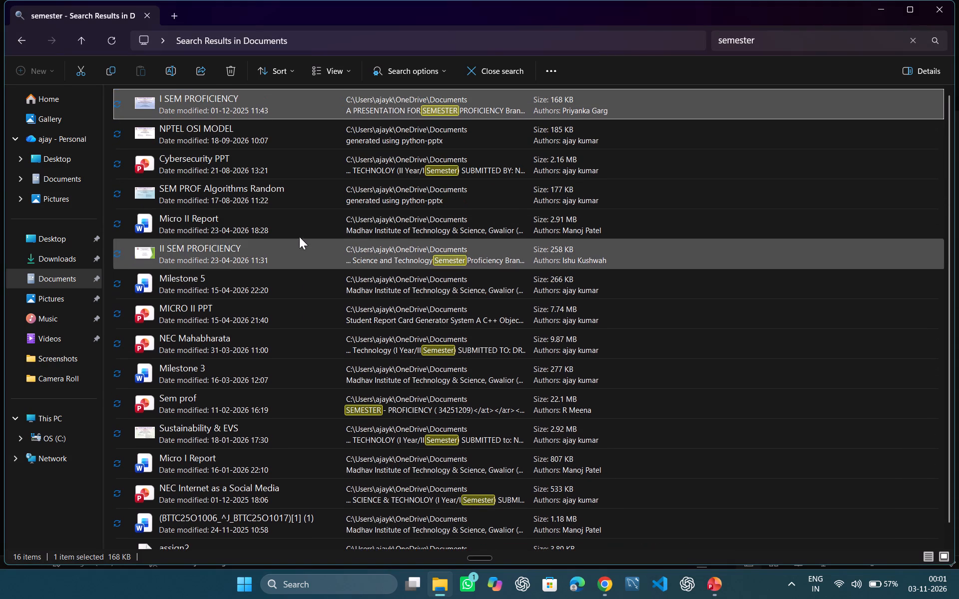
pyautogui.doubleClick(275, 189)
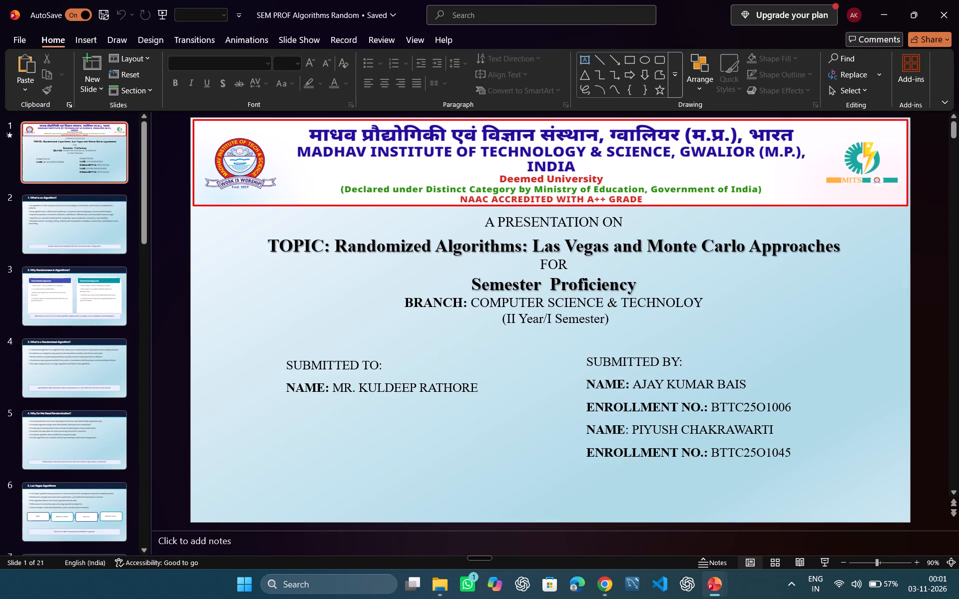
pyautogui.click(101, 231)
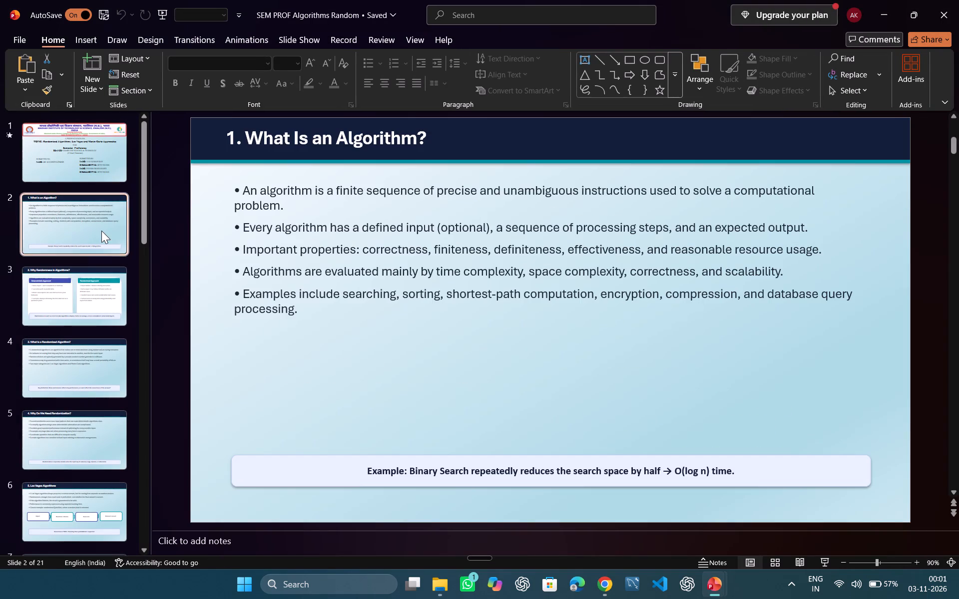
pyautogui.click(85, 171)
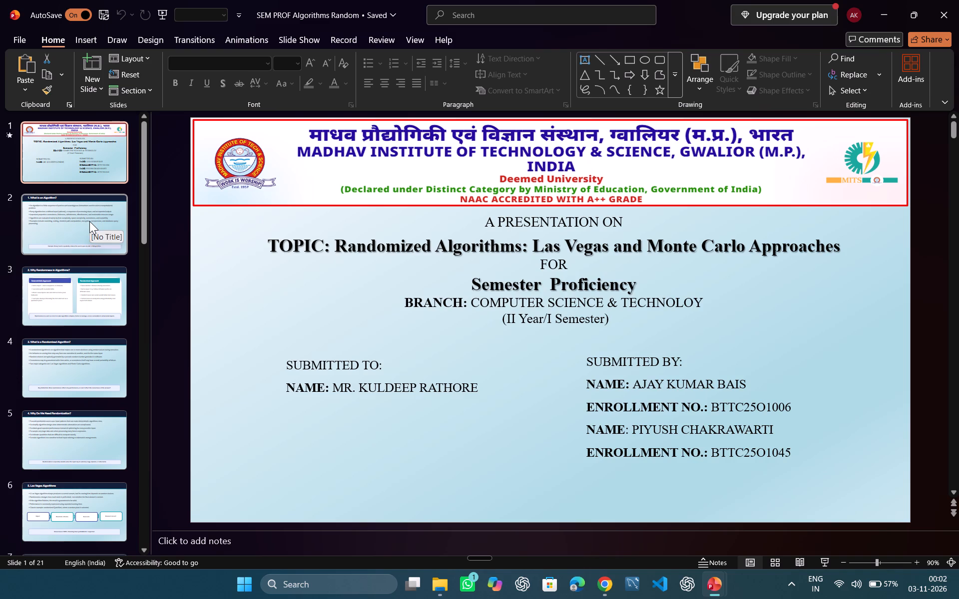
pyautogui.click(937, 5)
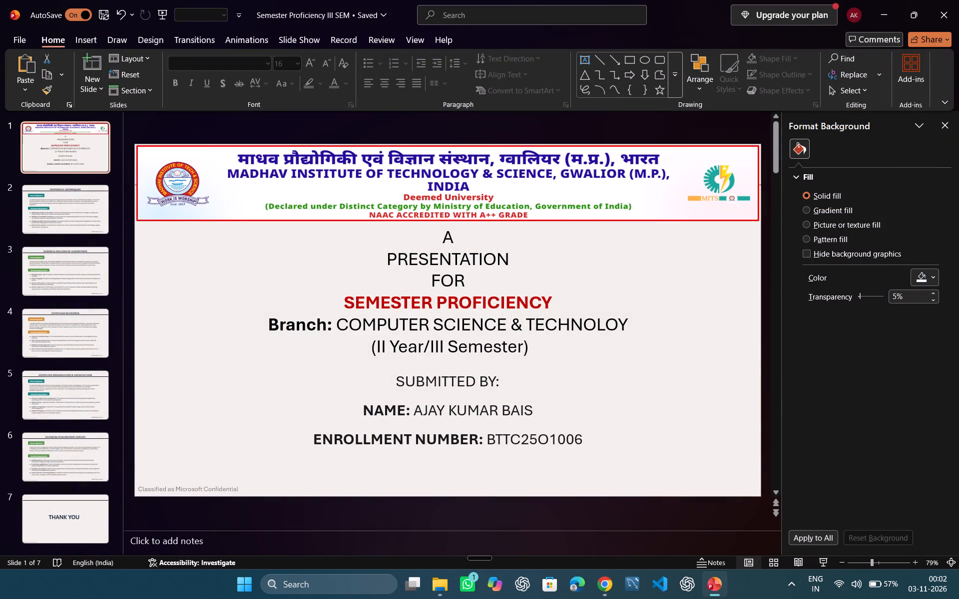
# Rewrite the branch name on the III SEM deck's title slide as "Computer Science & Technology".
pyautogui.click(326, 324)
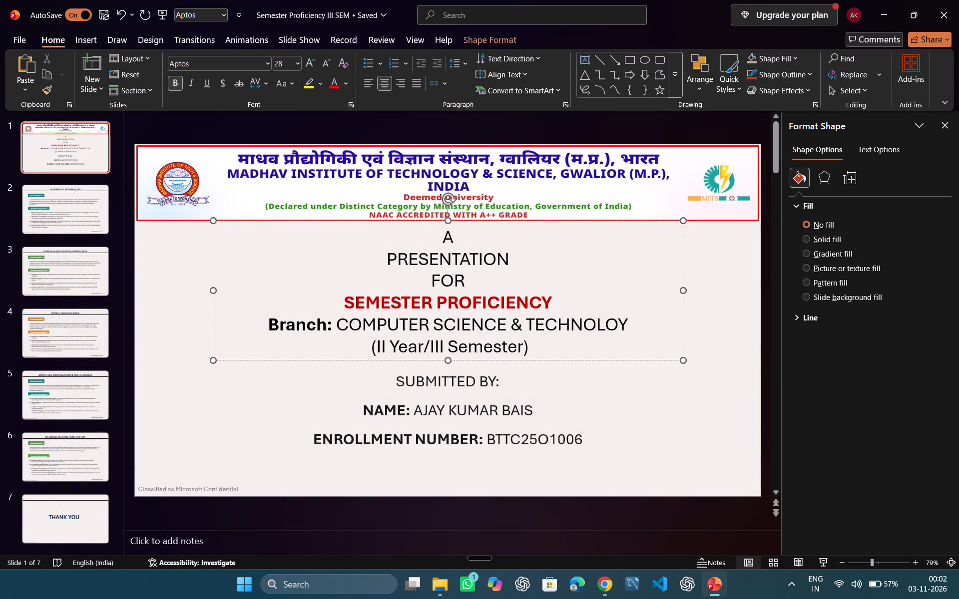
pyautogui.click(627, 324)
pyautogui.press('BackSpace')
pyautogui.press('BackSpace')
pyautogui.press('BackSpace')
pyautogui.press('BackSpace')
pyautogui.press('BackSpace')
pyautogui.press('BackSpace')
pyautogui.press('BackSpace')
pyautogui.press('BackSpace')
pyautogui.press('BackSpace')
pyautogui.press('BackSpace')
pyautogui.press('BackSpace')
pyautogui.press('BackSpace')
pyautogui.press('BackSpace')
pyautogui.press('BackSpace')
pyautogui.press('BackSpace')
pyautogui.press('BackSpace')
pyautogui.press('BackSpace')
pyautogui.press('BackSpace')
pyautogui.press('BackSpace')
pyautogui.press('BackSpace')
pyautogui.press('BackSpace')
pyautogui.press('BackSpace')
pyautogui.press('BackSpace')
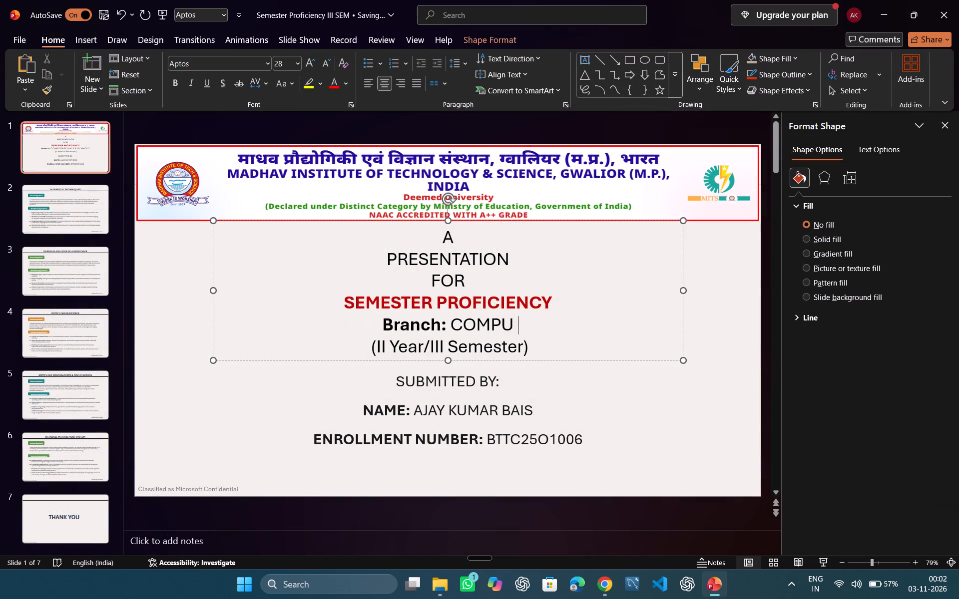
pyautogui.press('BackSpace')
pyautogui.press('BackSpace')
pyautogui.press('BackSpace')
pyautogui.press('BackSpace')
pyautogui.write('omputer')
pyautogui.press('space')
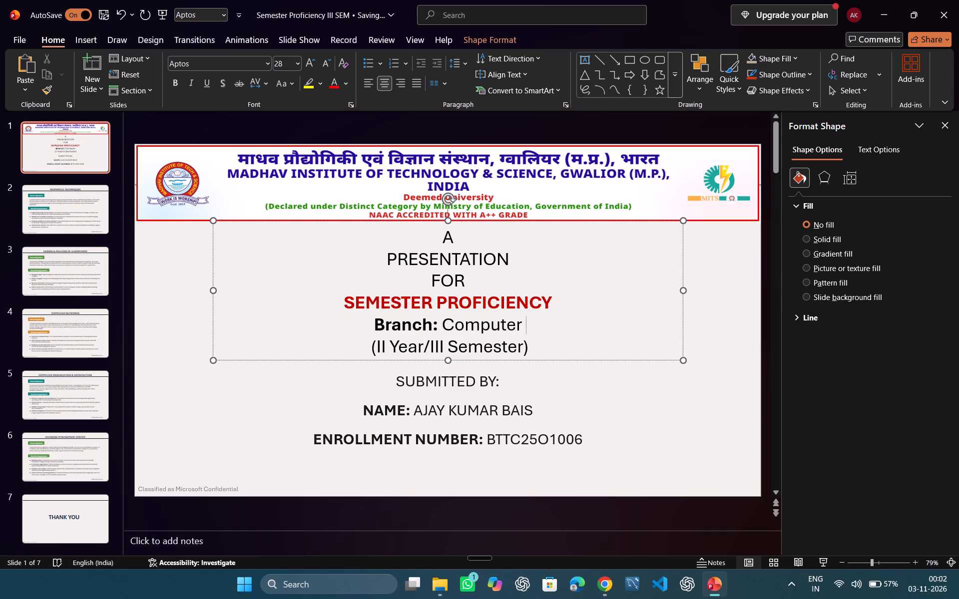
pyautogui.write('Science')
pyautogui.press('space')
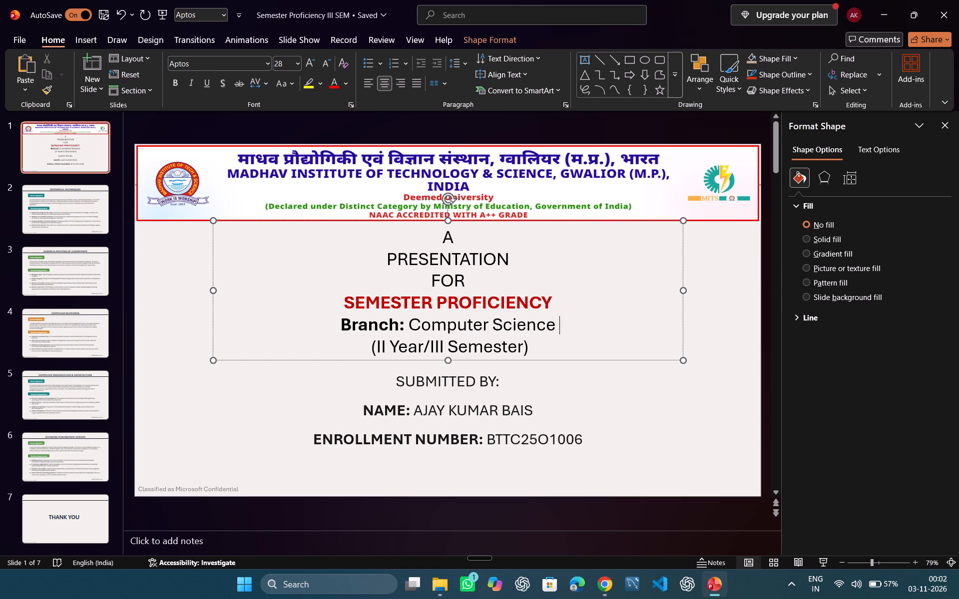
pyautogui.write('&')
pyautogui.press('space')
pyautogui.write('Technology')
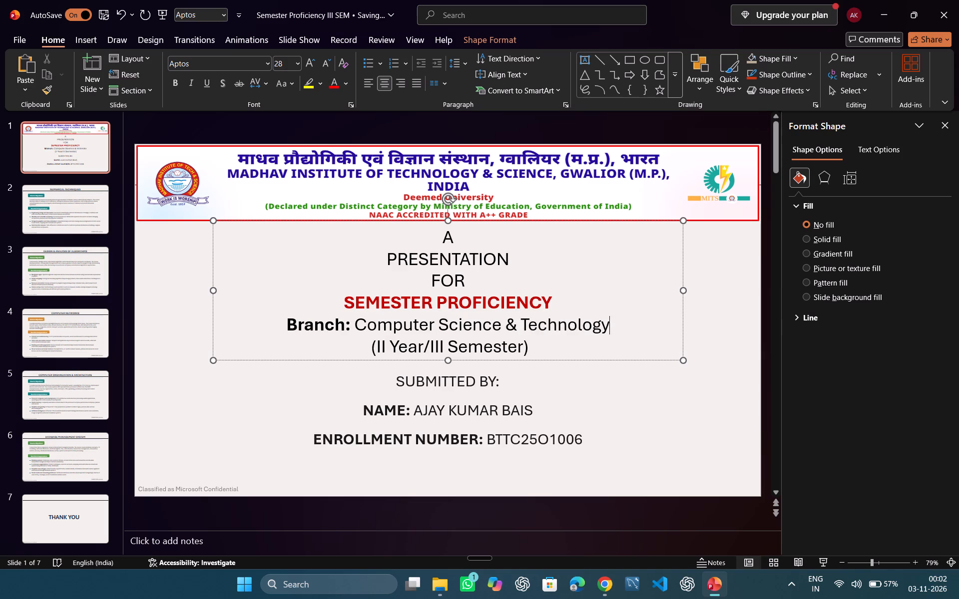
pyautogui.click(704, 408)
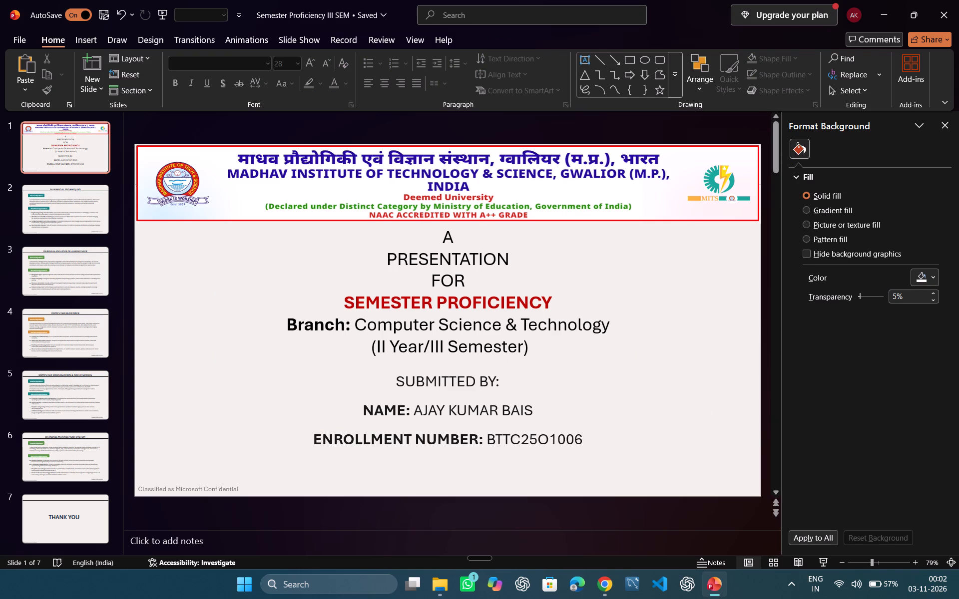
# Rewrite the word PRESENTATION on the title slide in title case as "Presentation".
pyautogui.click(509, 257)
pyautogui.press('BackSpace')
pyautogui.press('BackSpace')
pyautogui.press('BackSpace')
pyautogui.press('BackSpace')
pyautogui.press('BackSpace')
pyautogui.press('BackSpace')
pyautogui.press('BackSpace')
pyautogui.press('BackSpace')
pyautogui.press('BackSpace')
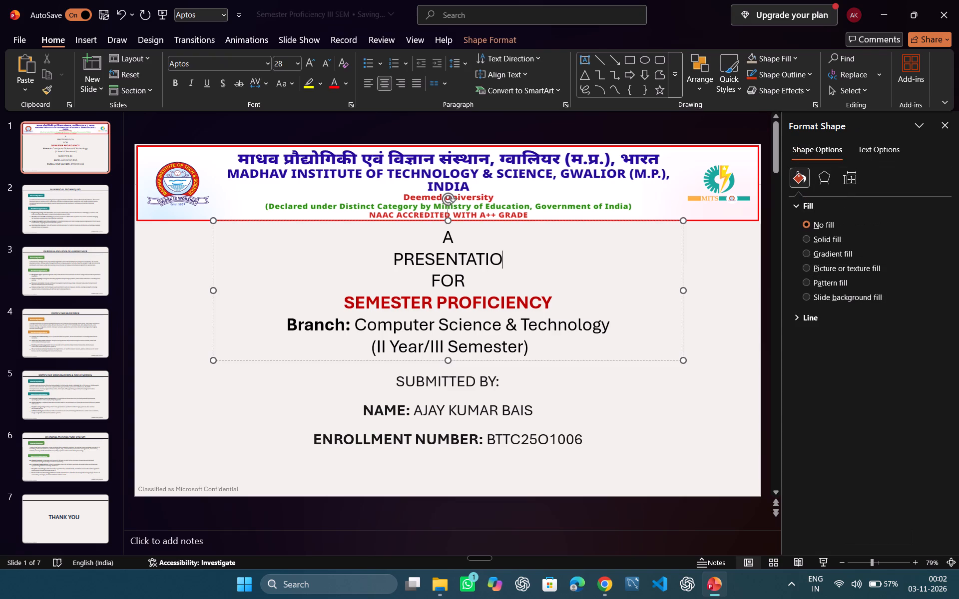
pyautogui.press('BackSpace')
pyautogui.press('BackSpace')
pyautogui.write('resentat')
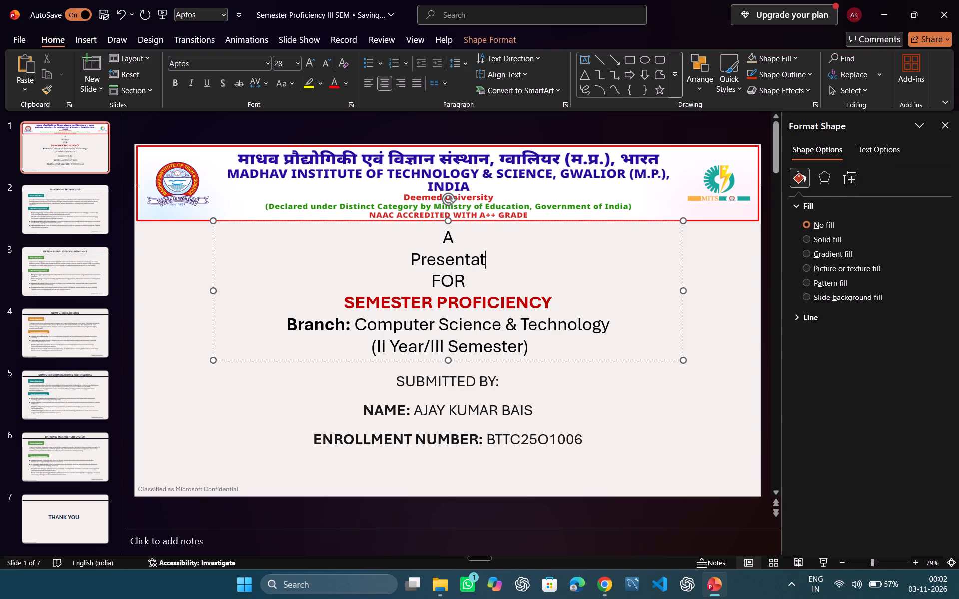
pyautogui.write('io')
pyautogui.press('n')
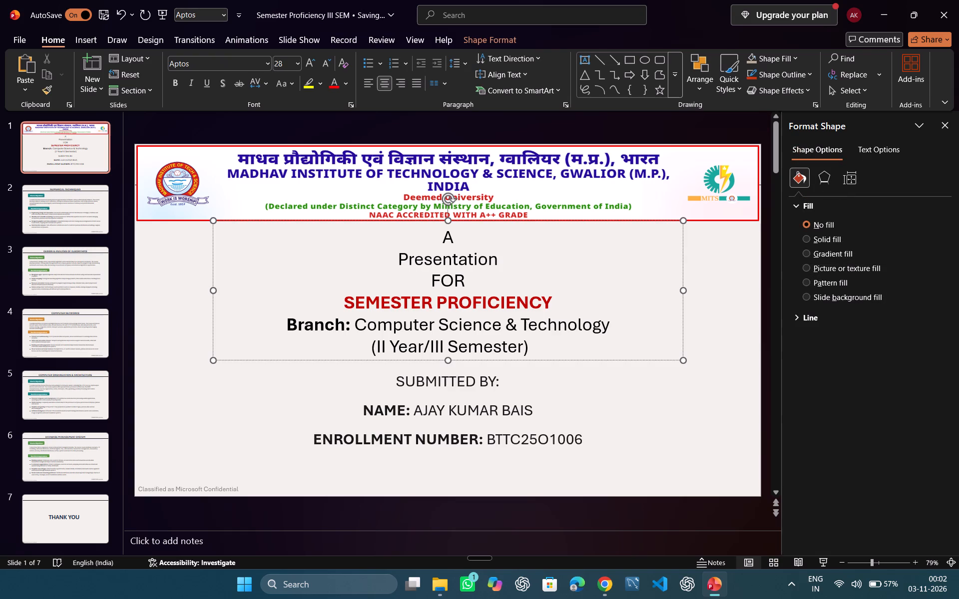
# Rewrite the word FOR above the SEMESTER PROFICIENCY line in title case as "For".
pyautogui.click(471, 276)
pyautogui.press('BackSpace')
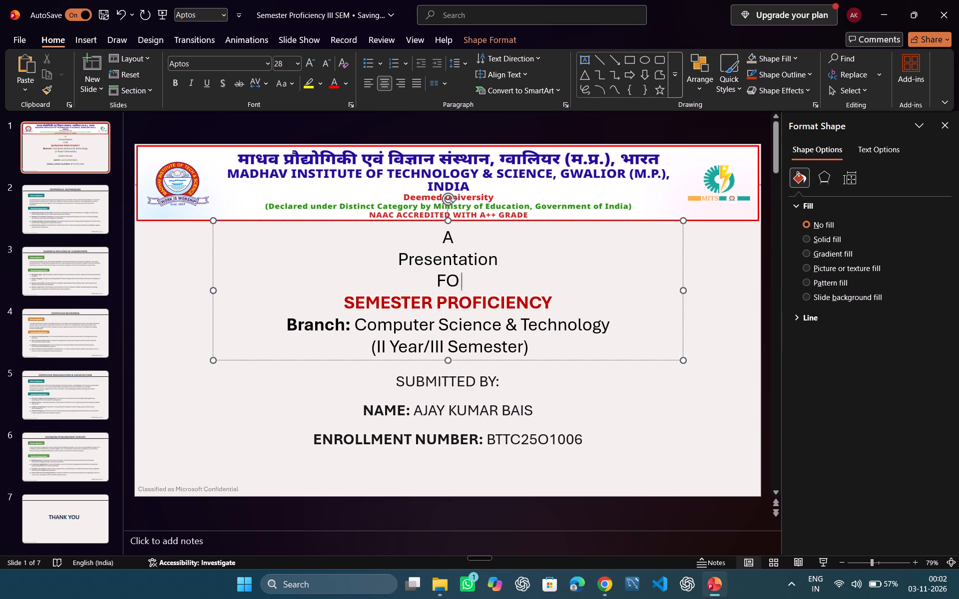
pyautogui.press('BackSpace')
pyautogui.write('or')
pyautogui.click(569, 386)
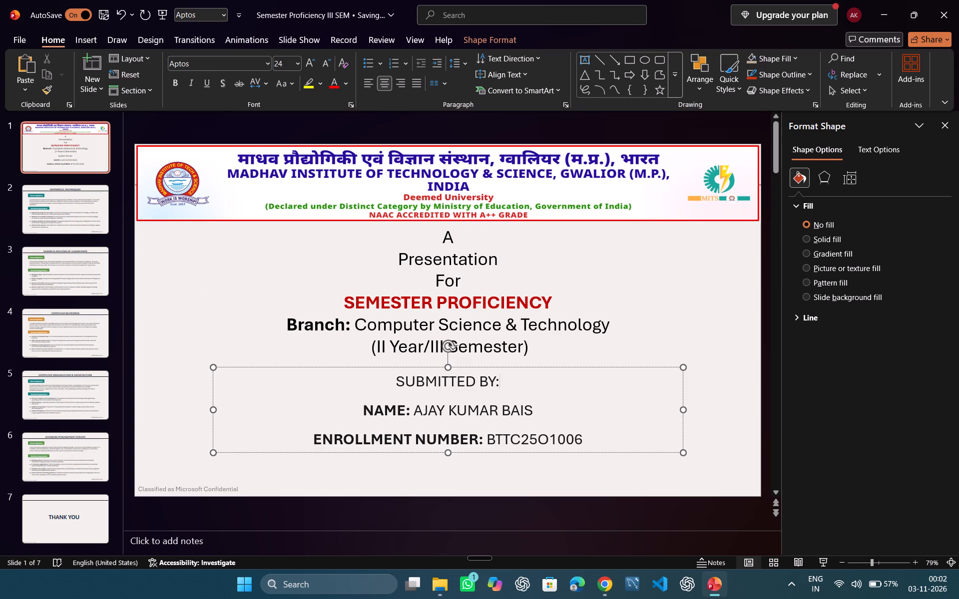
pyautogui.click(487, 459)
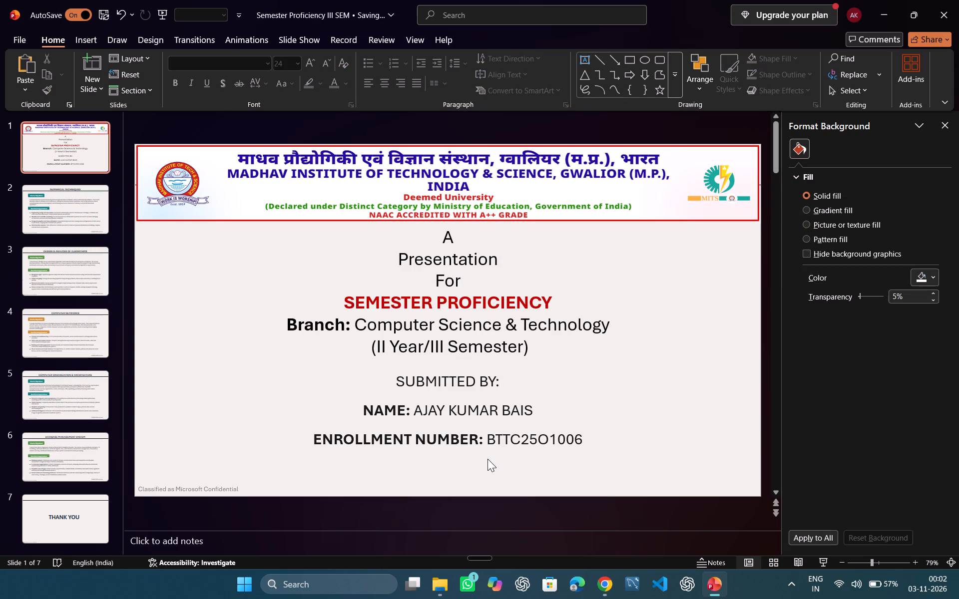
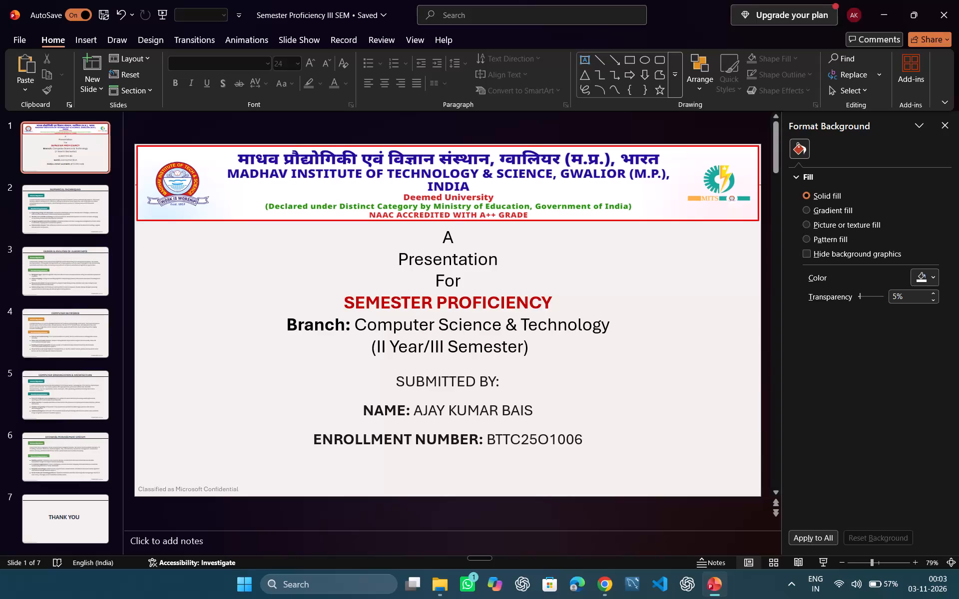
# Examine the III SEM deck slide by slide, from the title slide through to the THANK YOU slide and back.
pyautogui.click(555, 304)
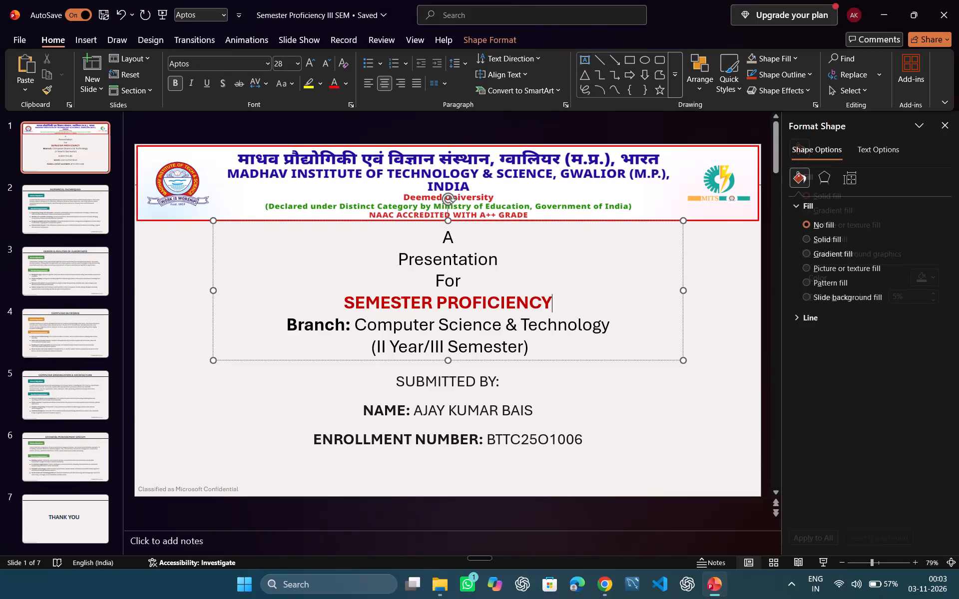
pyautogui.click(650, 430)
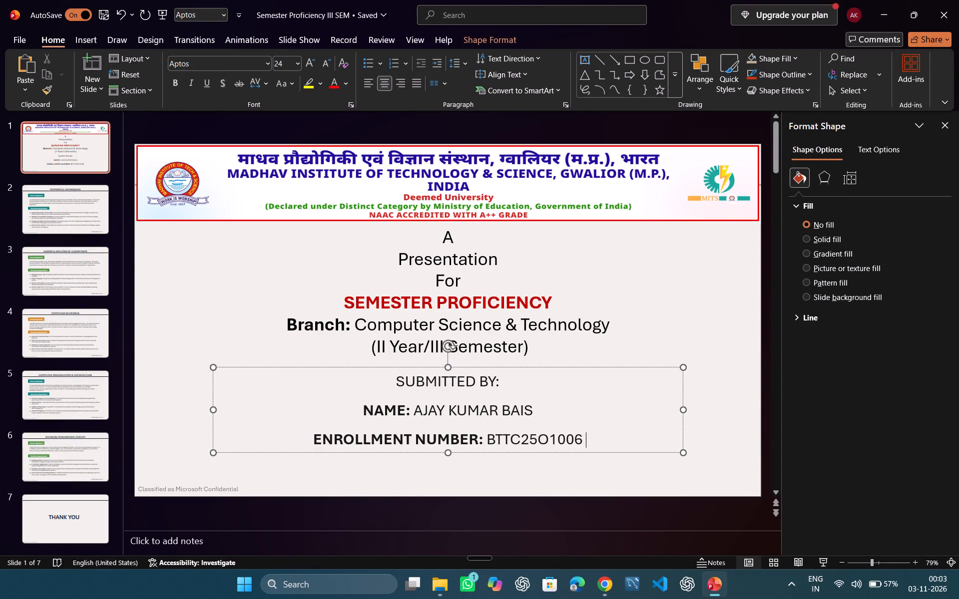
pyautogui.click(744, 407)
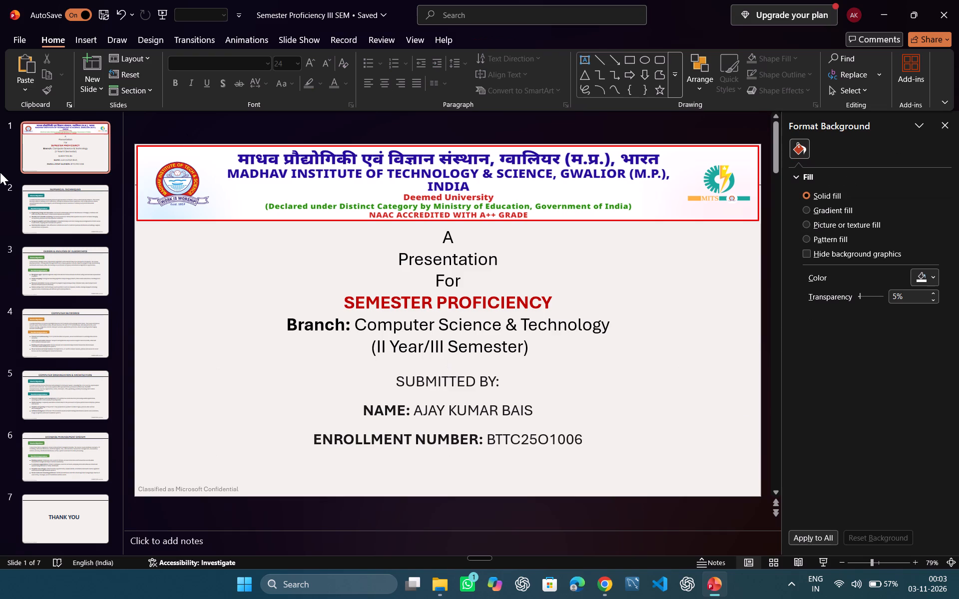
pyautogui.click(46, 208)
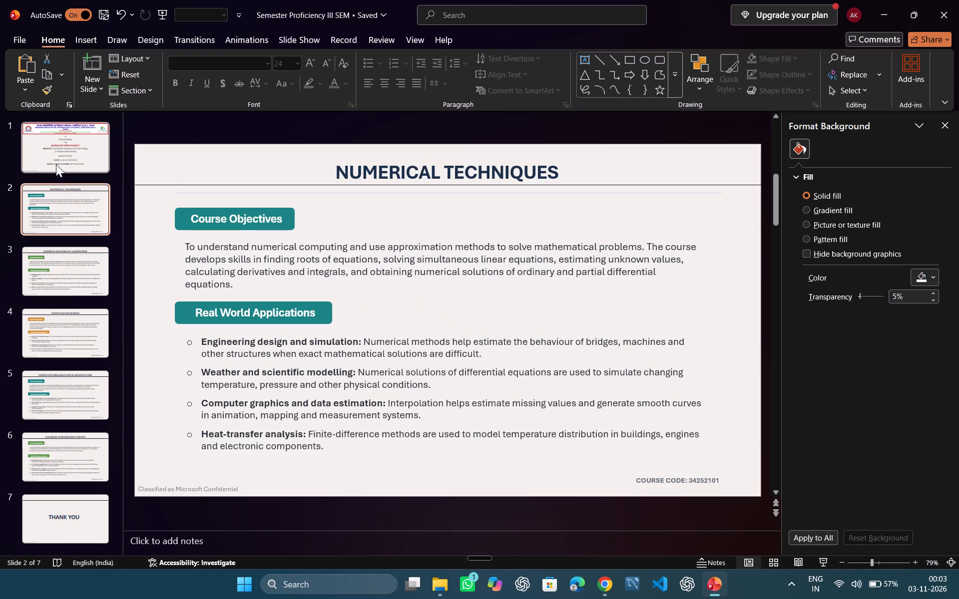
pyautogui.click(58, 149)
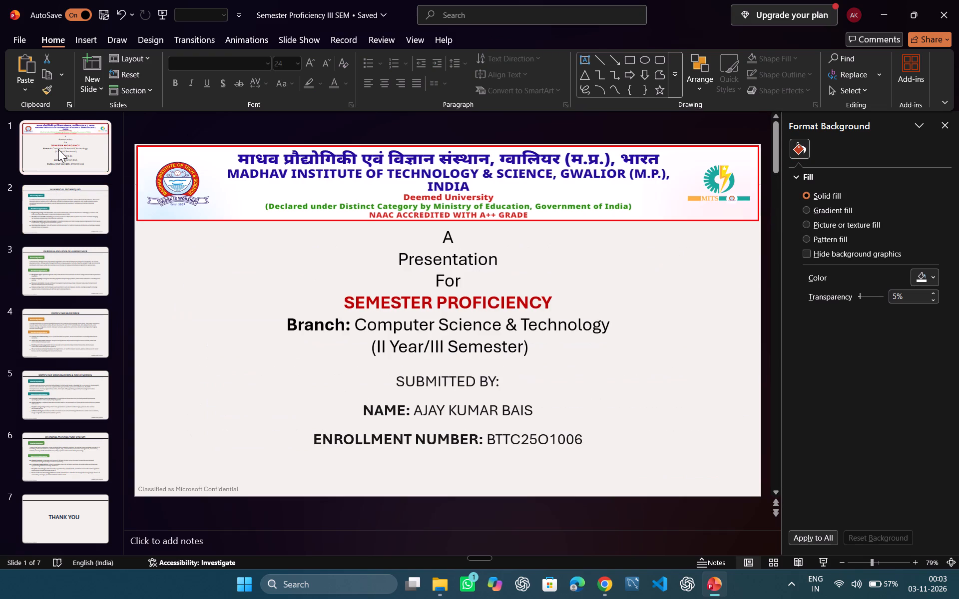
pyautogui.press('Down')
pyautogui.press('Down')
pyautogui.press('Down')
pyautogui.press('Down')
pyautogui.press('Down')
pyautogui.press('Down')
pyautogui.press('Down')
pyautogui.press('Down')
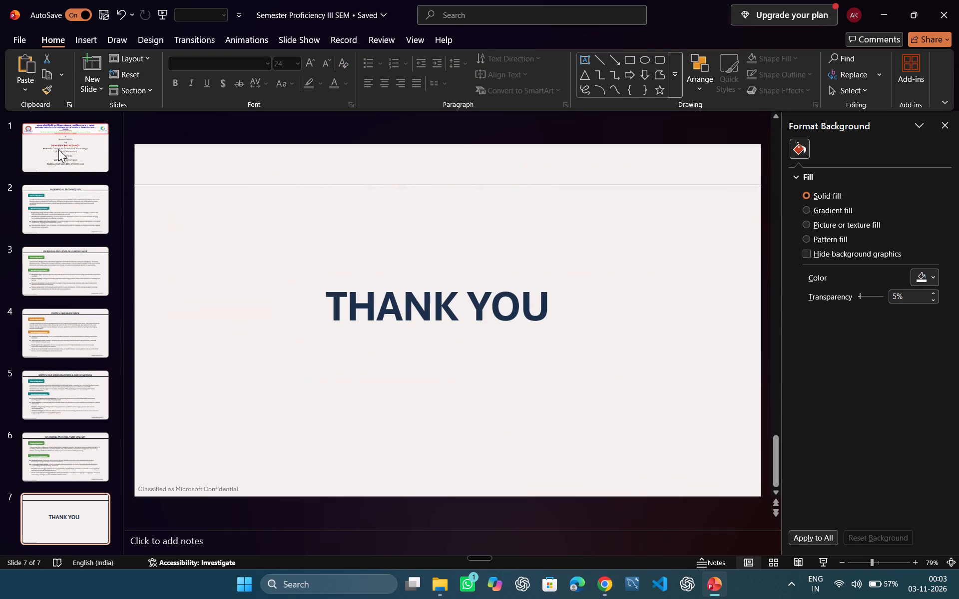
pyautogui.press('Up')
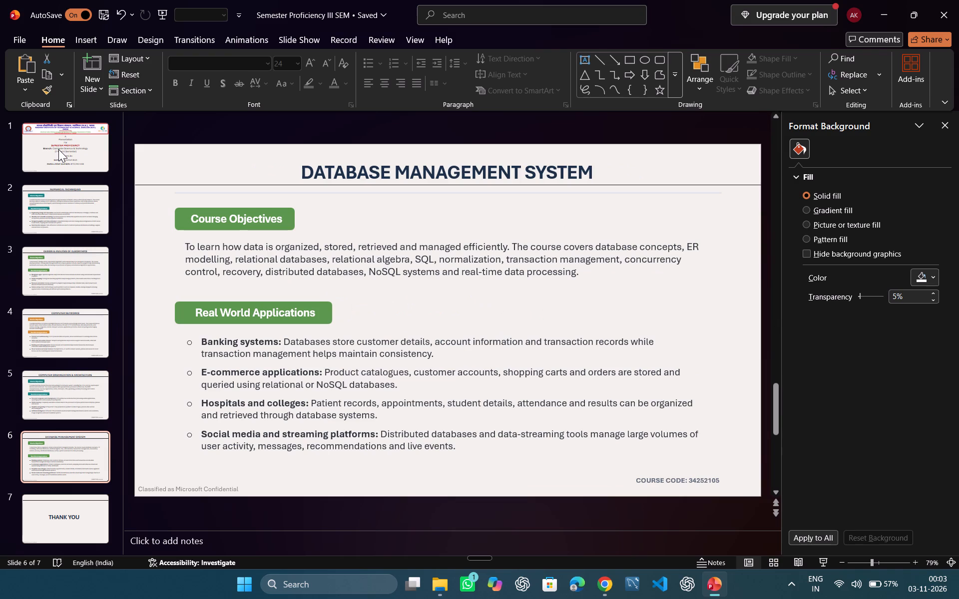
pyautogui.press('Up')
pyautogui.press('Up')
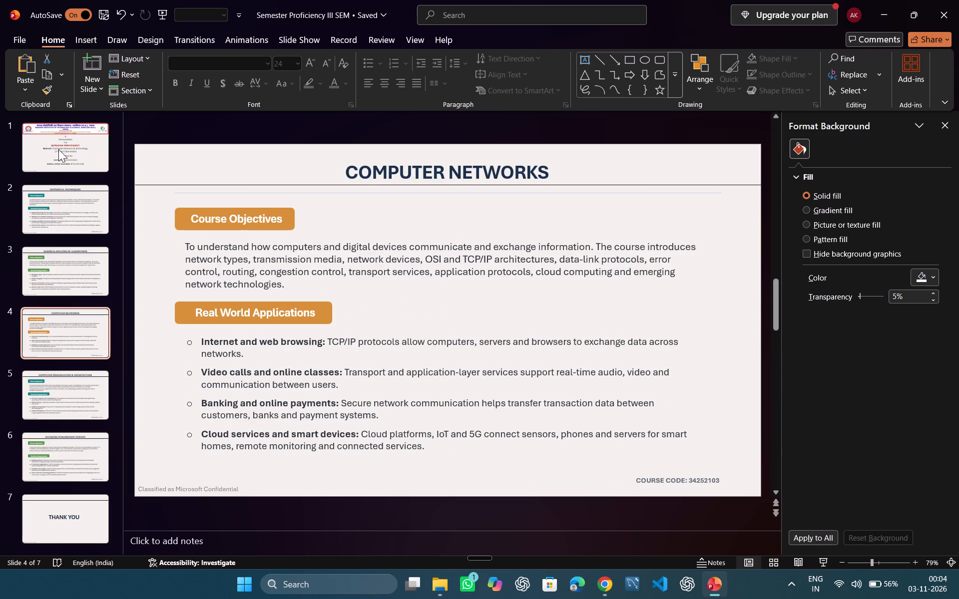
pyautogui.press('Up')
pyautogui.press('Up')
pyautogui.press('Up')
pyautogui.press('Up')
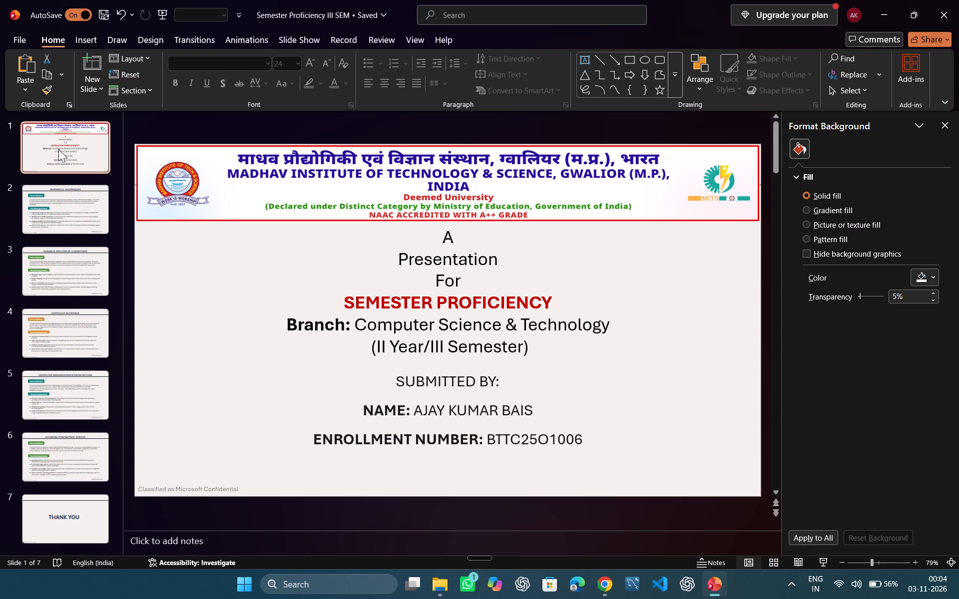
# Close the Semester Proficiency III SEM presentation and the File Explorer search results window.
pyautogui.click(935, 5)
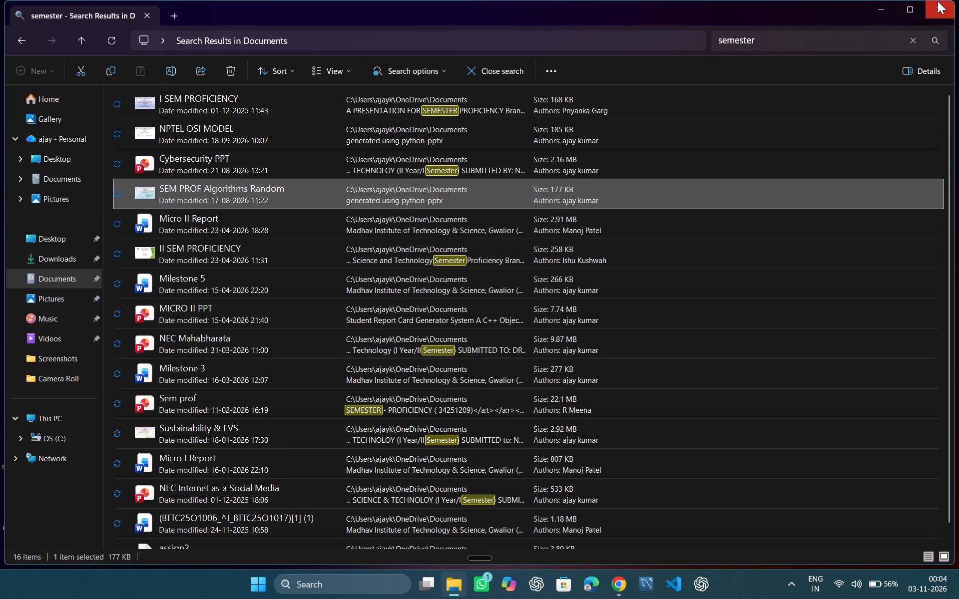